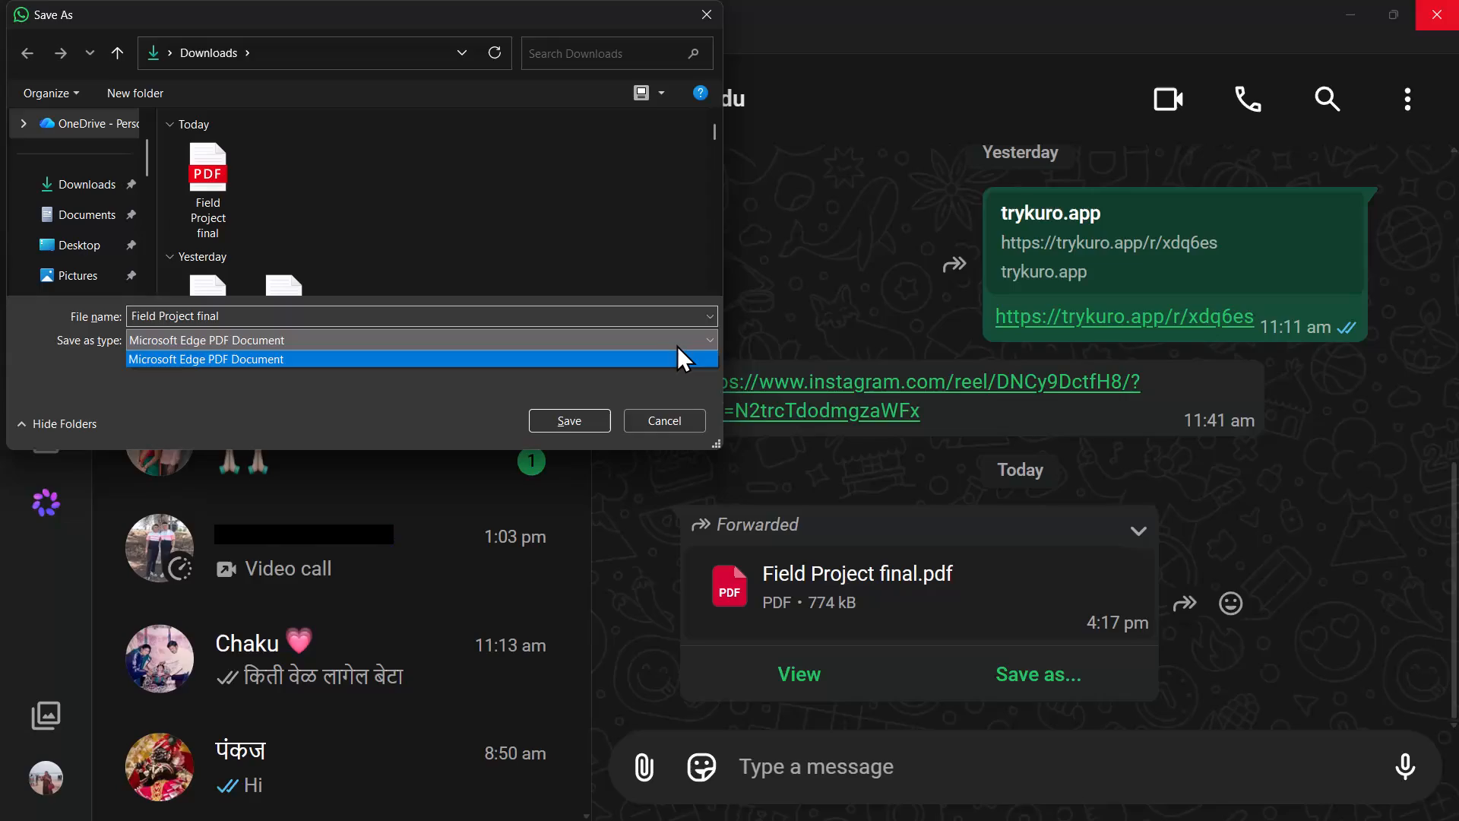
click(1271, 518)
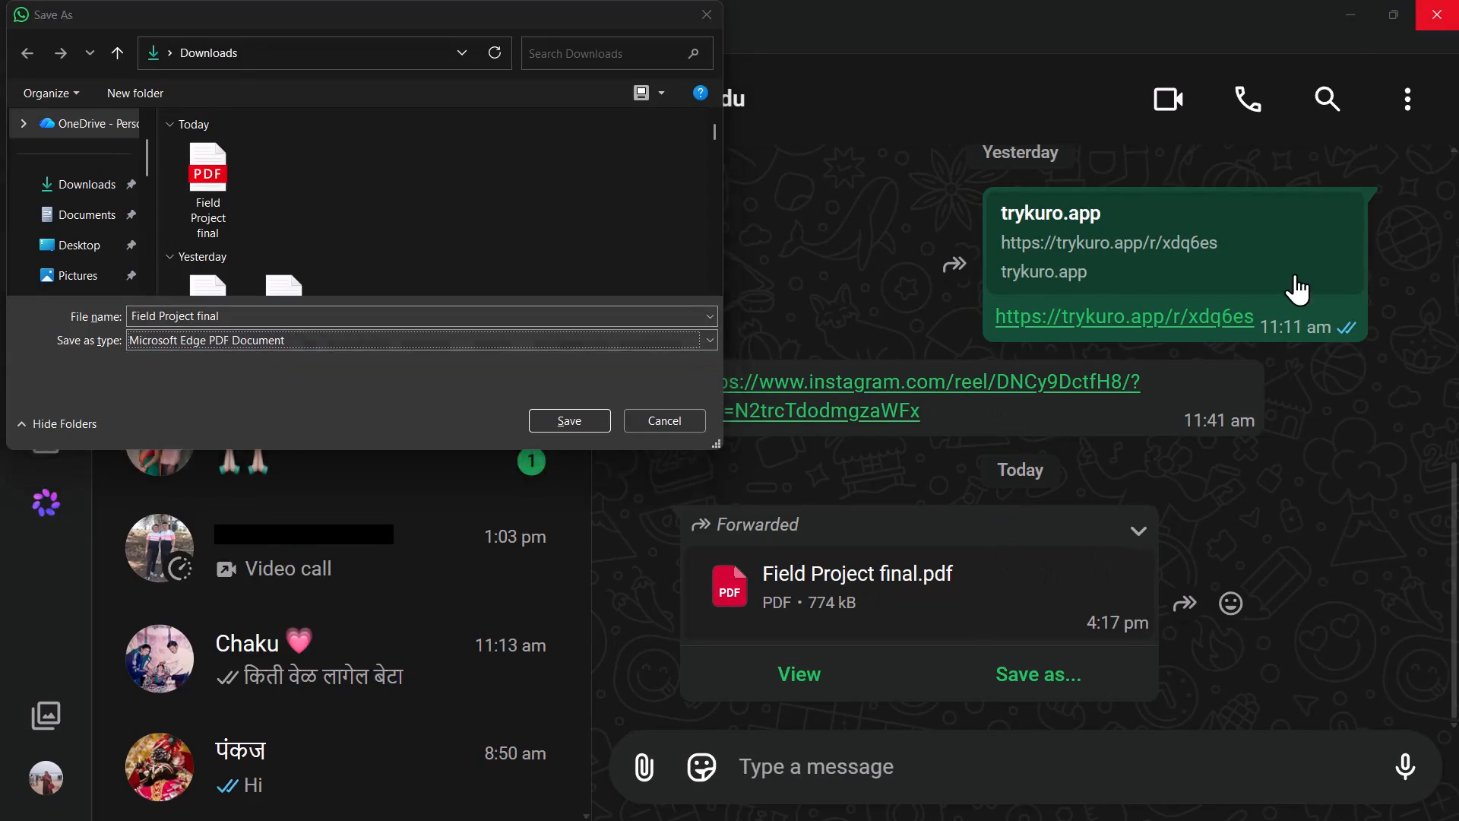
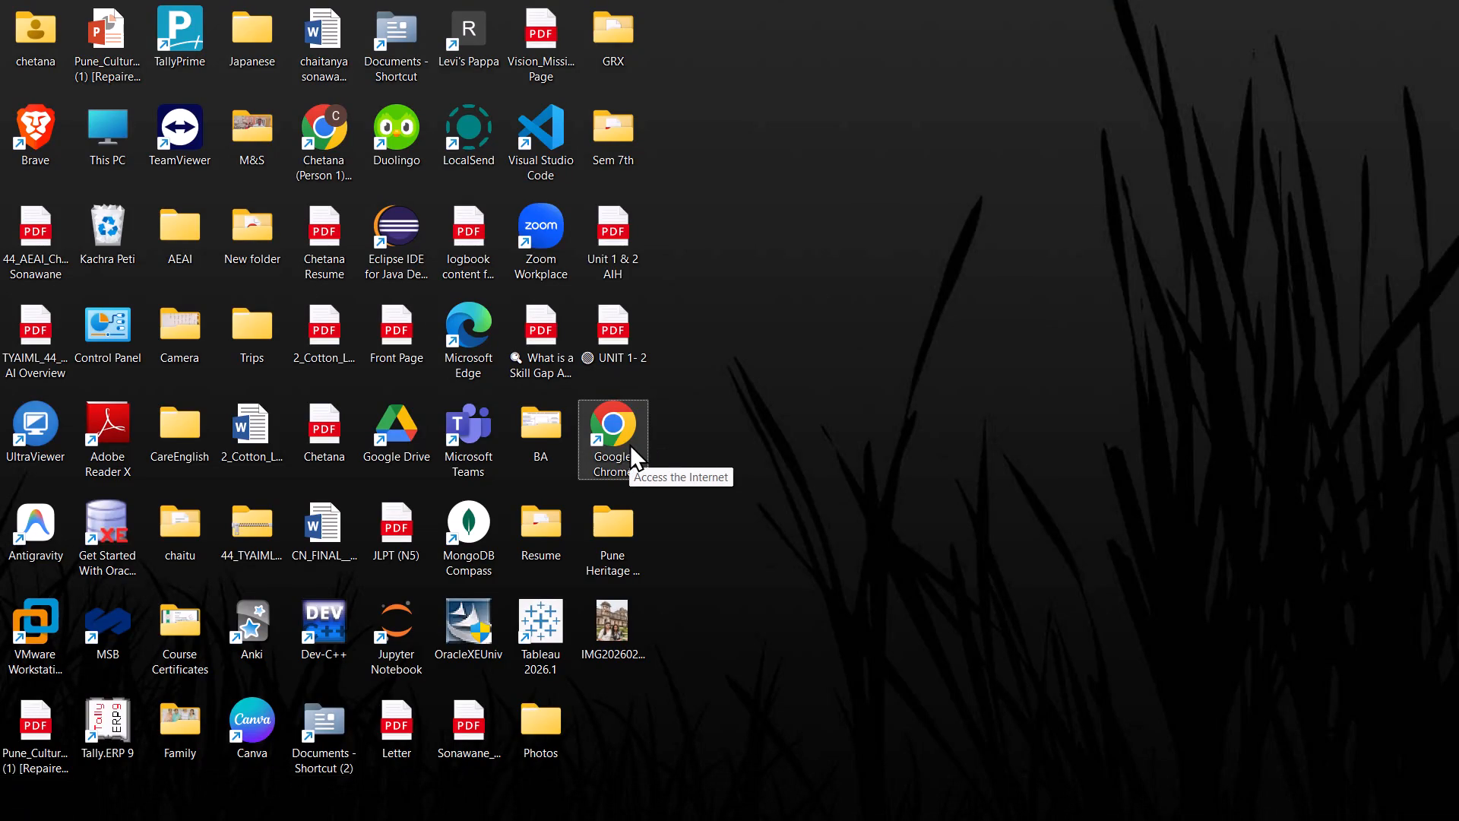
Launch the Google Chrome browser from the desktop.
double_click(629, 443)
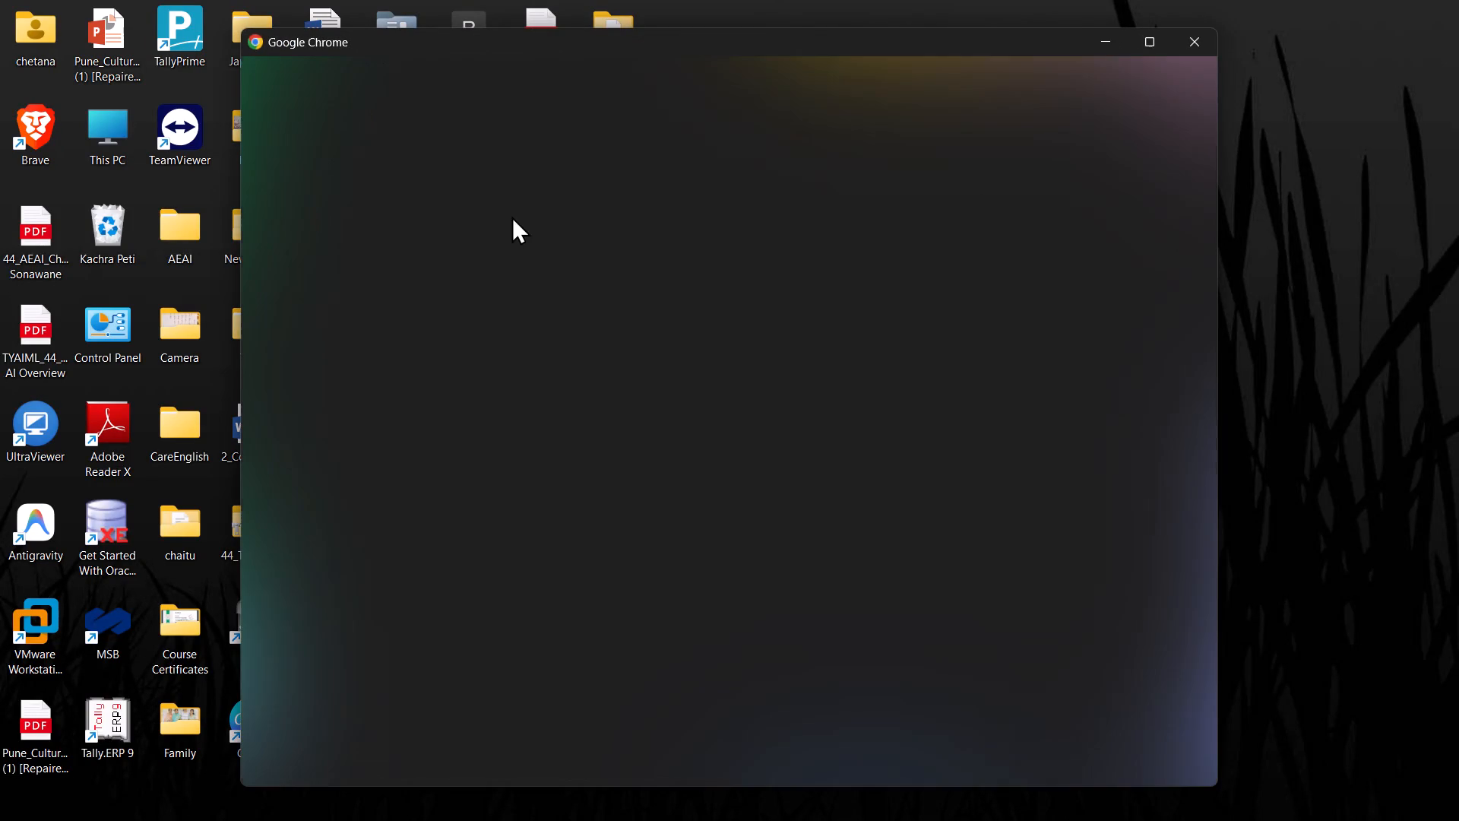
Search the web in a new tab for "pdf to word" and open the iLovePDF converter page.
click(456, 395)
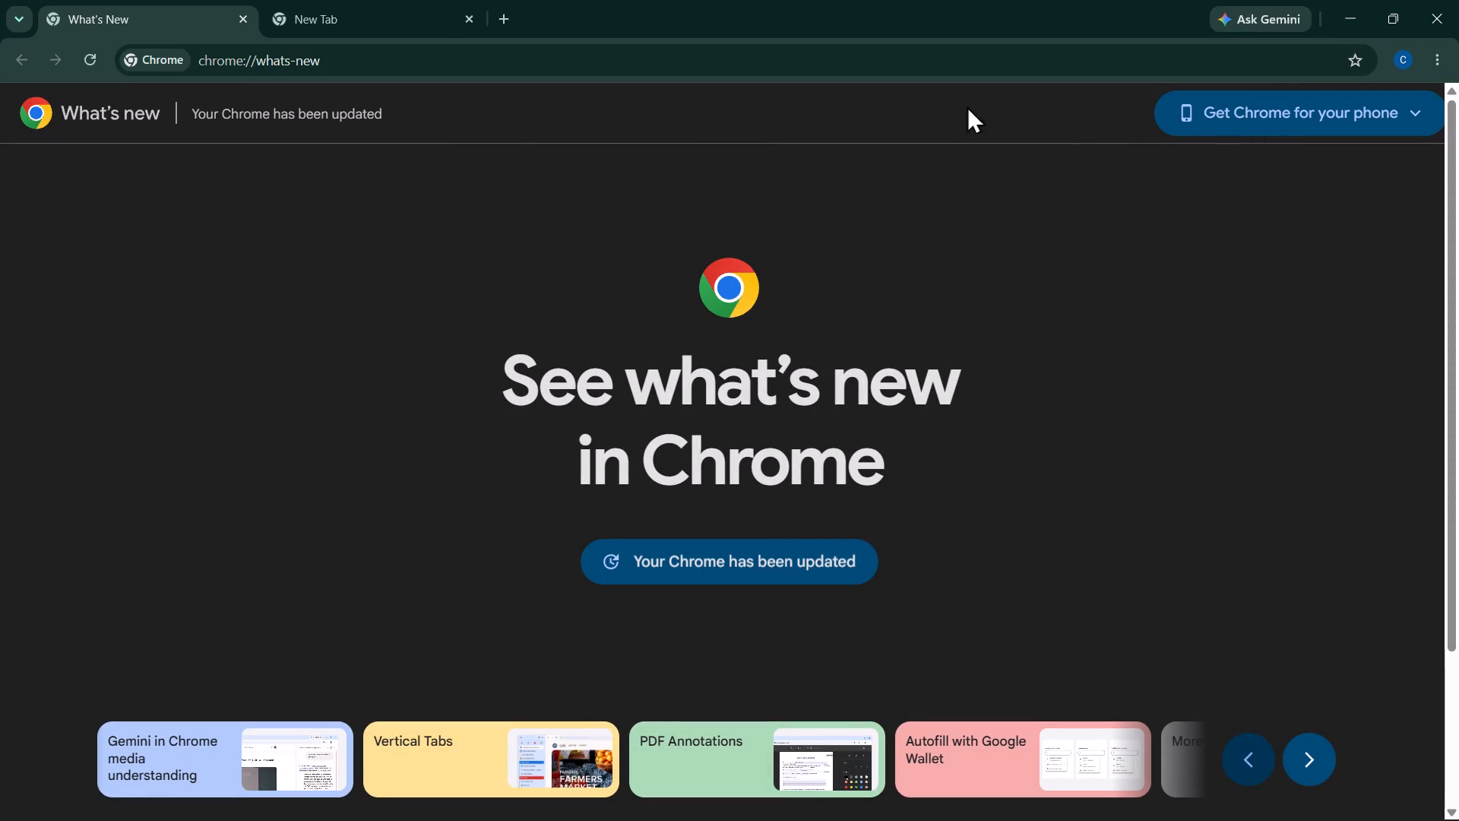
click(505, 24)
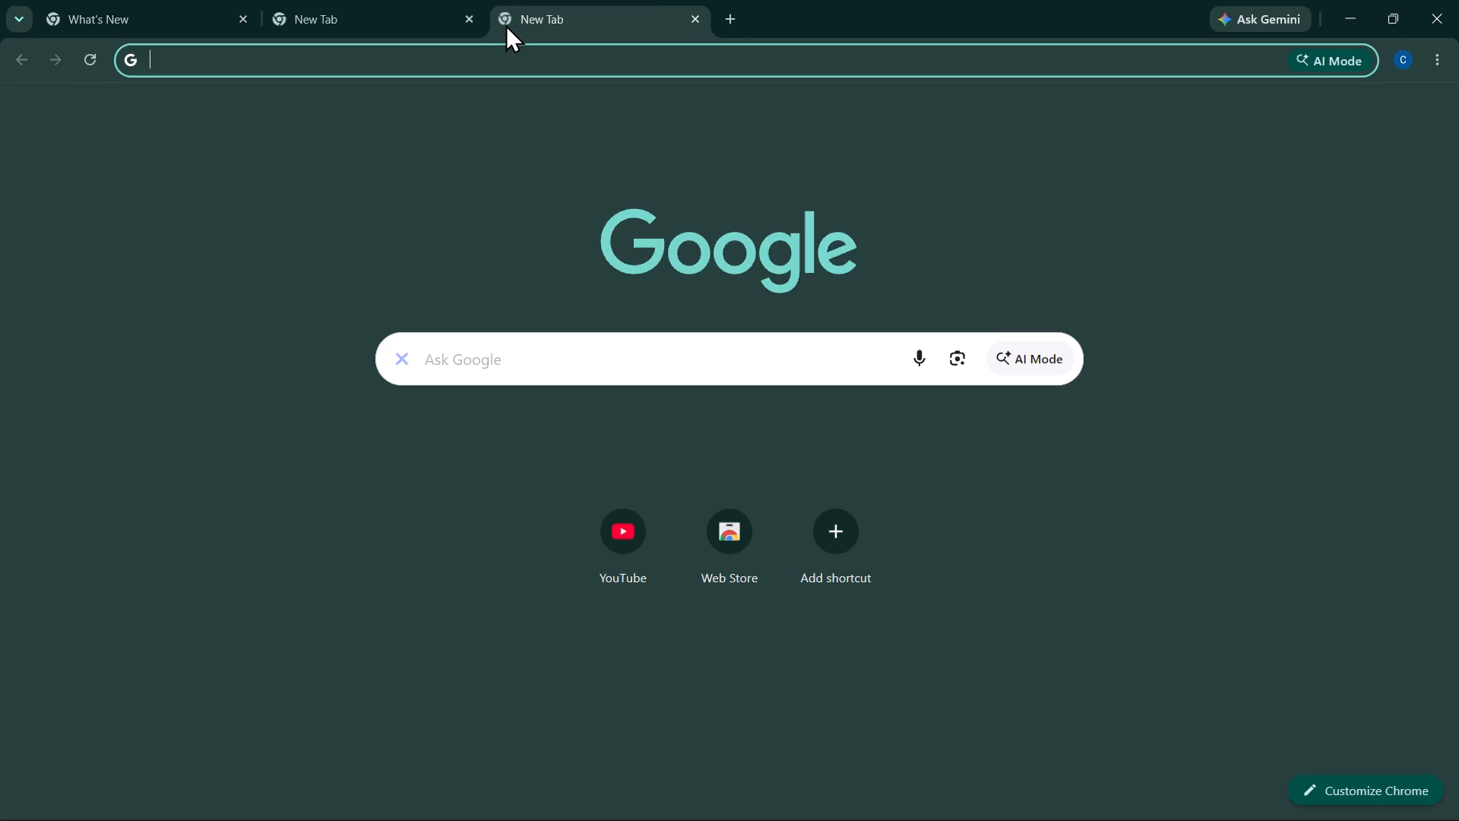
text(pdf to)
key(space)
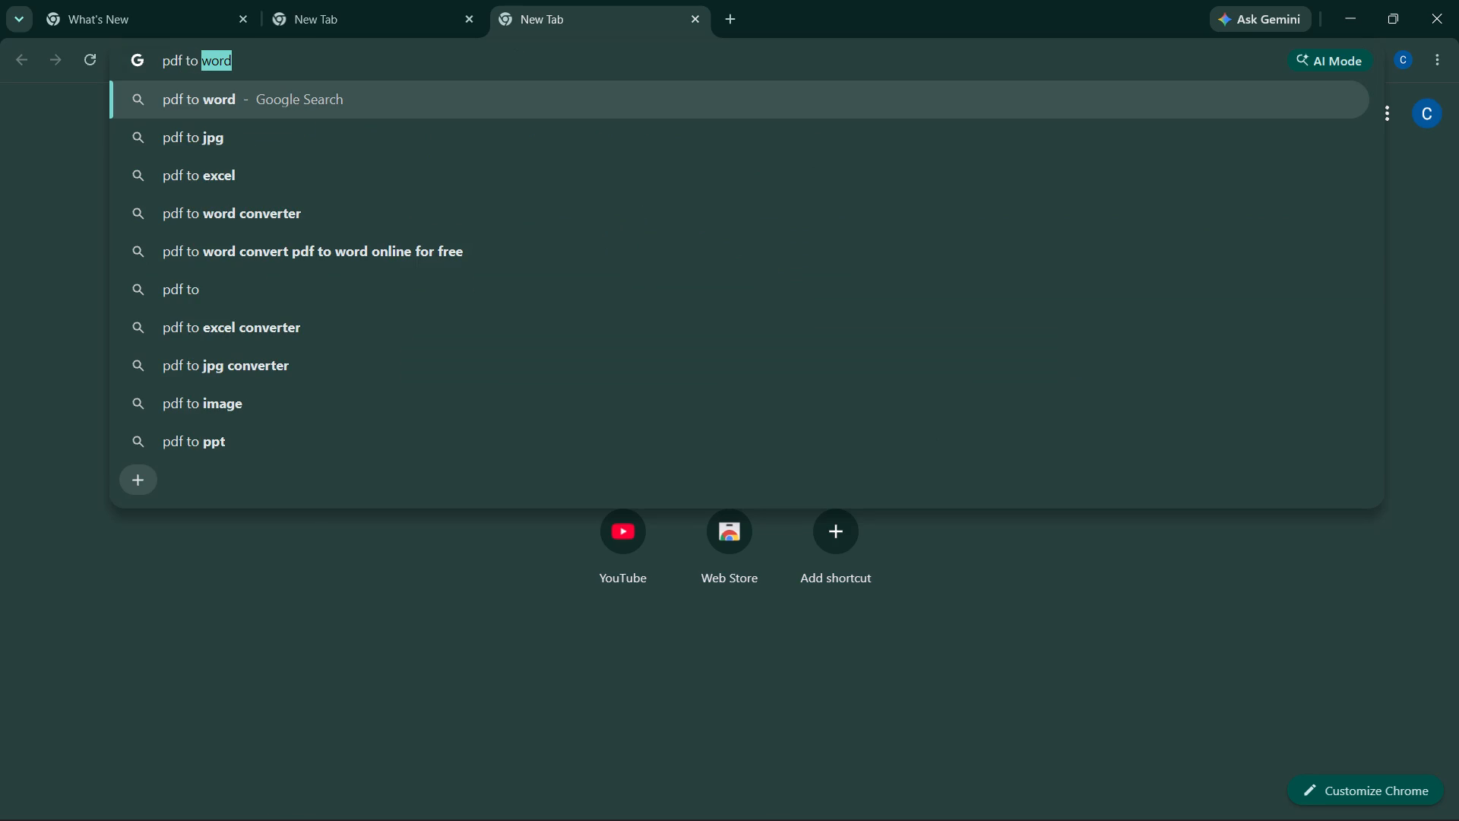
key(Return)
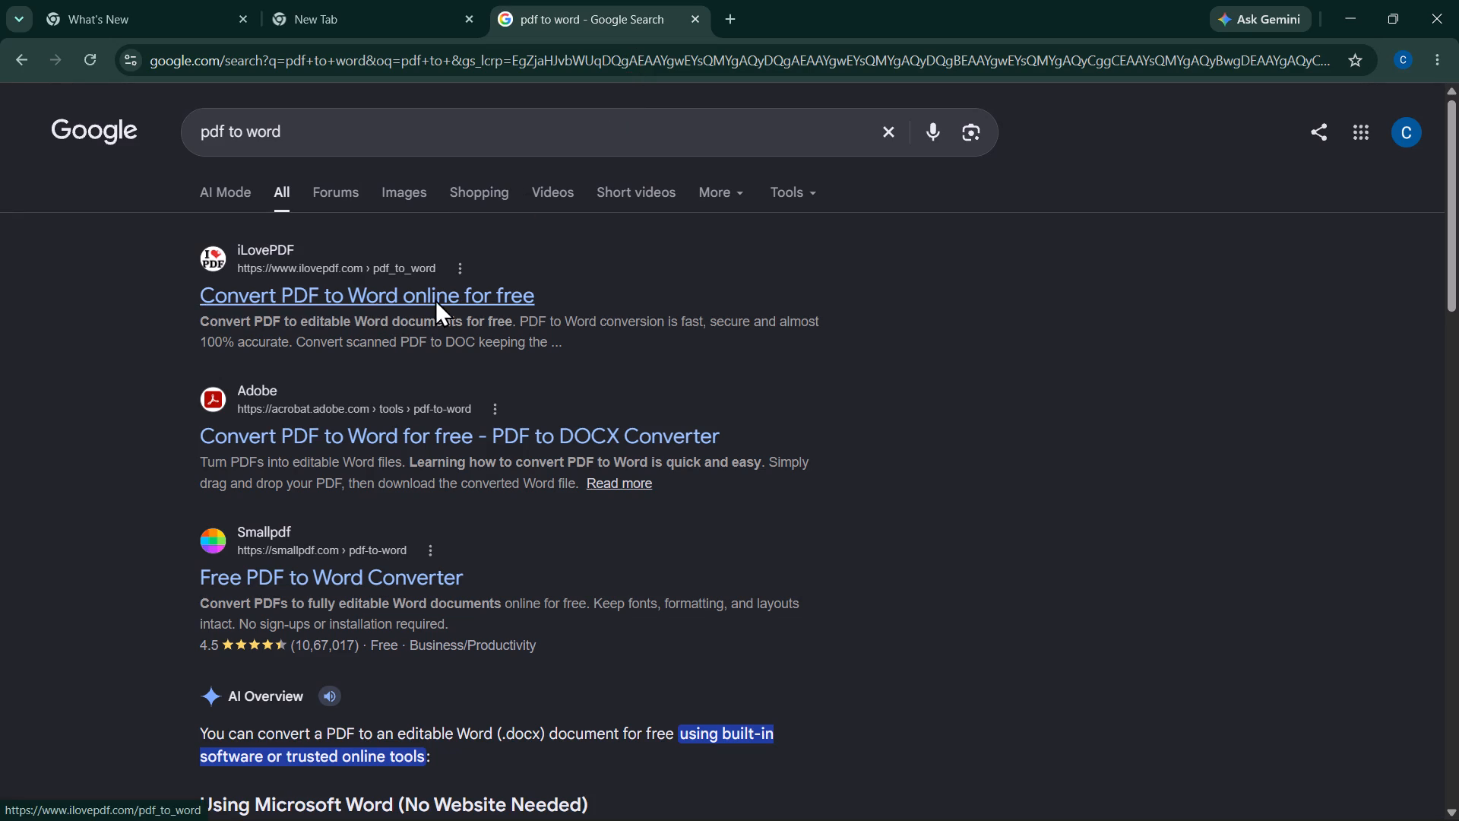
click(435, 299)
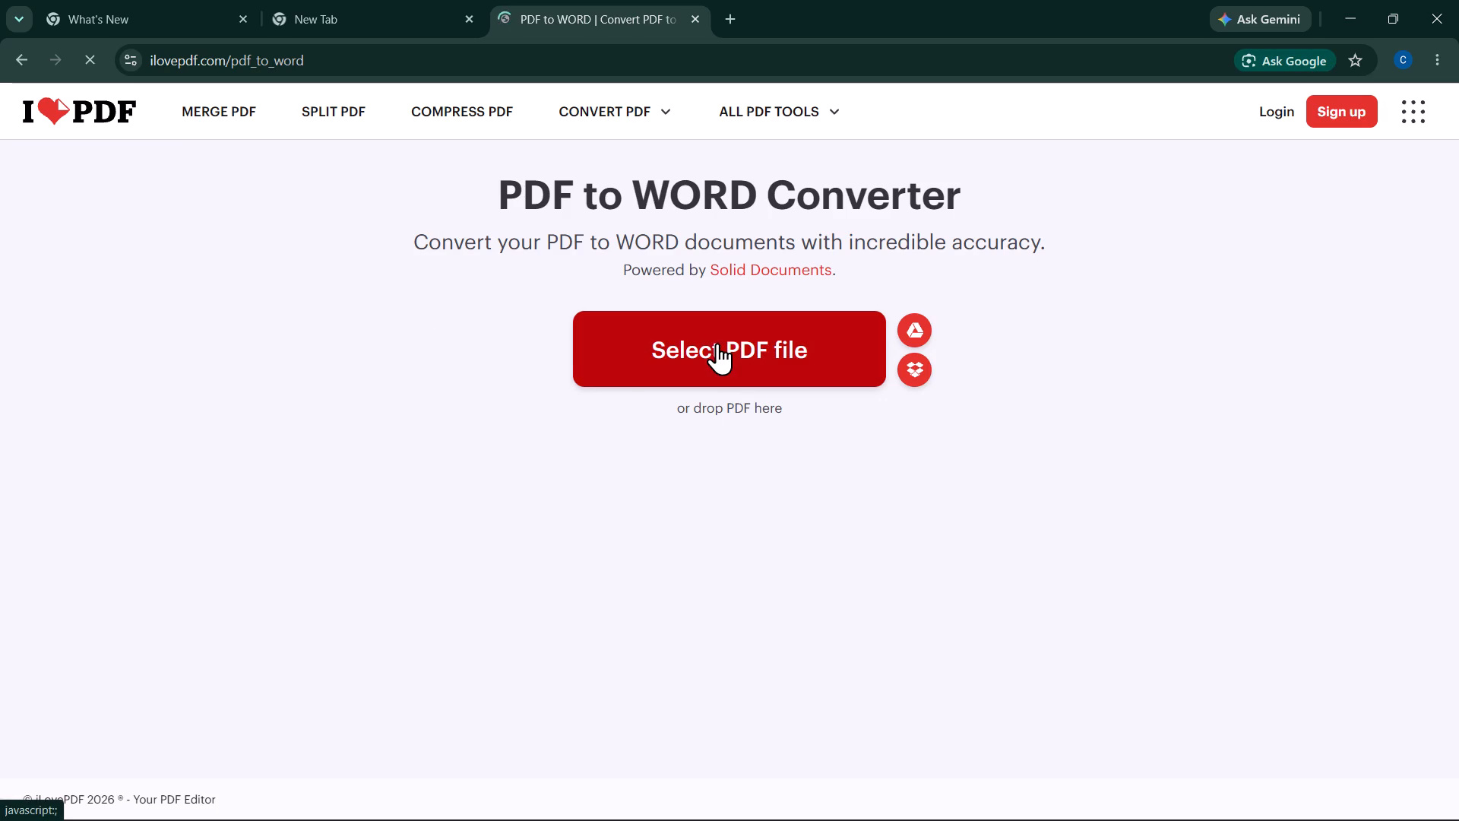
Load the "Field Project final" PDF from the Downloads folder into the PDF to Word converter.
click(847, 331)
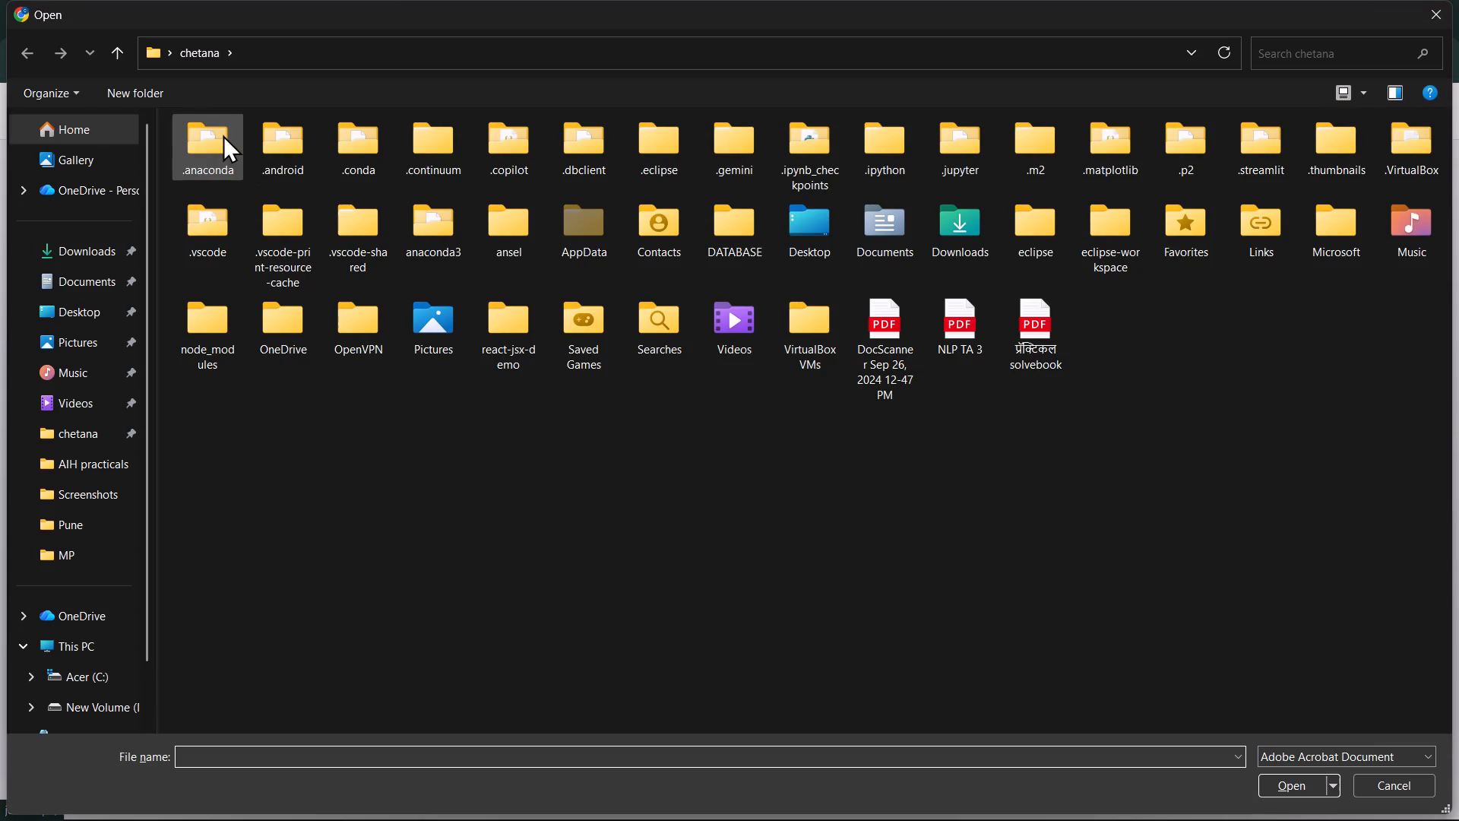
click(90, 257)
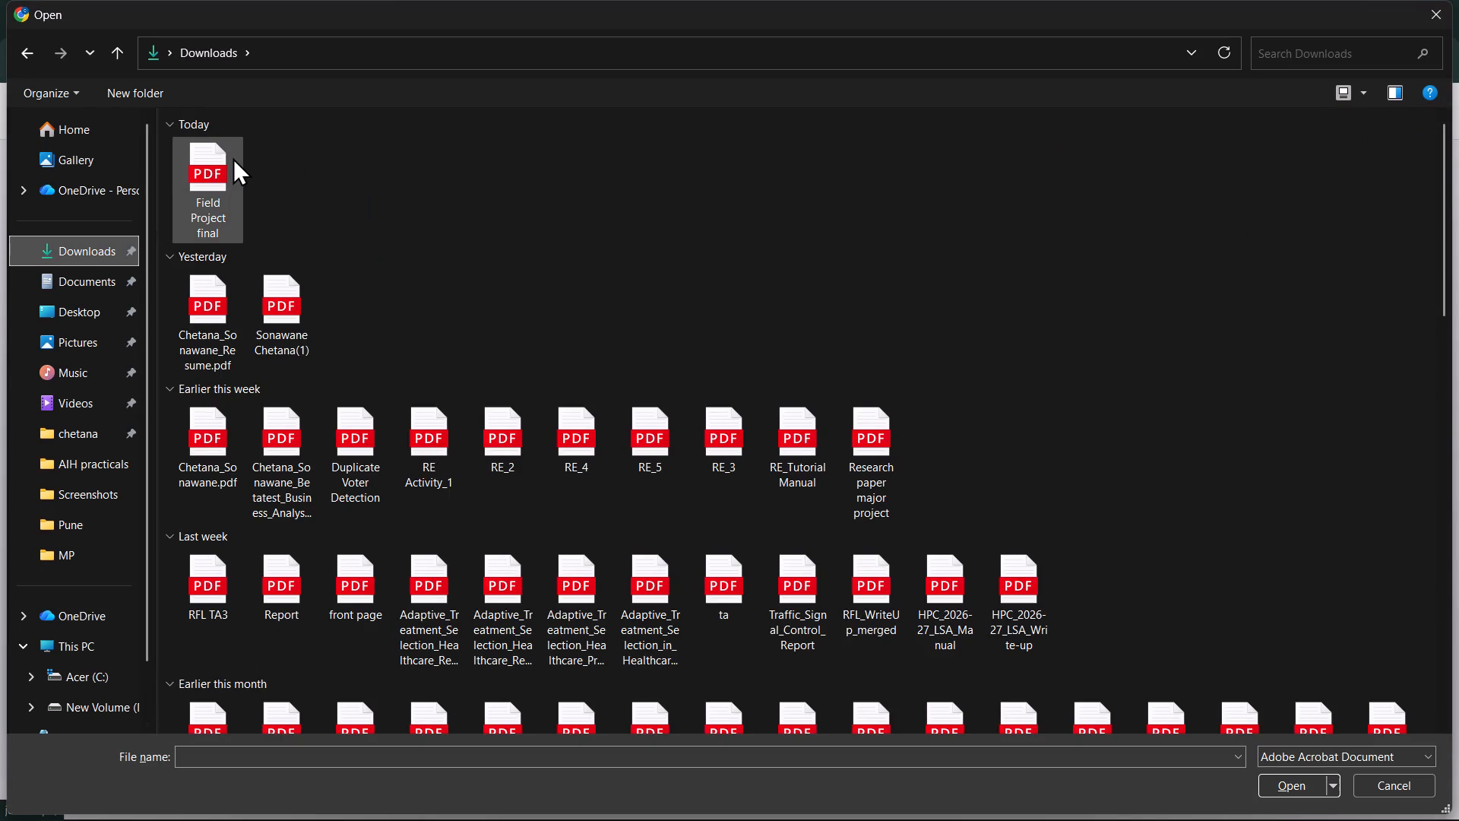
double_click(189, 166)
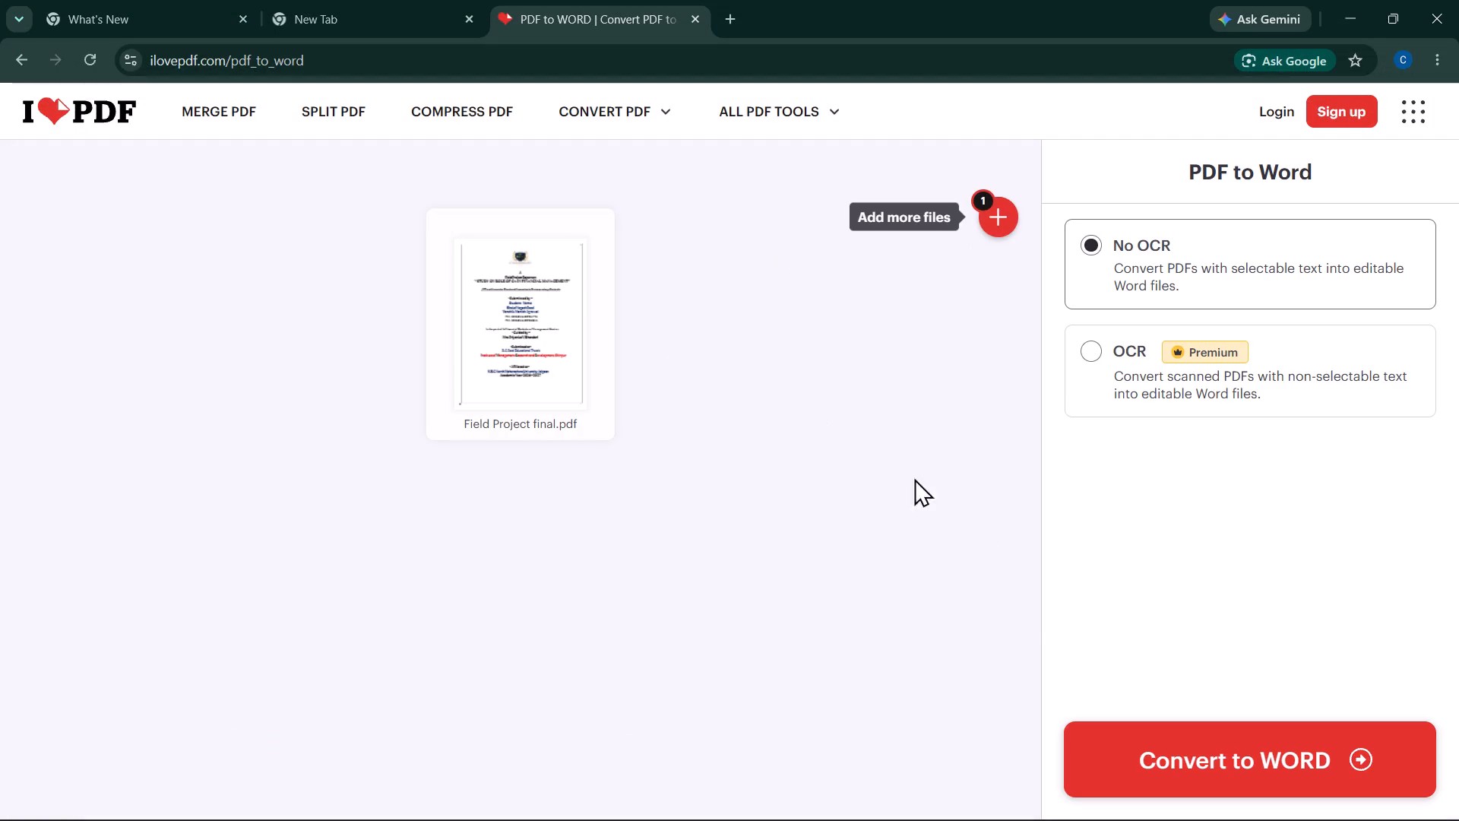
click(1166, 766)
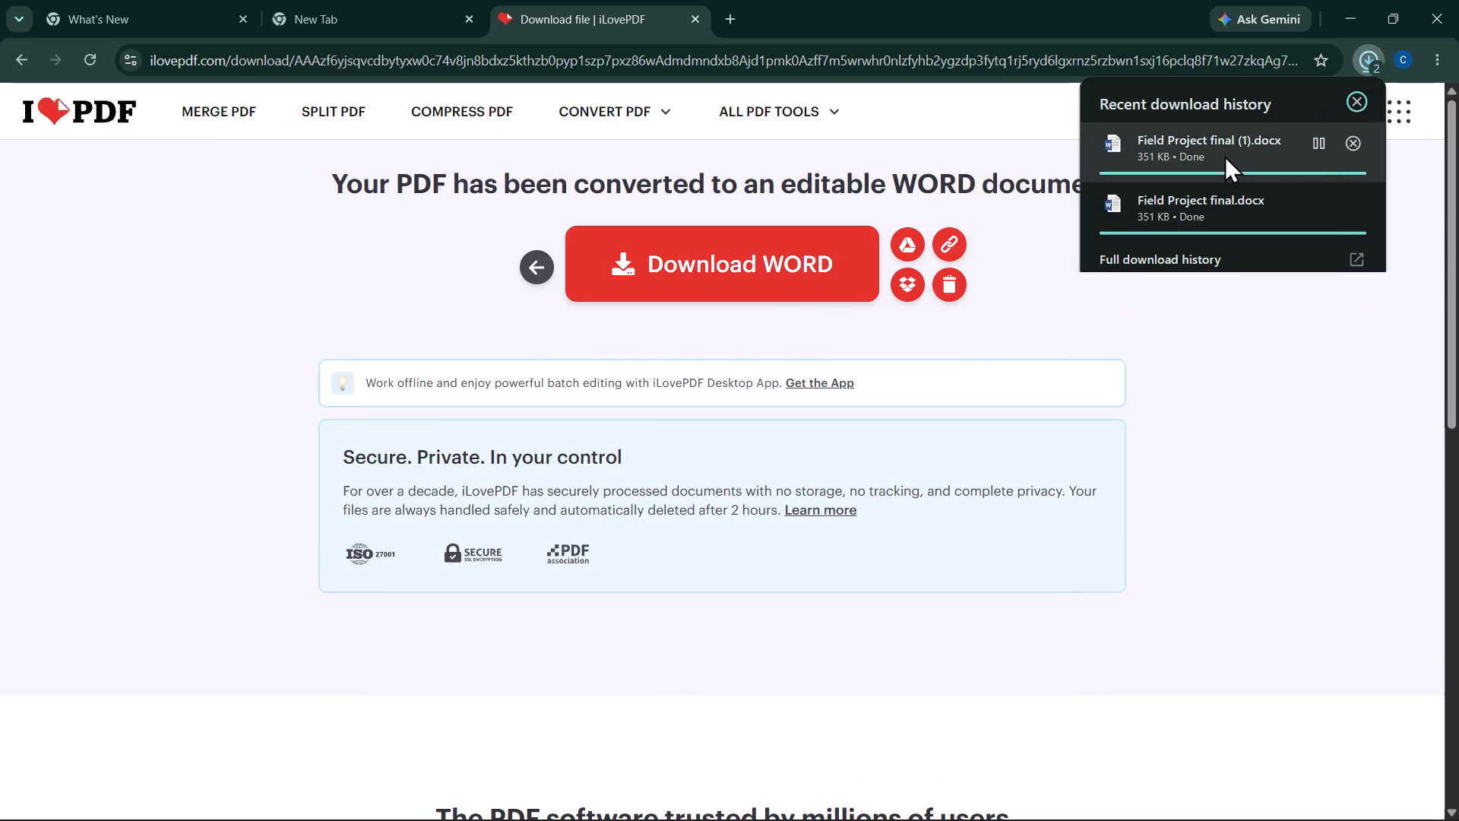
click(1224, 155)
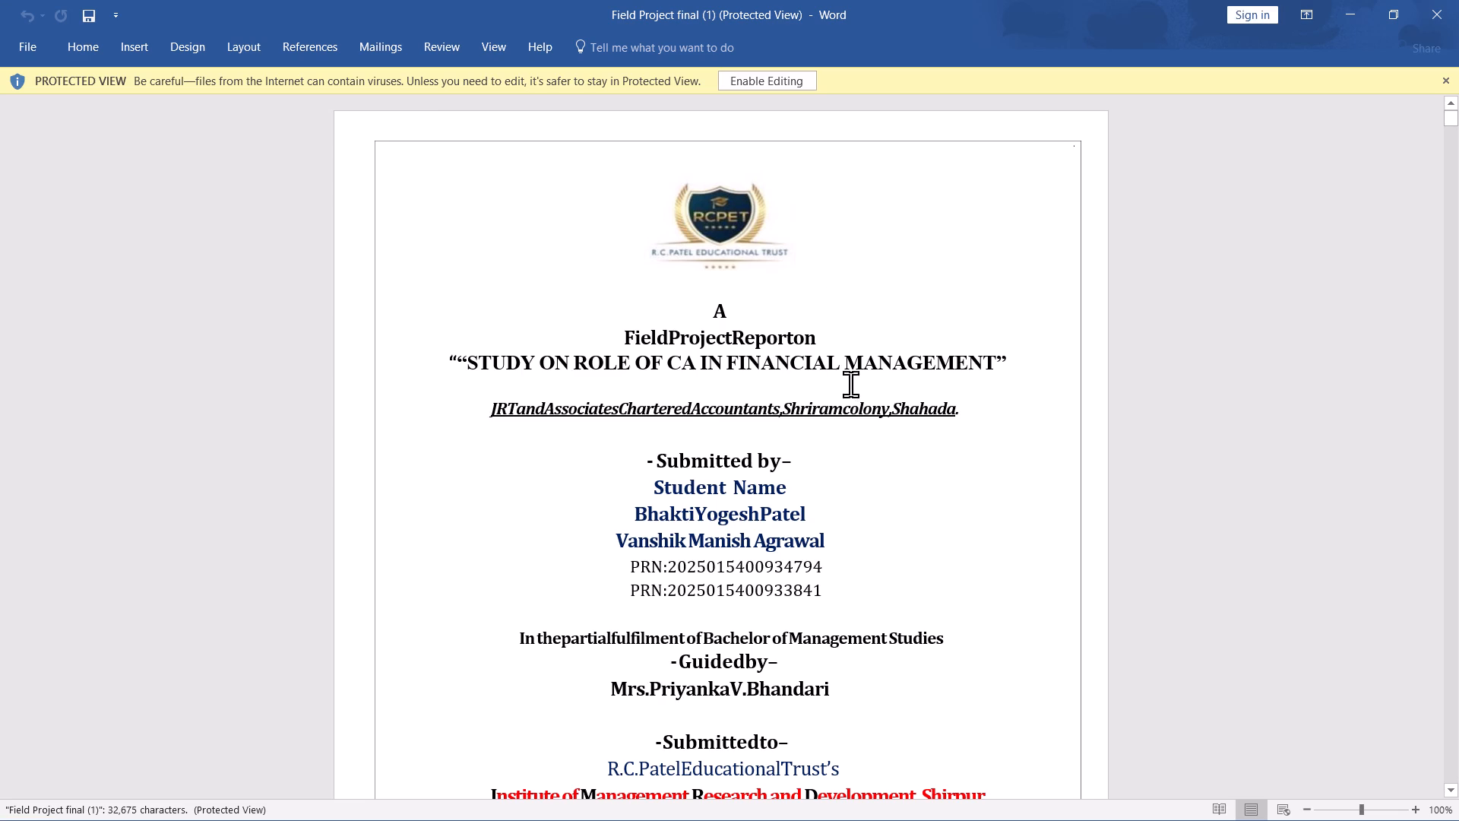
scroll(899, 401, down, 2)
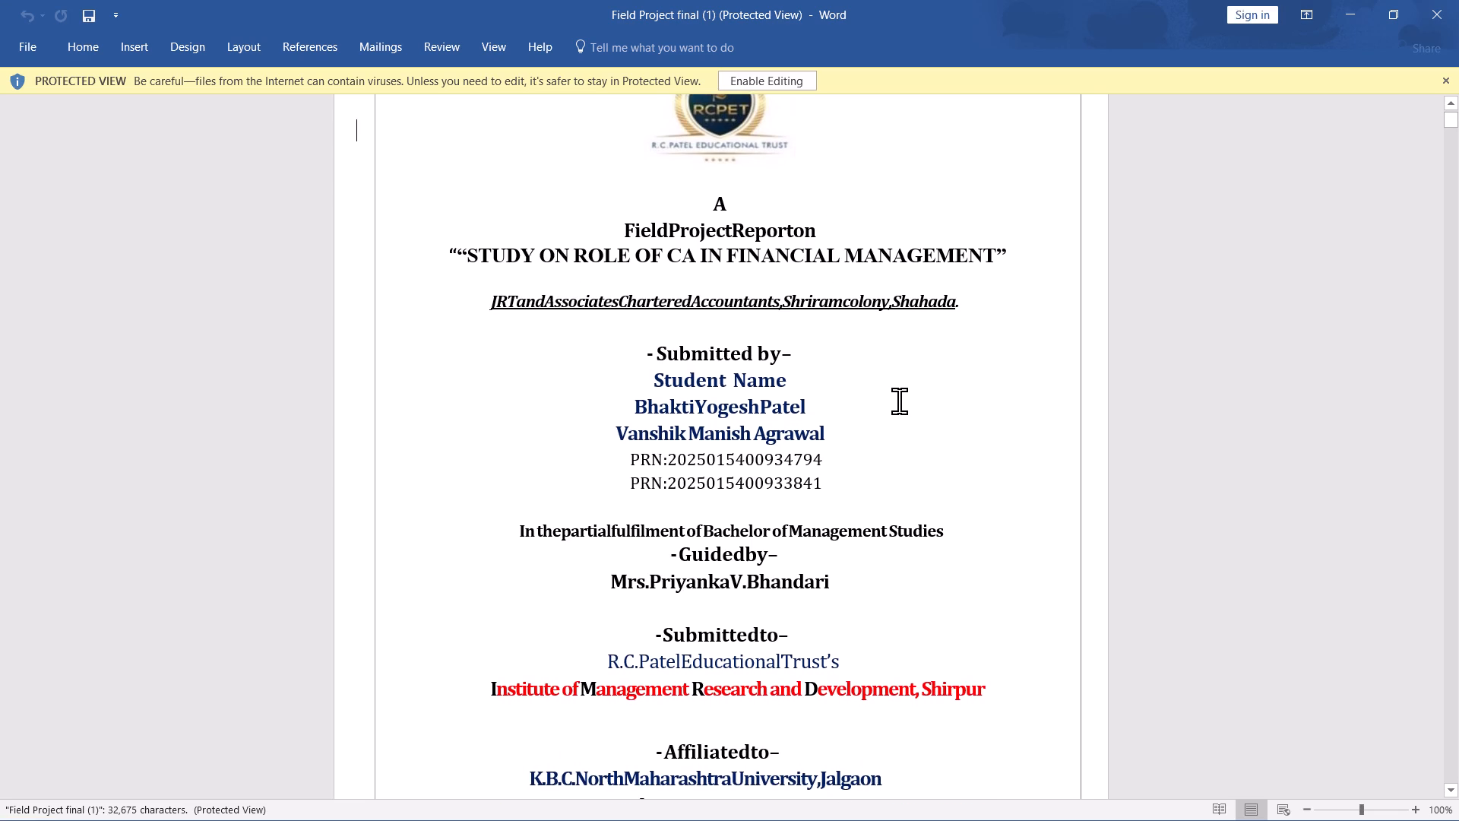
click(698, 404)
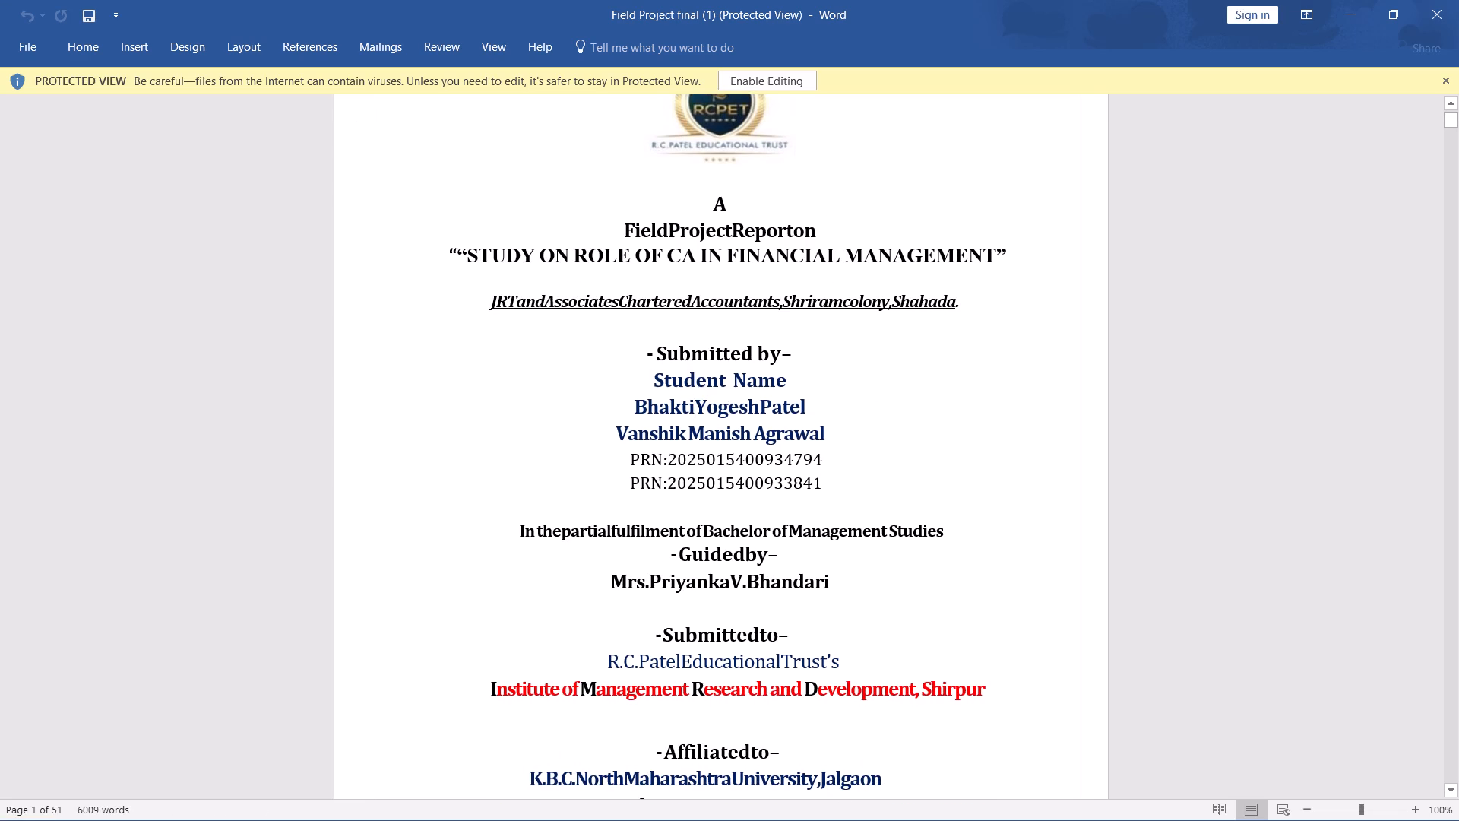
click(771, 83)
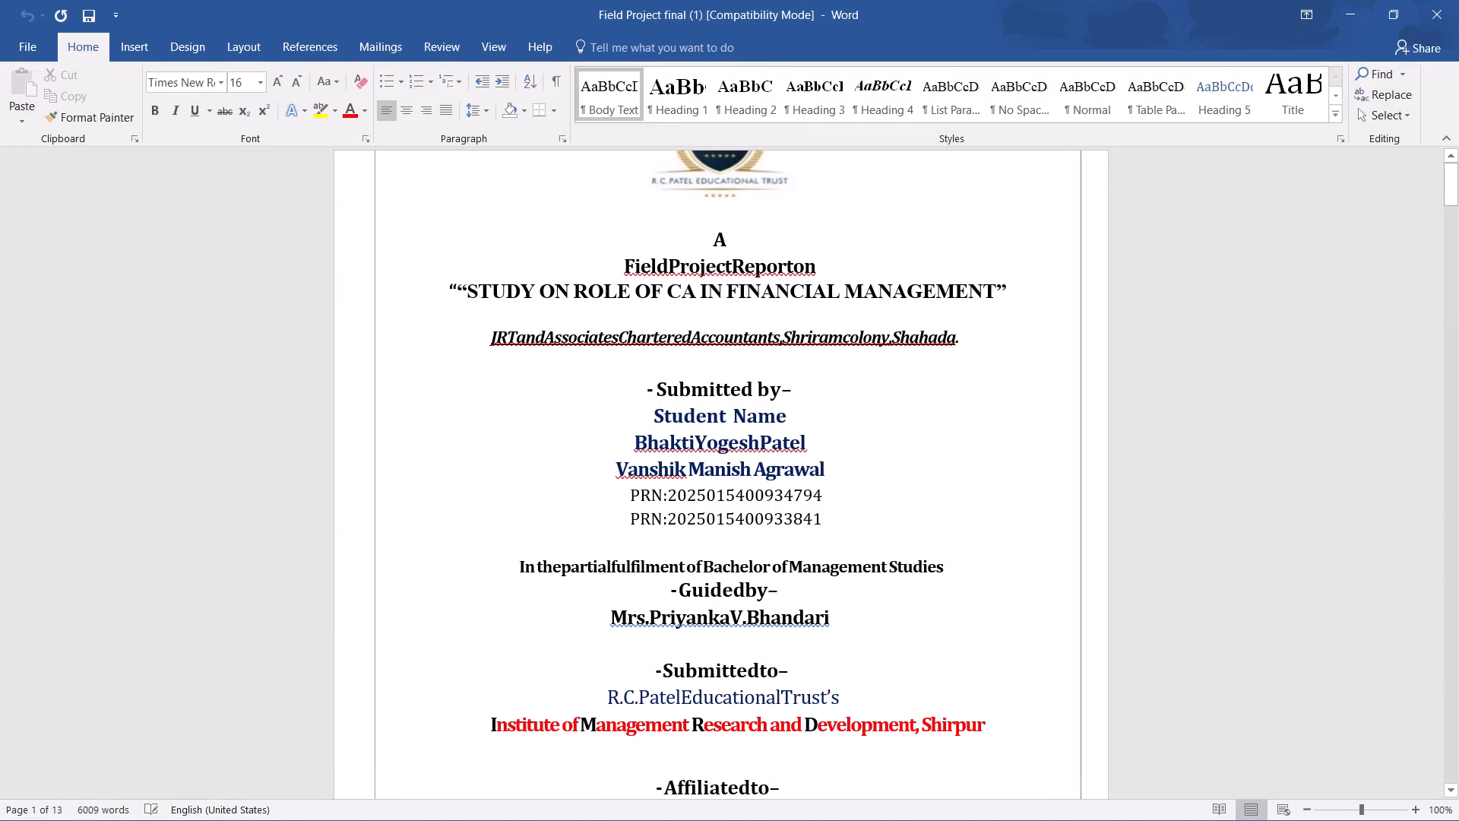
Add the missing spaces in the cover page's firm line so it reads "JRT and Associates Chartered Accountants, Shriramcolony, Shahada.".
click(514, 343)
key(space)
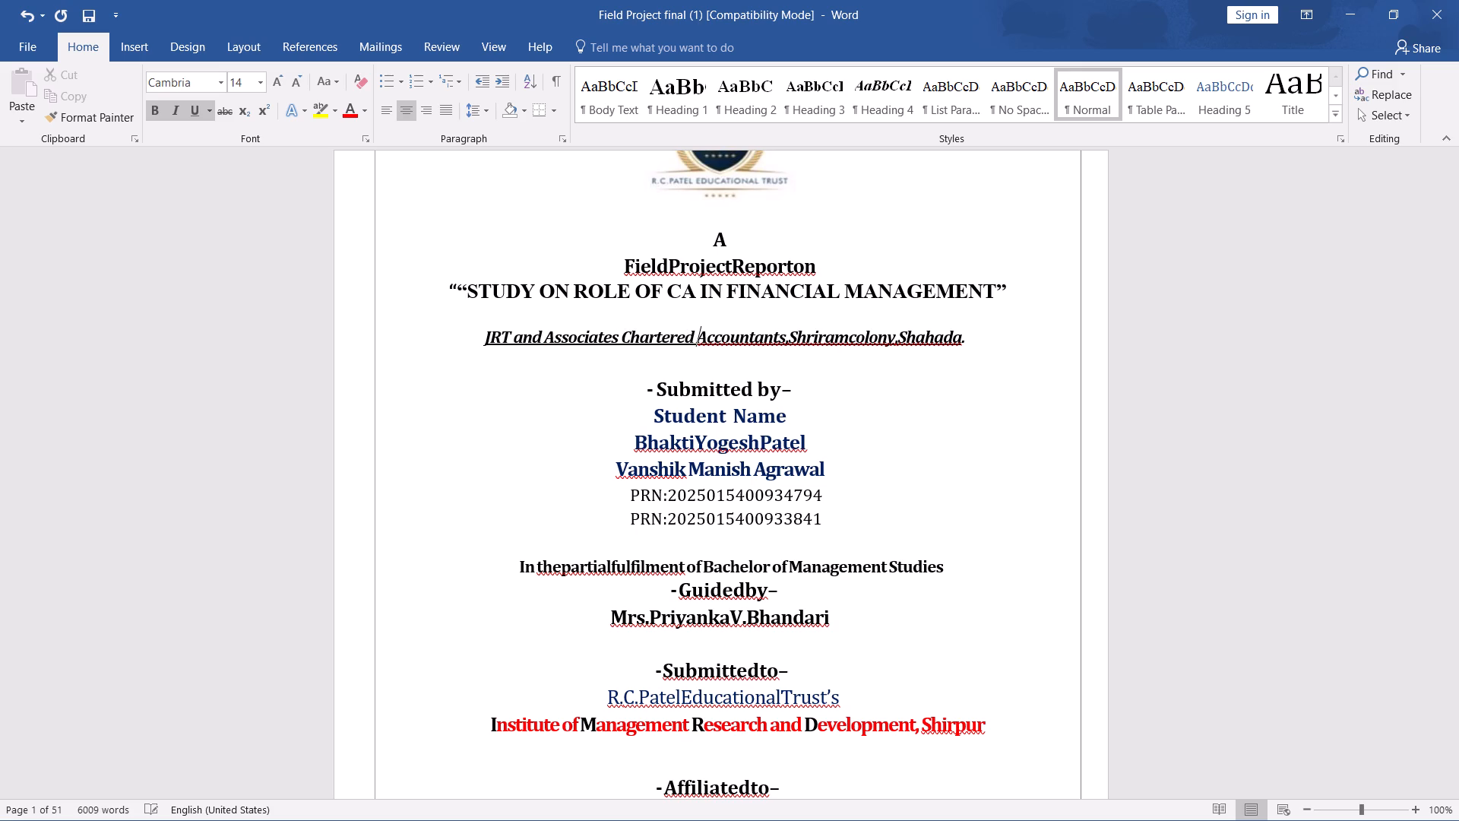
key(0)
key(BackSpace)
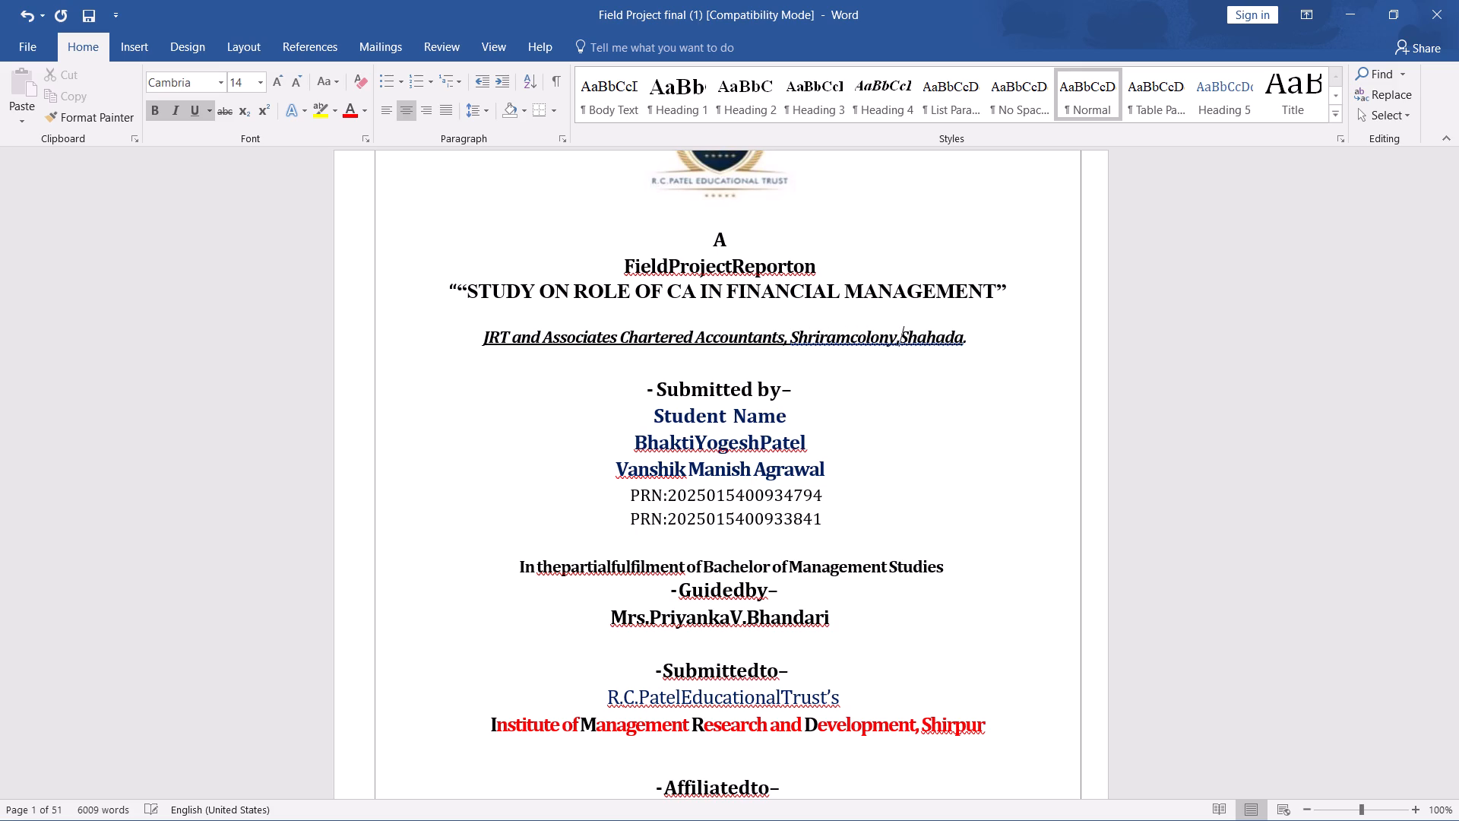
key(space)
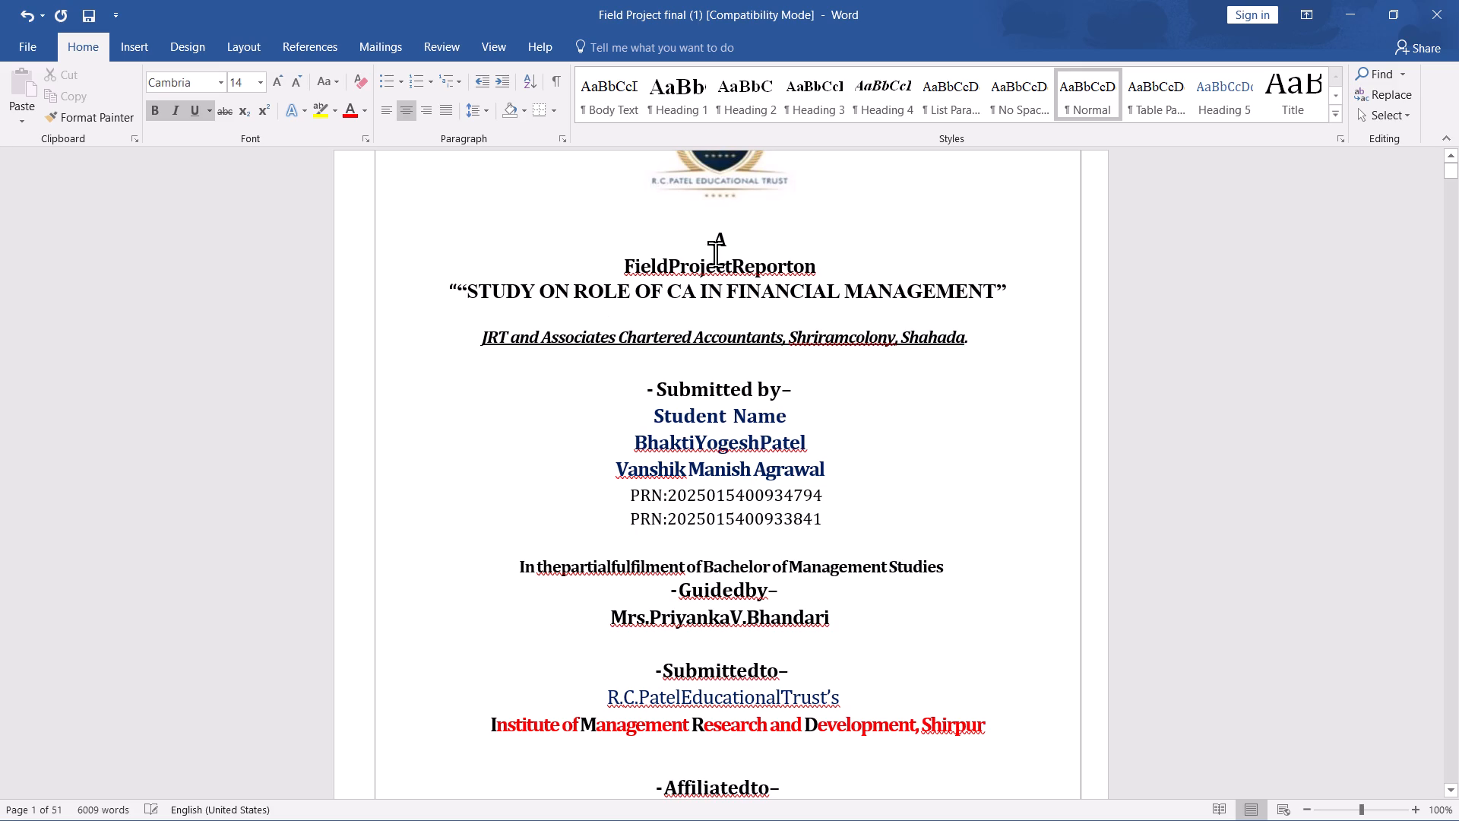
Separate the run-together words of the cover page heading so it reads "Field Project Report on".
click(668, 268)
key(space)
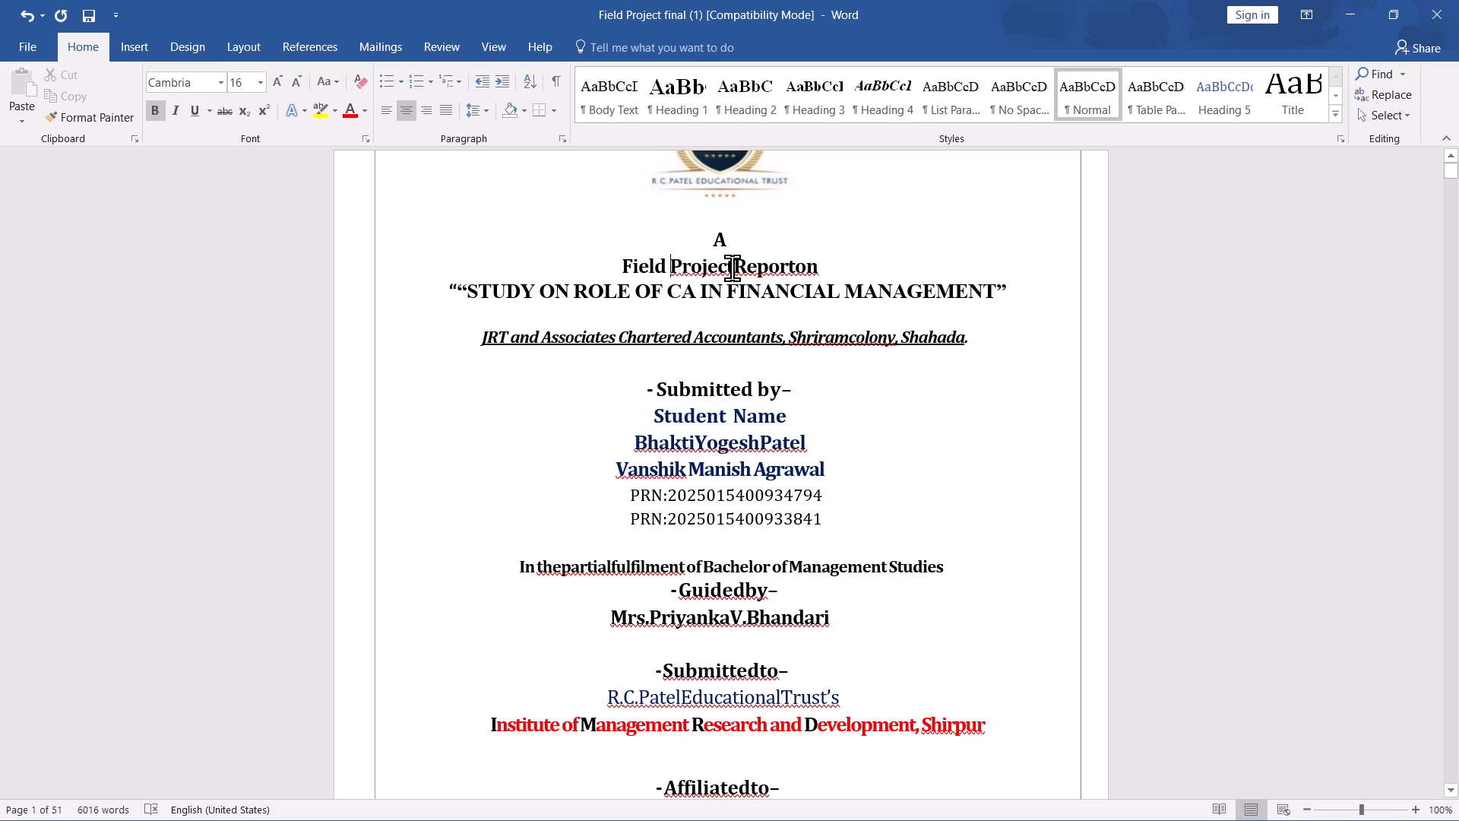
click(732, 268)
key(space)
click(799, 271)
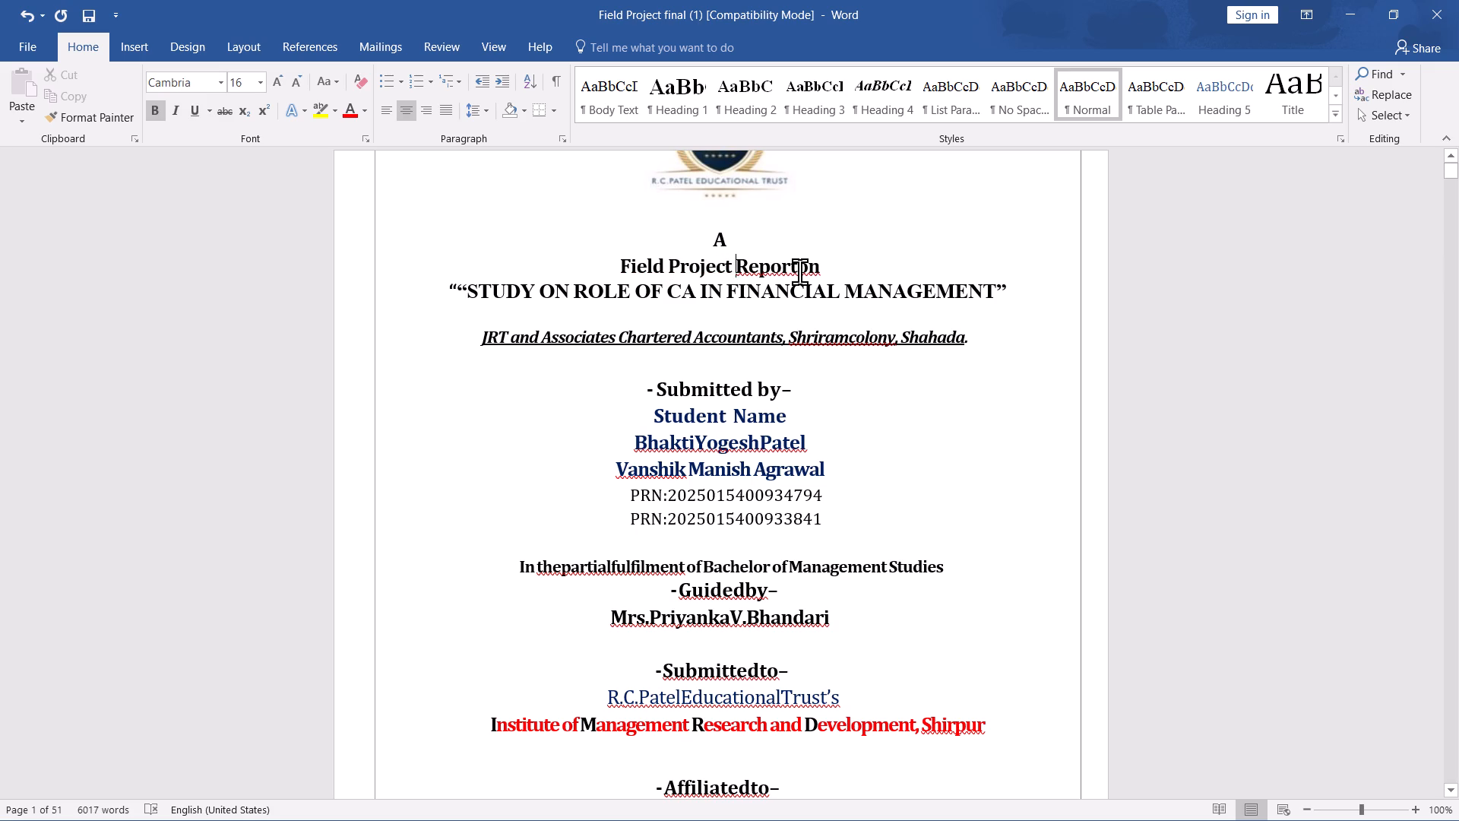
key(space)
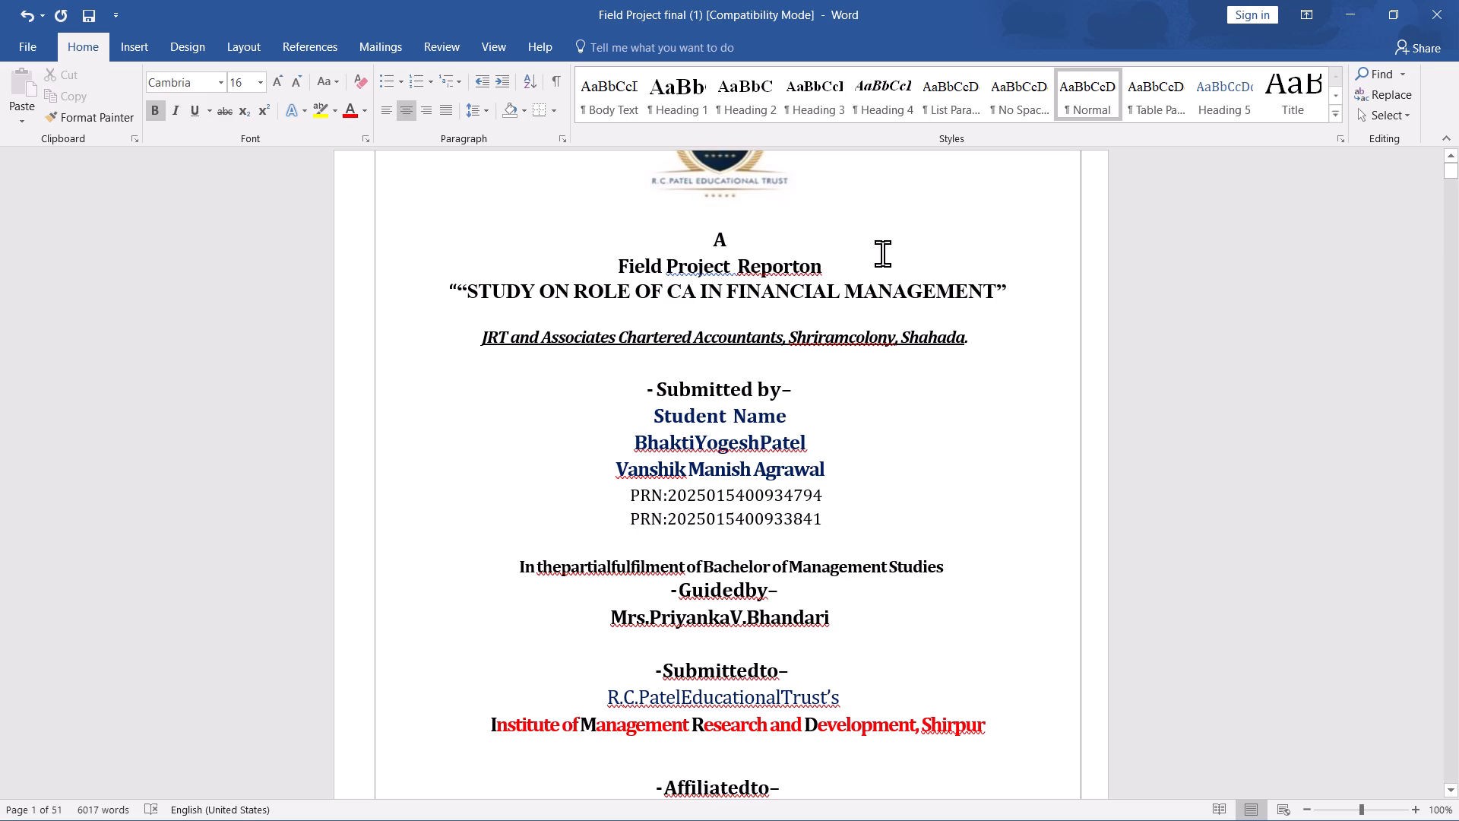
key(BackSpace)
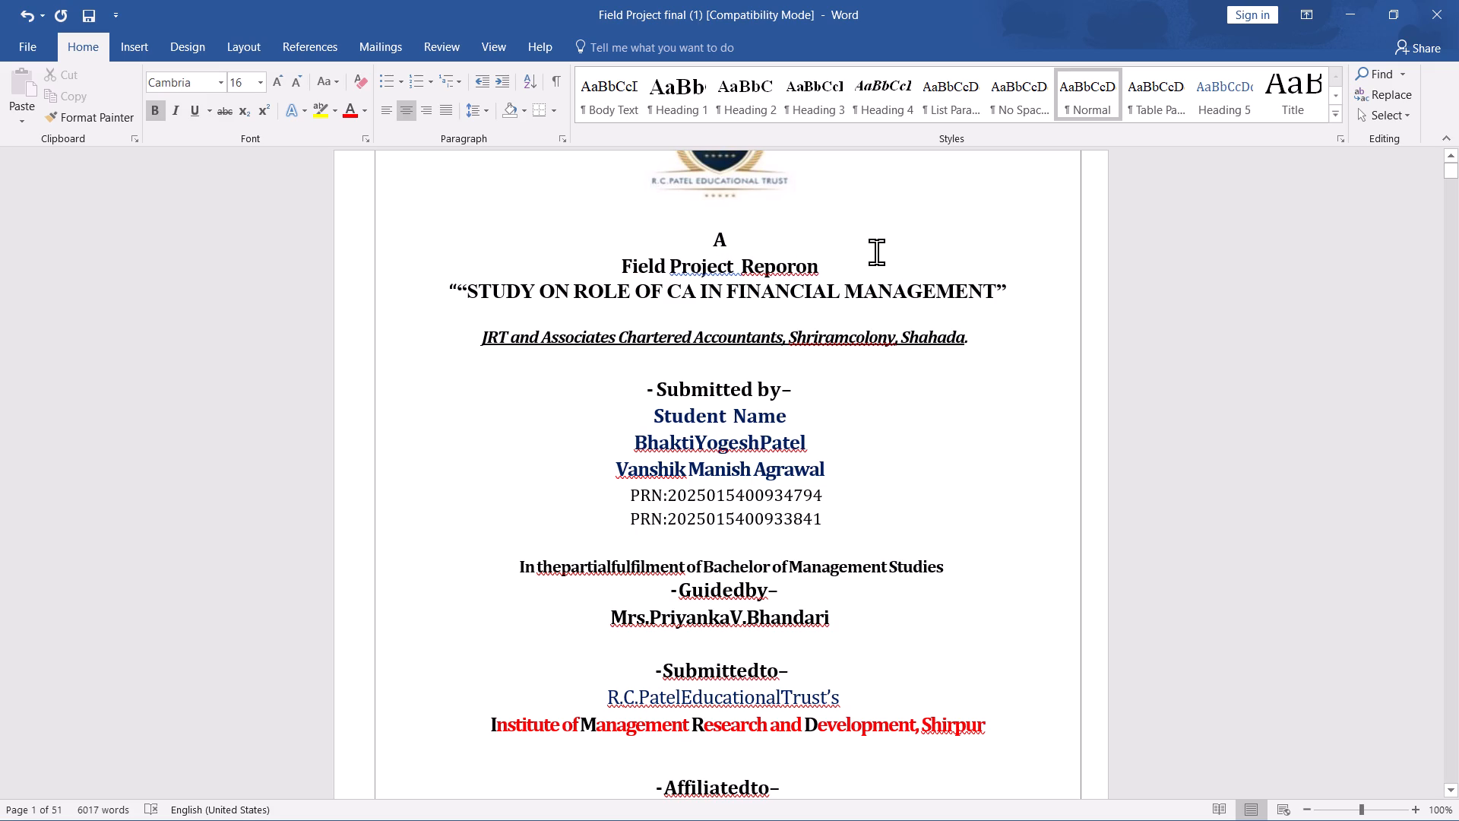
text(t)
key(space)
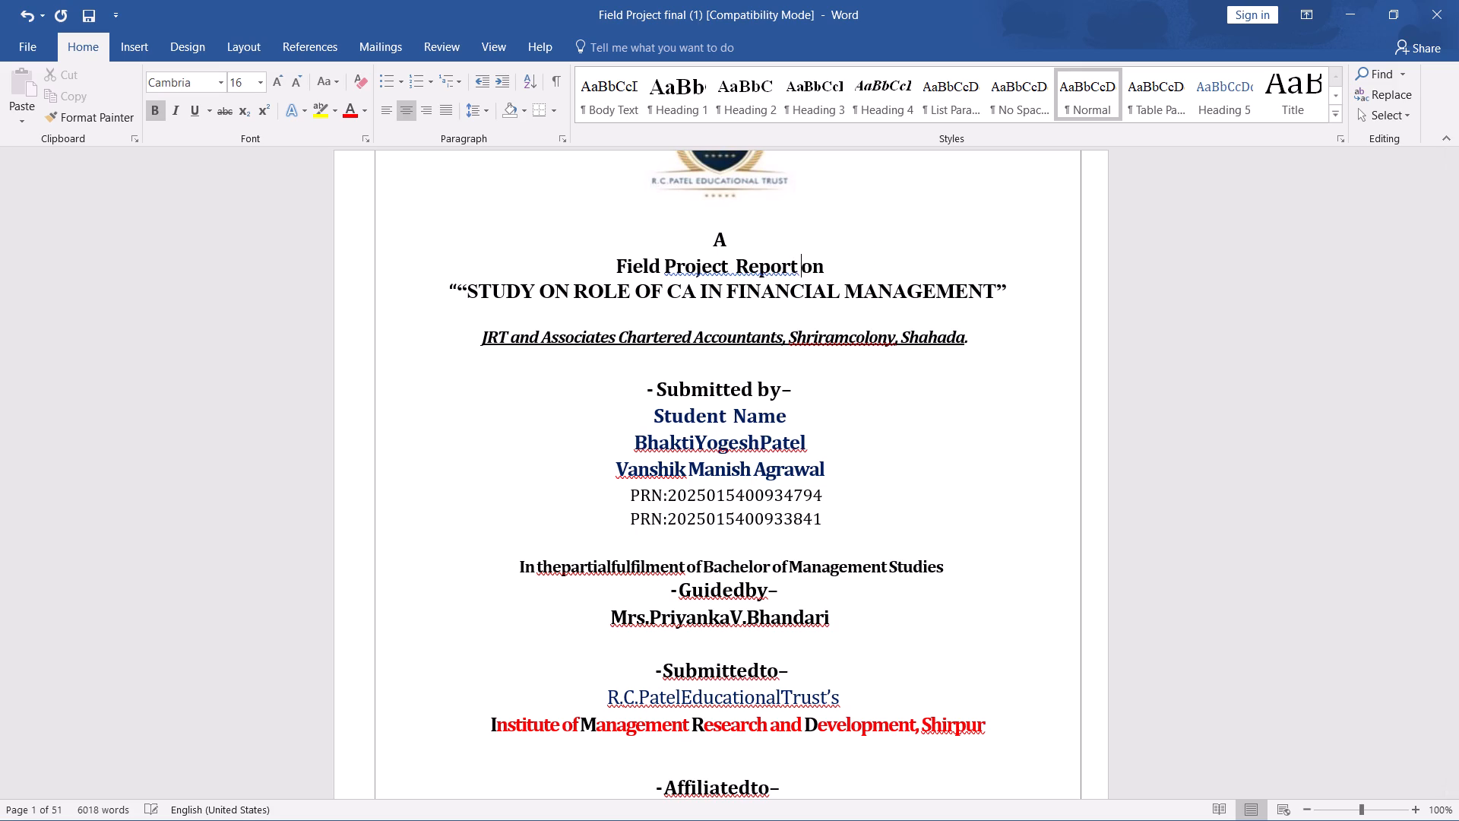
click(848, 249)
Look over the layout of the cover page and the report pages that follow it.
scroll(848, 249, up, 2)
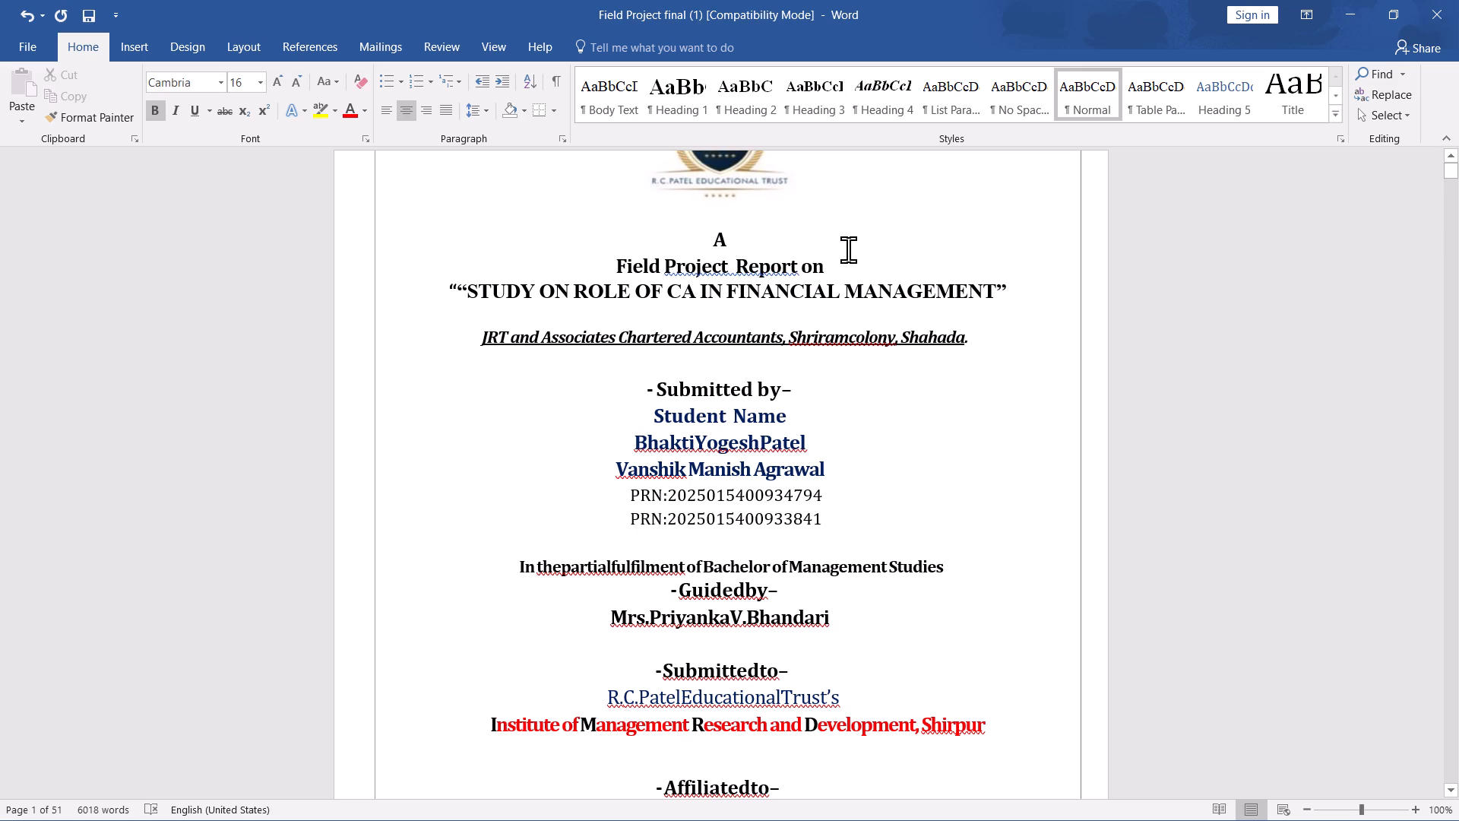
scroll(848, 249, down, 1)
ctrl+scroll(848, 249, down, 2)
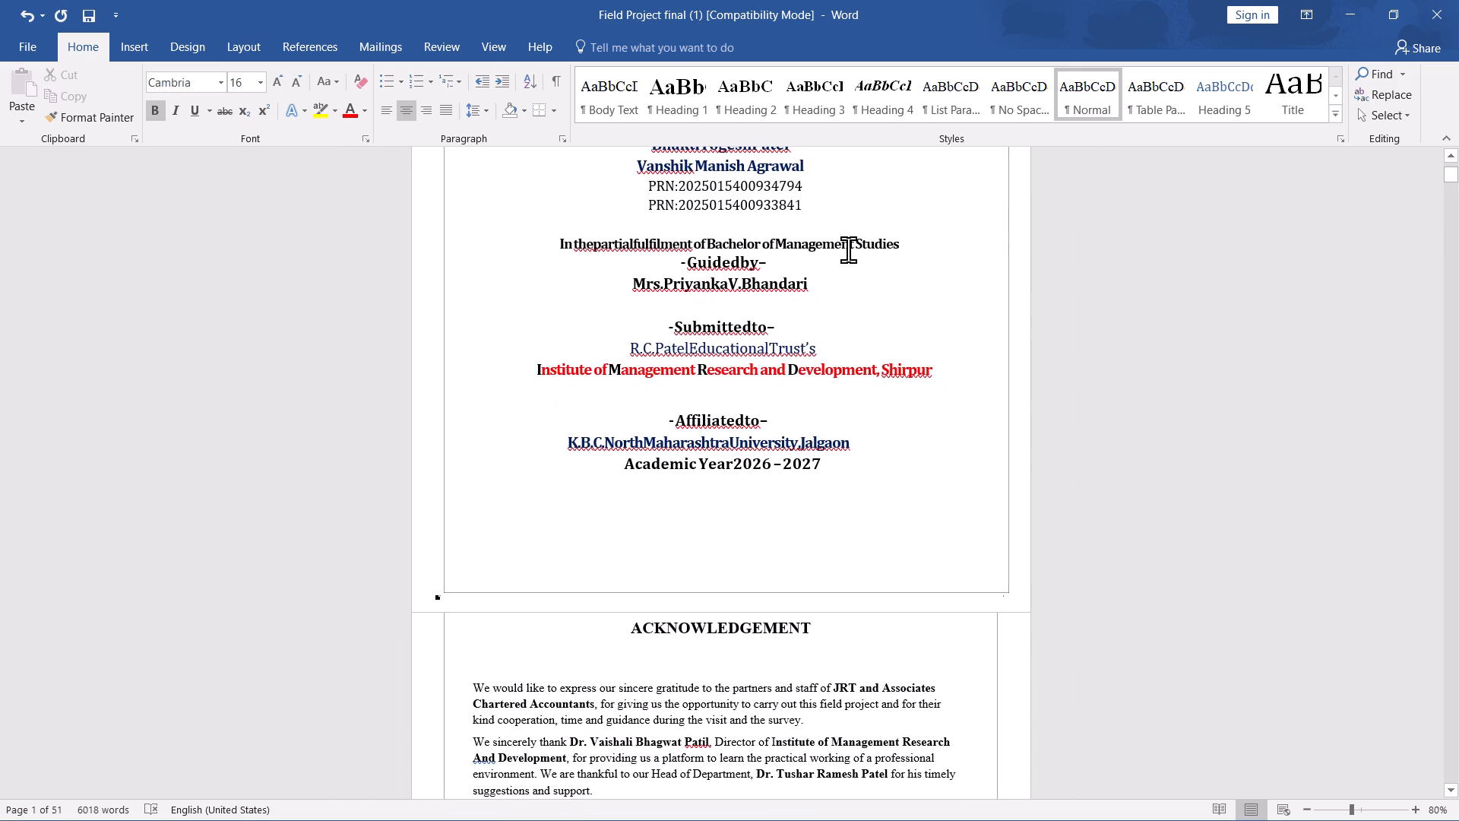
ctrl+scroll(848, 249, down, 1)
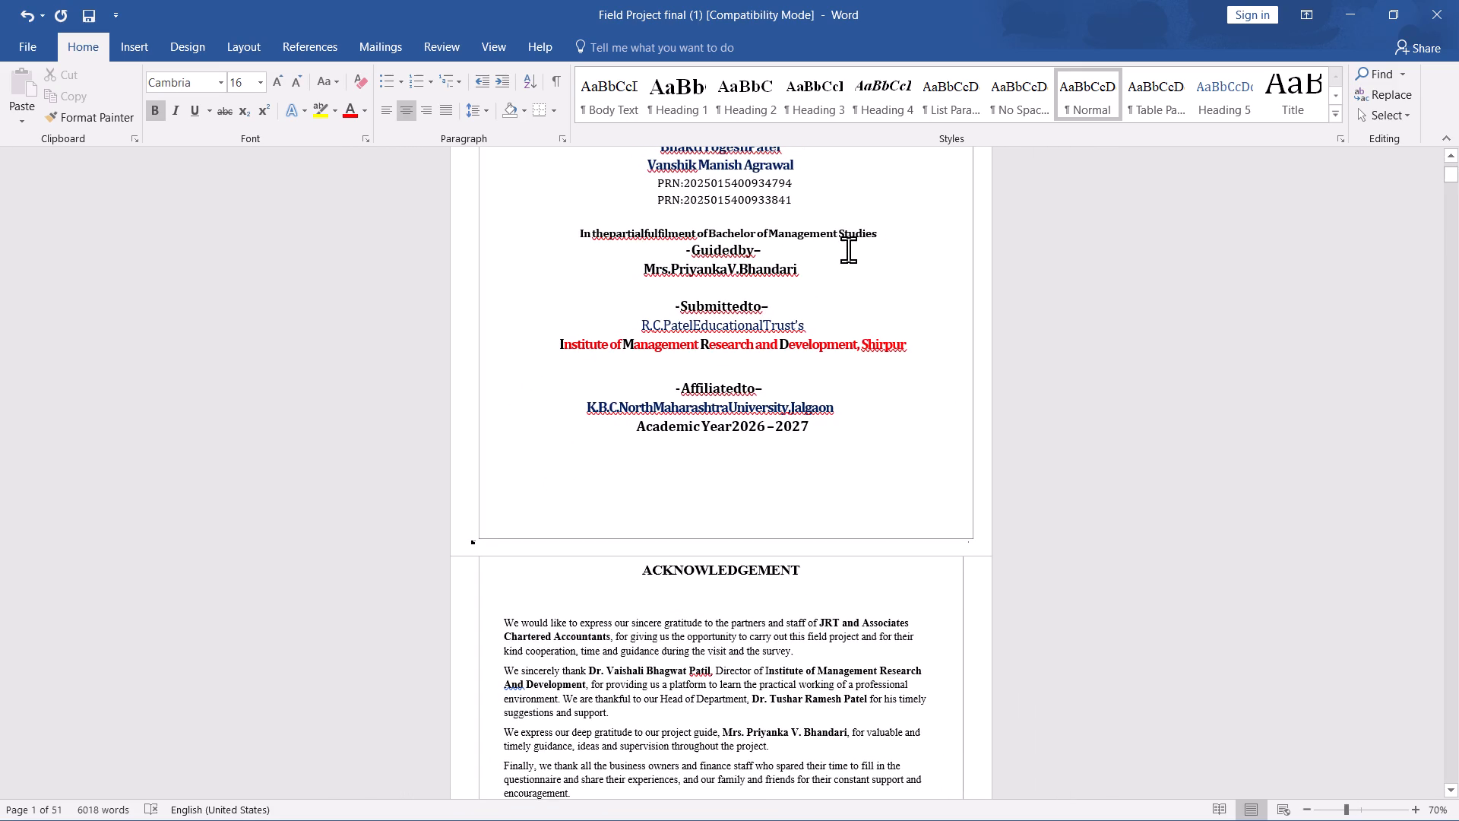
ctrl+scroll(848, 249, down, 1)
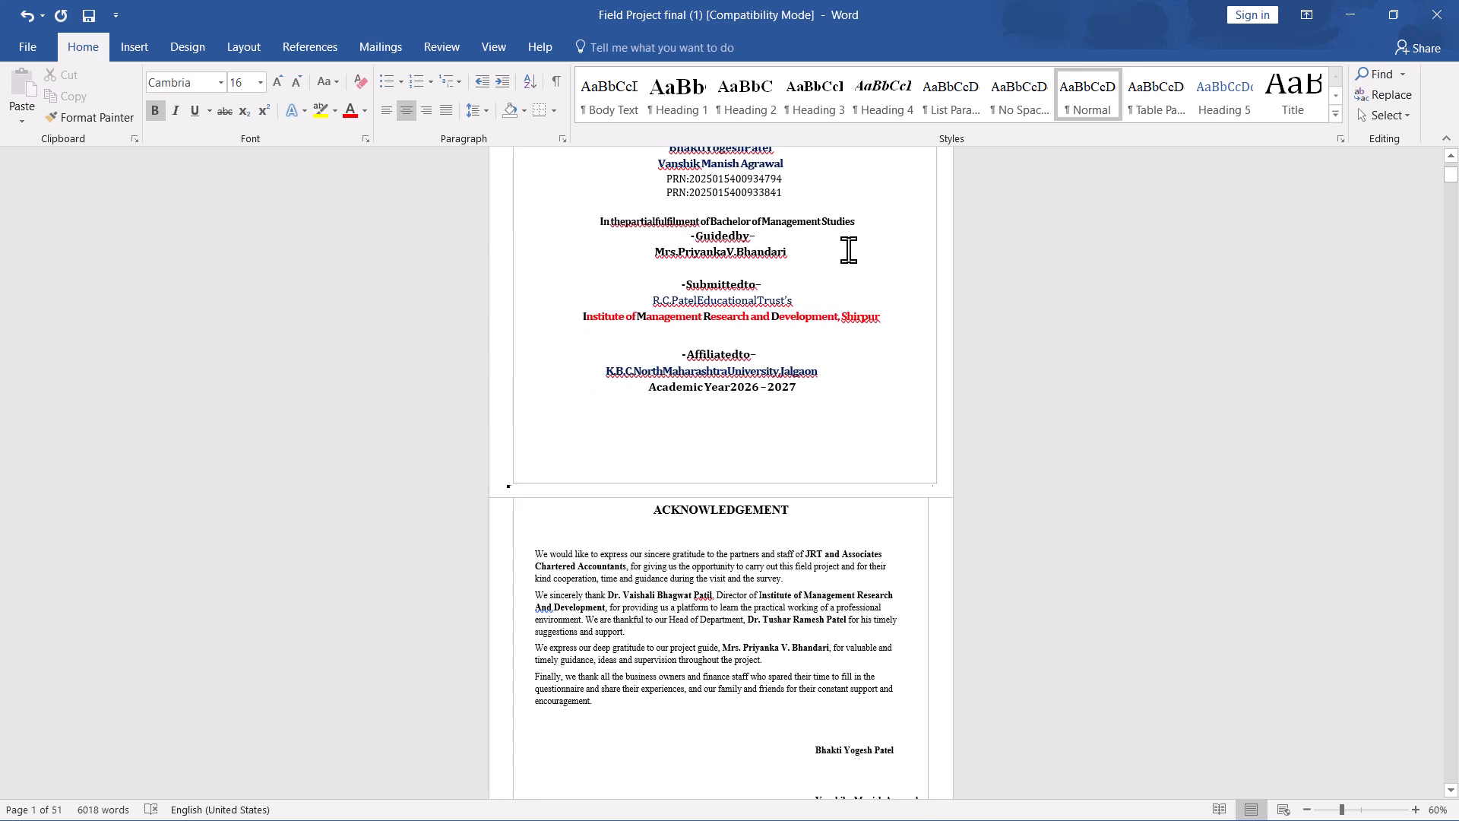
ctrl+scroll(848, 249, down, 4)
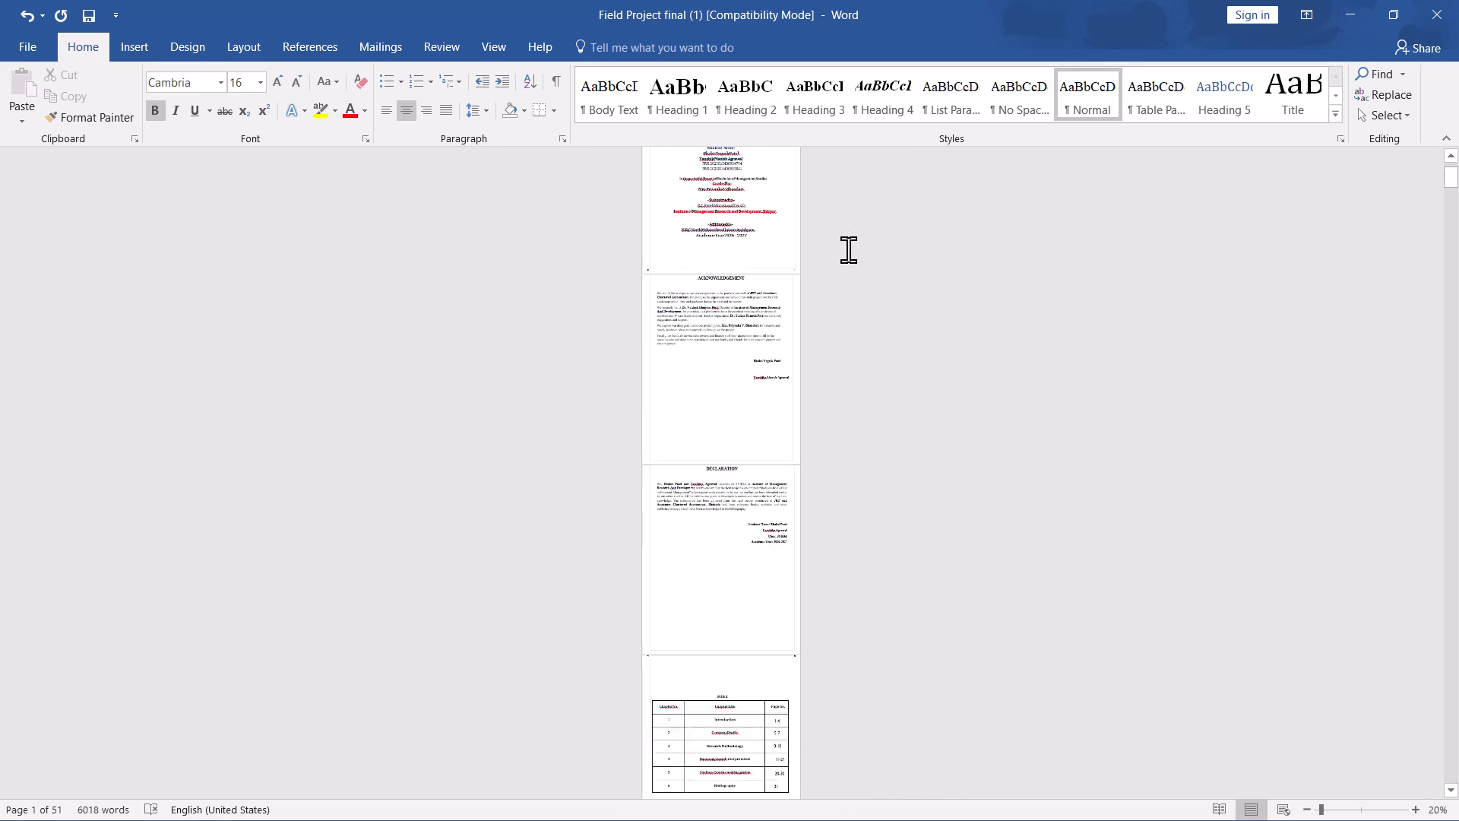
ctrl+scroll(848, 249, up, 7)
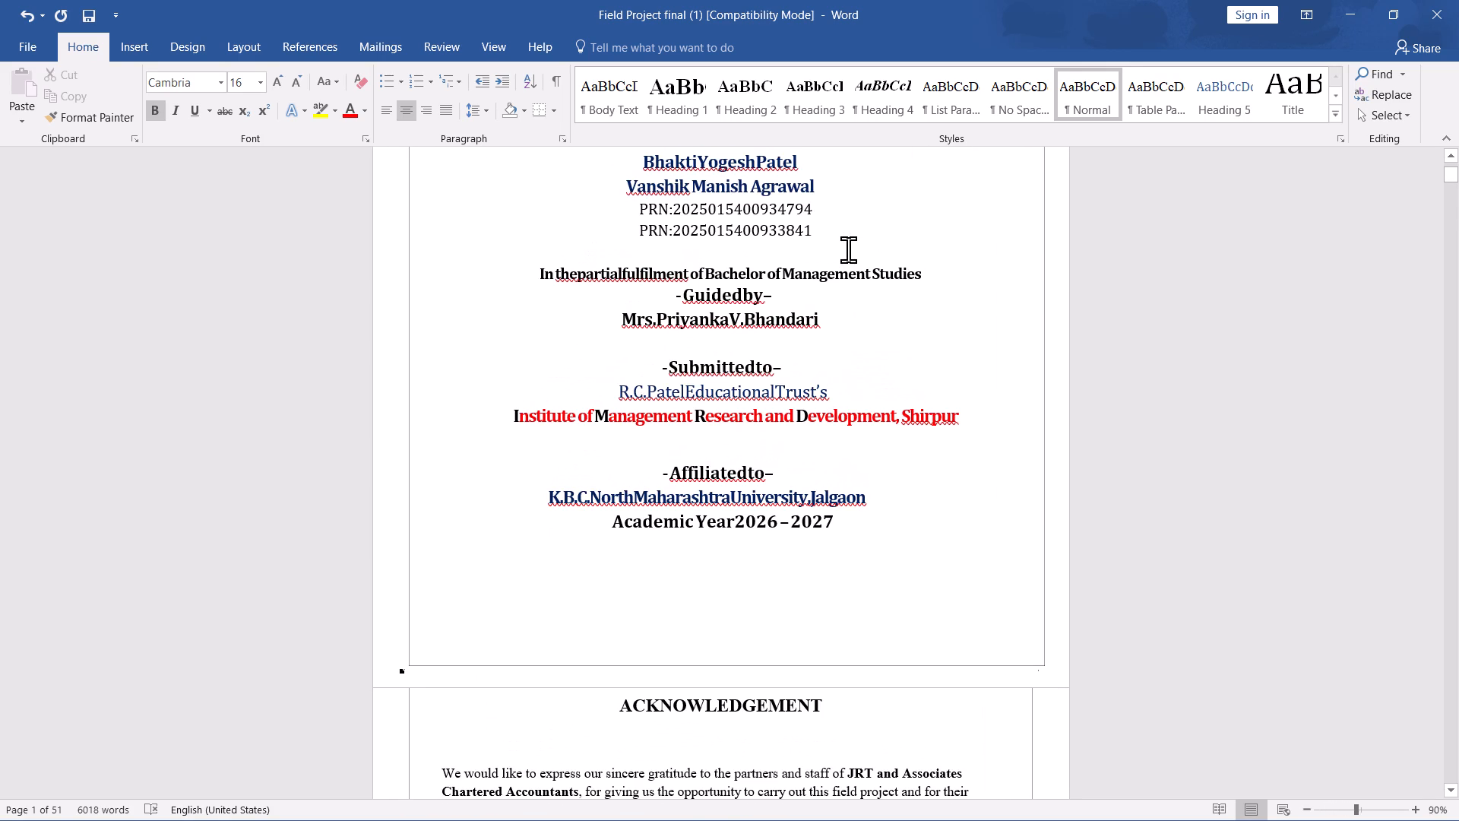
key(ctrl+minus)
key(ctrl+9)
key(BackSpace)
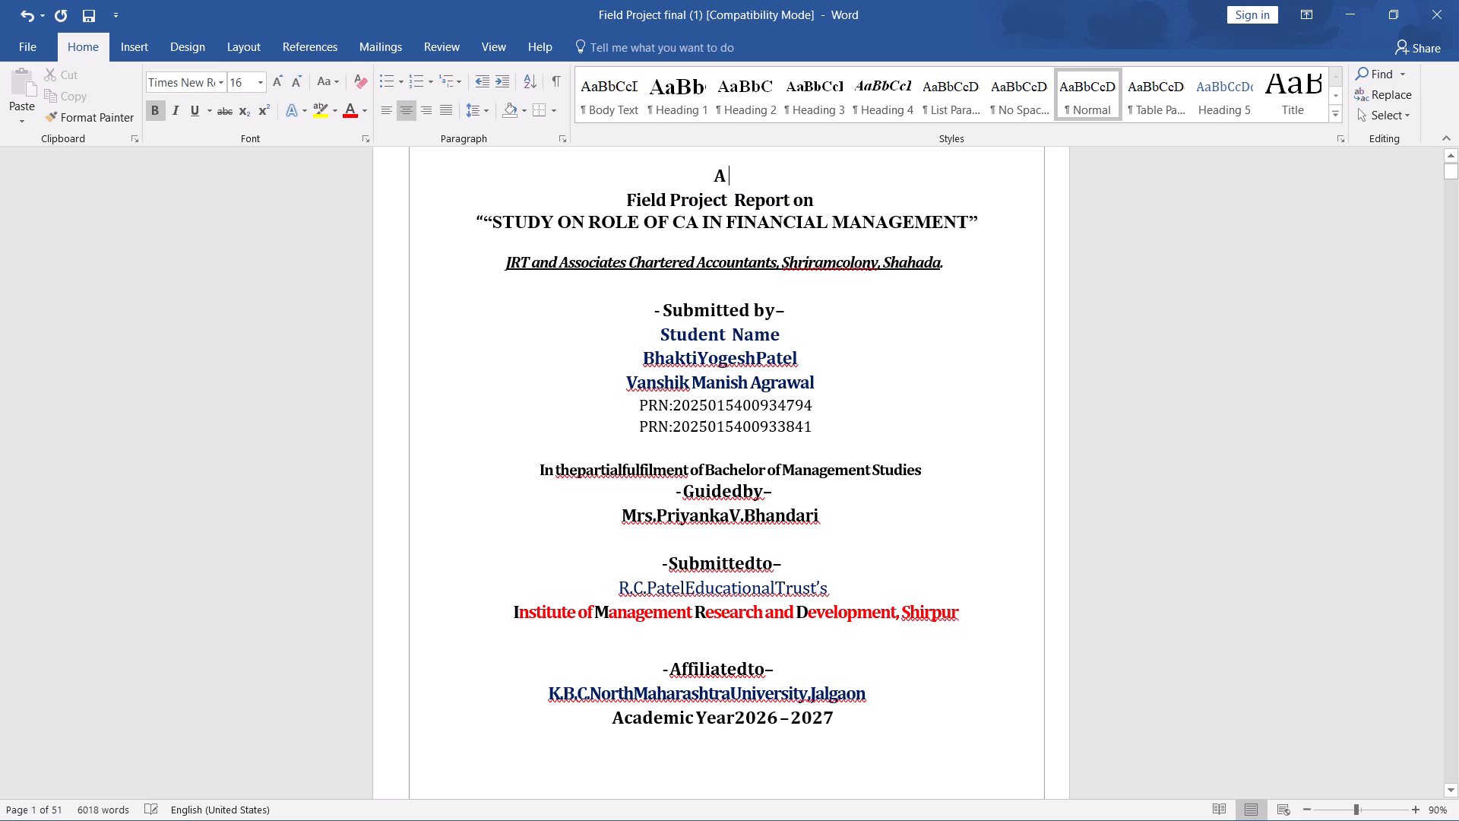
scroll(877, 322, up, 1)
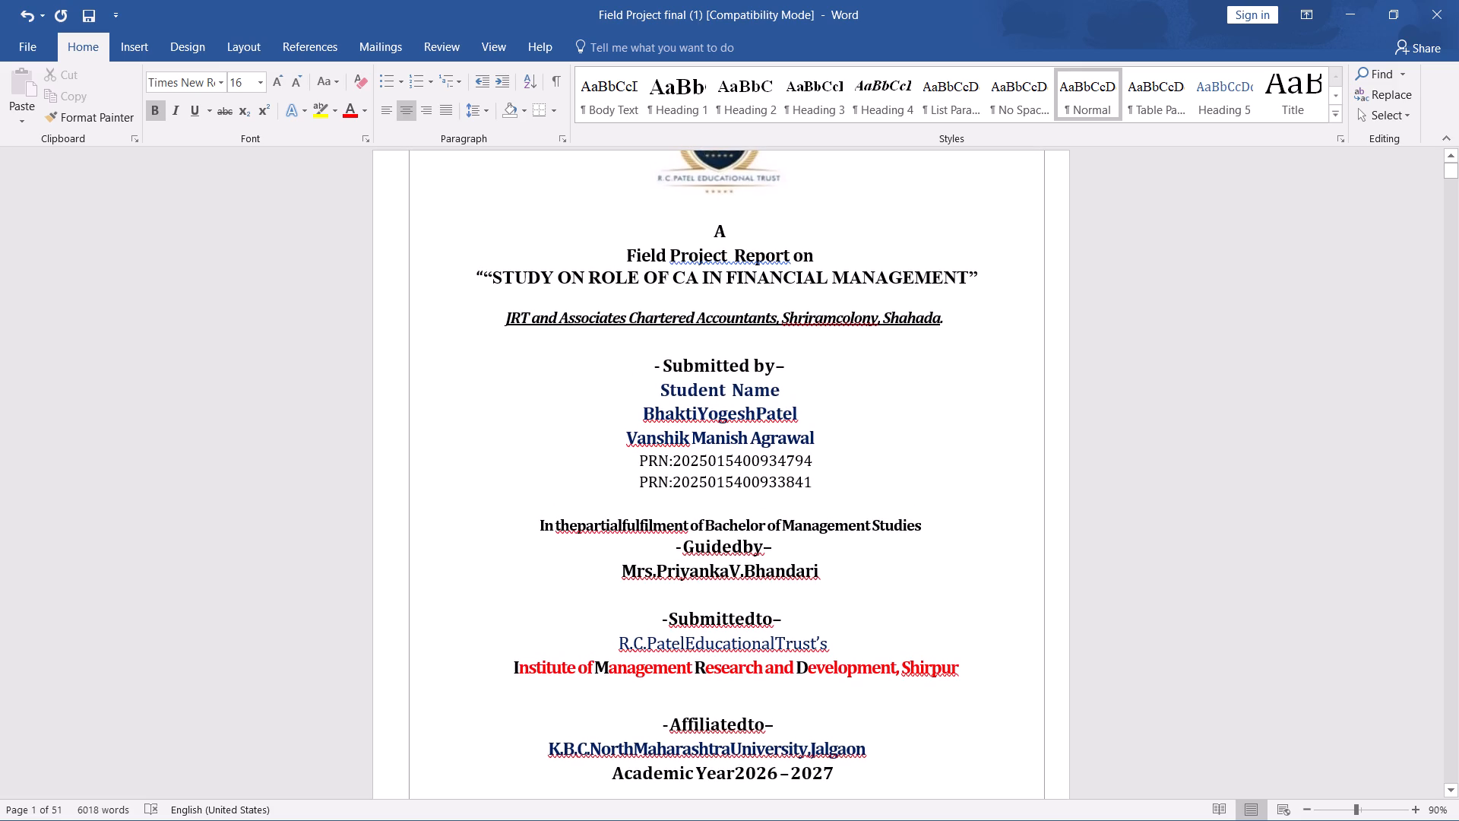
ctrl+scroll(877, 322, down, 5)
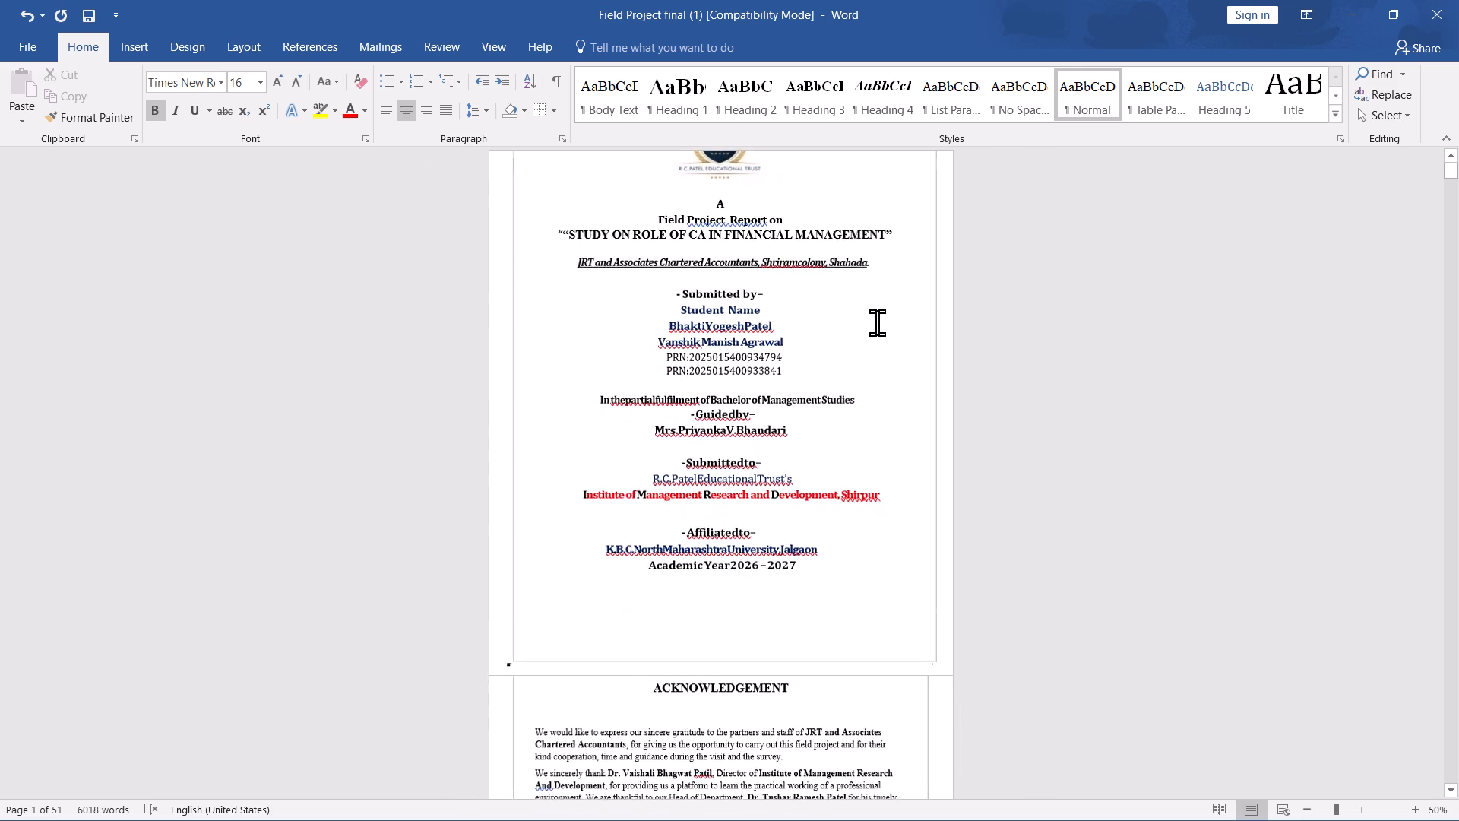
ctrl+scroll(877, 322, down, 7)
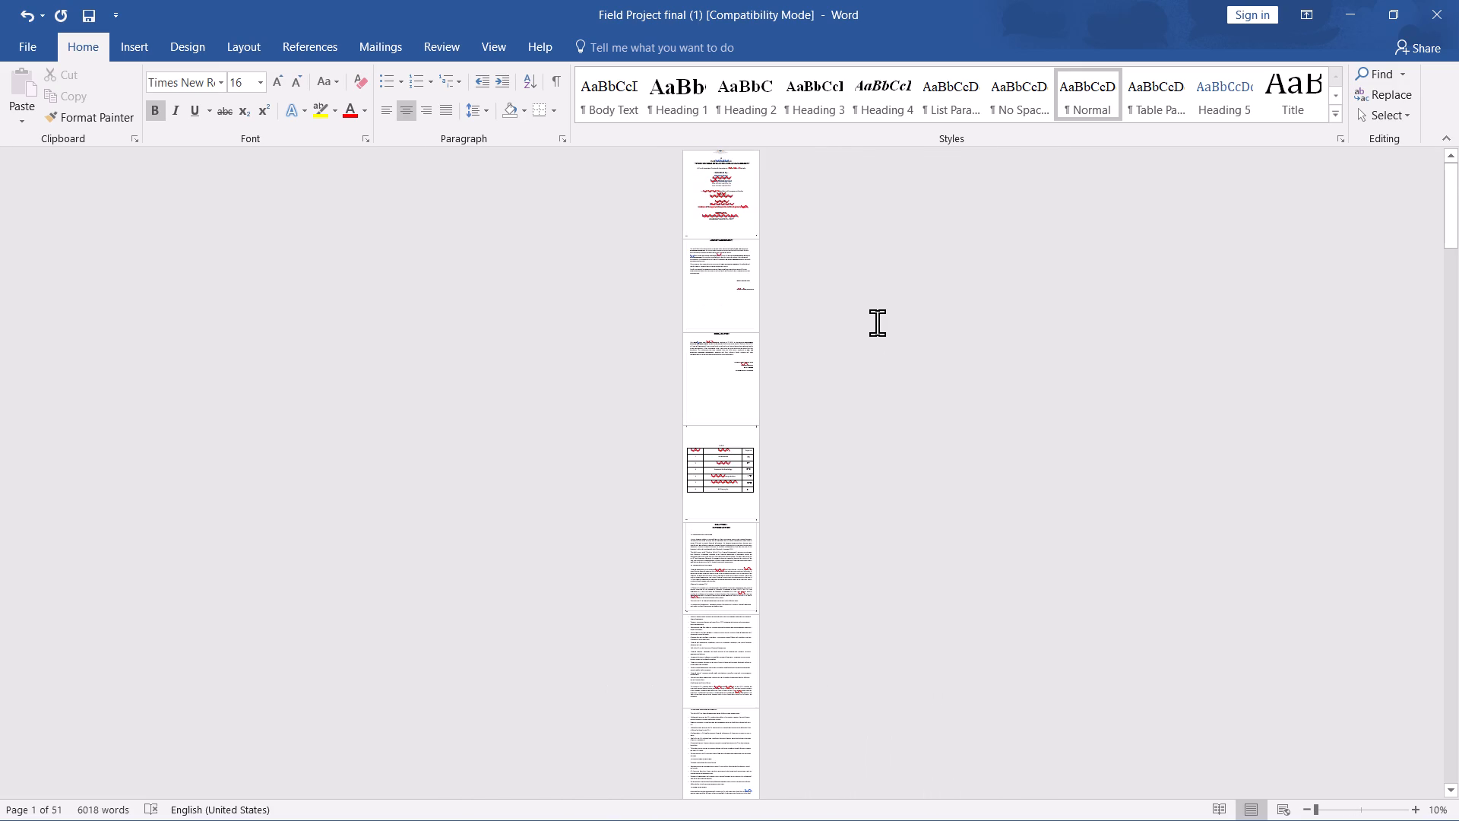
ctrl+scroll(877, 322, up, 9)
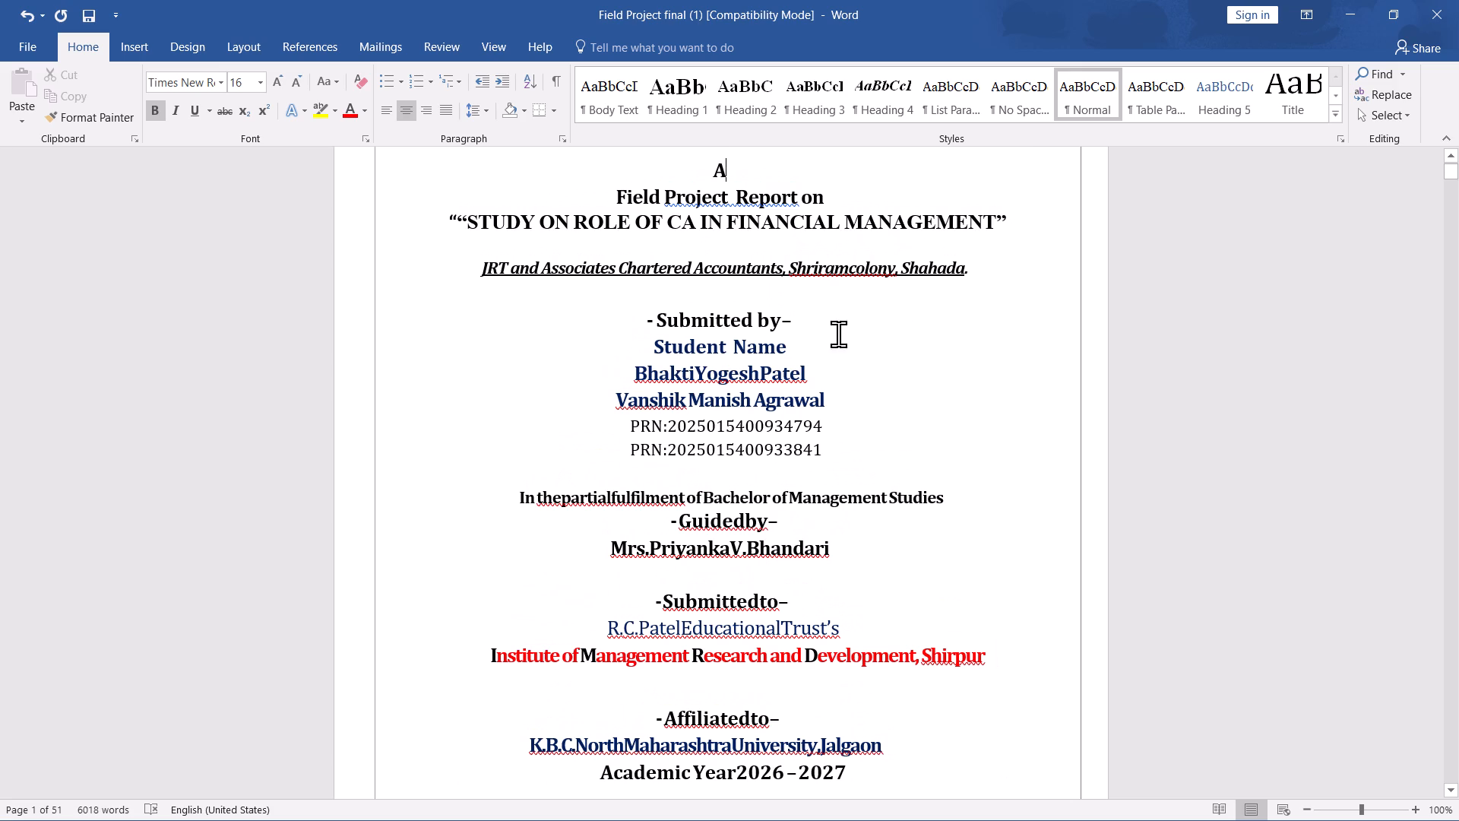
Insert the missing space after the first student's given name on the cover page.
click(697, 370)
key(space)
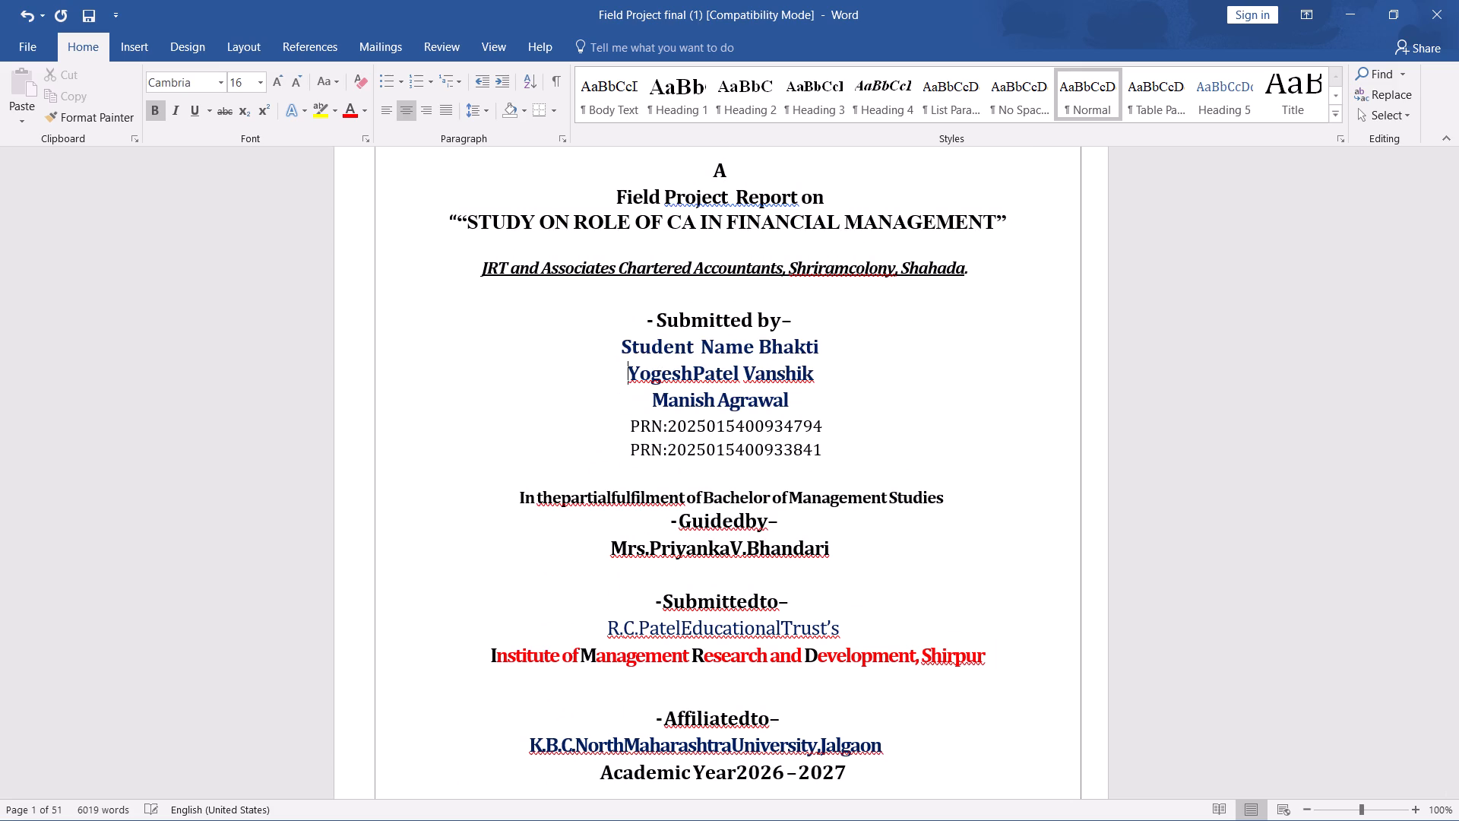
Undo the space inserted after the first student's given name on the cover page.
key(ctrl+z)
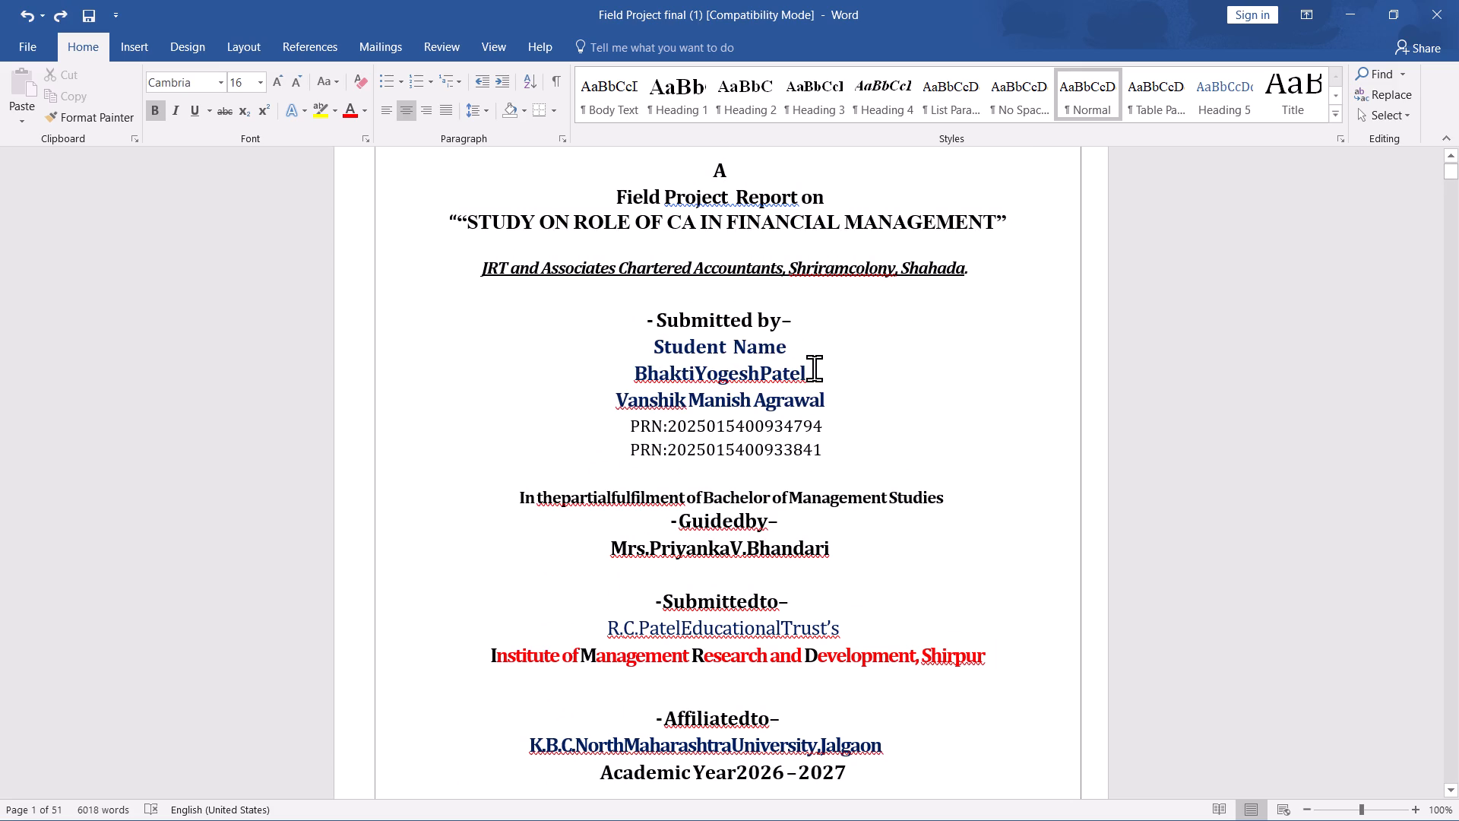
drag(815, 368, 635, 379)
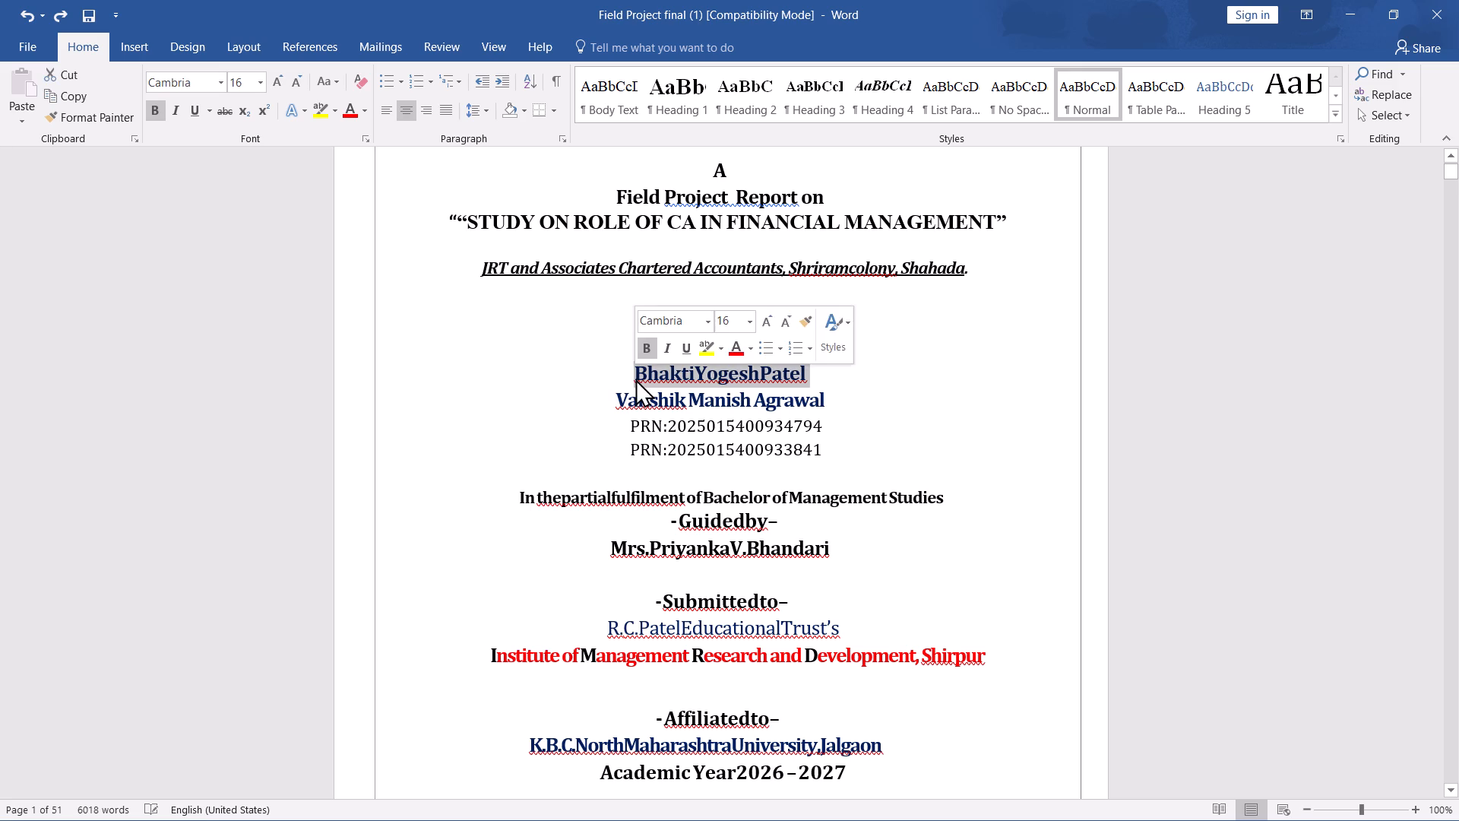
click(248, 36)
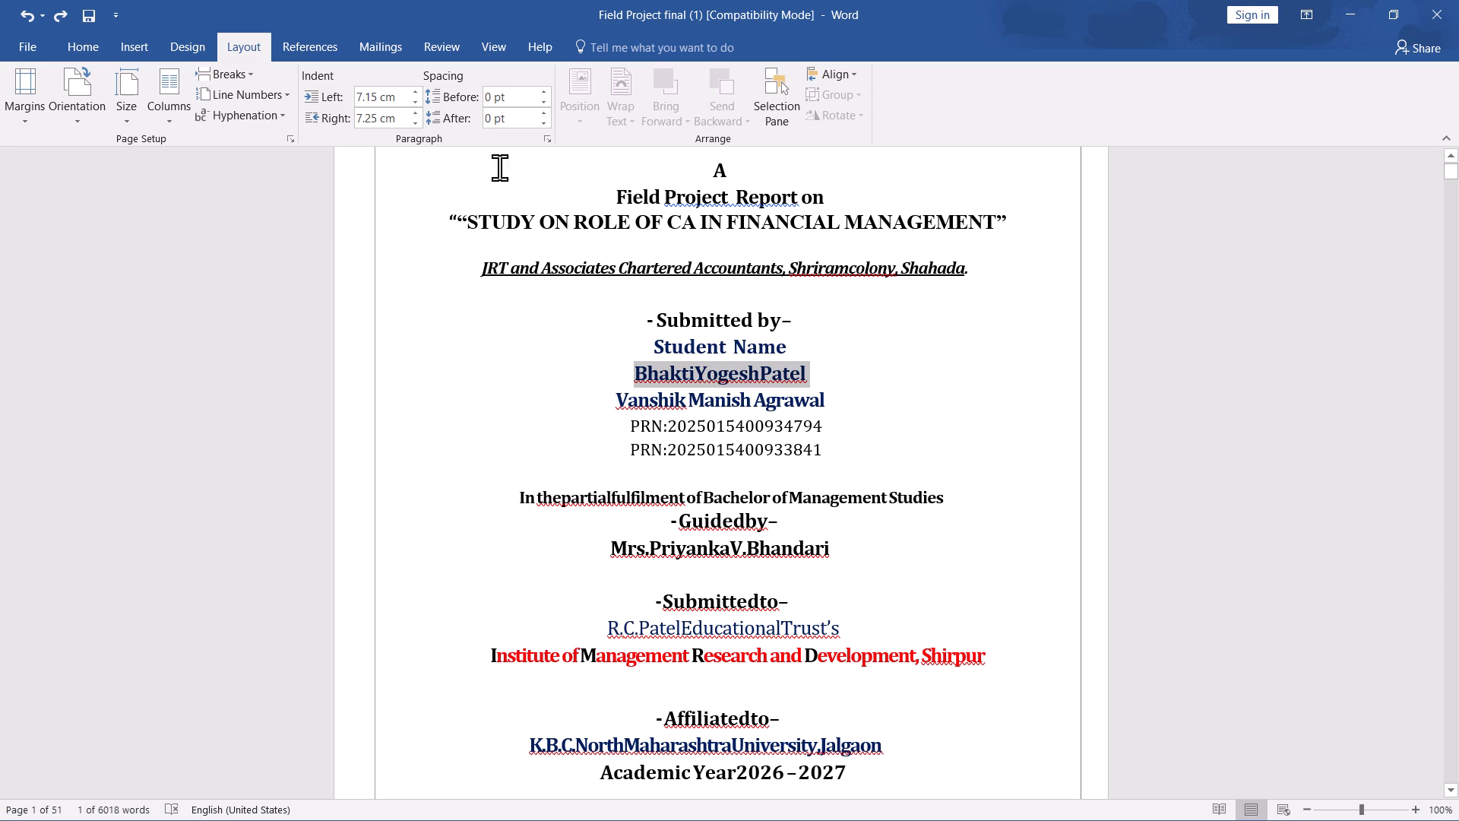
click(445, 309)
Insert a space between the first student's given name and middle name on the cover page.
click(693, 375)
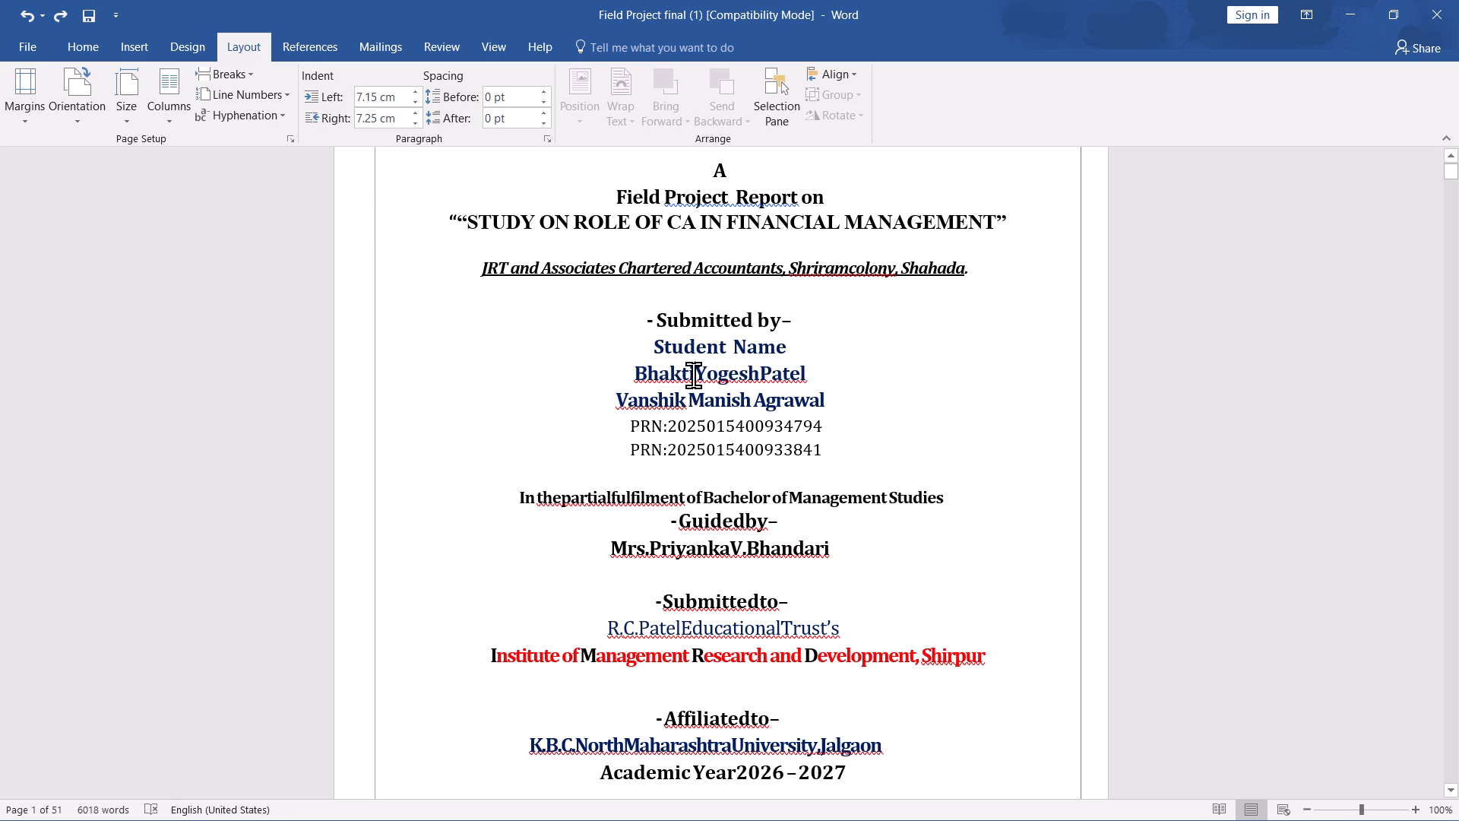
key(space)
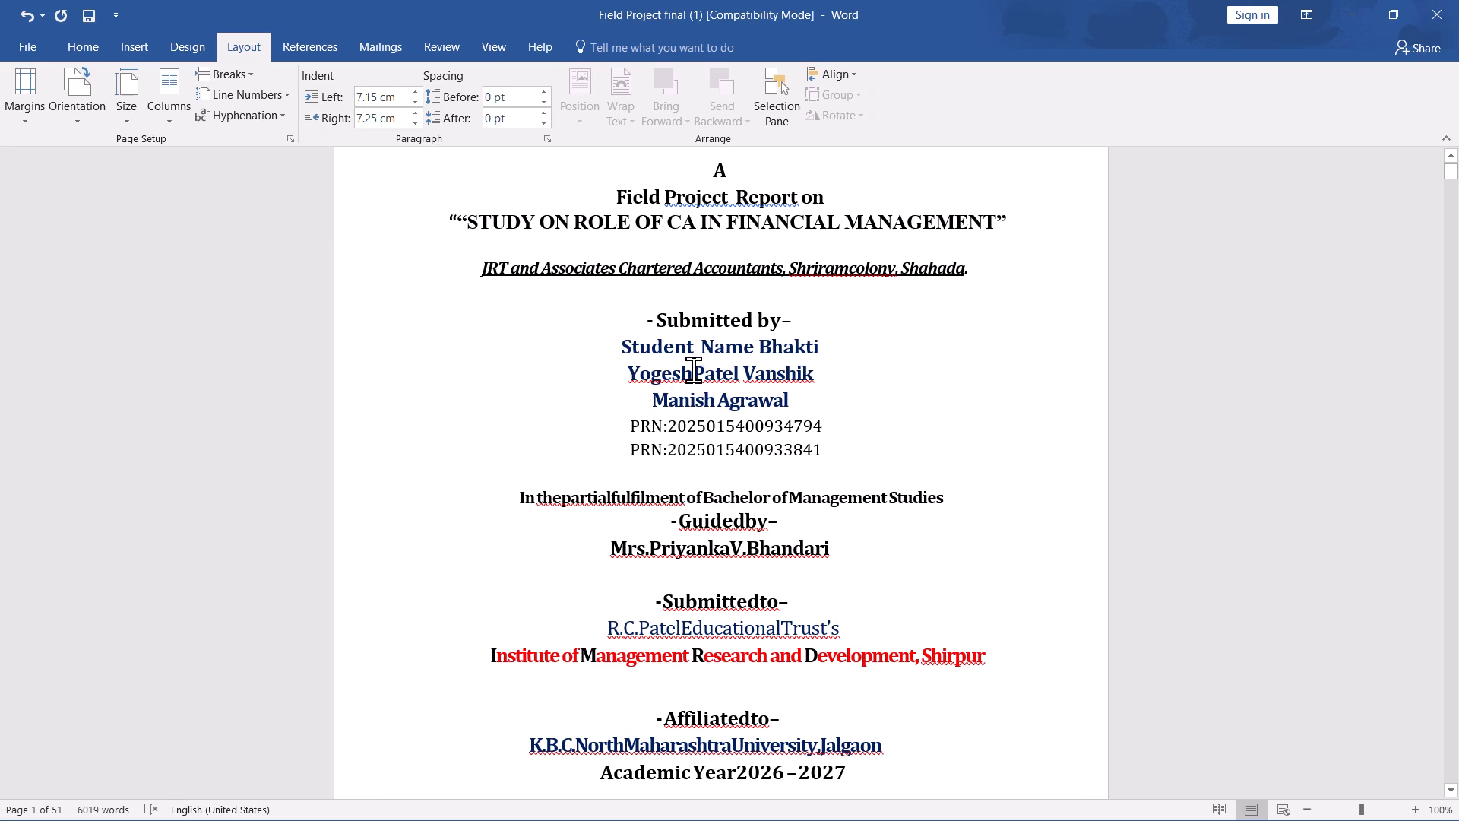
Reduce the left indent of the cover page paragraph containing the first student's full name to 6.9 cm.
drag(741, 371, 620, 366)
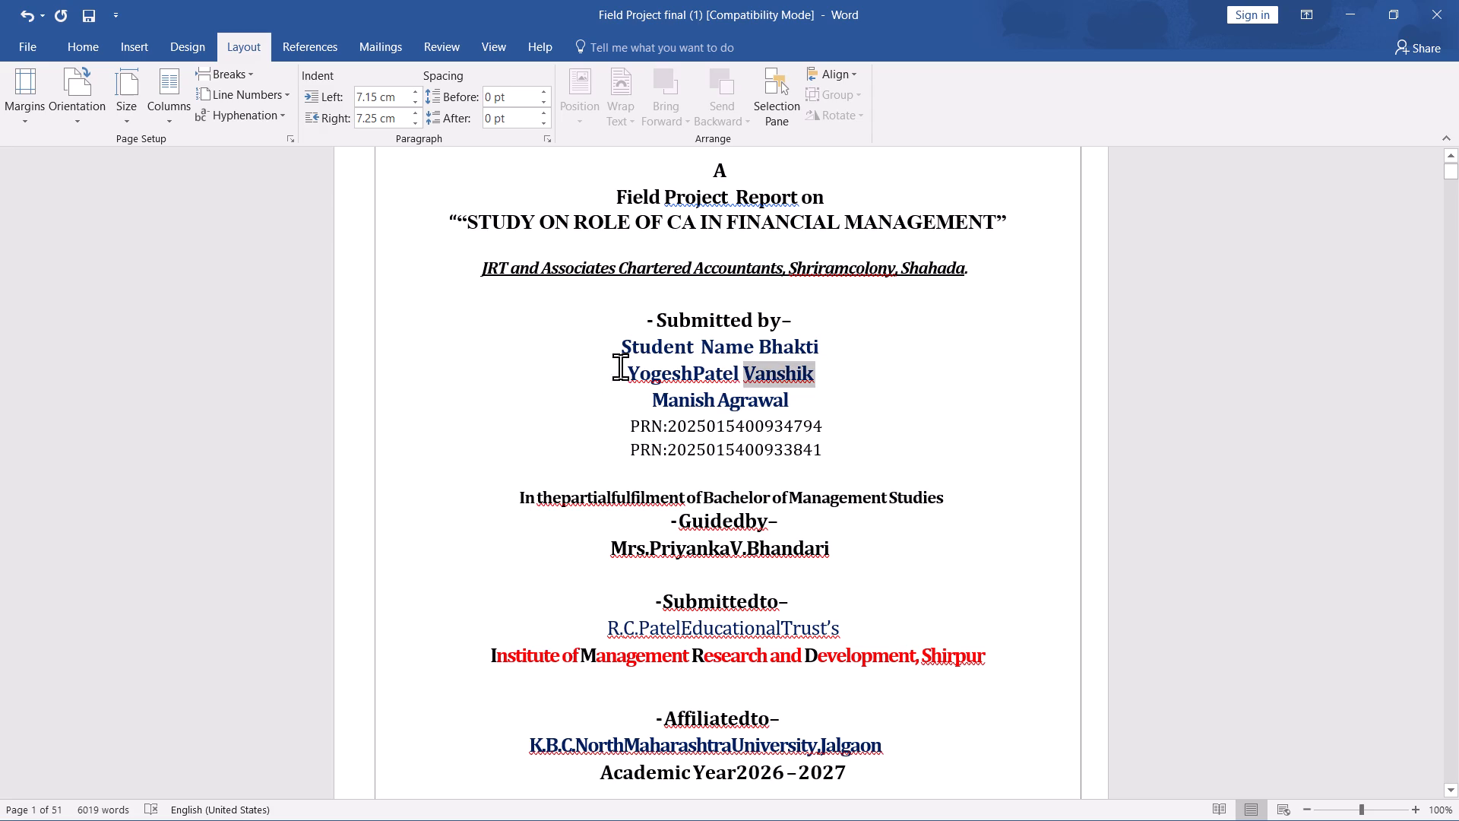
drag(620, 366, 764, 344)
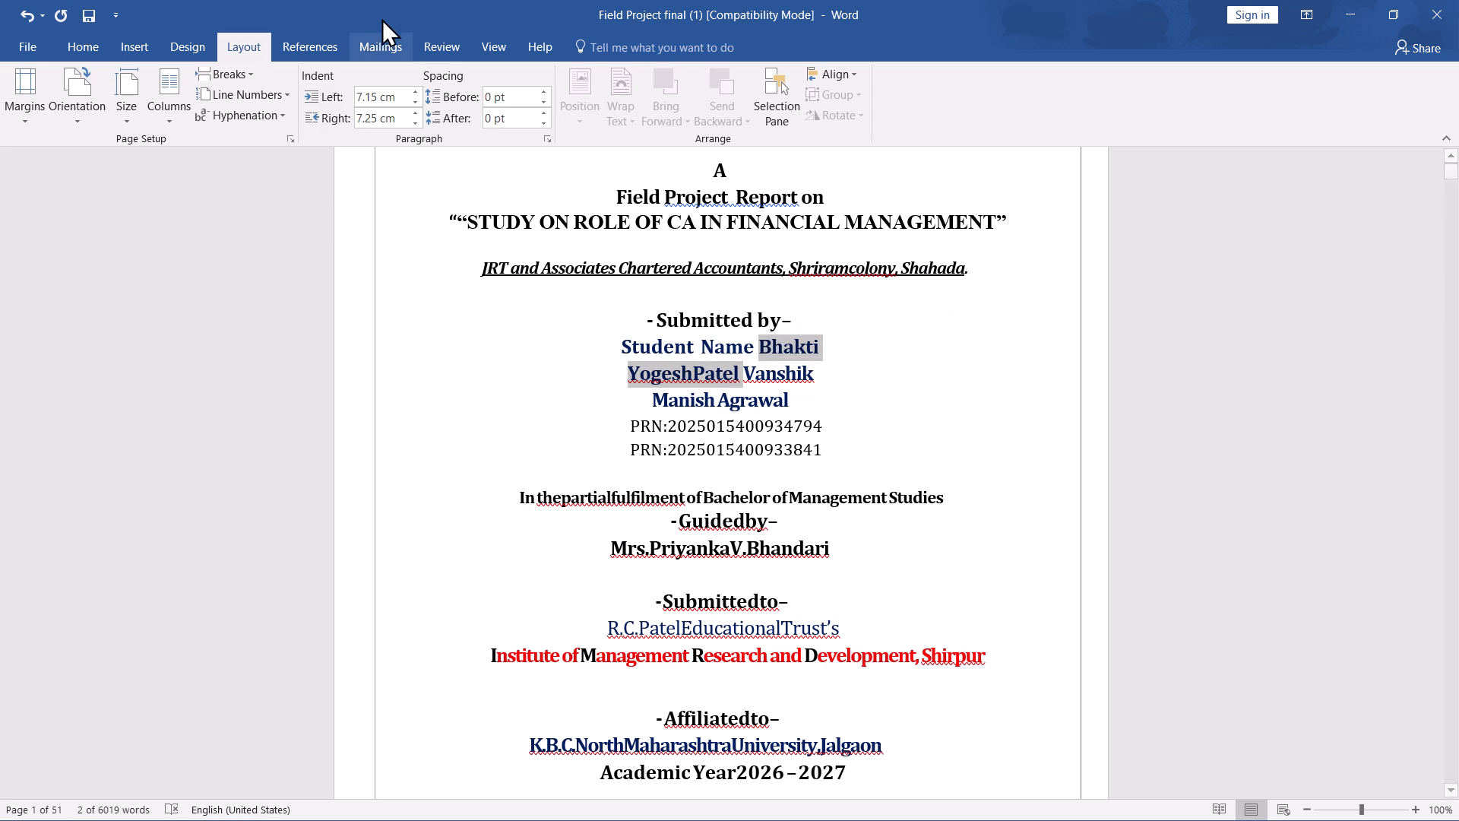
click(416, 105)
triple_click(416, 105)
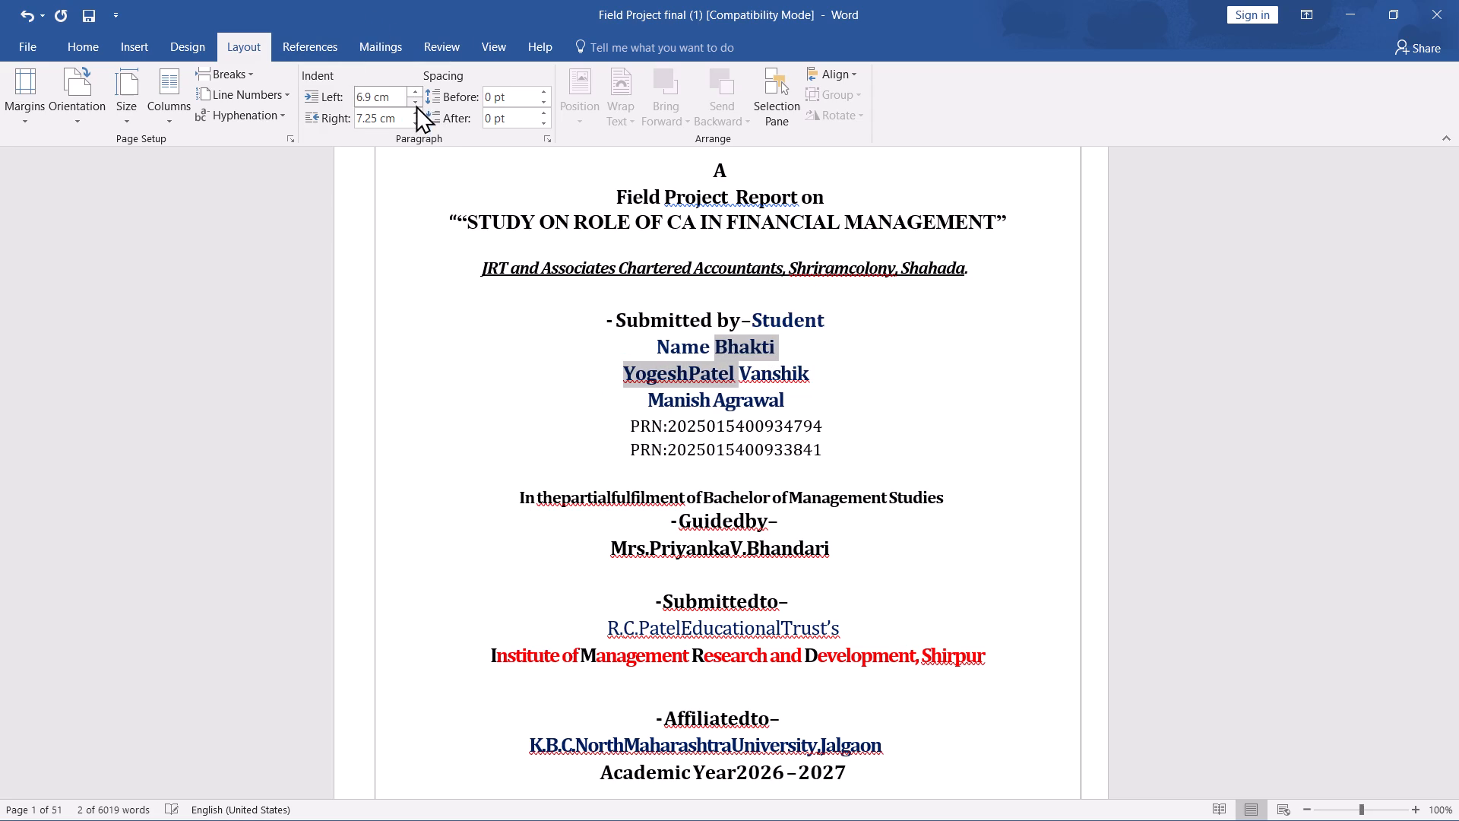
Set the left indent of the cover page's "Submitted by" and student name block to 6.4 cm.
triple_click(416, 105)
double_click(416, 105)
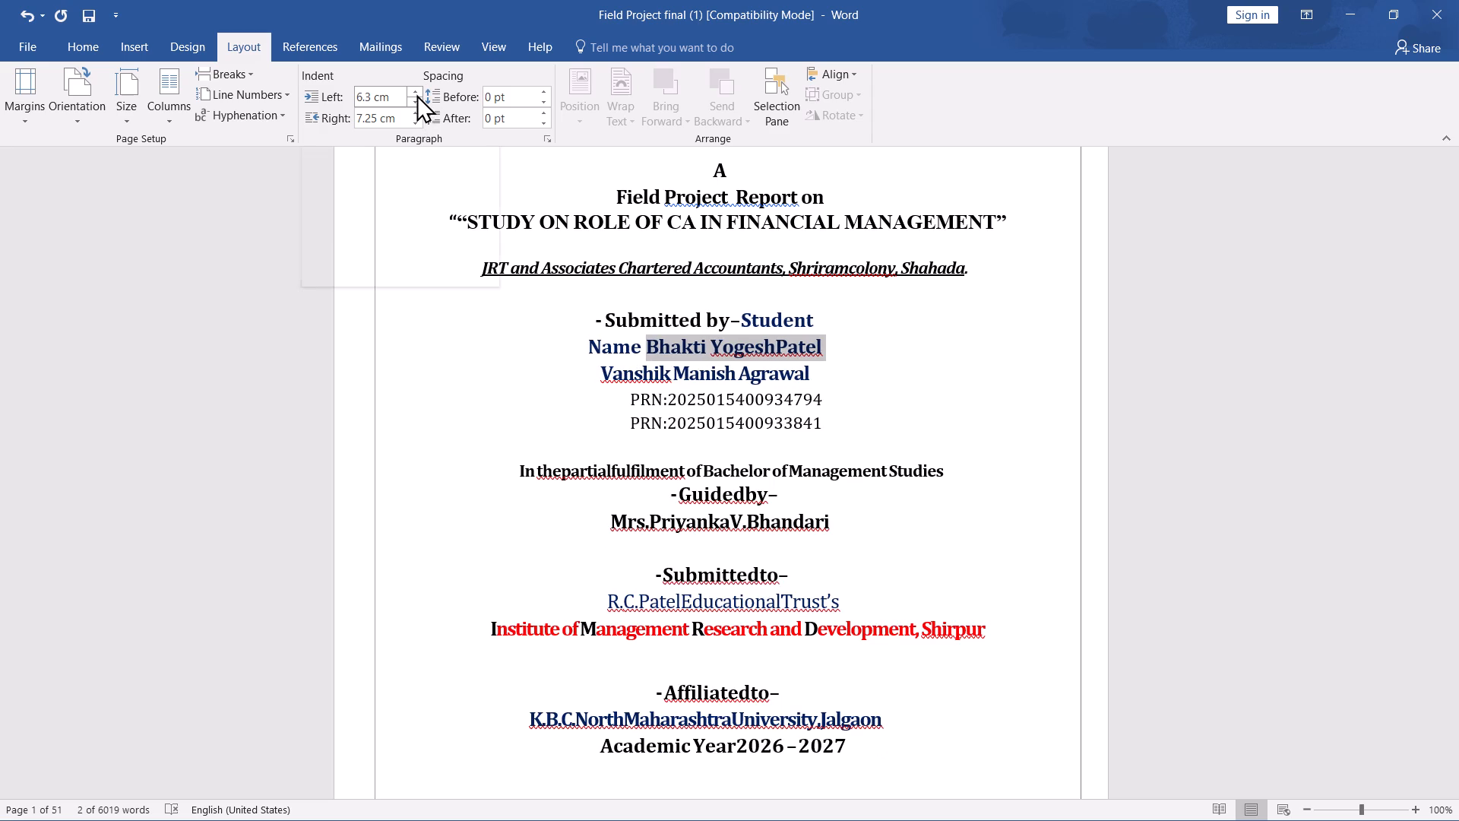
click(416, 94)
click(416, 94)
click(416, 94)
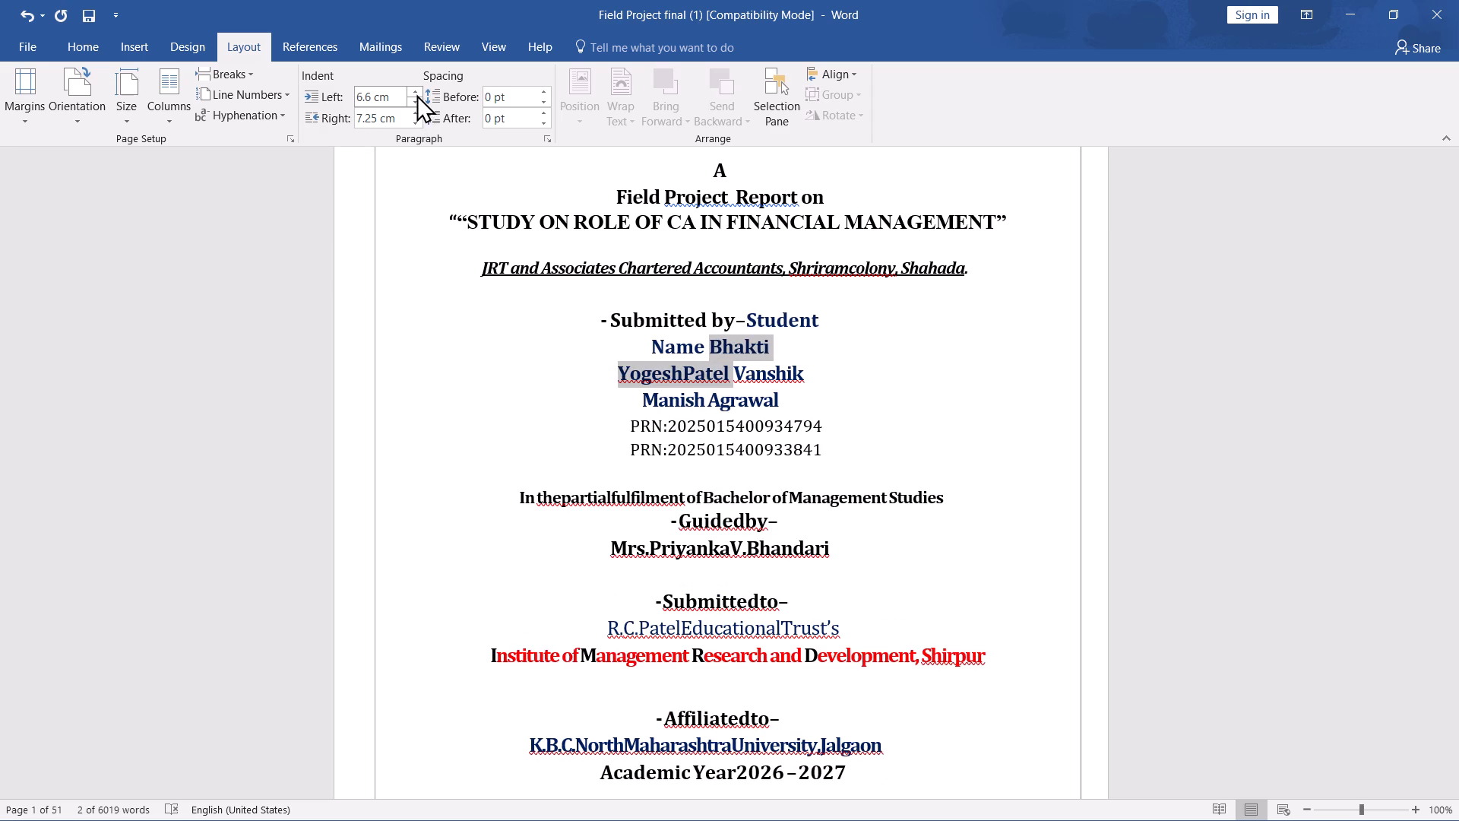
click(416, 103)
click(416, 103)
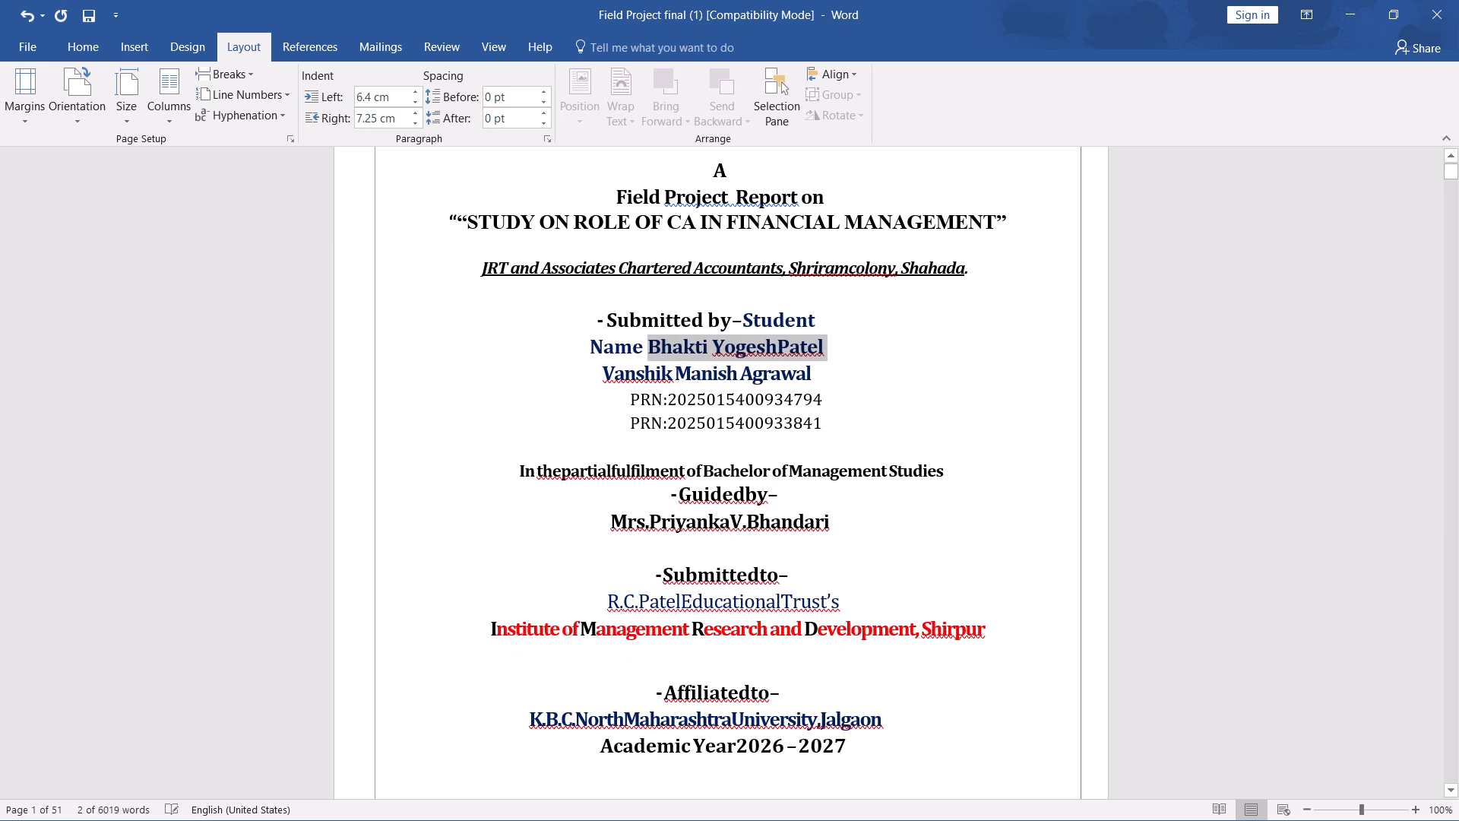
click(1018, 300)
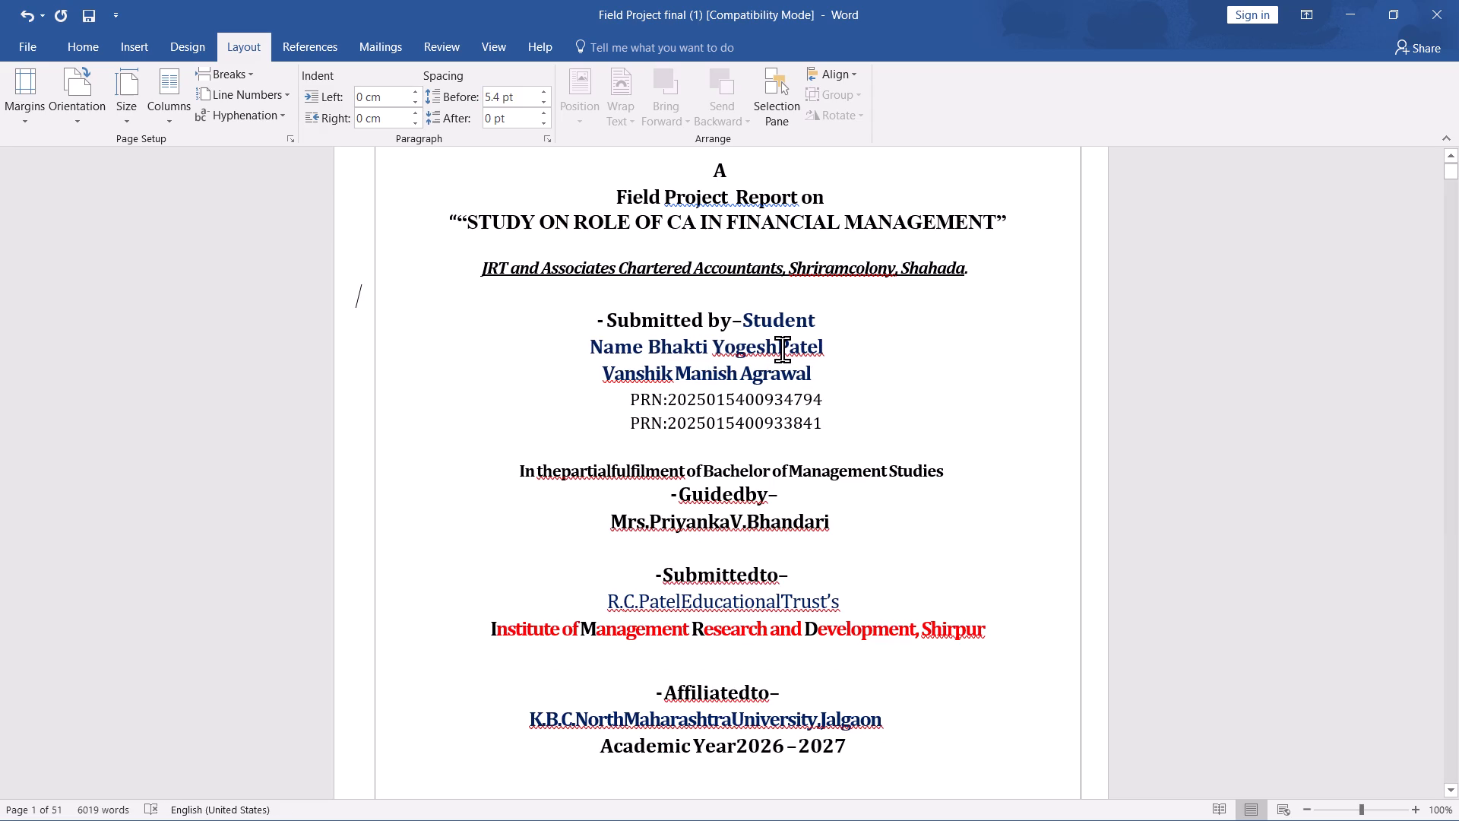
Insert the missing space between the first student's middle name and surname.
click(777, 349)
key(space)
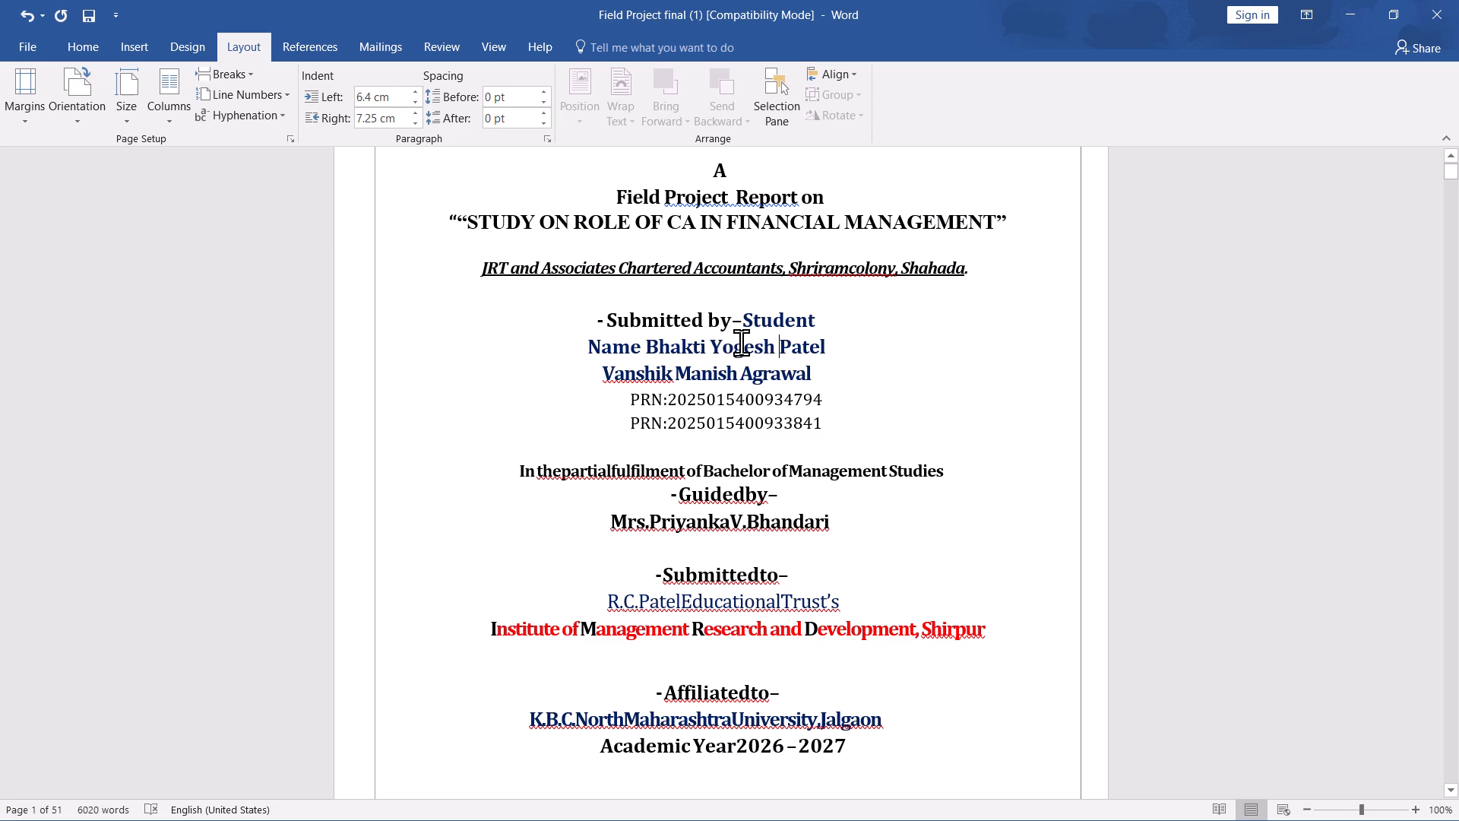
Add the missing final "a" to the second student's given name, keeping a space before the middle name.
click(674, 372)
key(a)
key(BackSpace)
key(BackSpace)
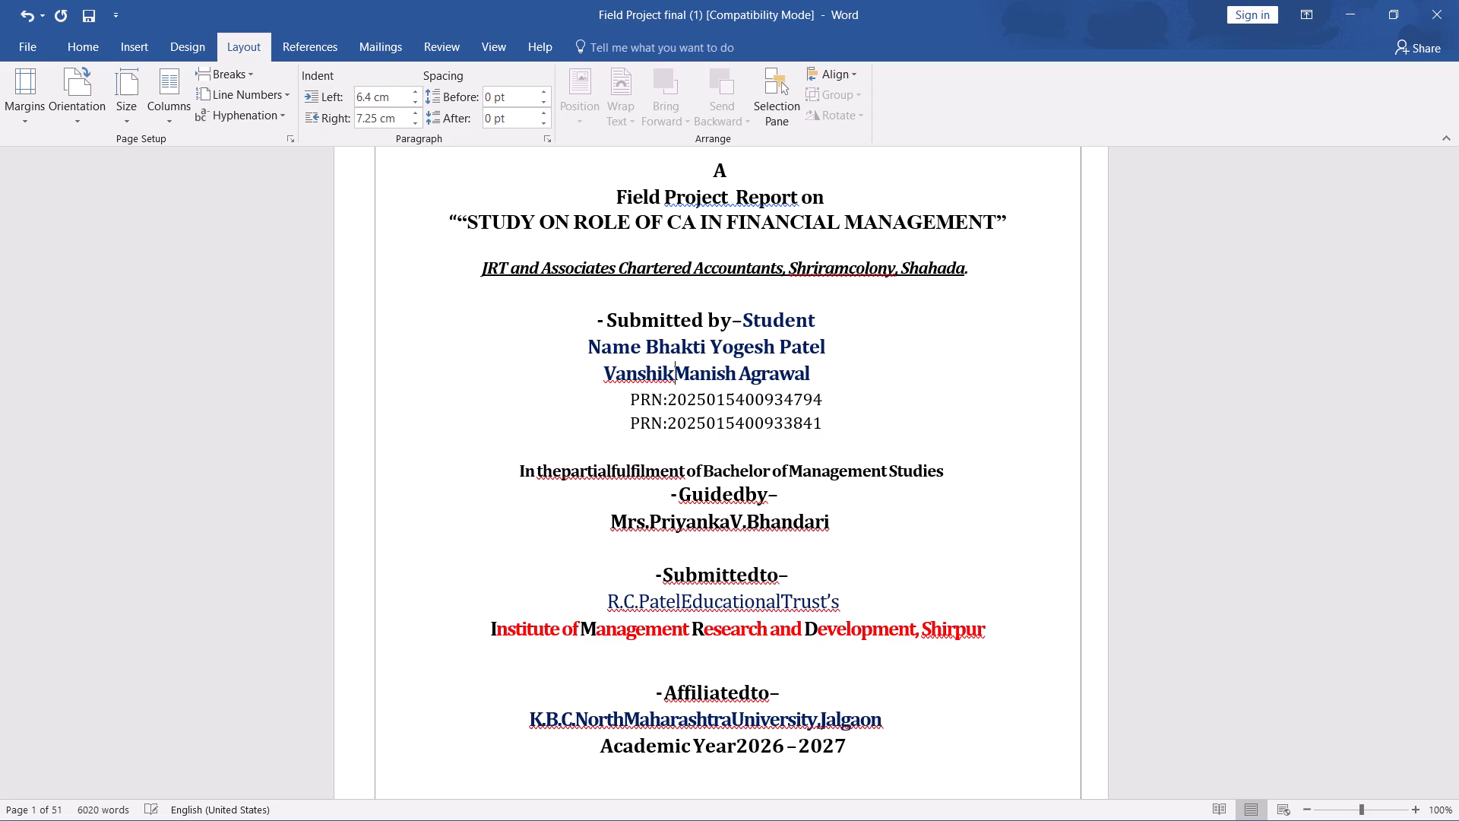
key(a)
key(space)
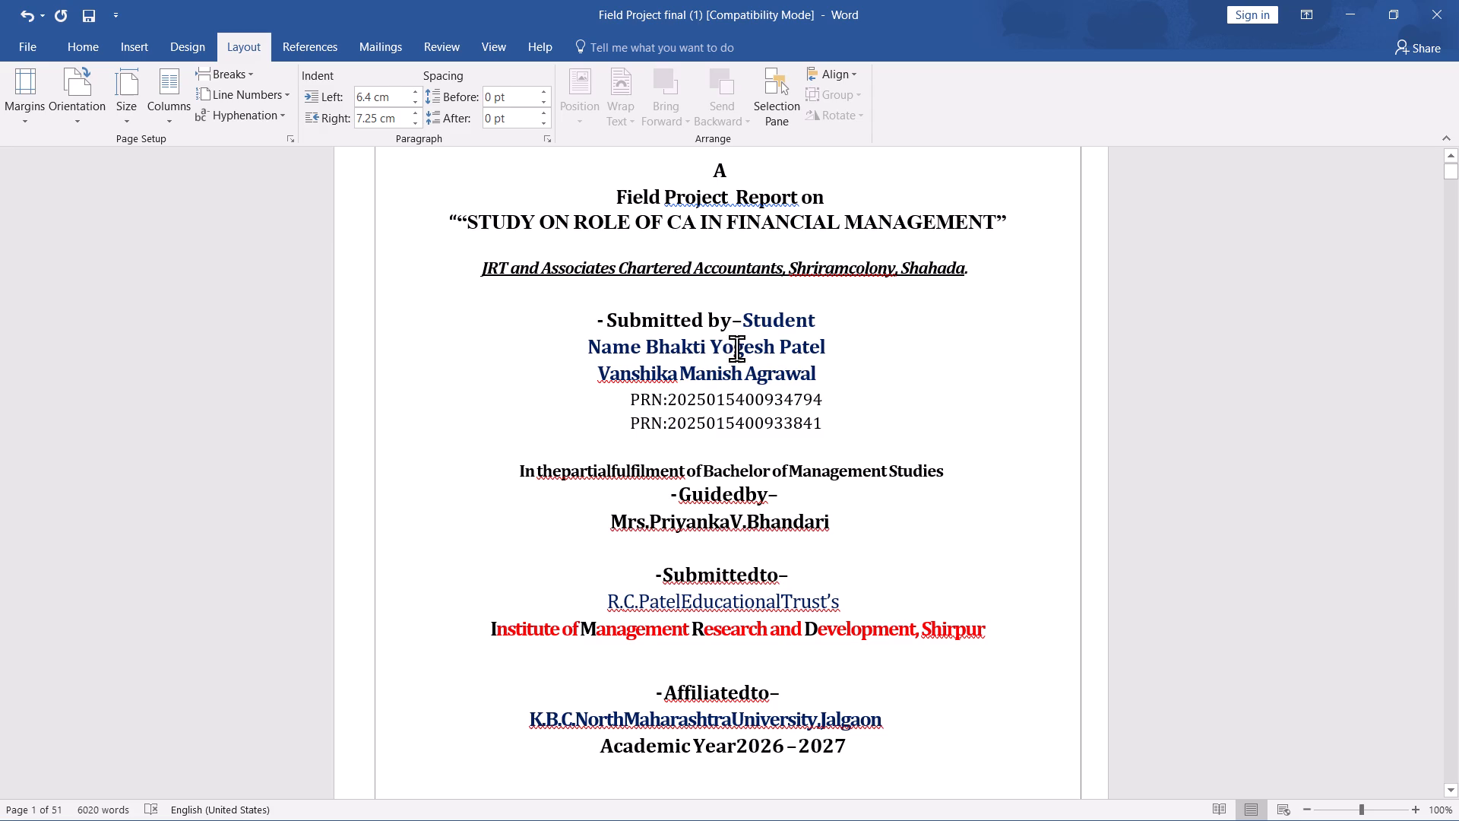
Put the label, reworded as "Student Names-", on its own line between "Submitted by–" and the first student's name.
click(739, 323)
key(Return)
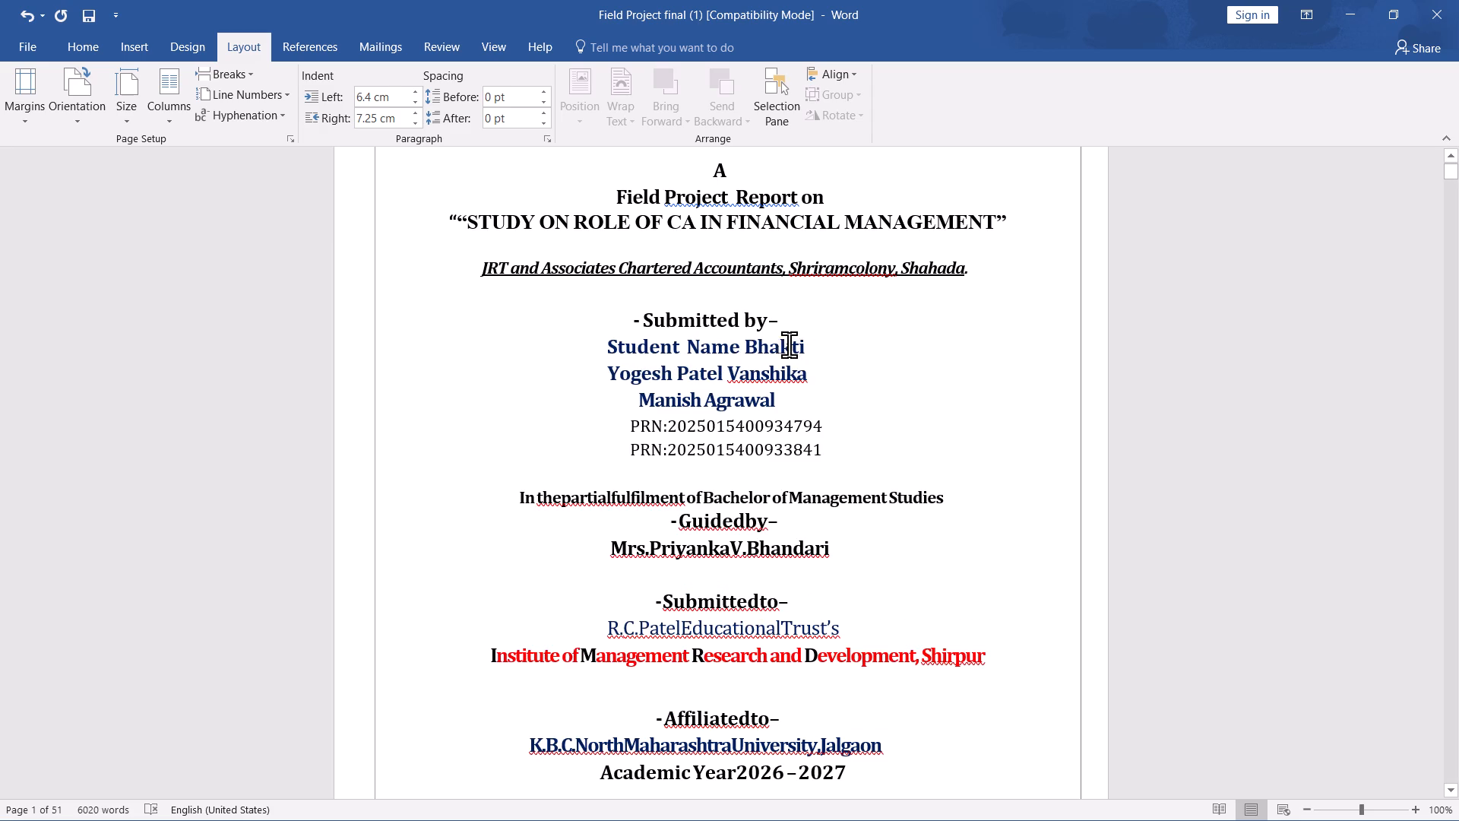
click(745, 348)
key(BackSpace)
key(s)
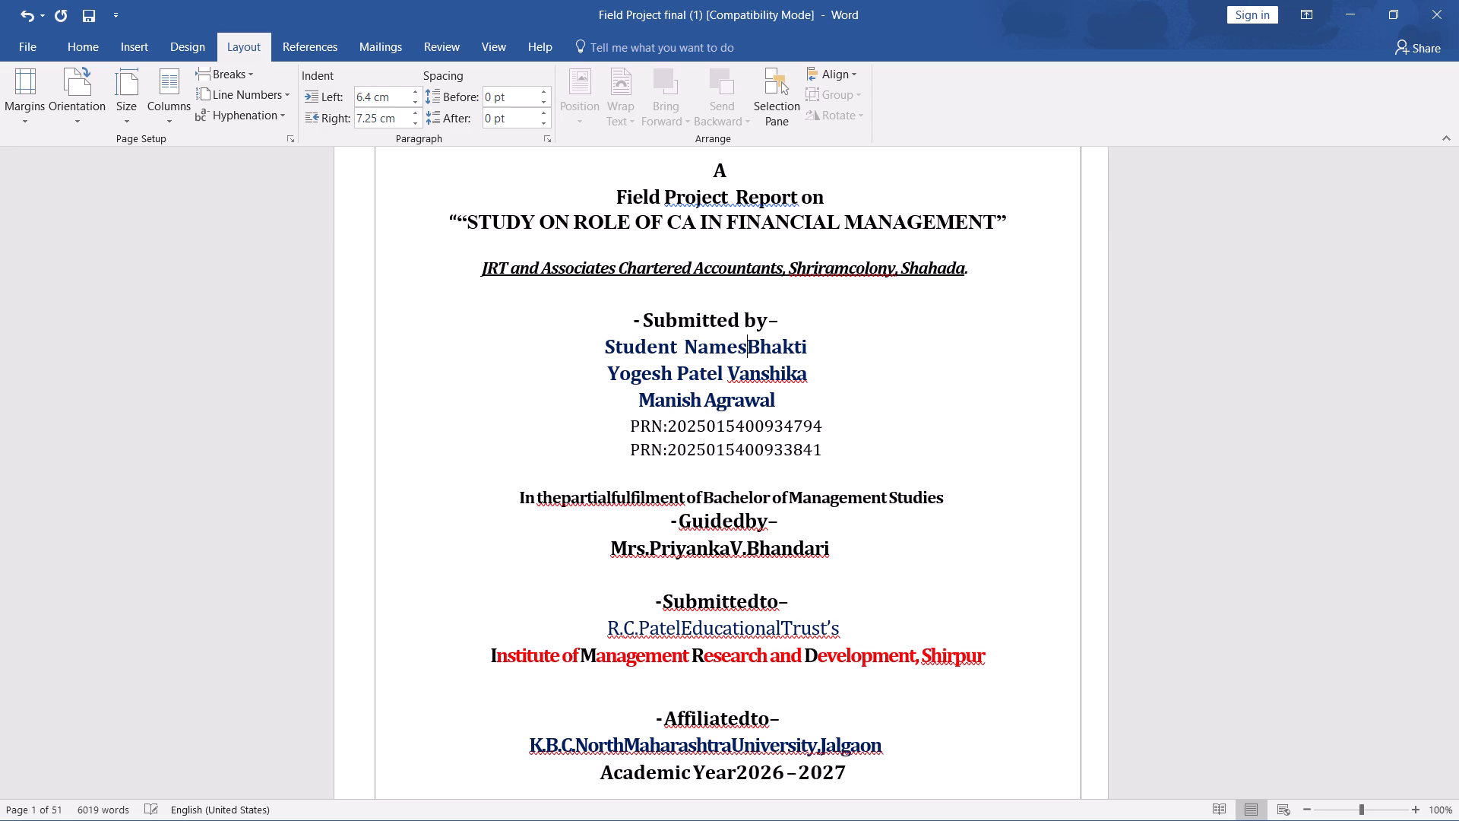
key(minus)
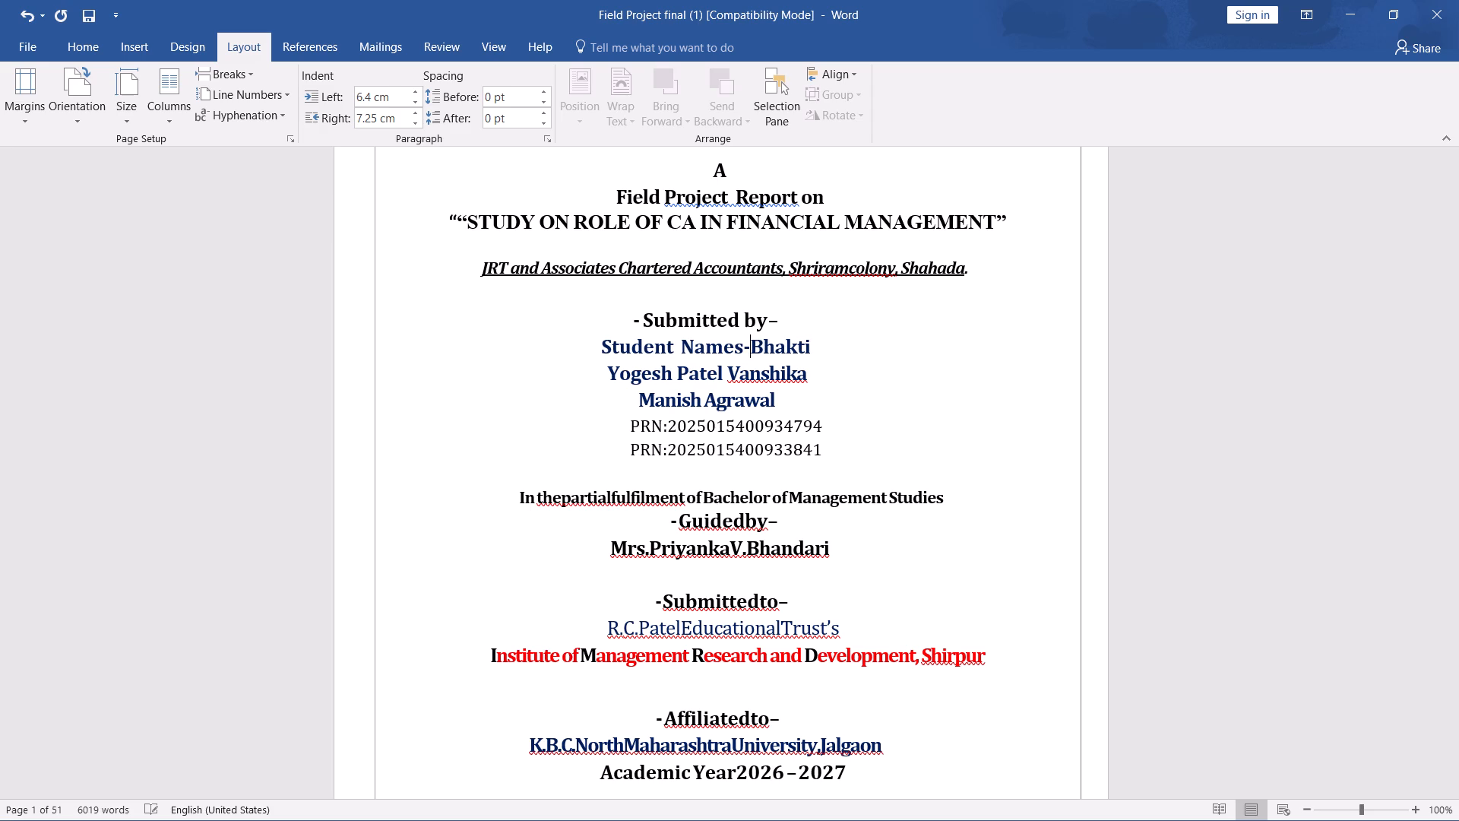
key(Return)
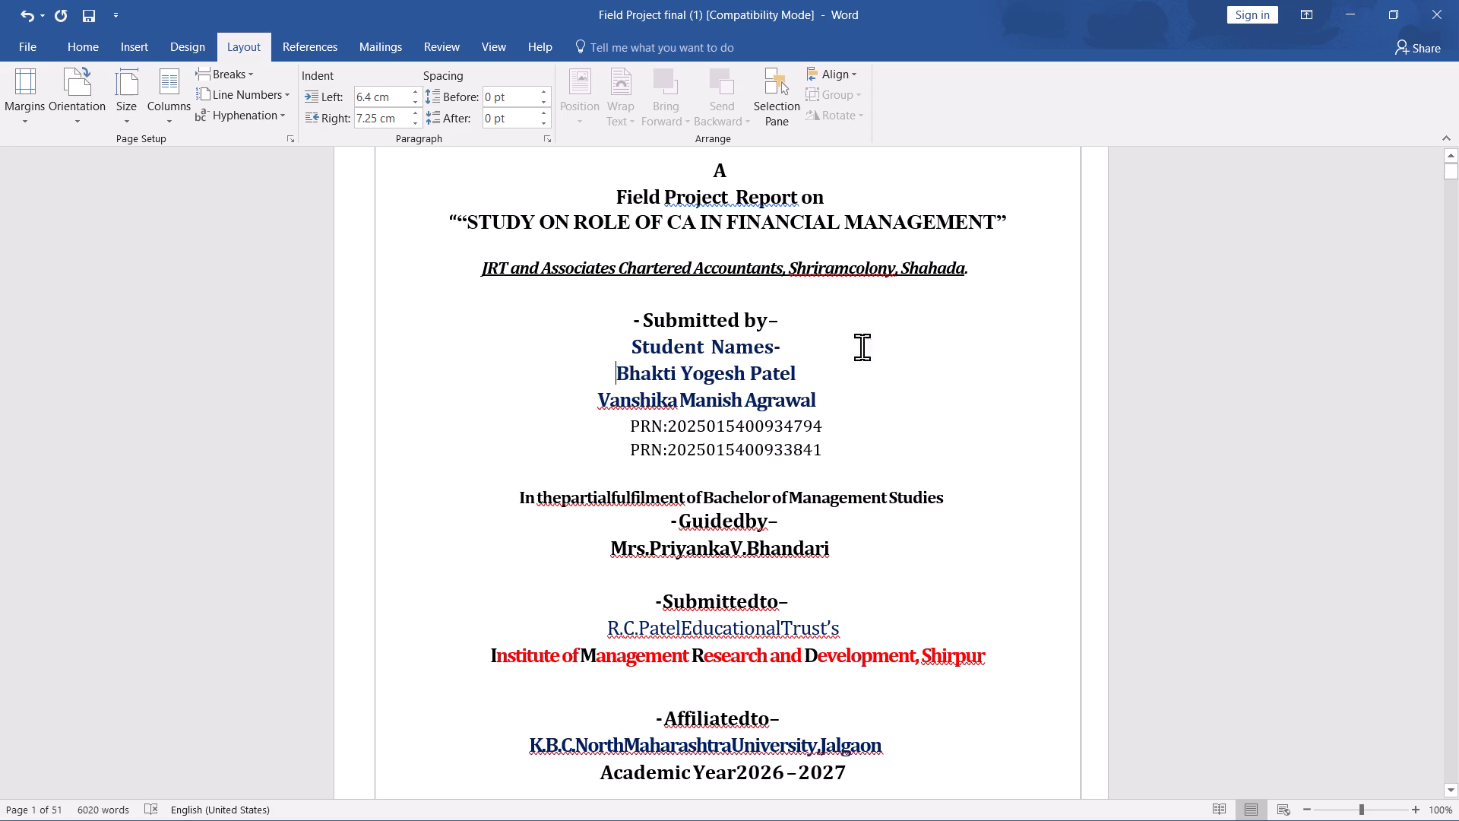
click(830, 335)
click(915, 407)
Set the right indent of the lines from "Submitted by–" through the second student's name to 6.6 cm.
scroll(621, 434, up, 1)
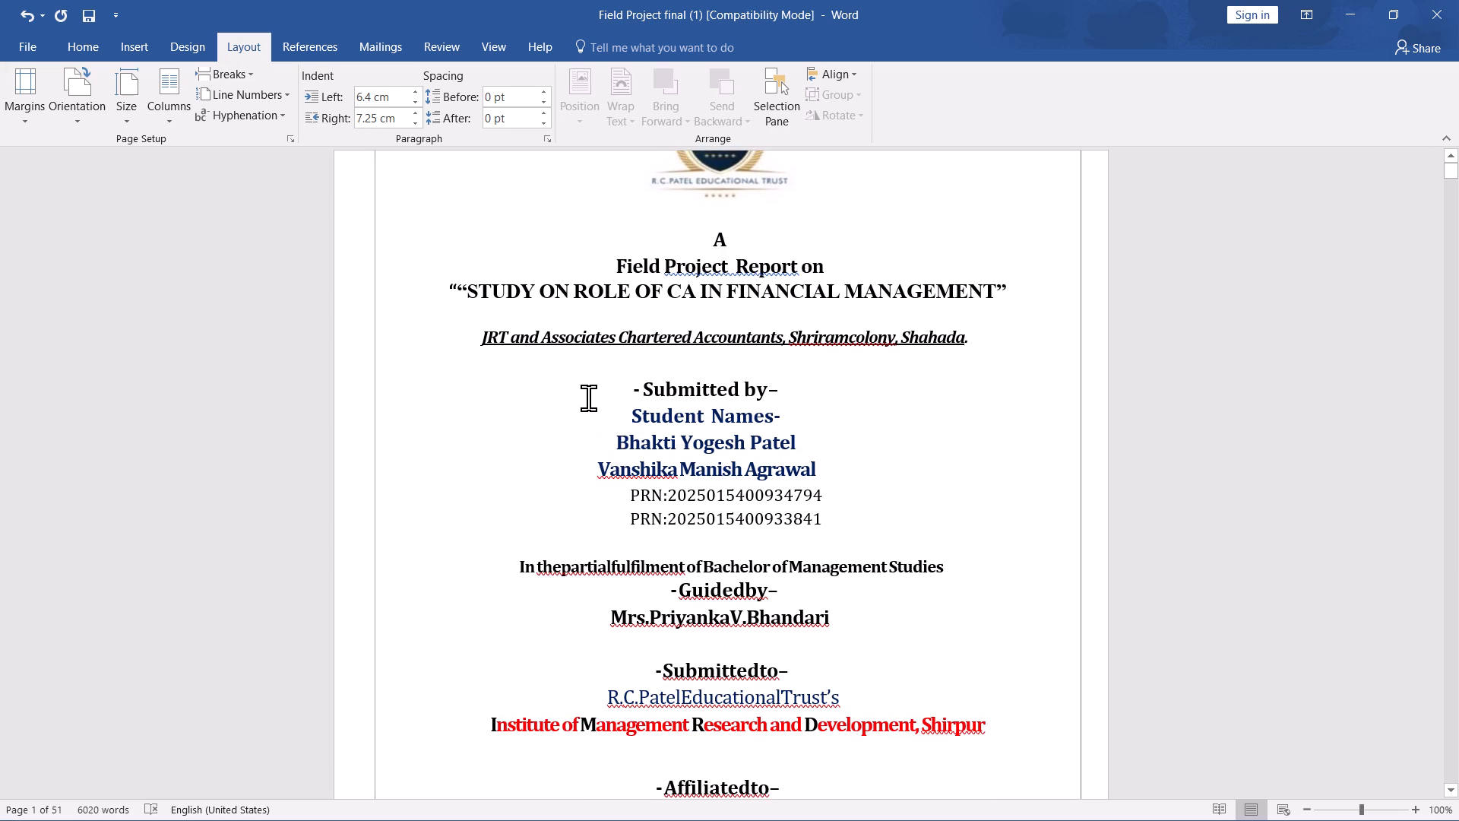
drag(590, 393, 826, 477)
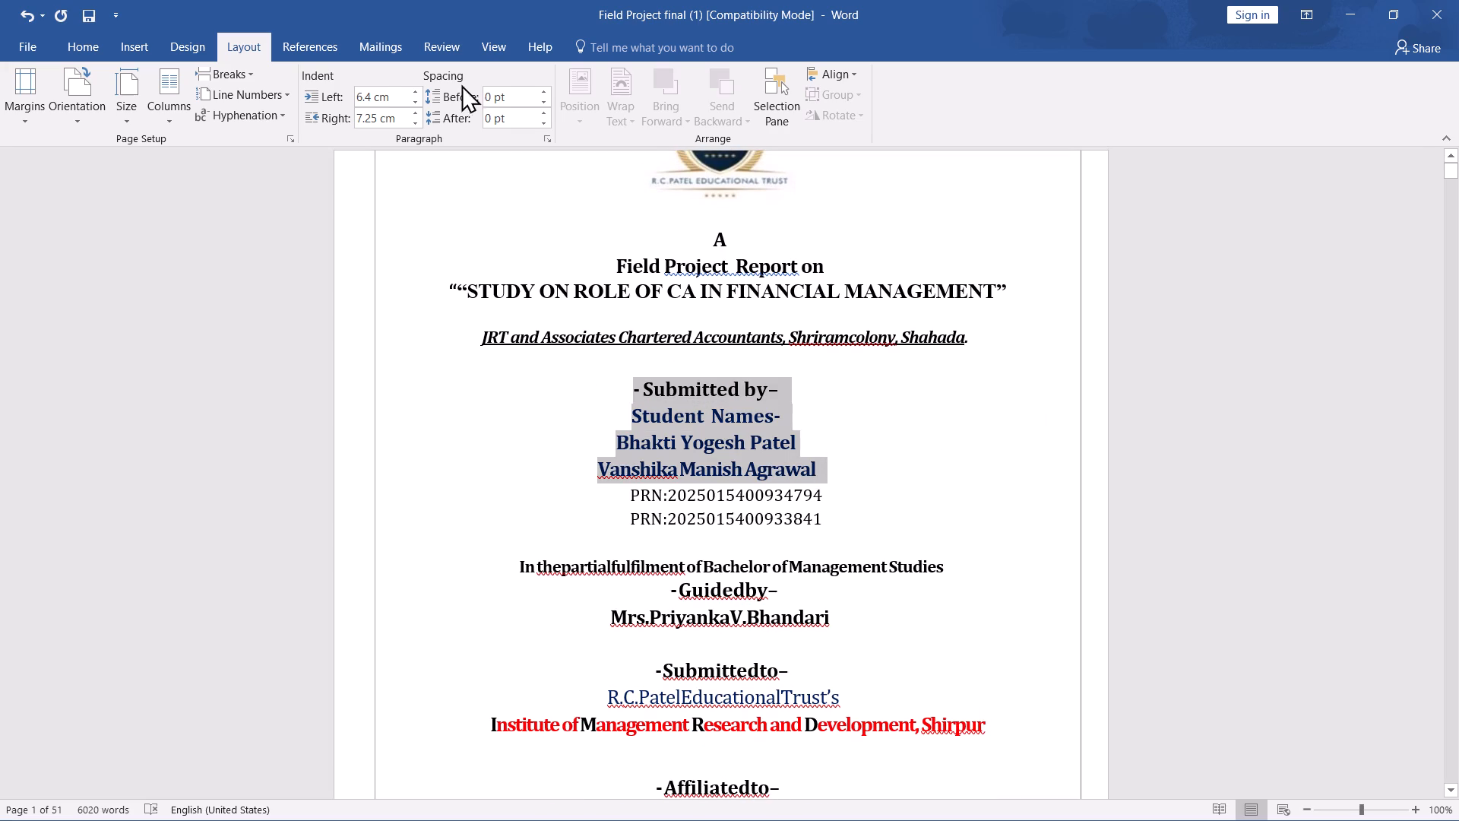
click(415, 112)
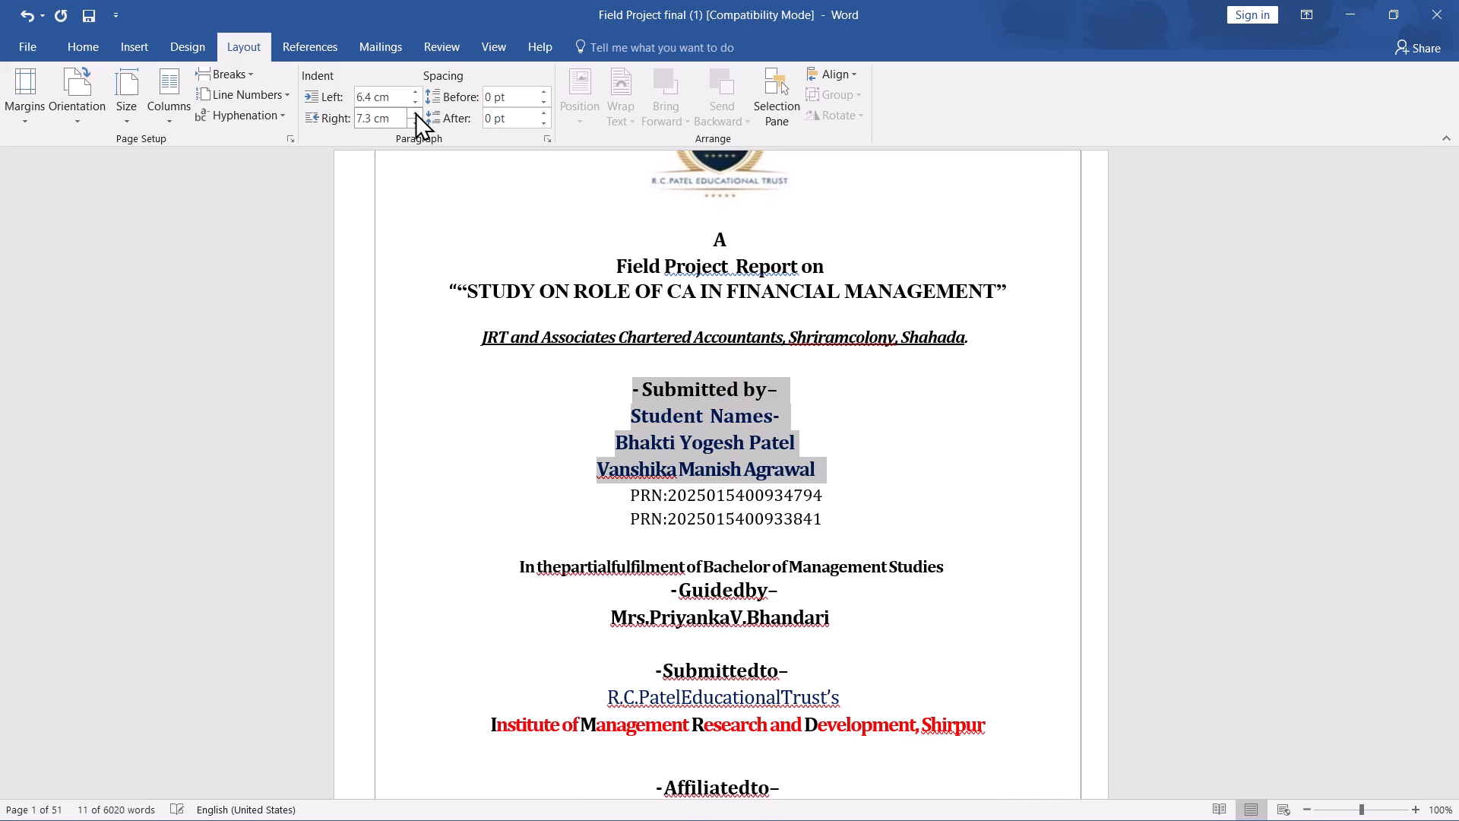
click(415, 112)
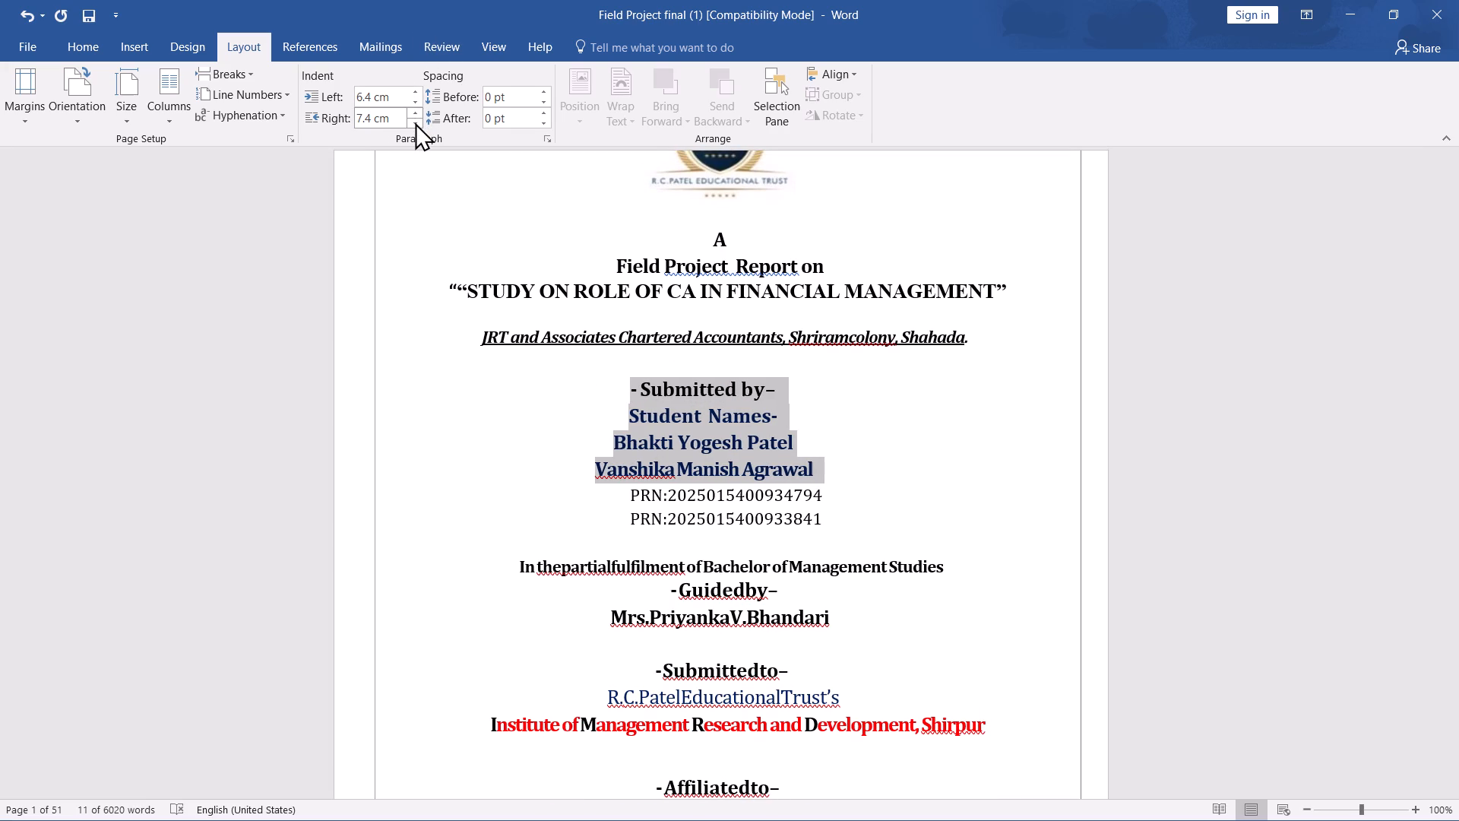
triple_click(415, 122)
triple_click(415, 122)
click(415, 122)
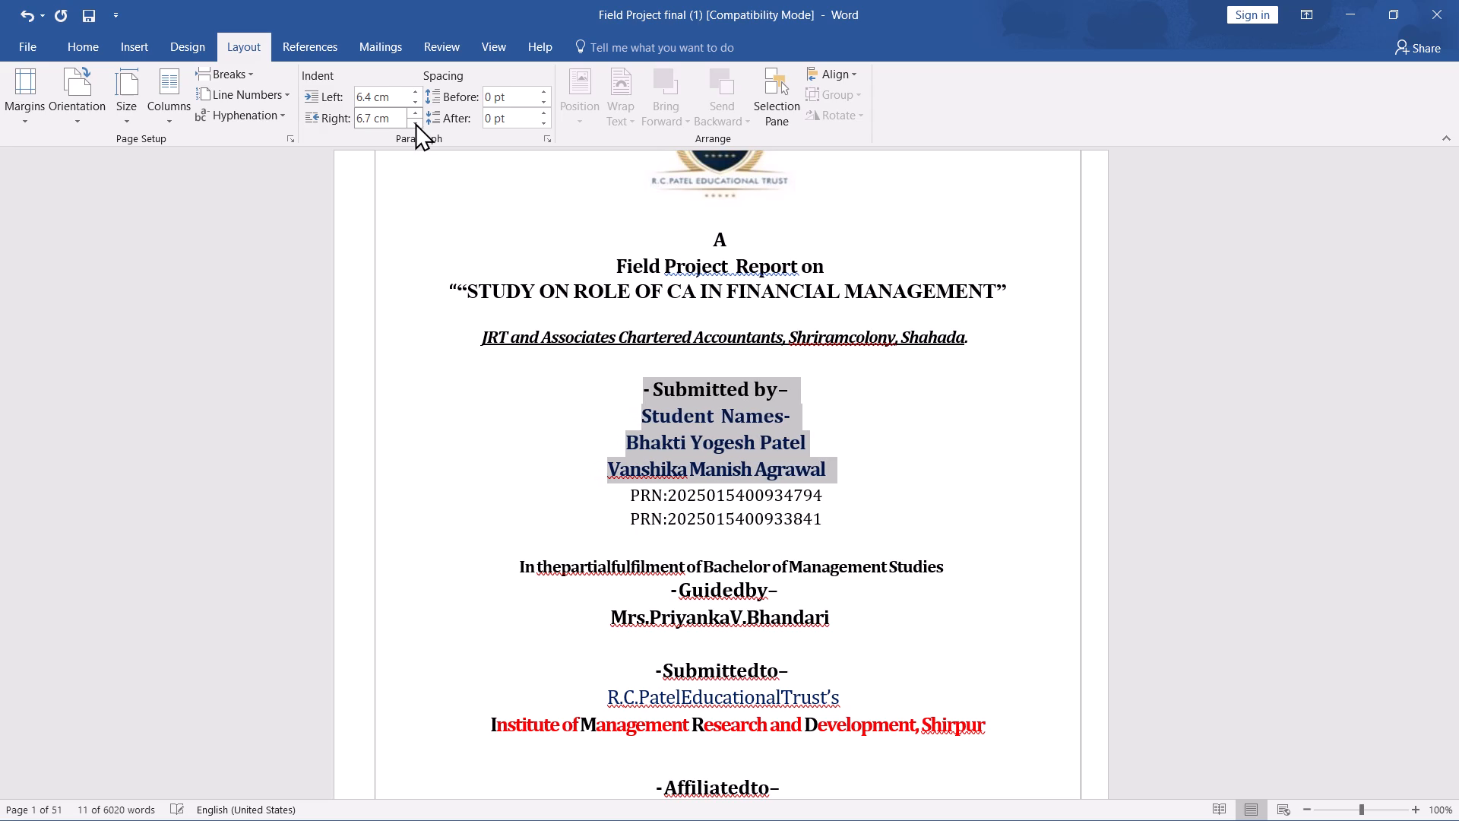
click(415, 122)
click(478, 443)
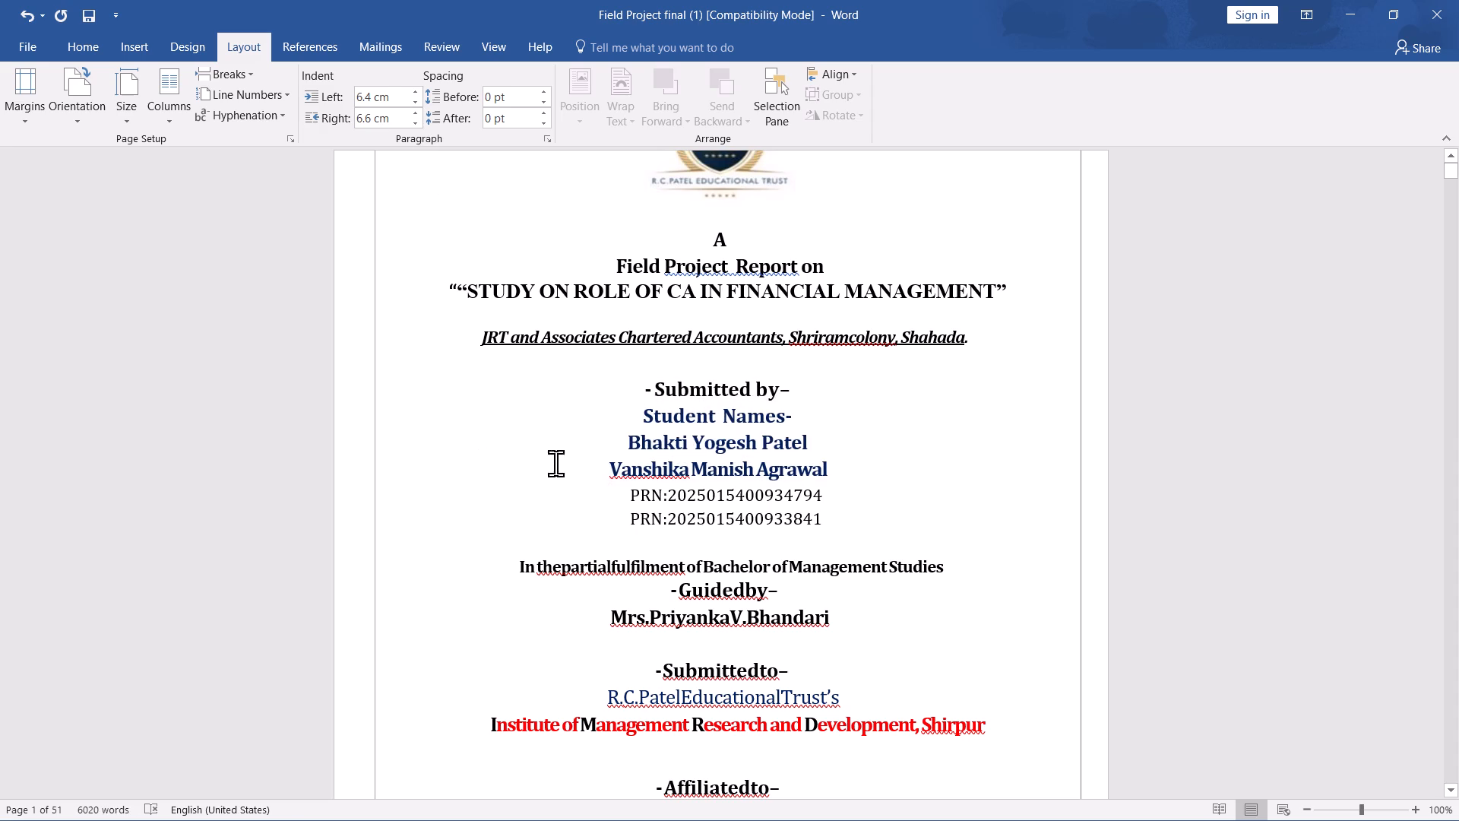
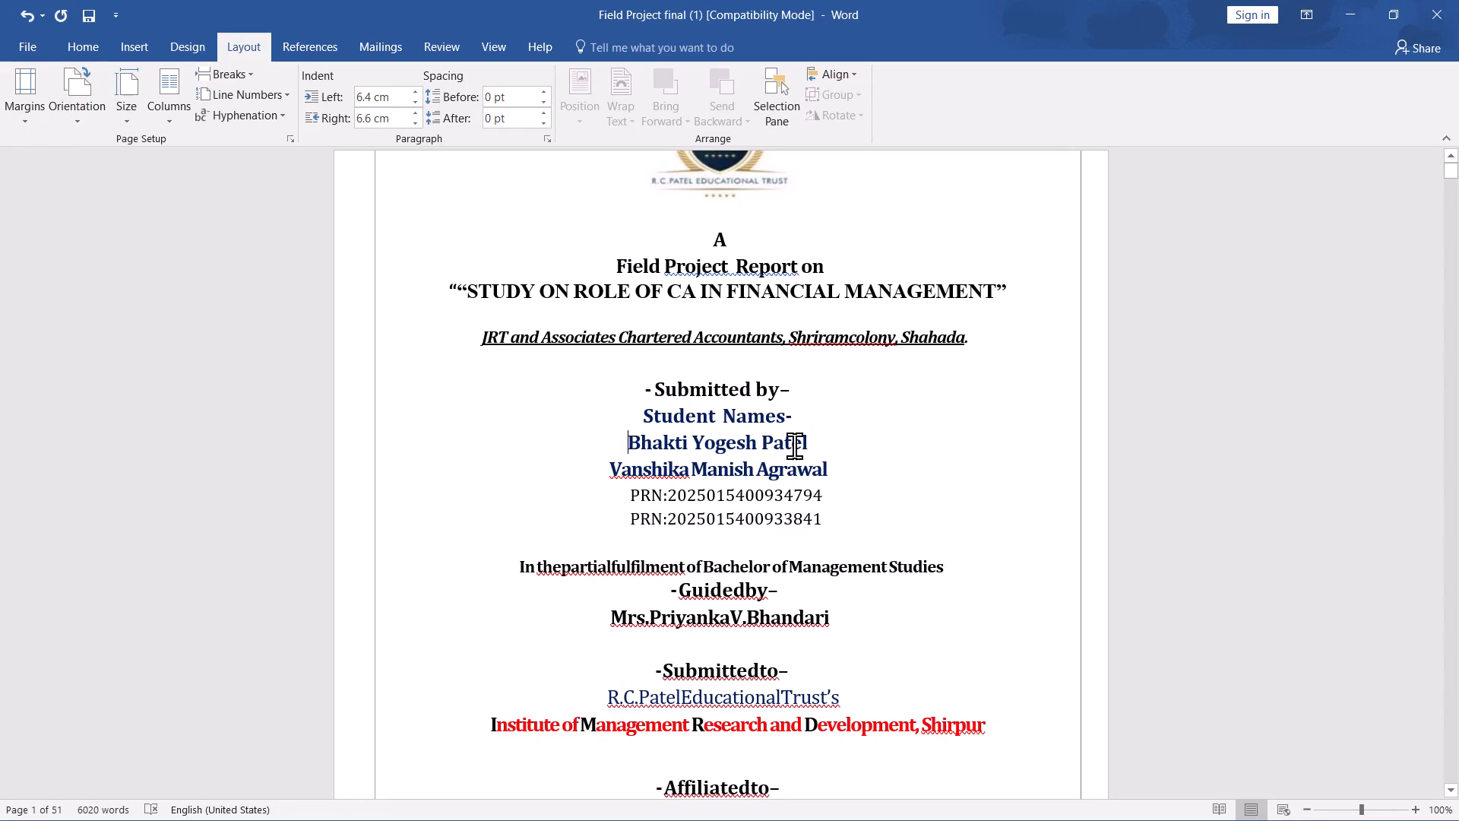
Remove the first PRN line's indent and pad it with leading spaces until it lines up with the second PRN line.
click(625, 494)
key(BackSpace)
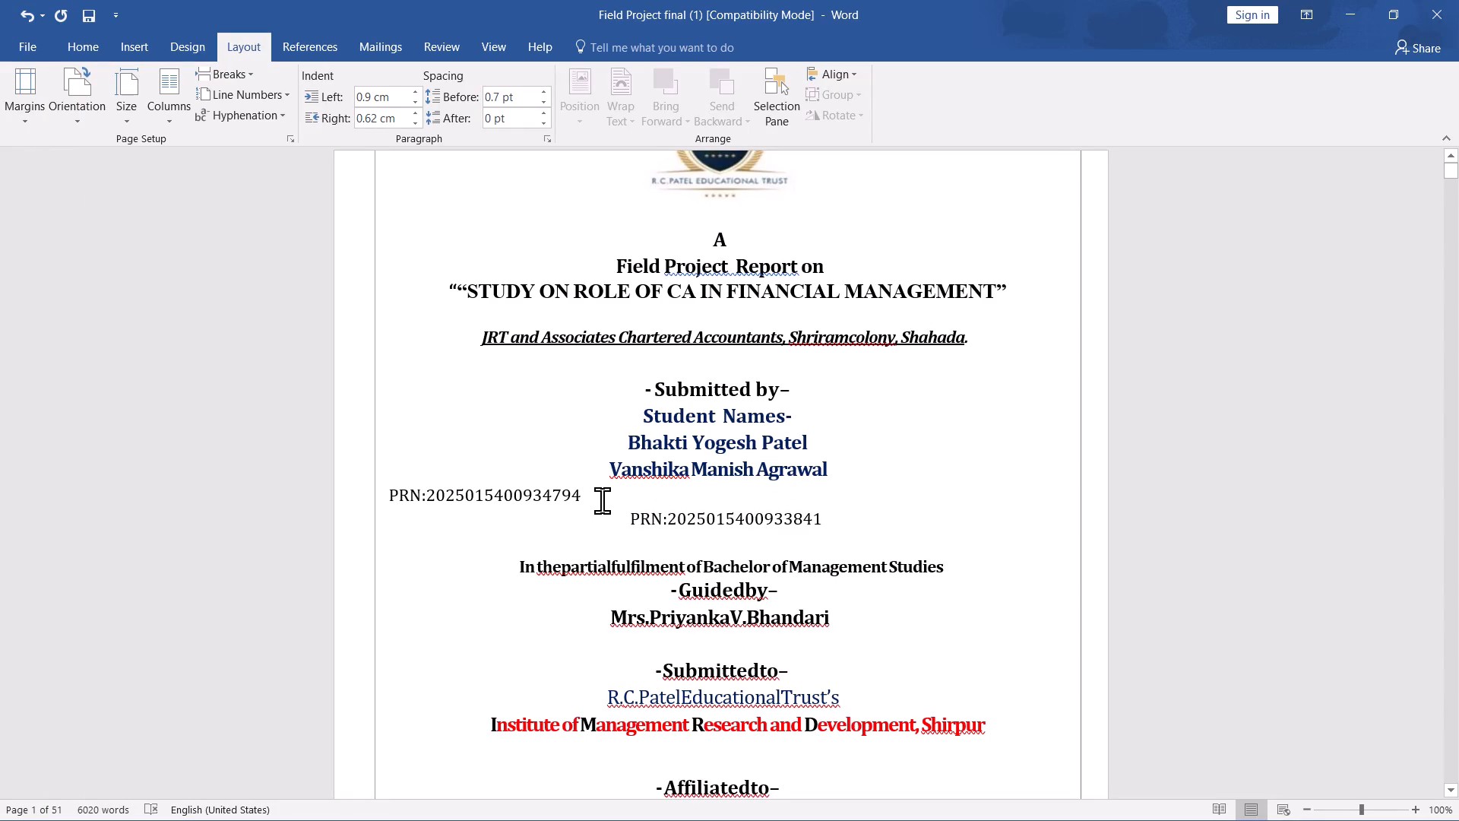
key(space)
key(space)
key(space)
key(space)
key(space)
key(space)
key(space)
key(space)
key(space)
key(space)
key(space)
key(space)
key(space)
key(space)
key(space)
key(space)
key(space)
key(space)
key(space)
key(space)
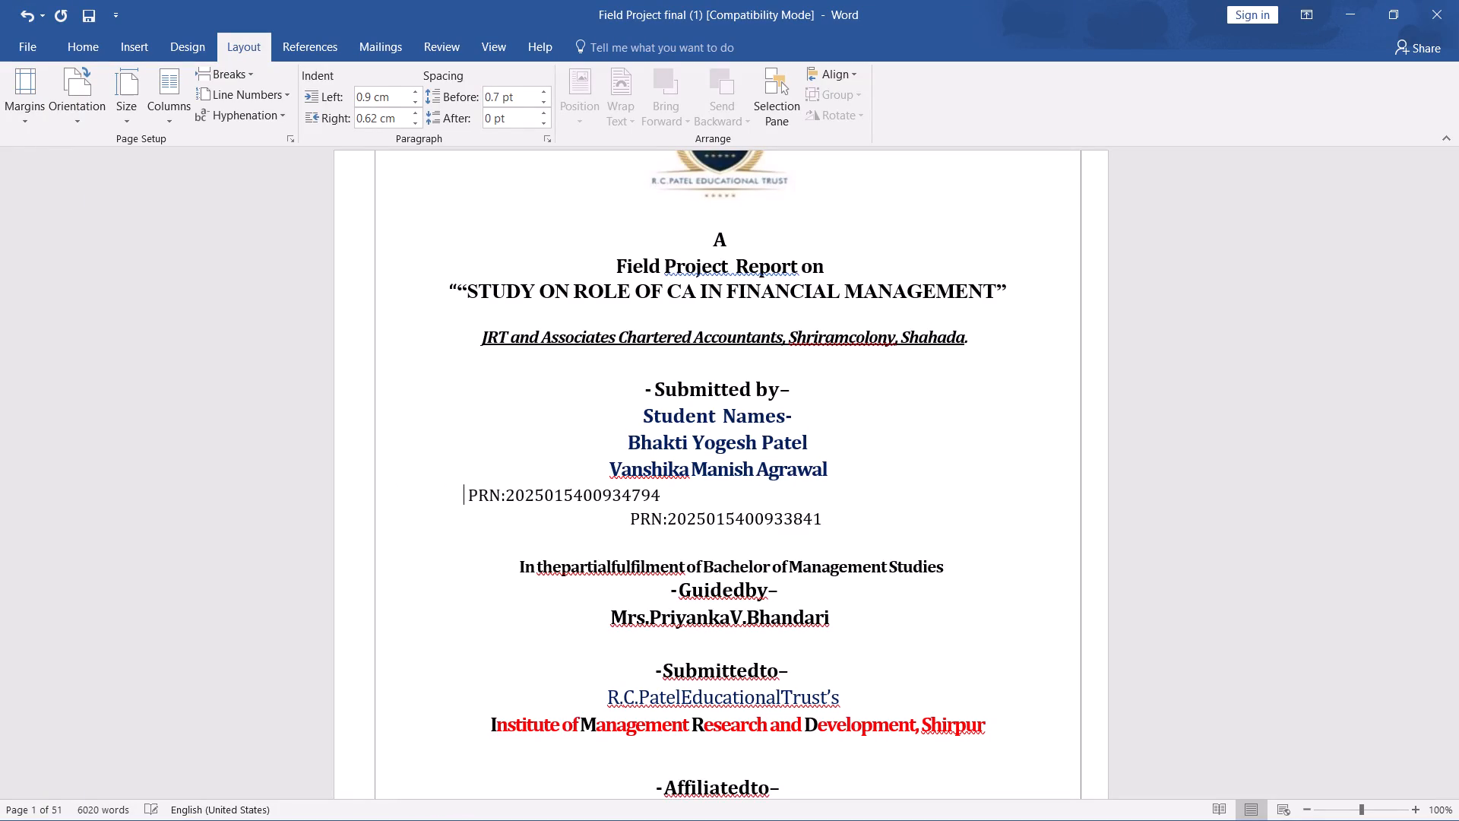
key(space)
key(space)
key(space)
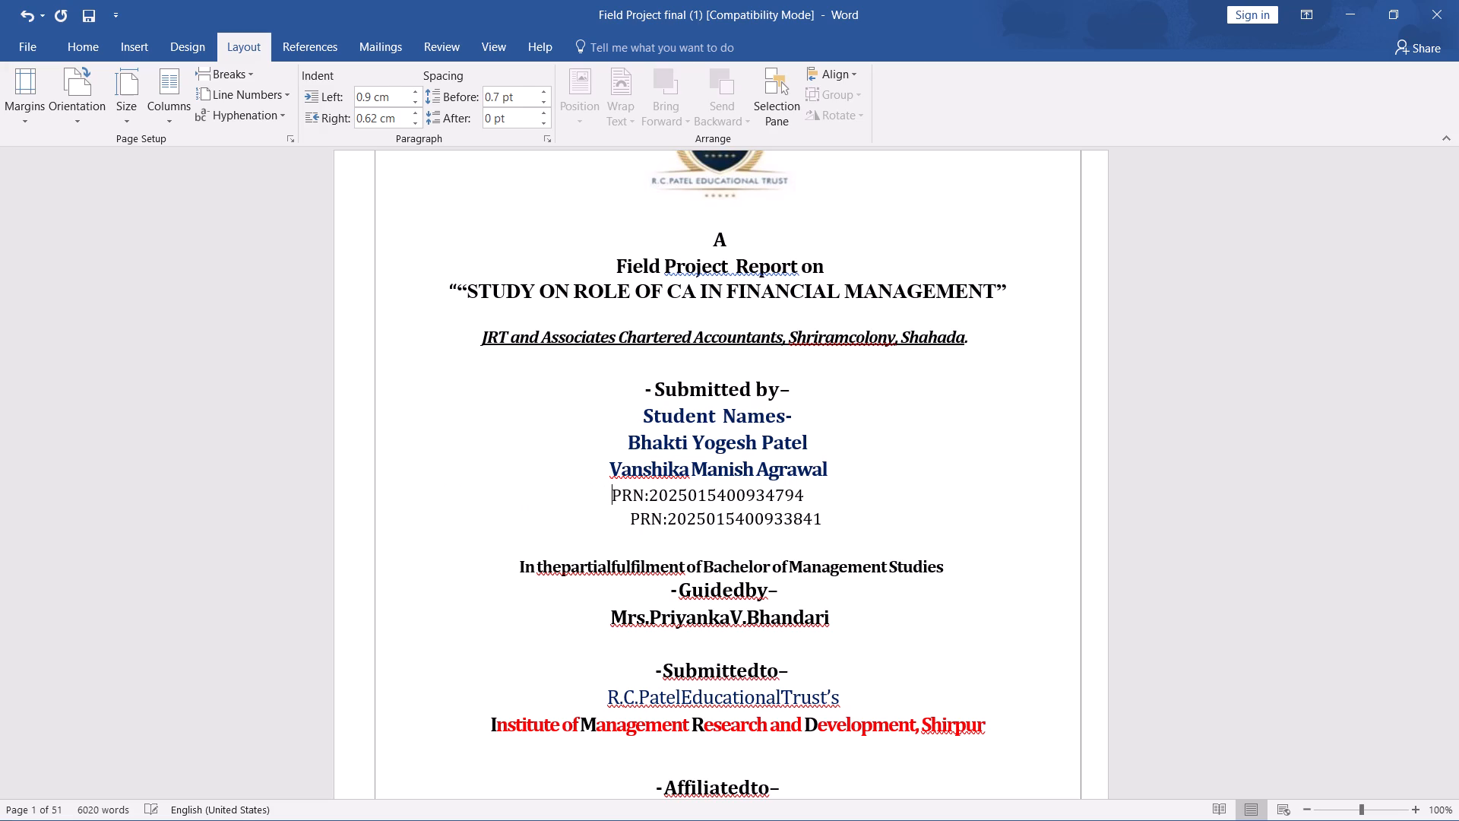
key(space)
key(space)
key(space)
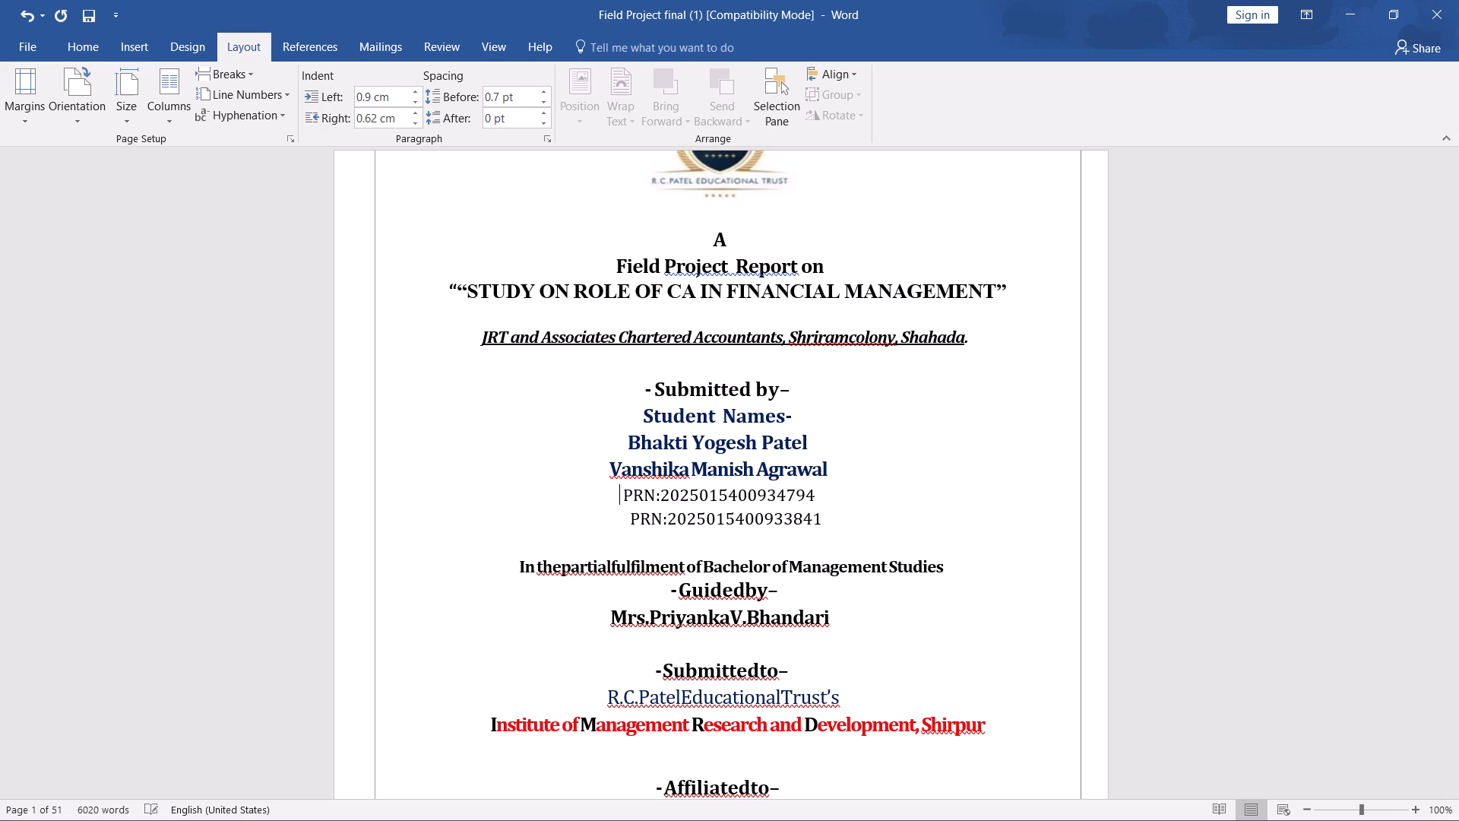
key(space)
key(space)
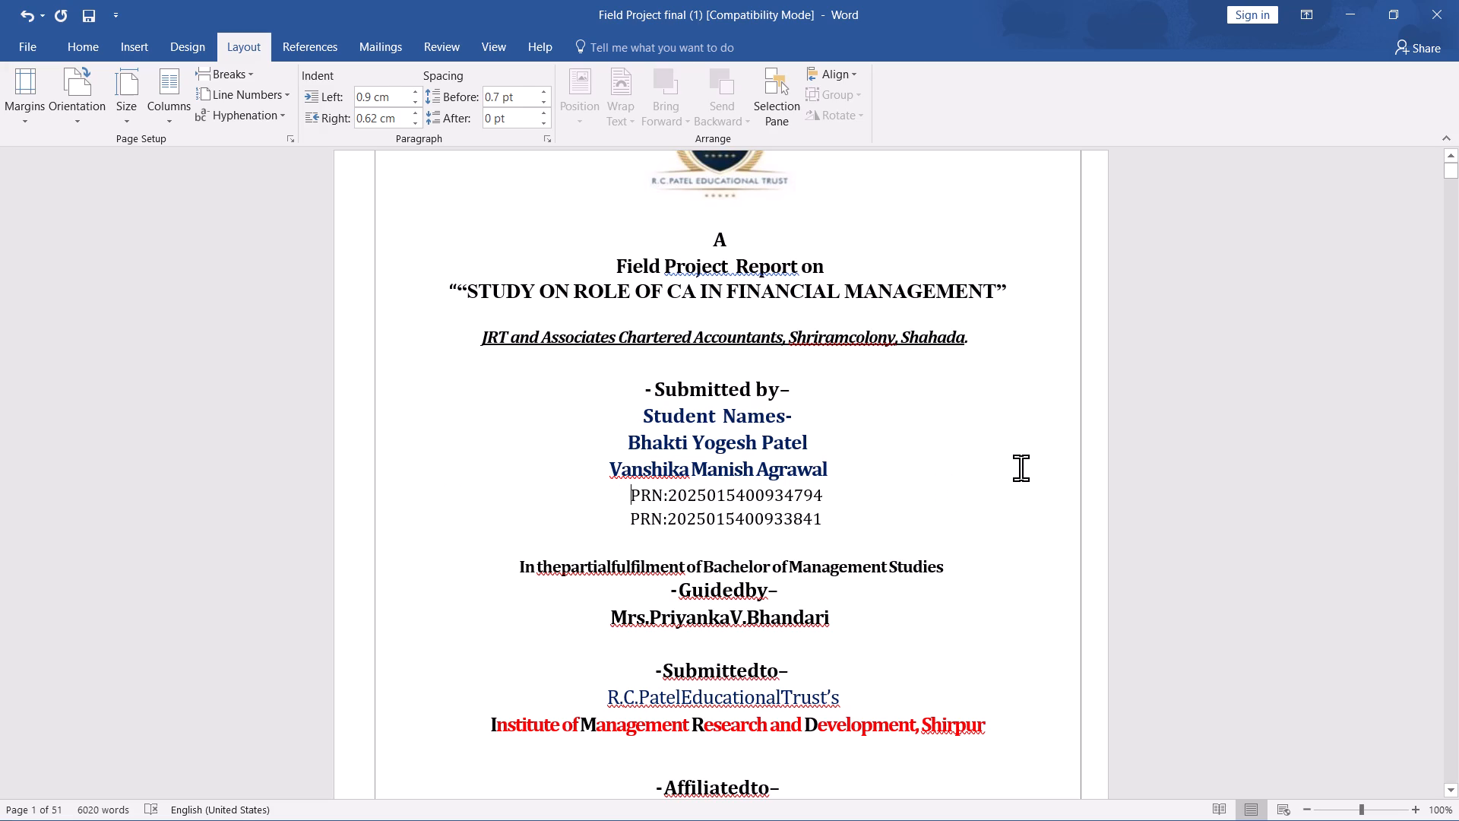
click(1021, 468)
Delete the extra space between "Project" and "Report" in the cover page heading.
click(825, 243)
click(737, 268)
key(BackSpace)
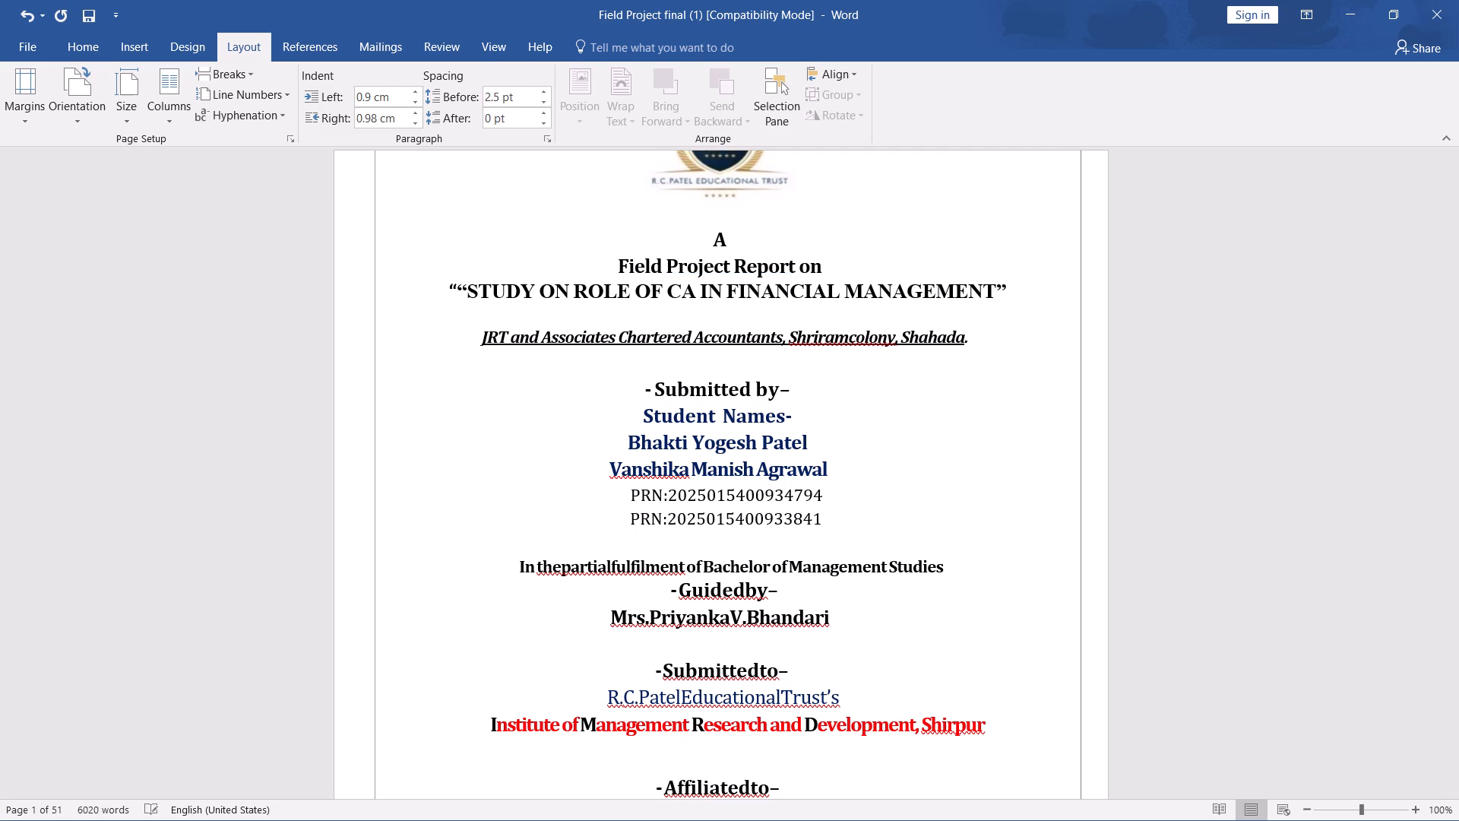
Separate the run-together words "the partial fulfilment" in the degree line below the PRN lines.
scroll(844, 390, down, 1)
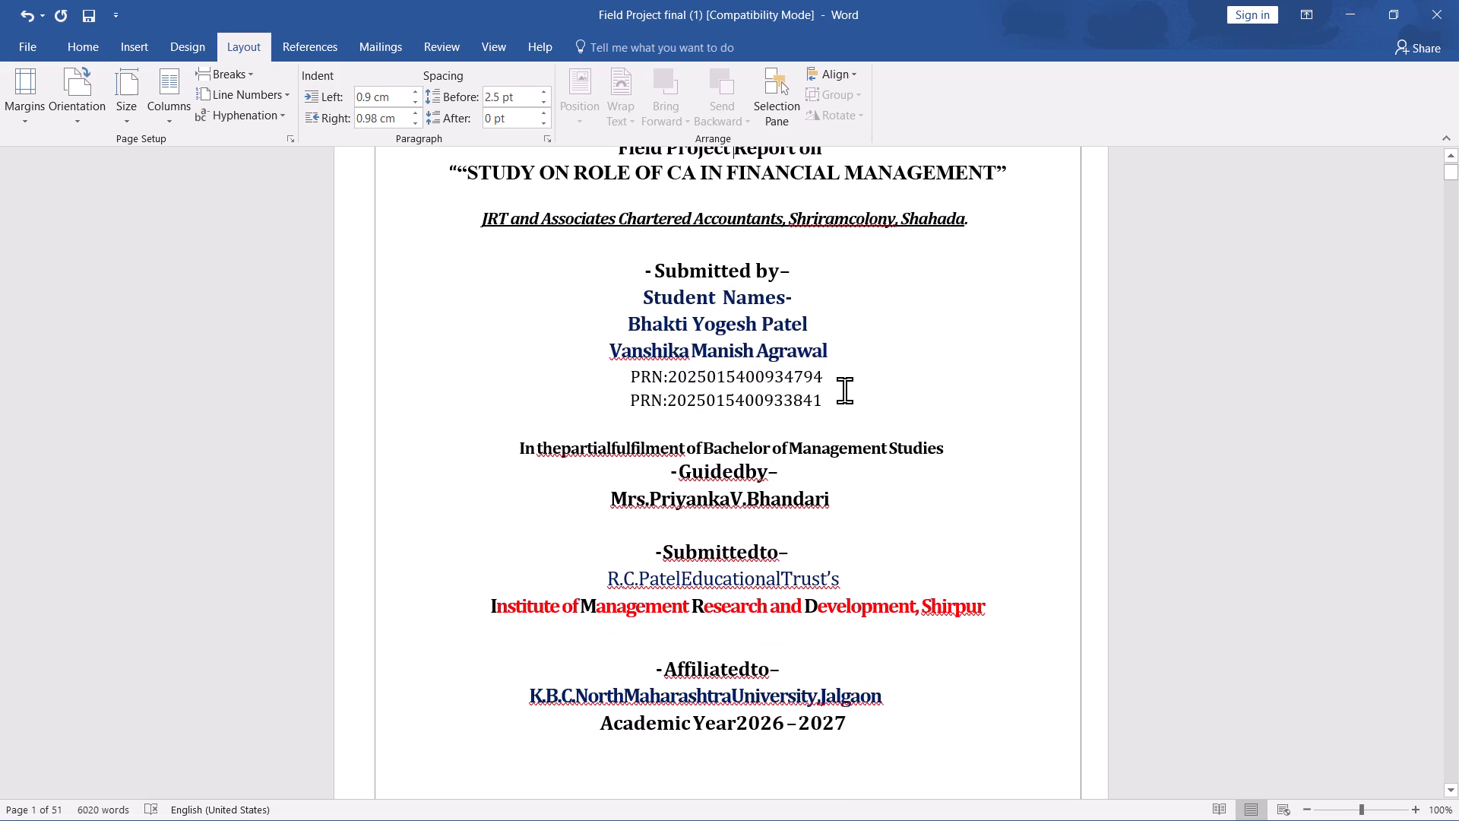
scroll(844, 390, down, 1)
click(562, 449)
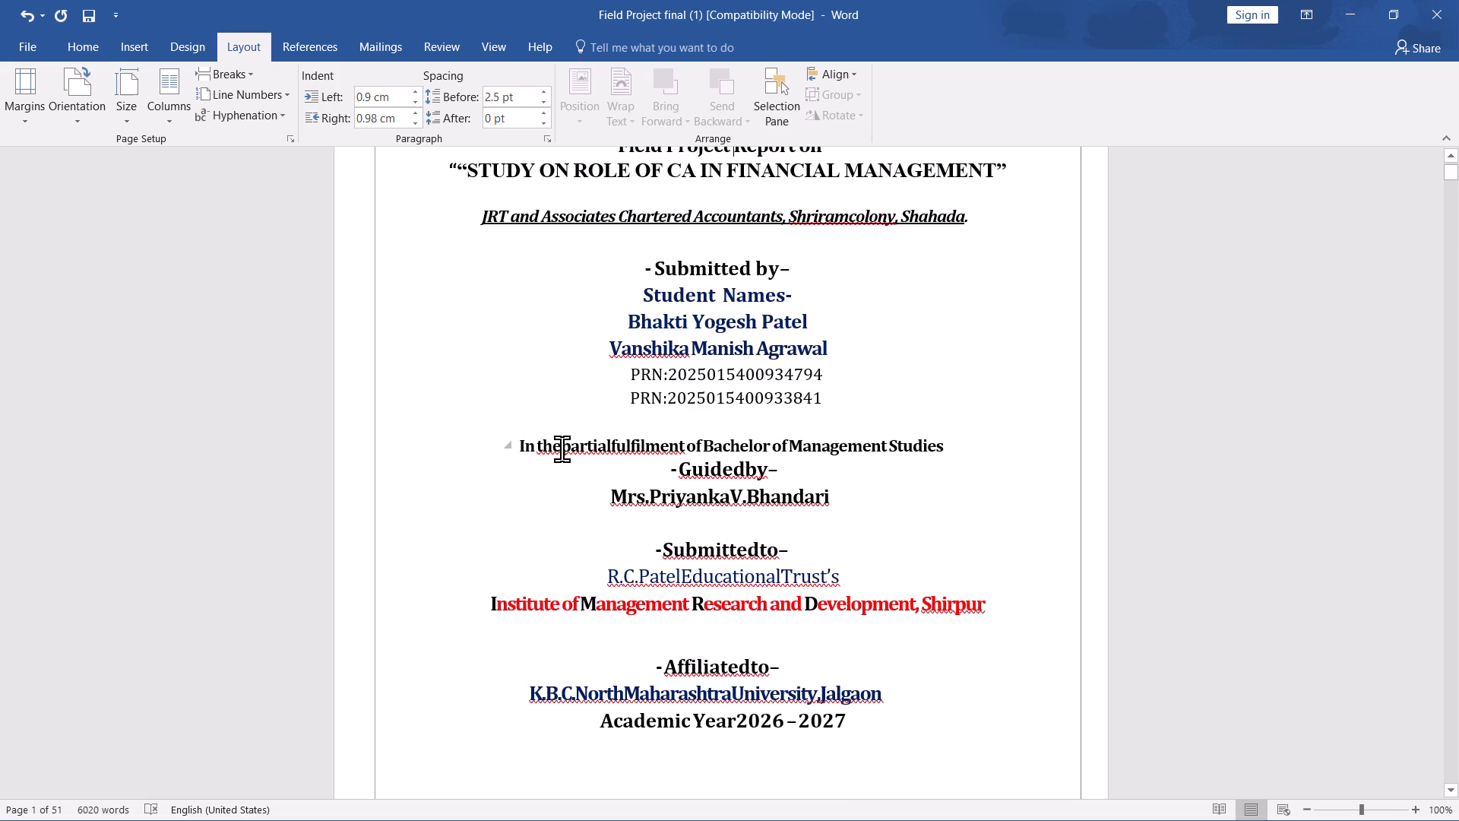
key(space)
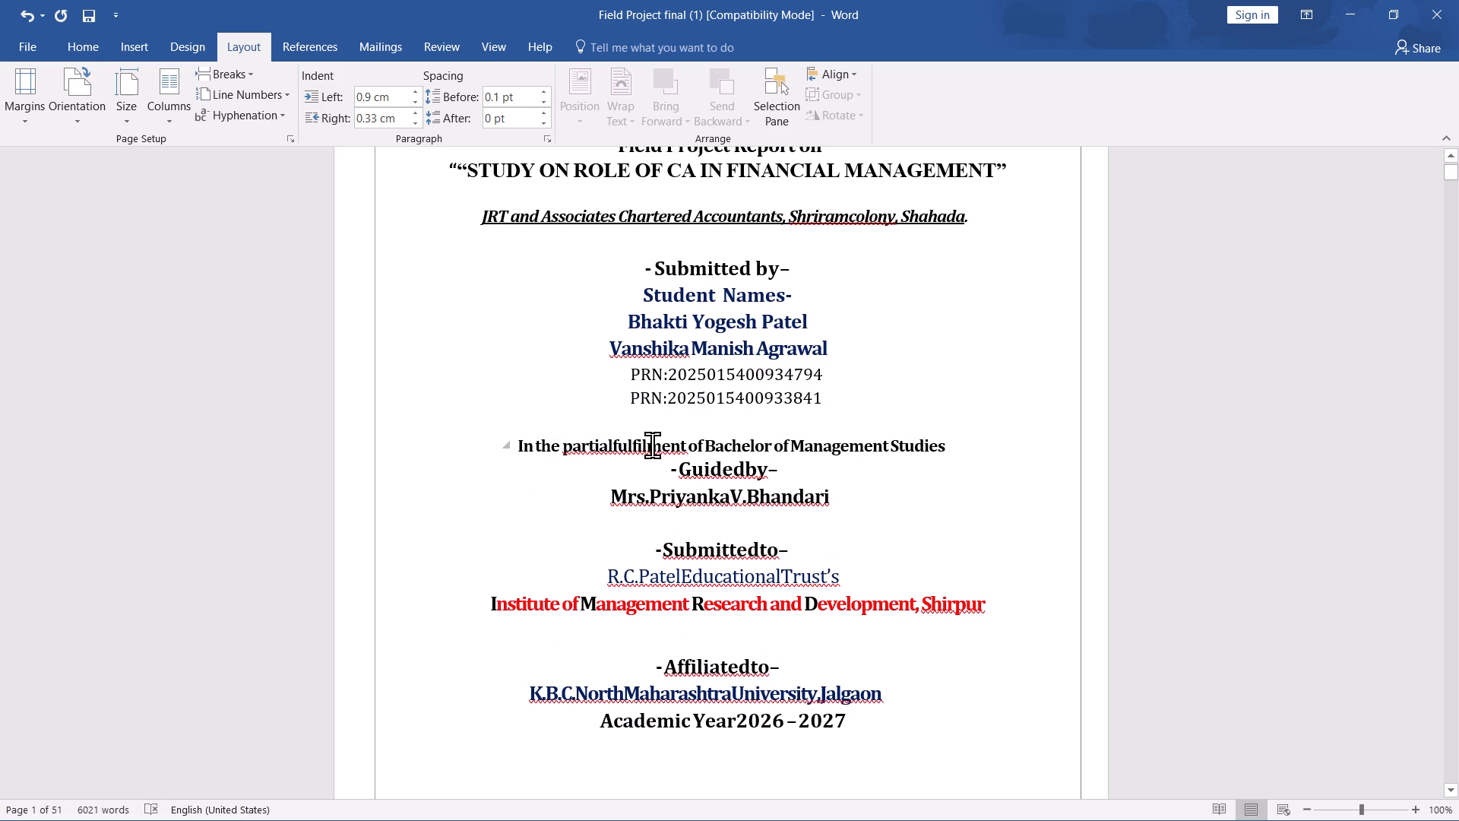
drag(609, 445, 587, 461)
click(587, 461)
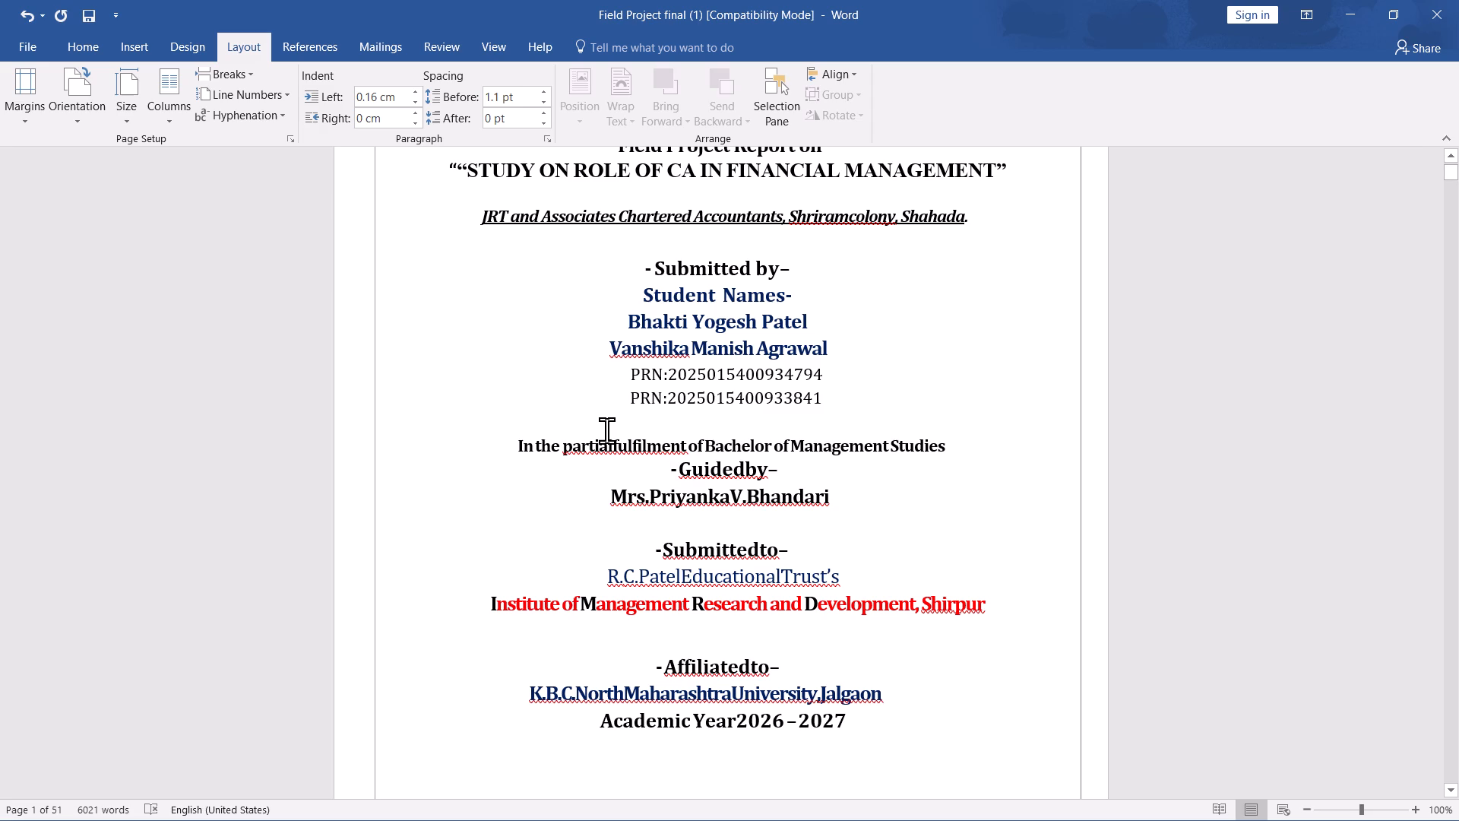
Insert the missing space between "partial" and "fulfilment" in the degree line below the PRN lines.
click(612, 448)
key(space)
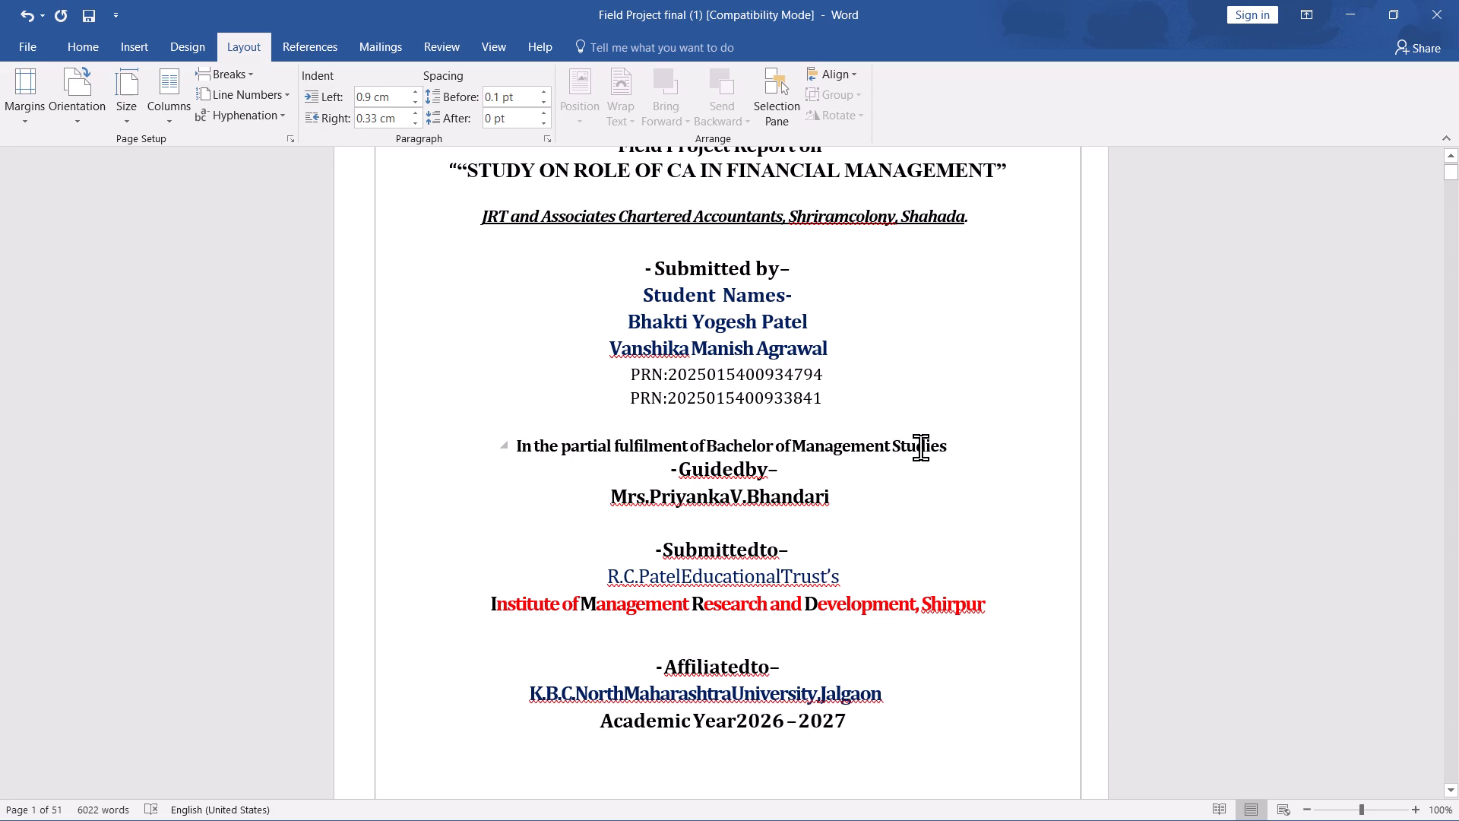
Separate the run-together words in the "Guided by" heading and between the title, first name, initial and surname of the guide below it.
click(745, 471)
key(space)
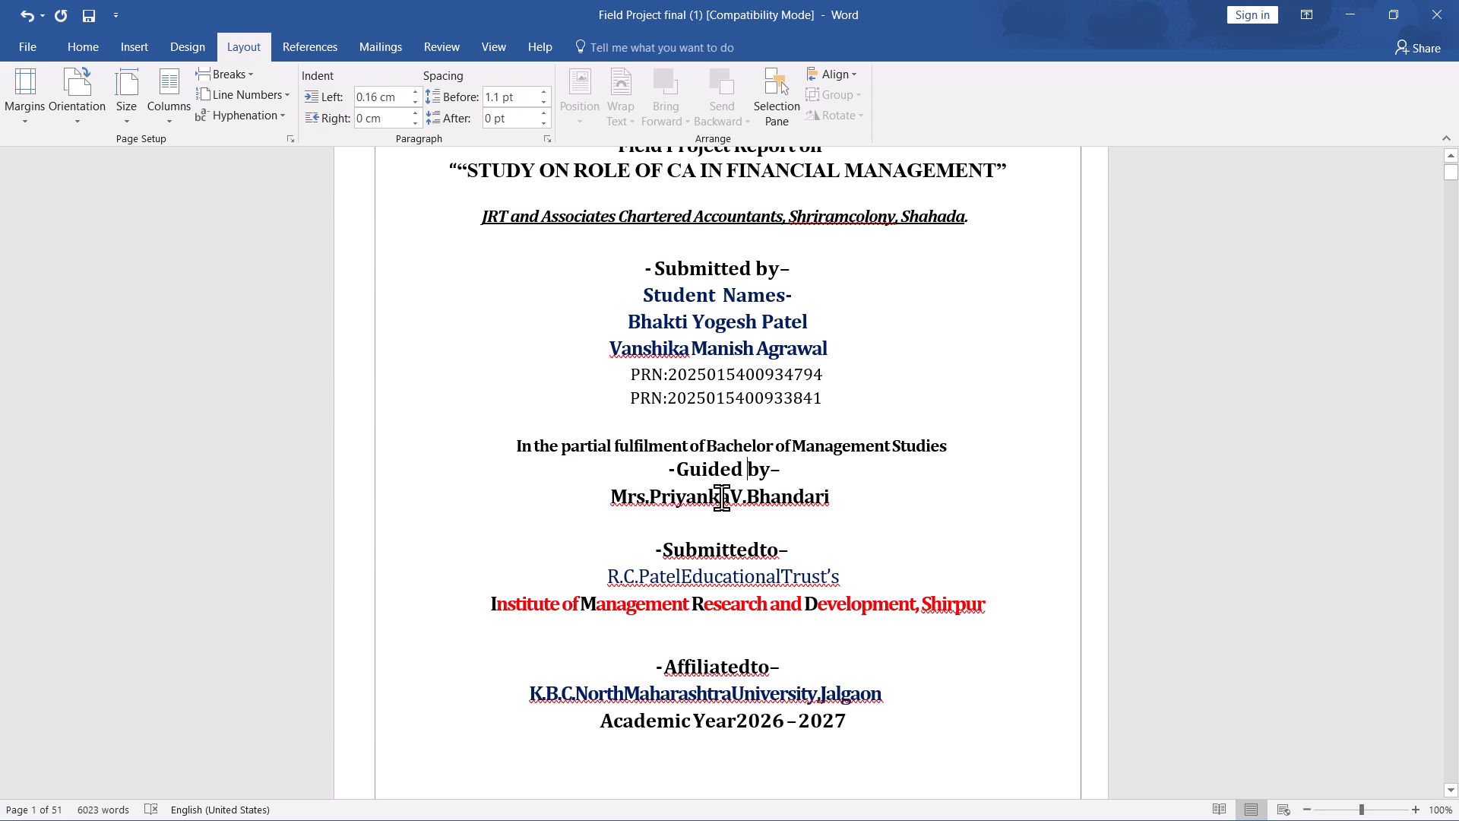
click(727, 497)
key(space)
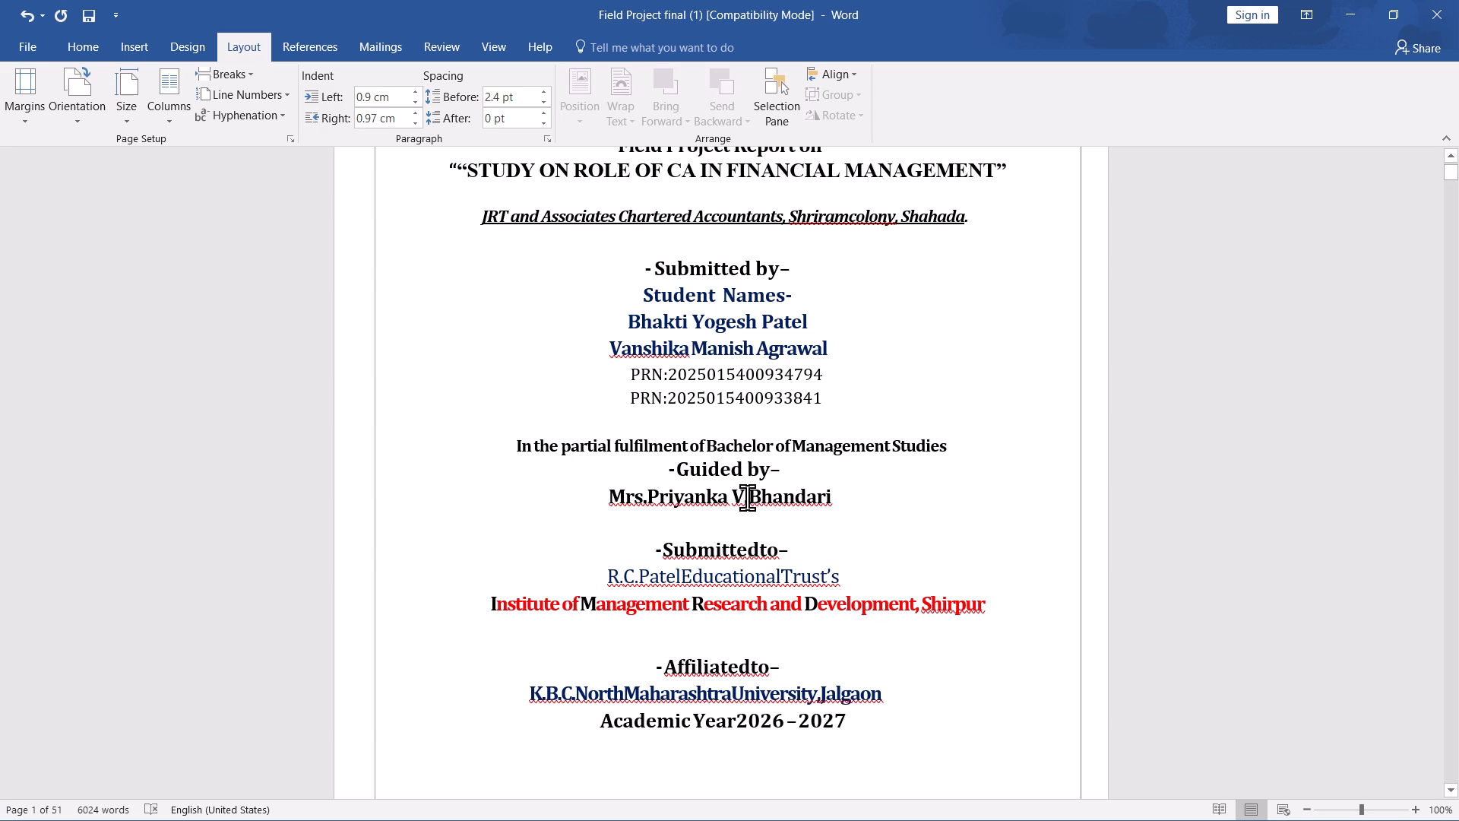
click(750, 498)
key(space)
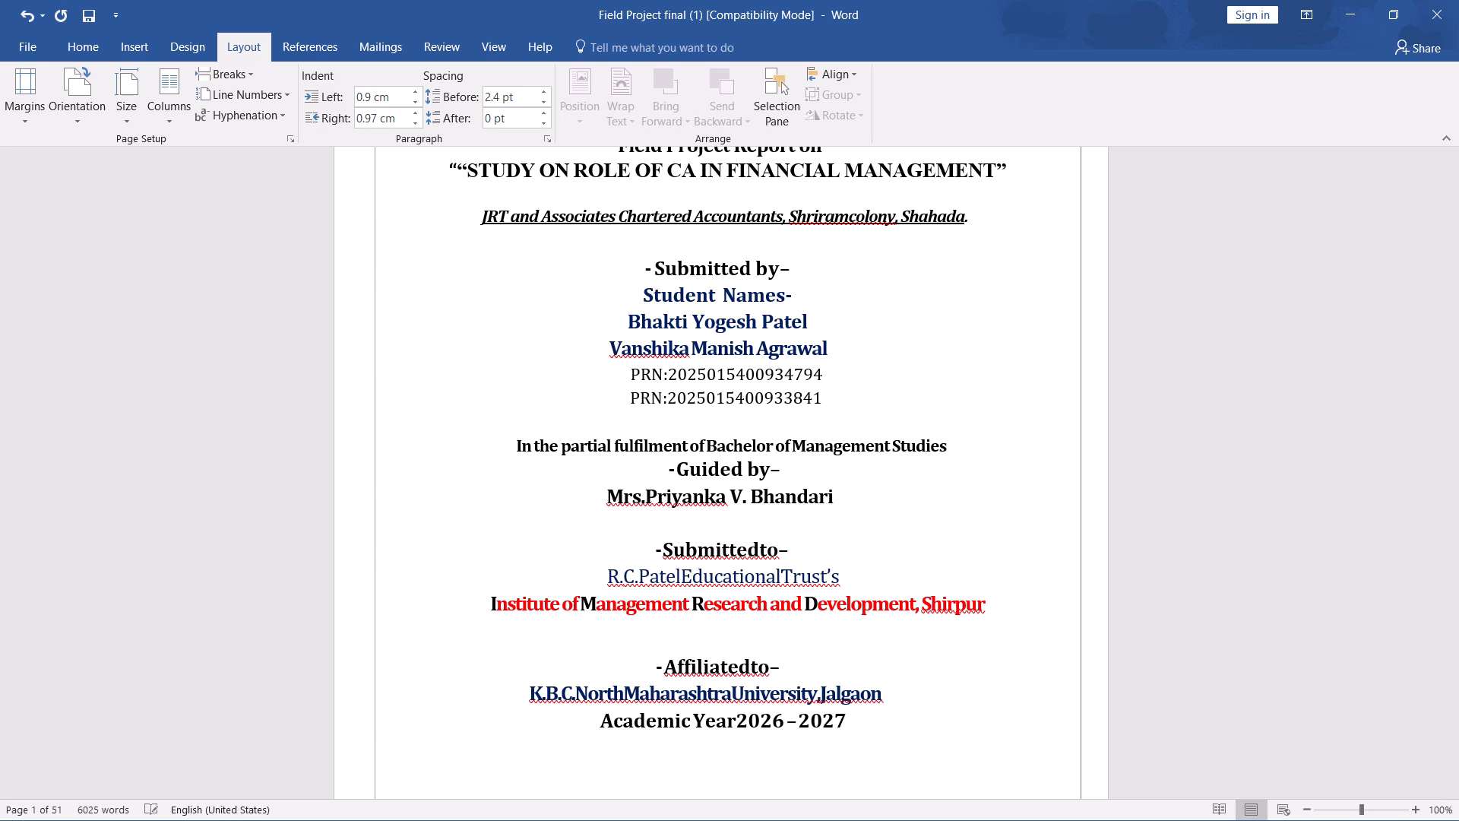
click(644, 496)
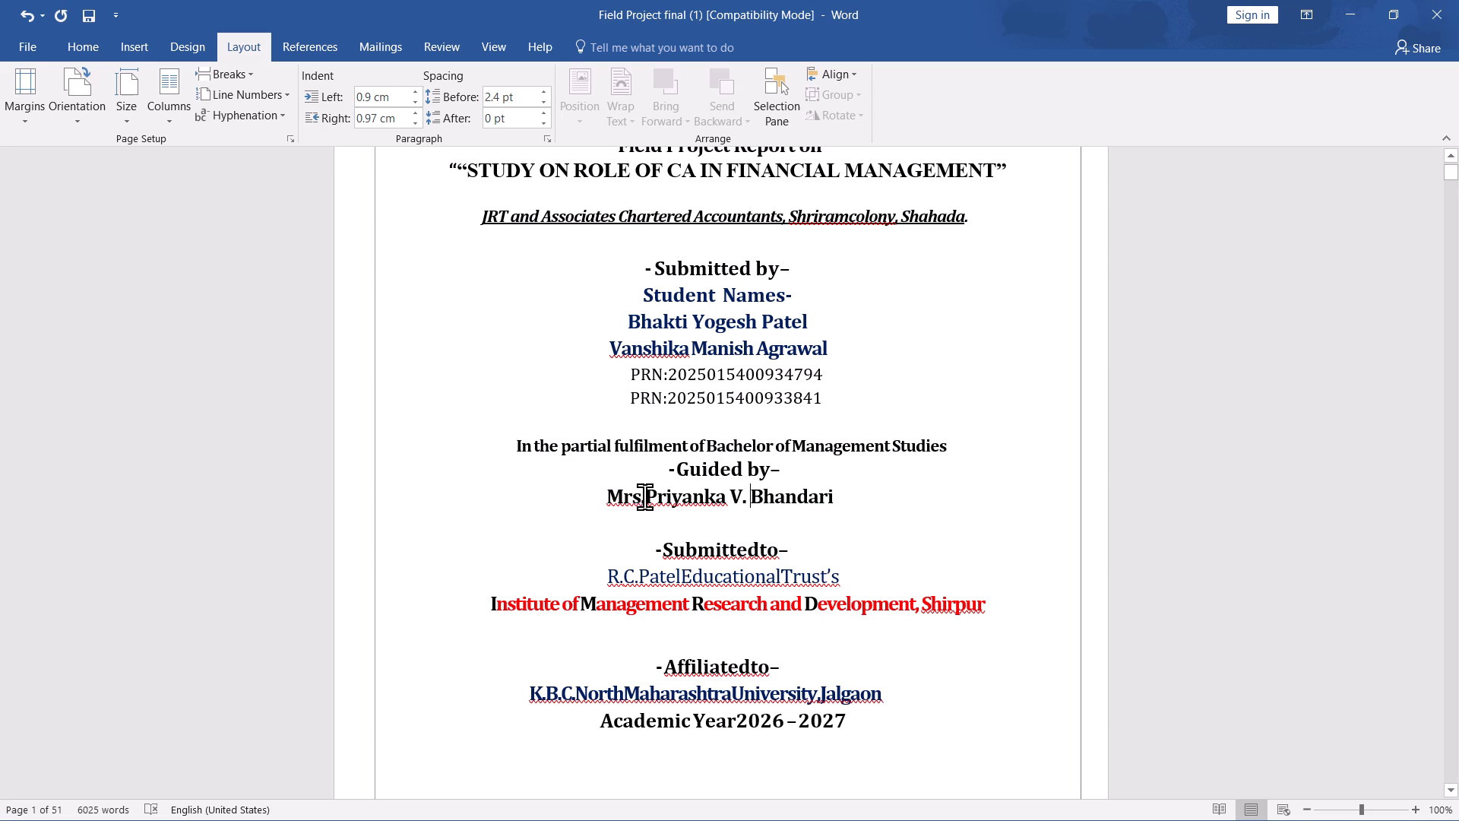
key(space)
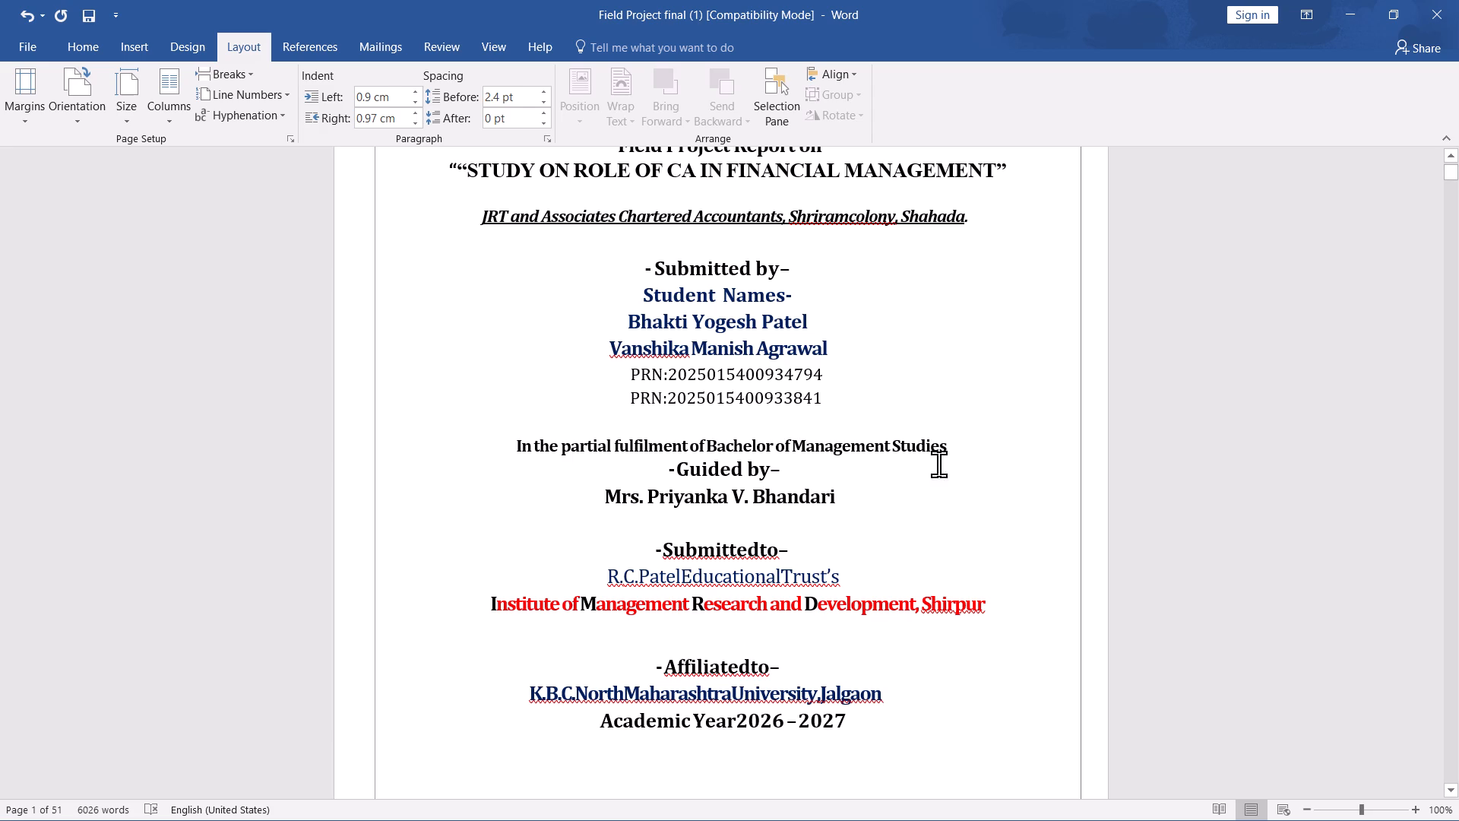
Replace "Management Studies" in the degree line with wording that begins "Business Ad".
drag(954, 452, 824, 443)
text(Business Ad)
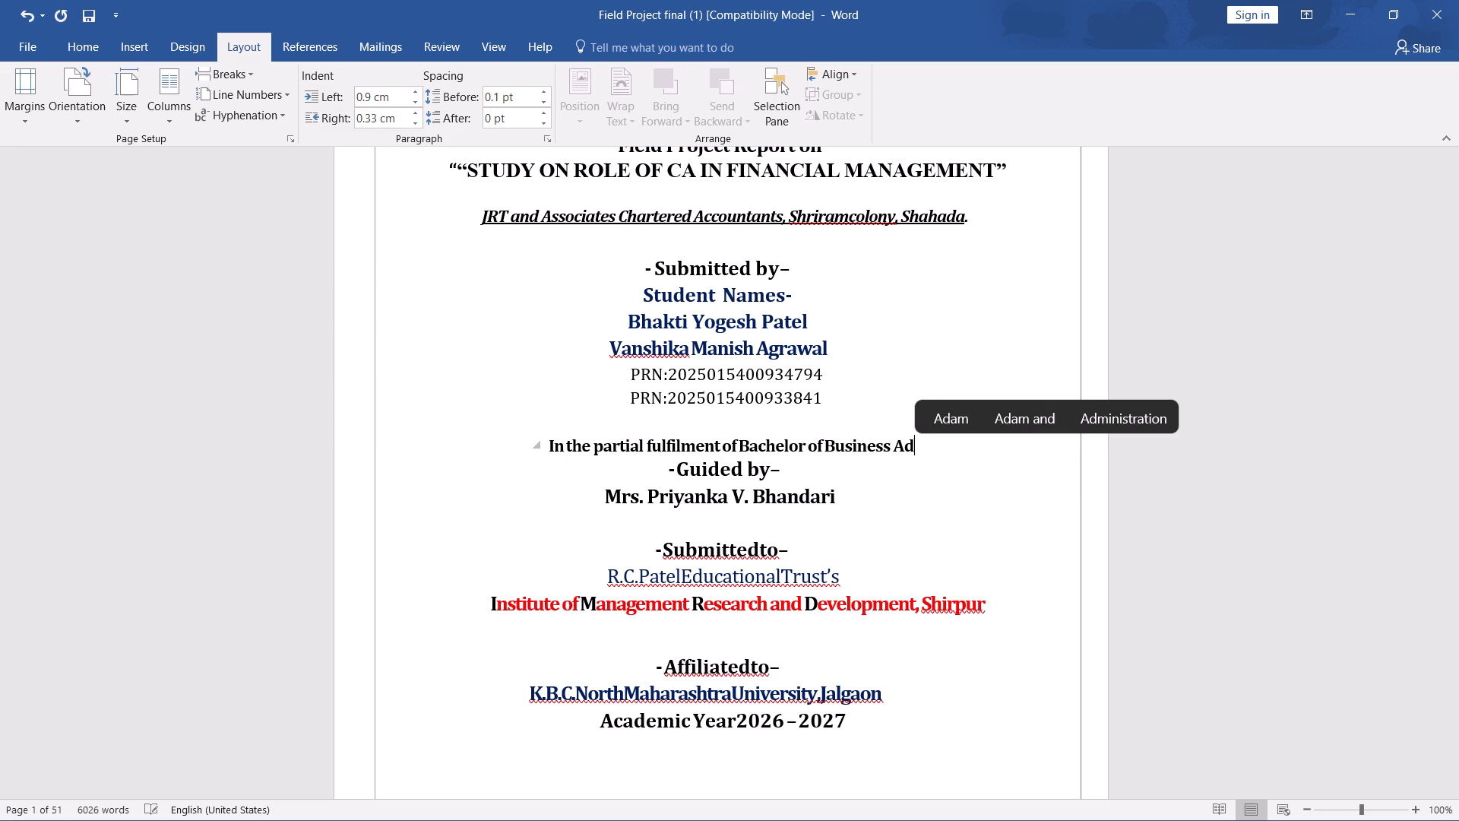
Complete the degree name at the end of the fulfilment line as "Business Administration", with the spelling corrected.
text(ministation)
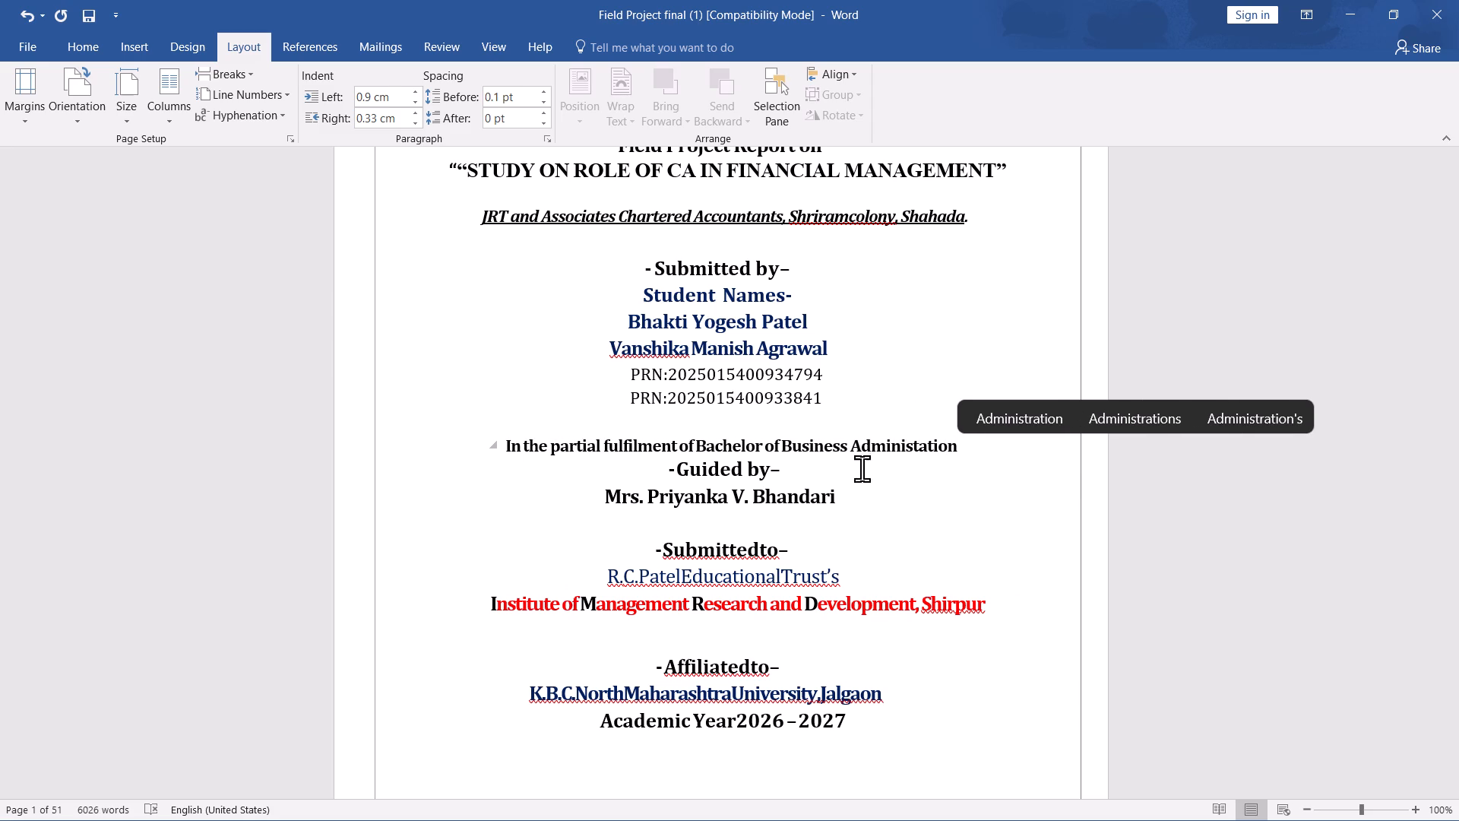
click(1025, 421)
click(961, 495)
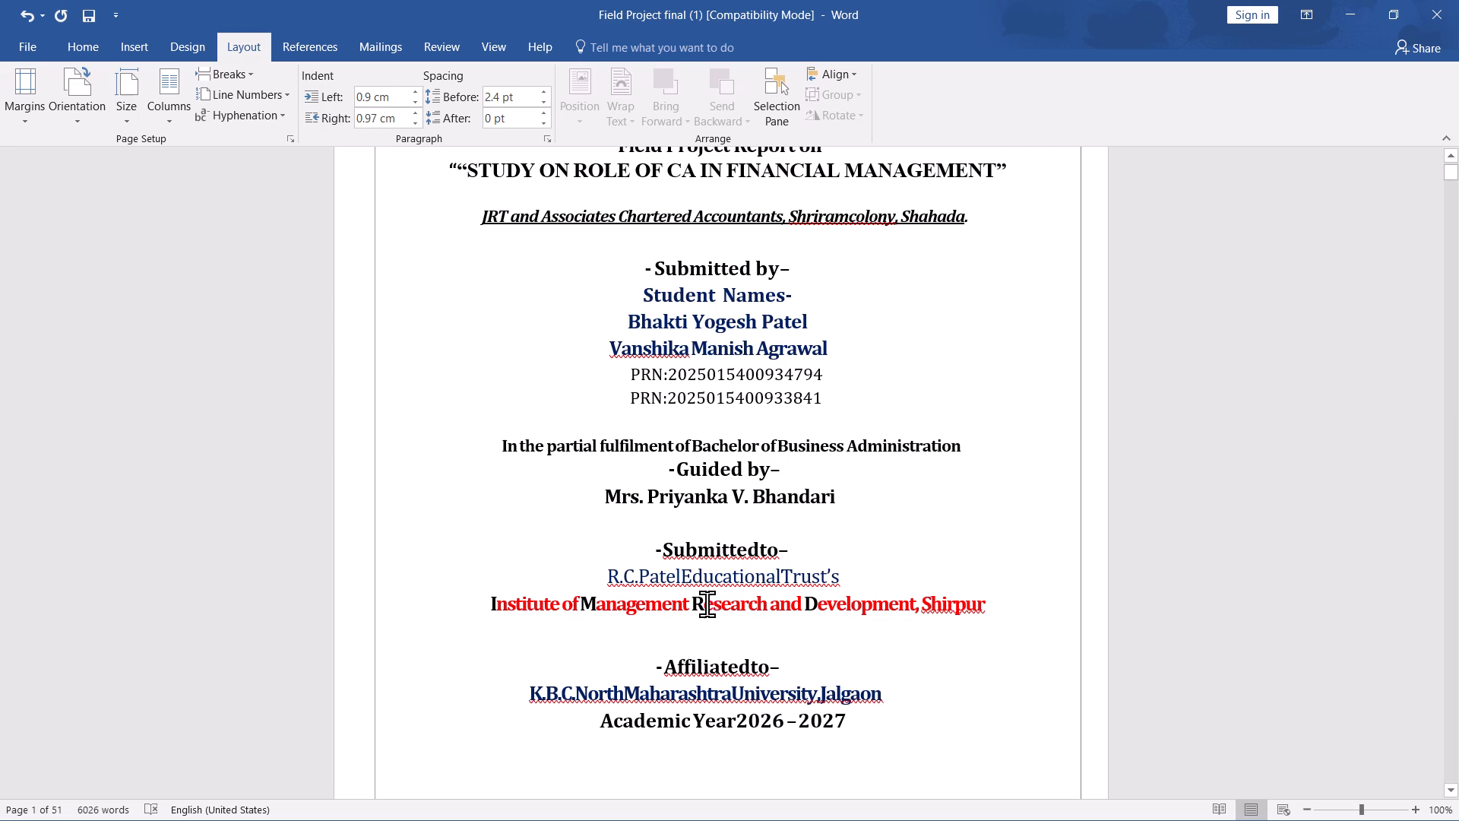
Insert the missing space in the label so it reads "-Submitted to–".
click(758, 553)
key(space)
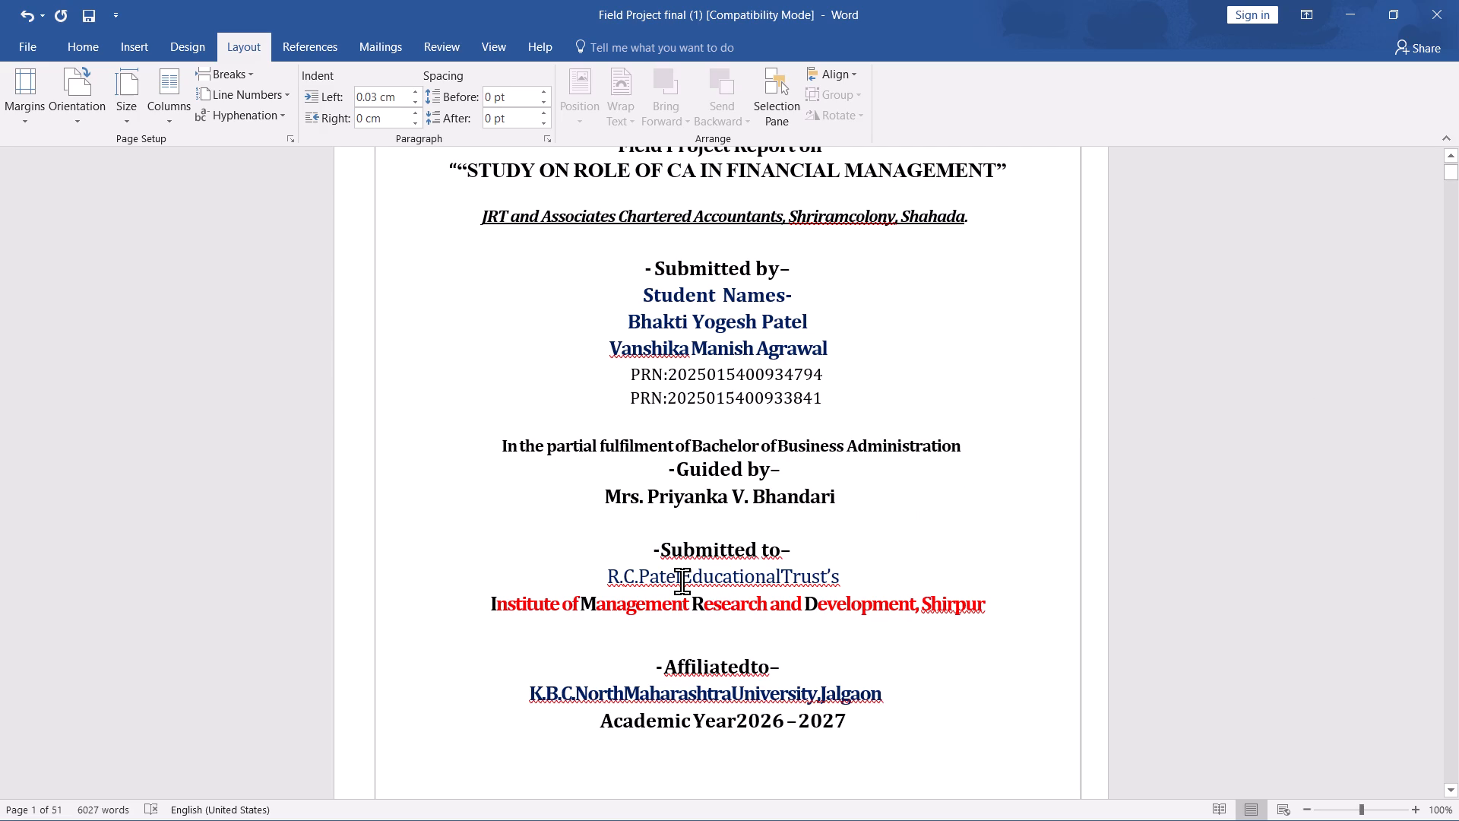
Rework the trust name's spacing and punctuation so it reads "R.C Patel Educational Trust's".
click(682, 581)
key(space)
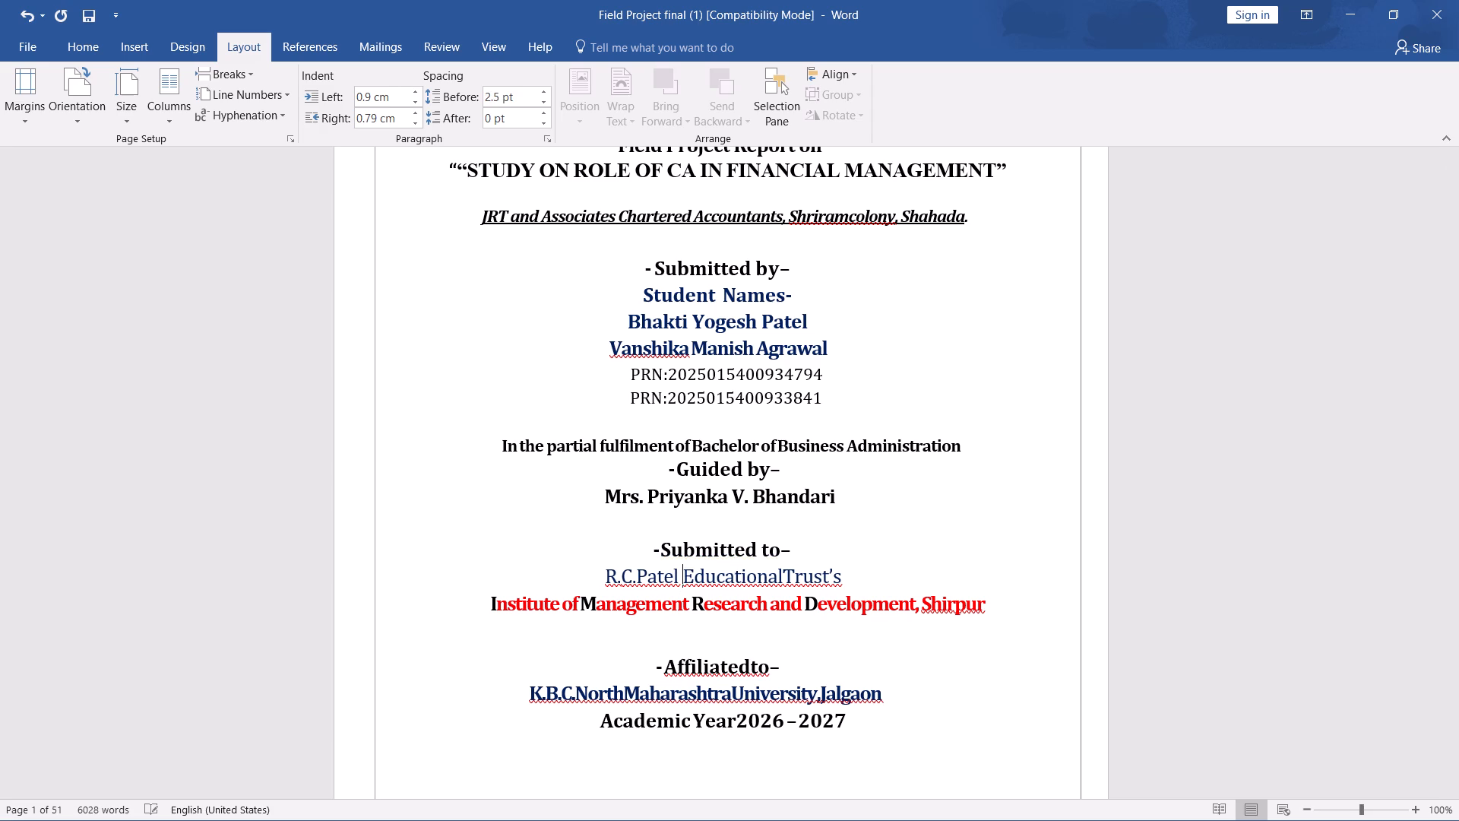
click(787, 580)
key(space)
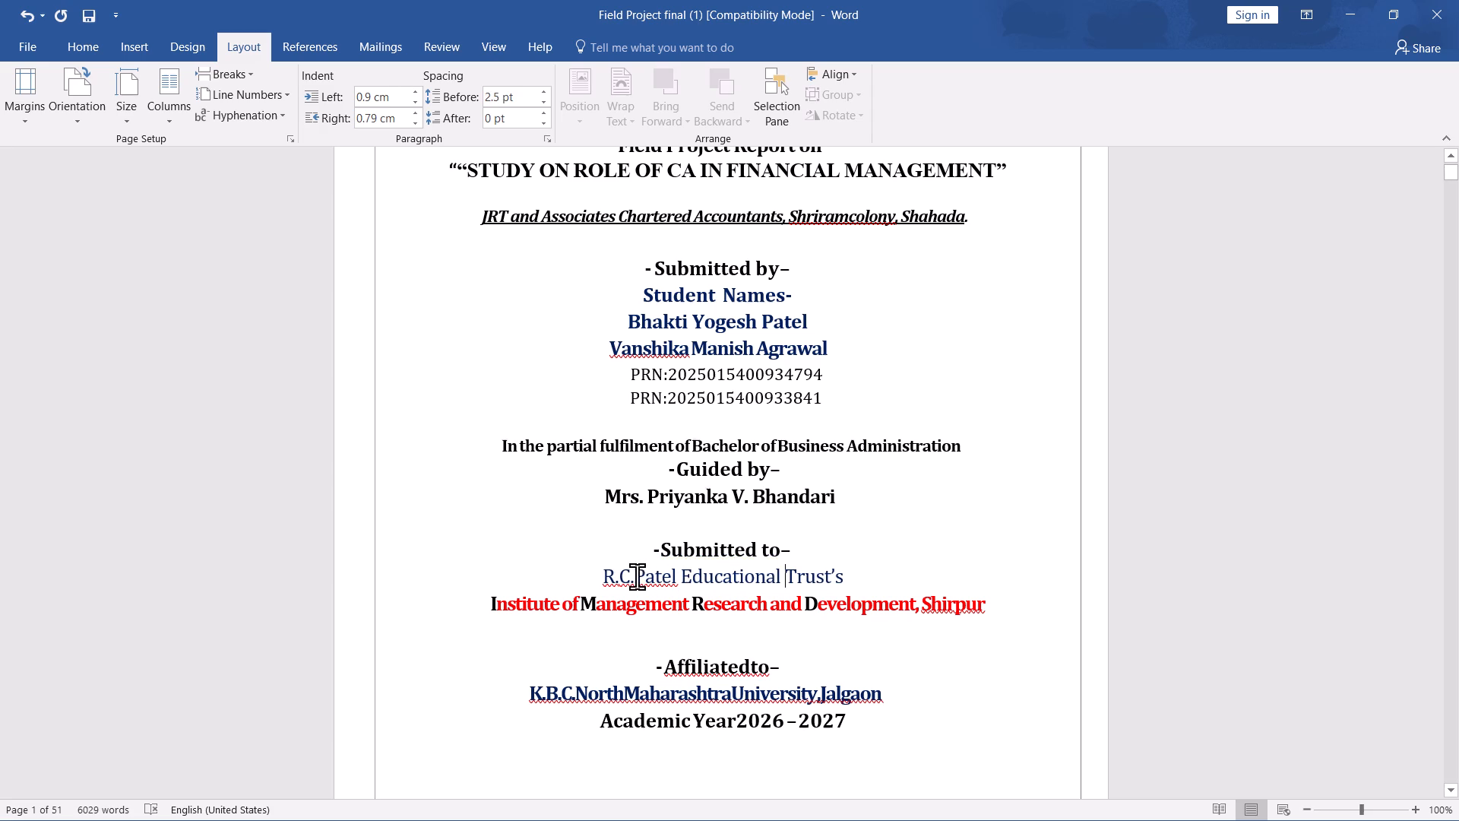
click(635, 578)
key(space)
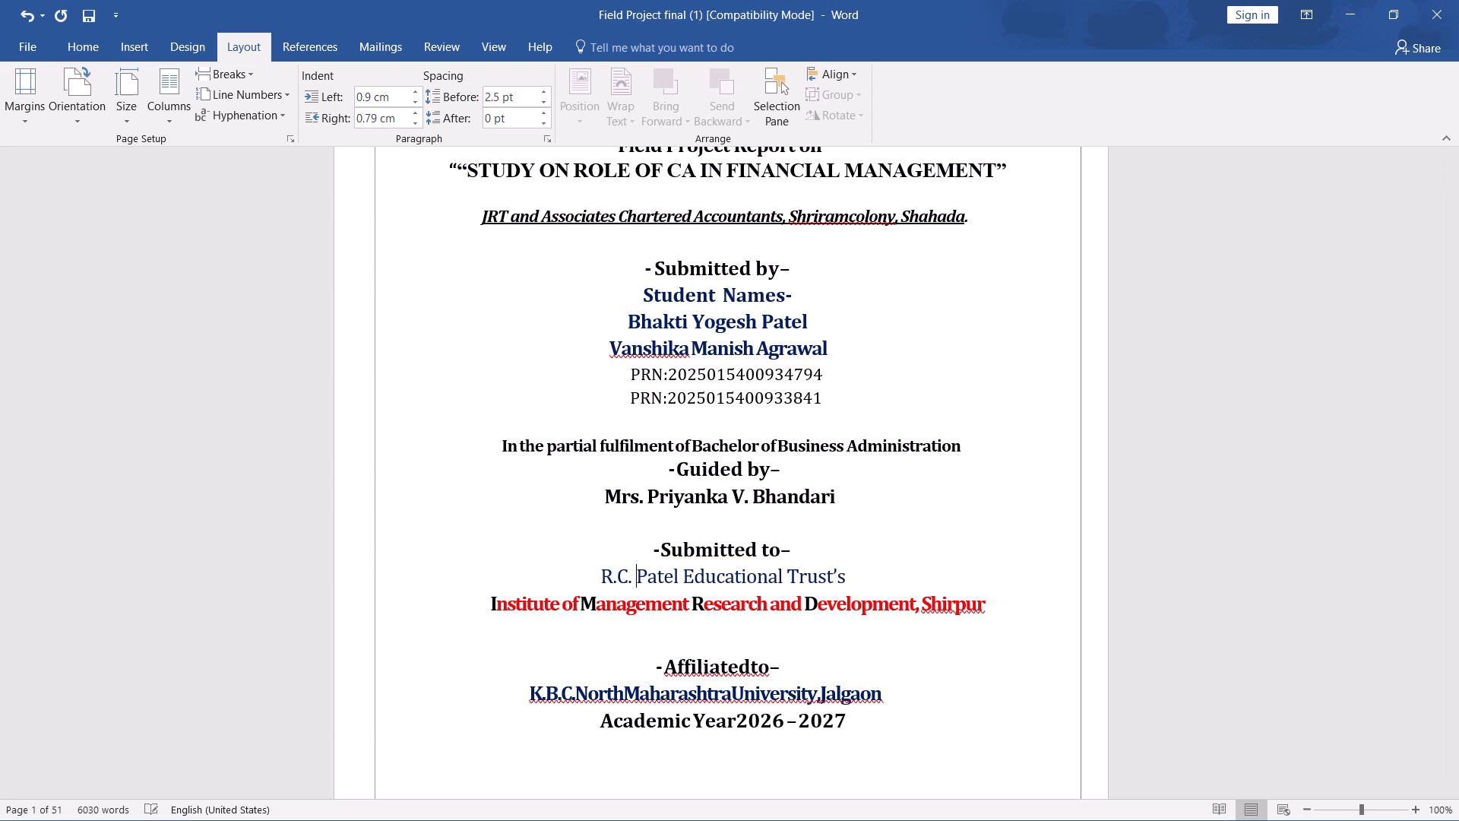
key(BackSpace)
key(BackSpace)
key(space)
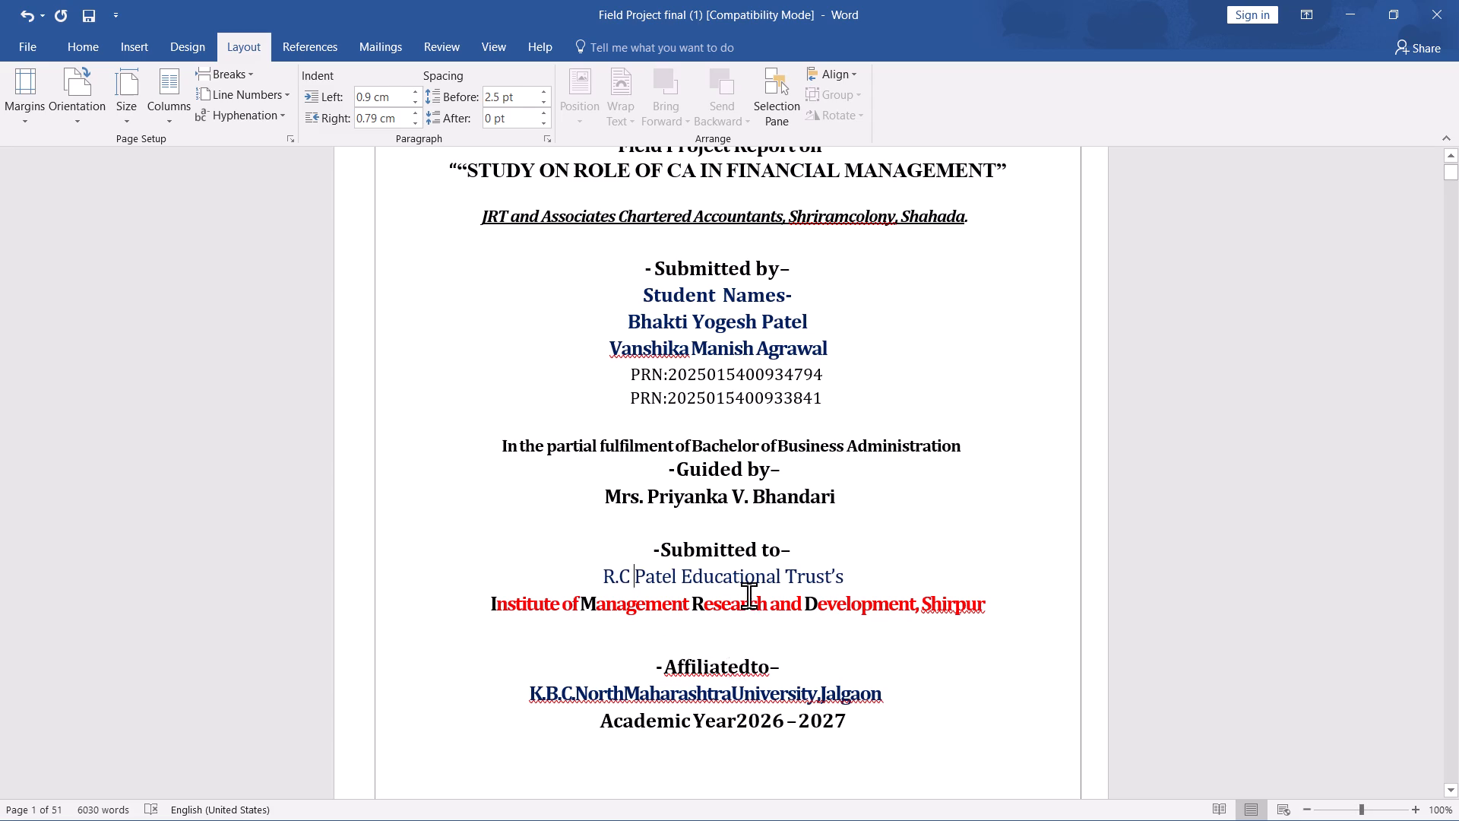
Insert the missing space between "Affiliated" and "to" in the label above the university name.
scroll(748, 595, down, 1)
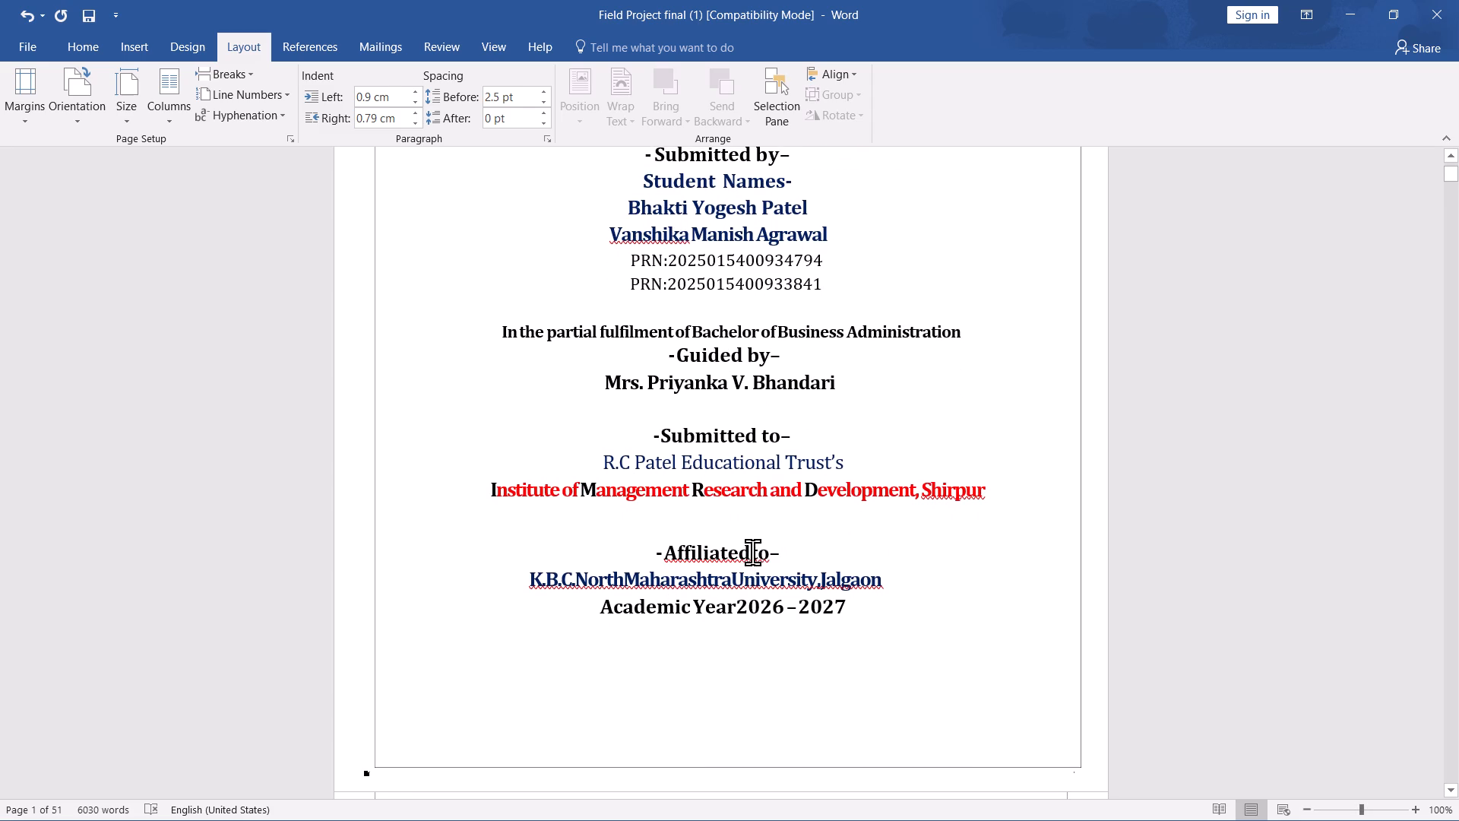
click(751, 552)
key(space)
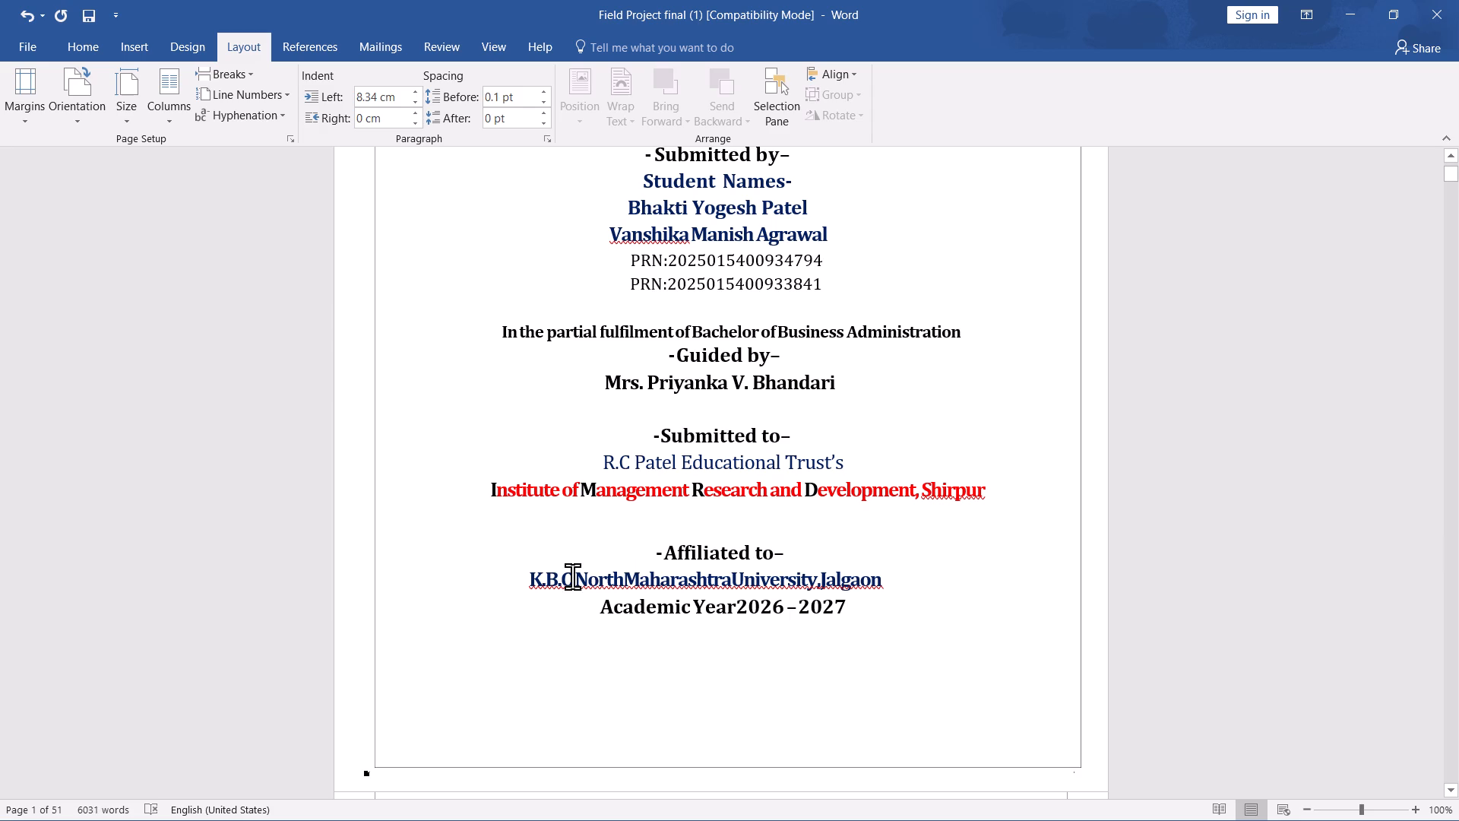
Separate the run-together words in the university line so it reads "K.B.C. North Maharashtra University, Jalgaon".
click(578, 579)
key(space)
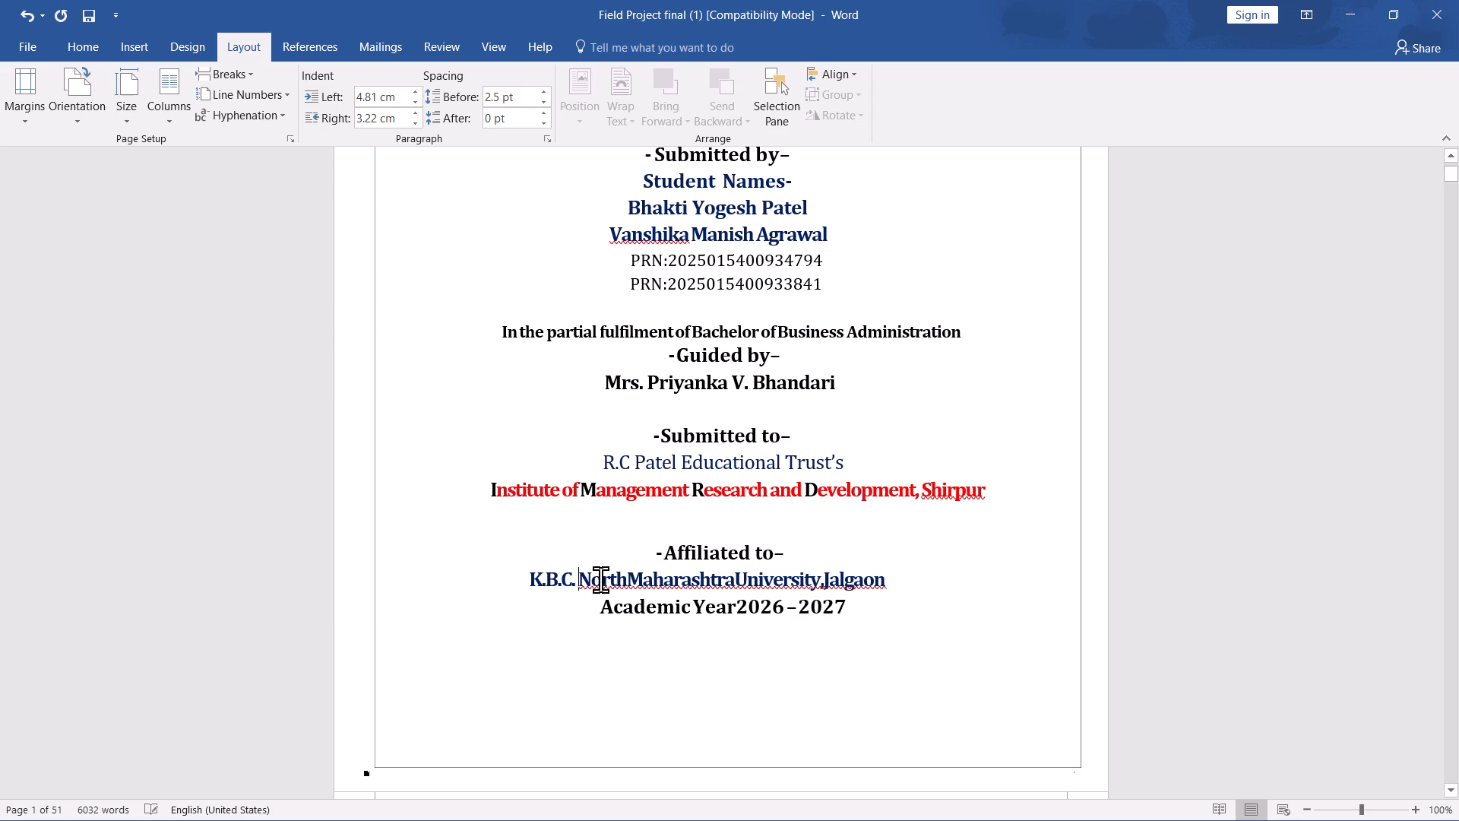
key(Right)
key(Right)
key(Right)
key(Right)
key(Right)
key(Right)
key(Left)
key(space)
key(Right)
key(Right)
key(Right)
key(Right)
key(Right)
key(Right)
key(Right)
key(Right)
key(Right)
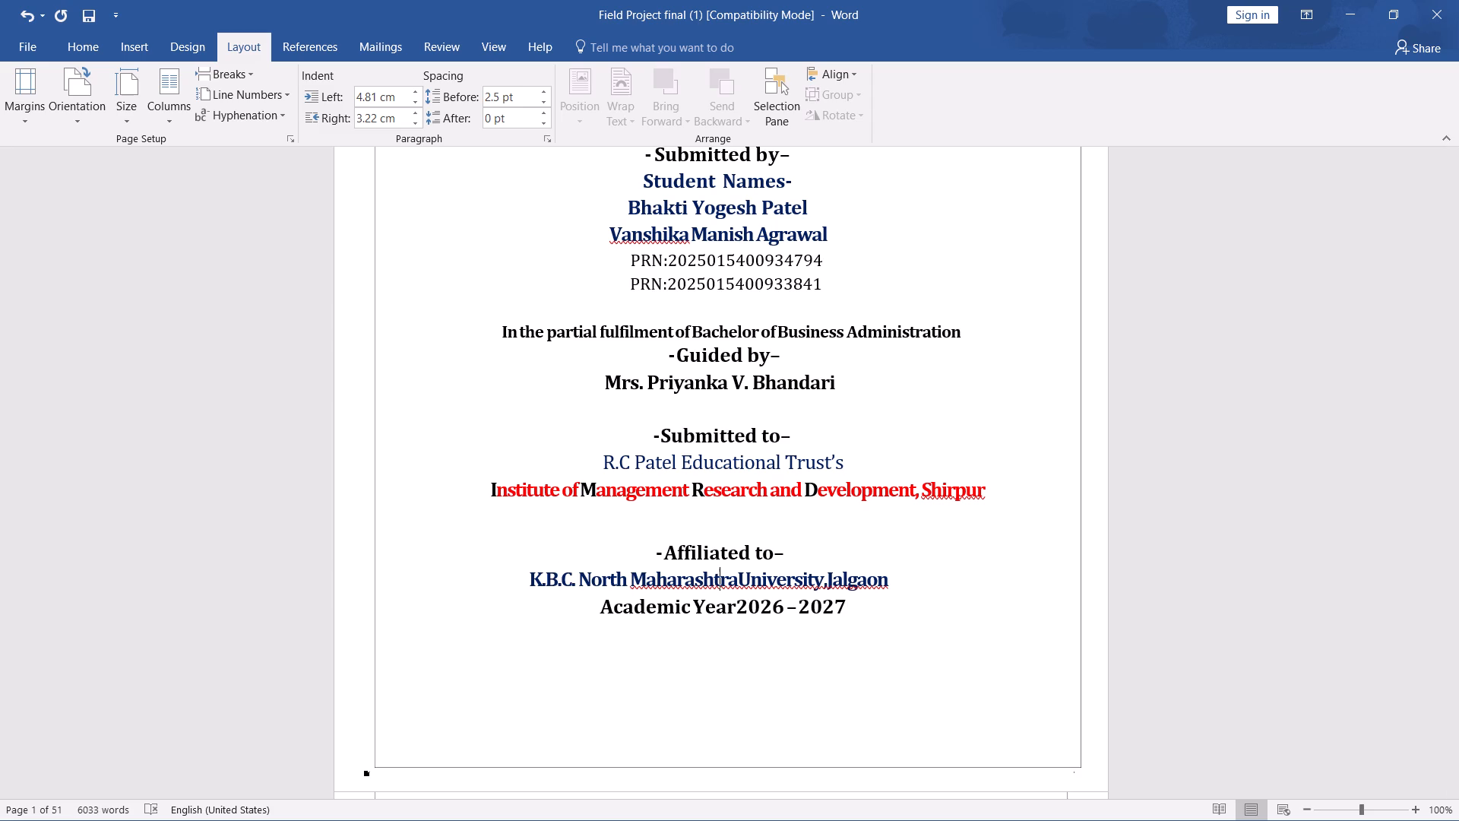
key(Right)
key(Right)
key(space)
key(Right)
key(Right)
key(Right)
key(Right)
key(Right)
key(Right)
key(Right)
key(Right)
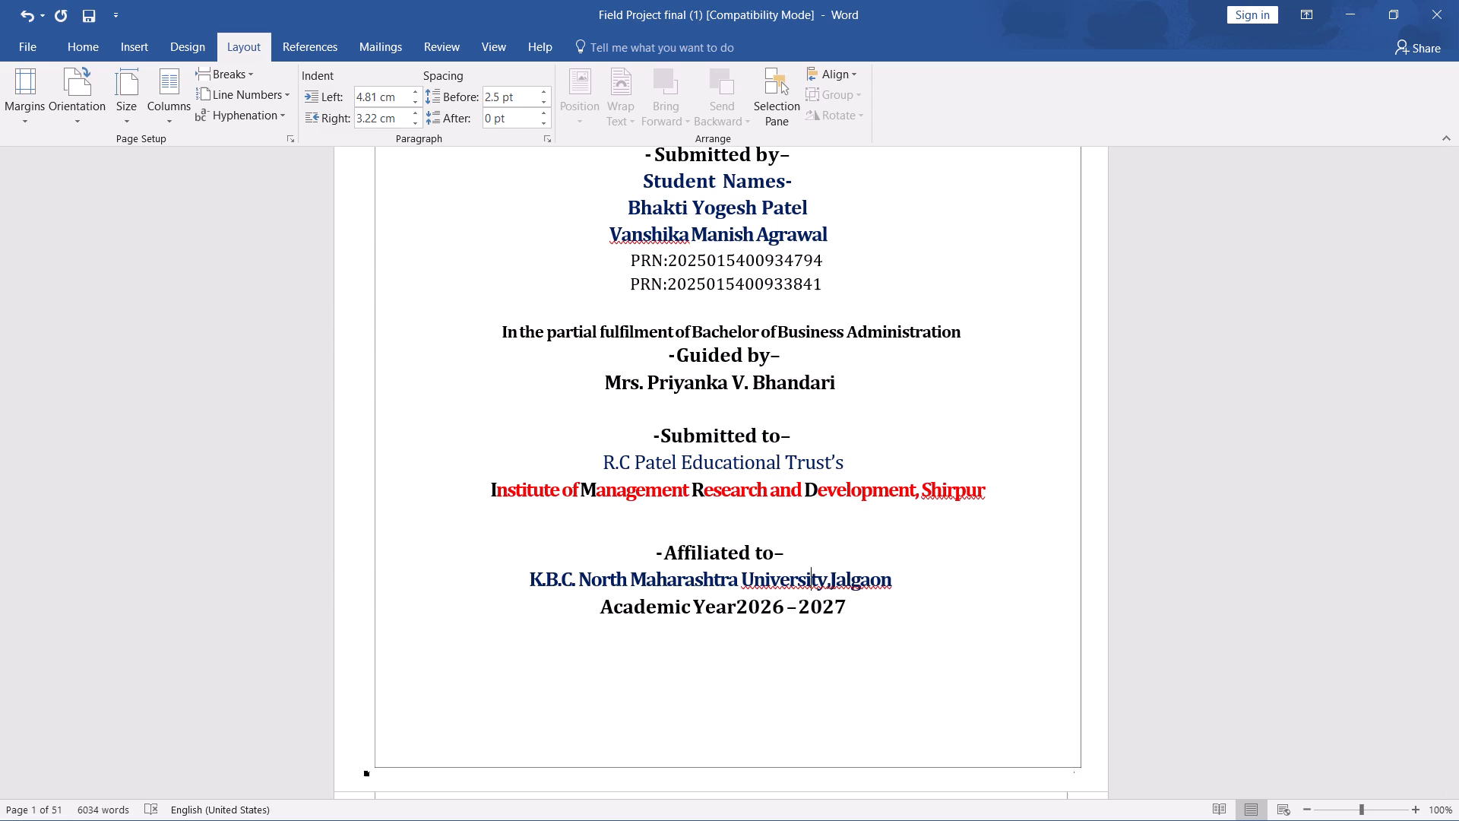
key(Right)
key(Right)
key(Right)
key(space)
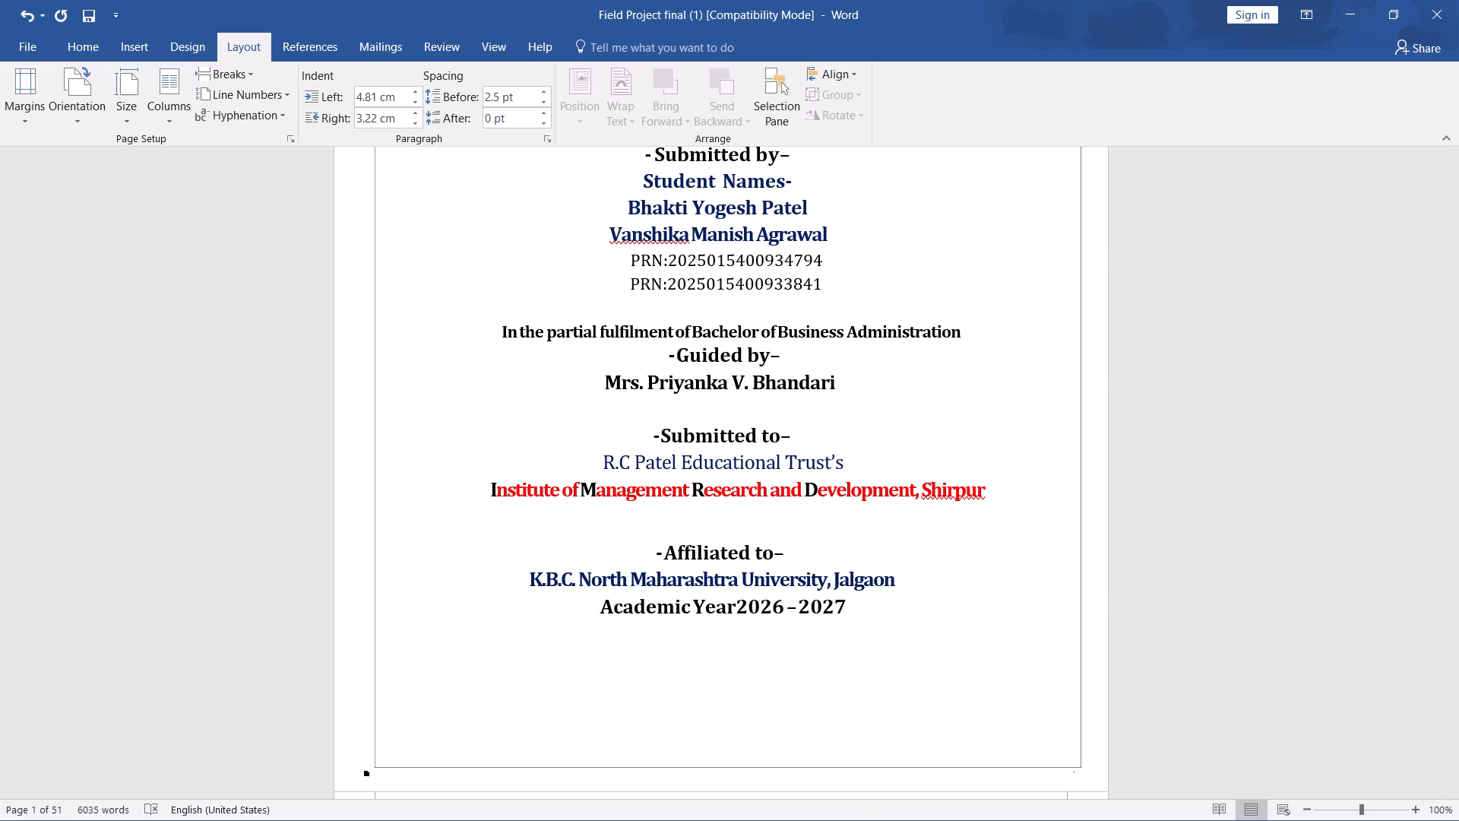
Insert the missing space in the firm's address line beneath the report title so it reads "Shriram colony".
scroll(713, 563, up, 4)
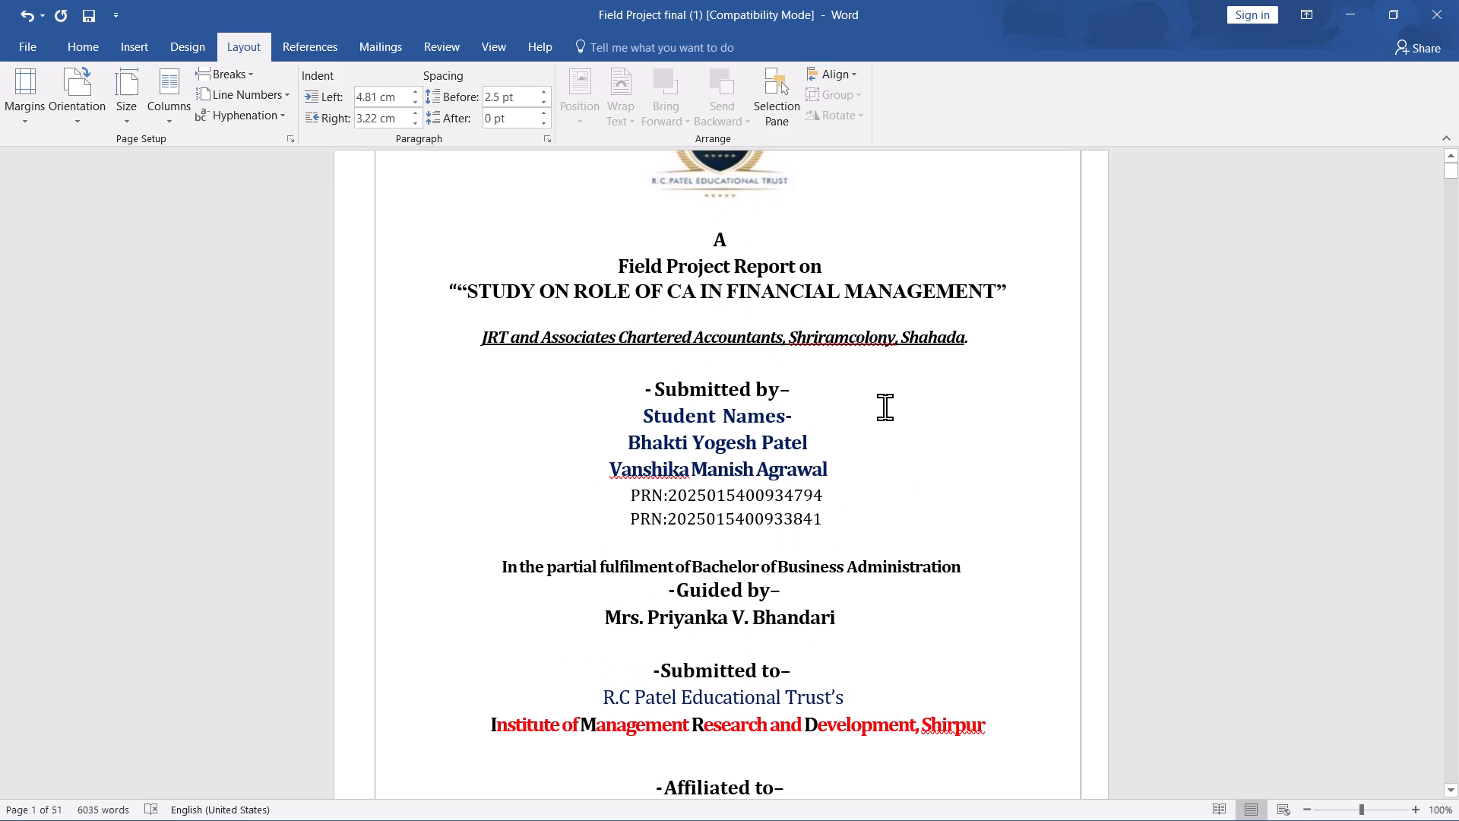
click(853, 338)
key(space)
click(878, 390)
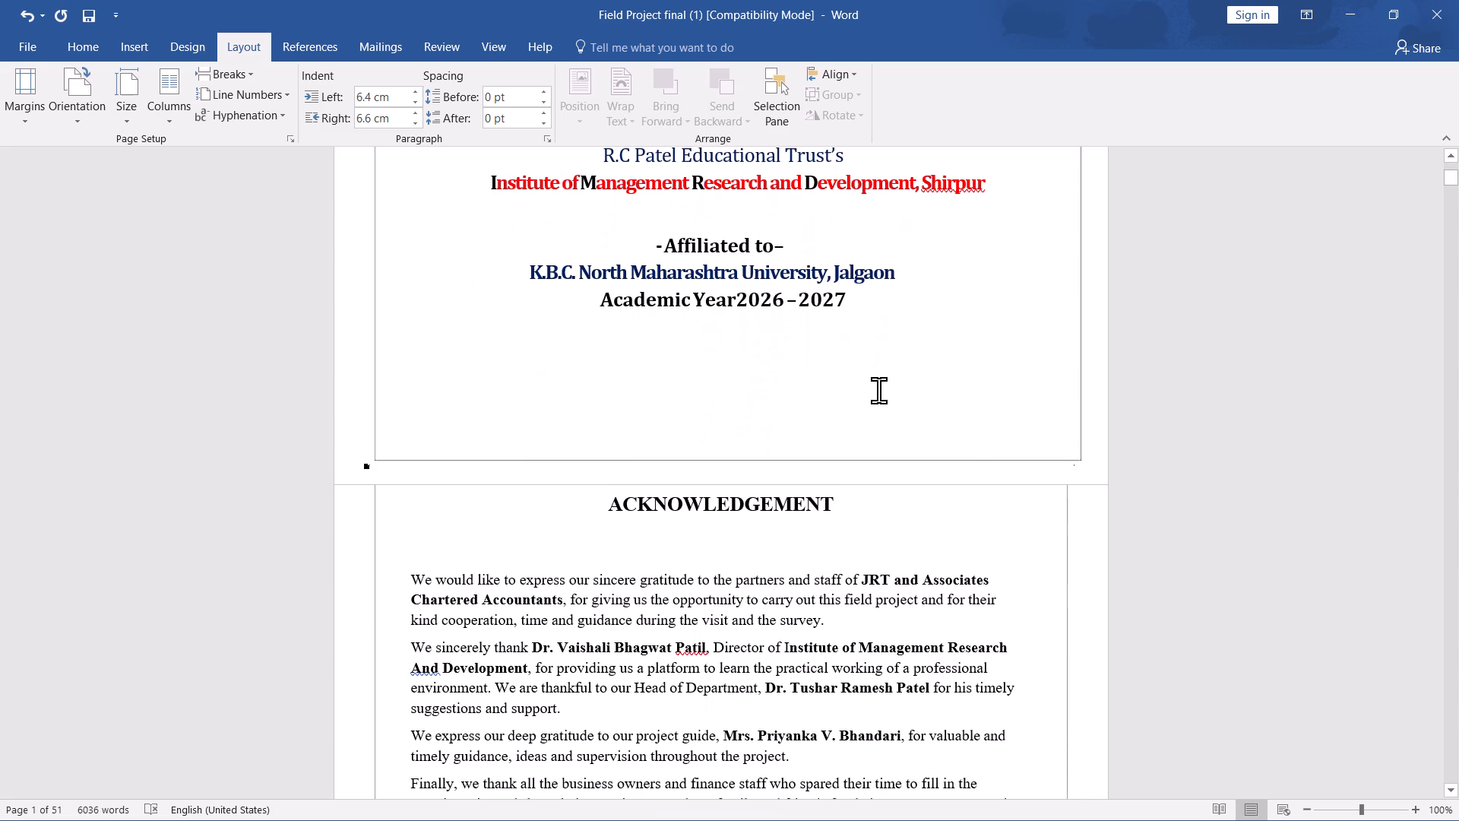
Review the corrected cover page and the pages after it, from the Acknowledgement and Declaration through to Chapter 1.
scroll(878, 390, right, 2)
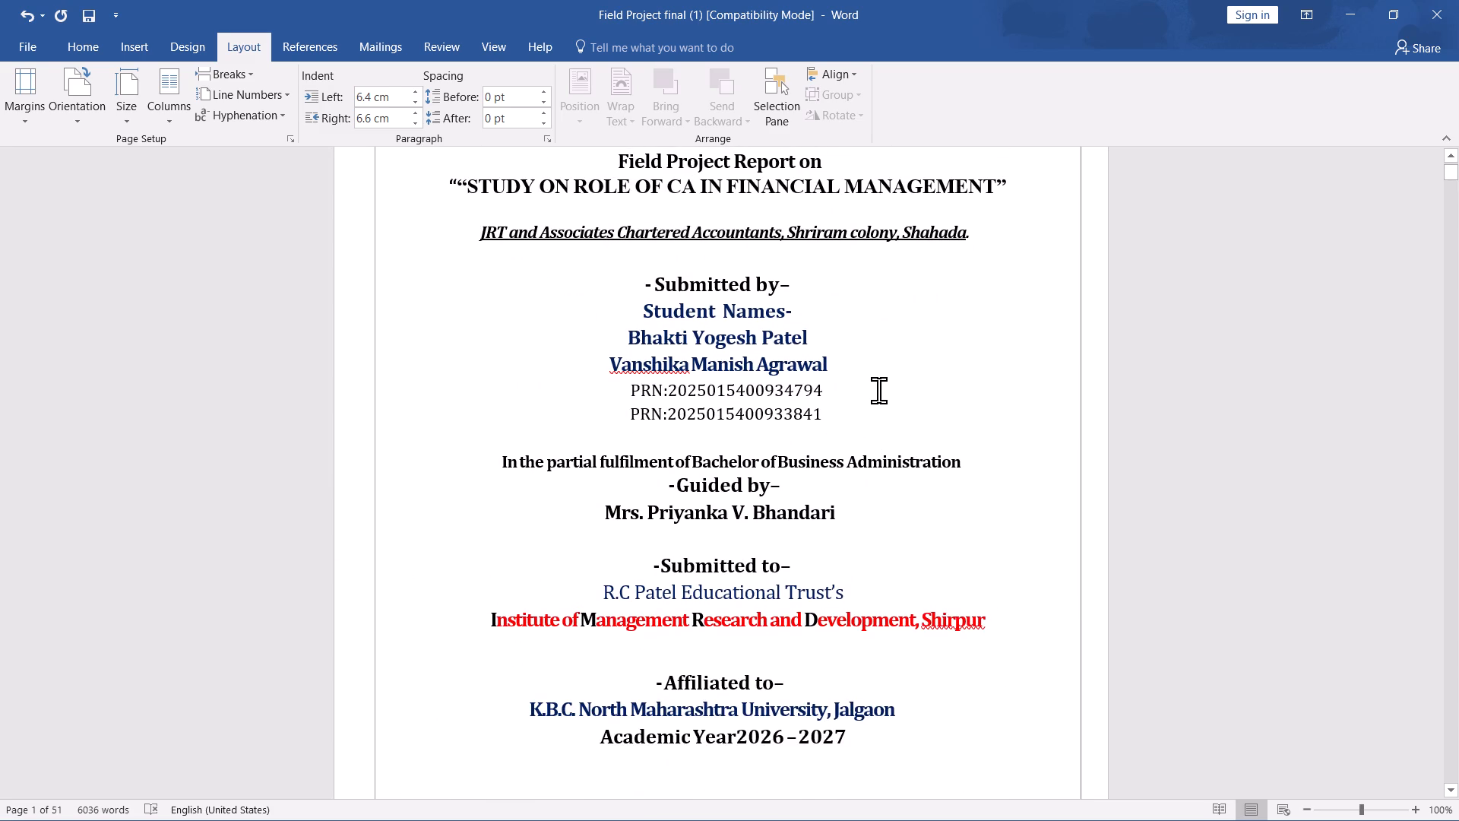
scroll(878, 390, right, 1)
scroll(878, 390, down, 1)
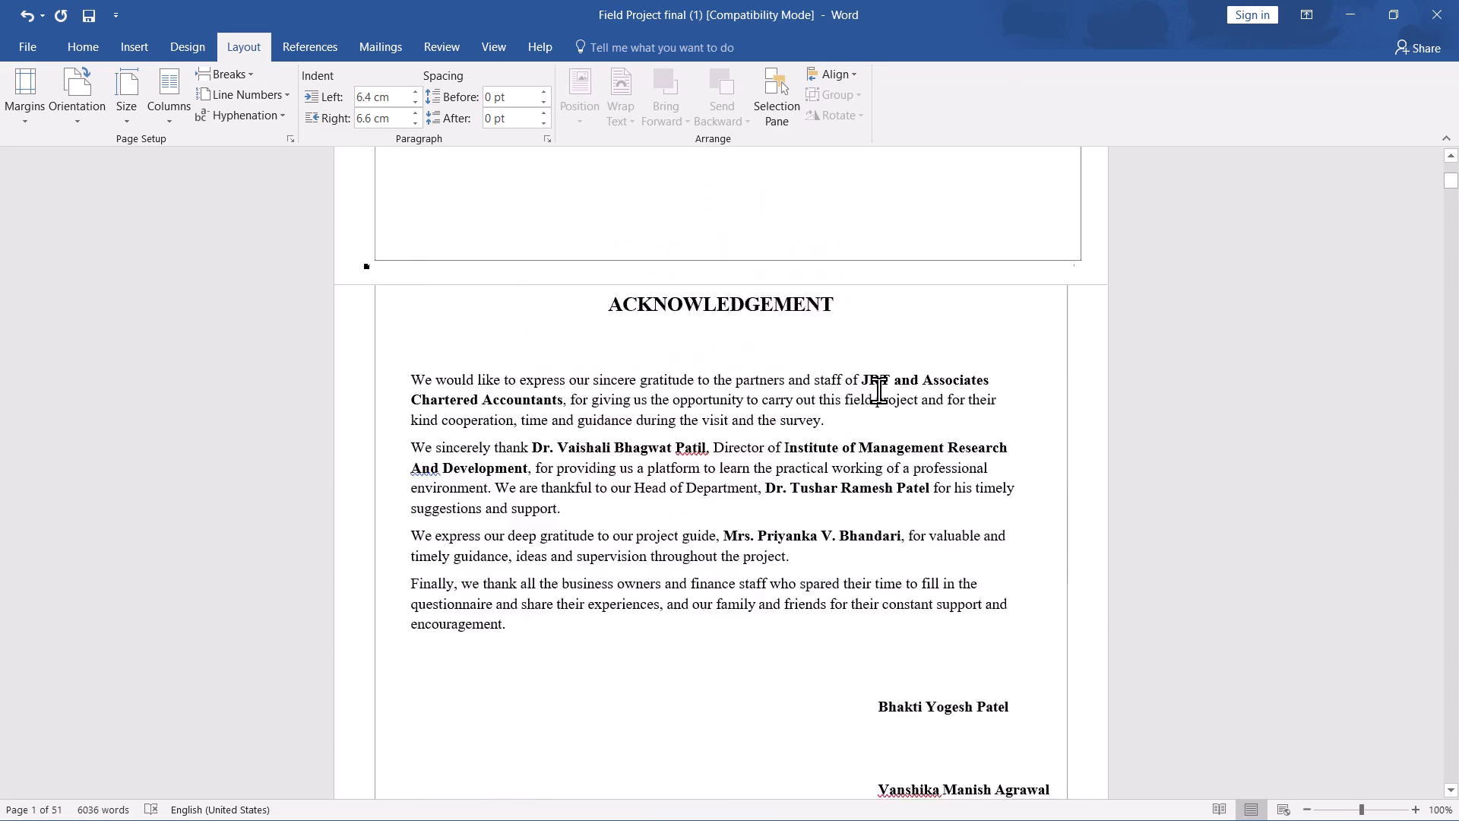
scroll(878, 390, down, 3)
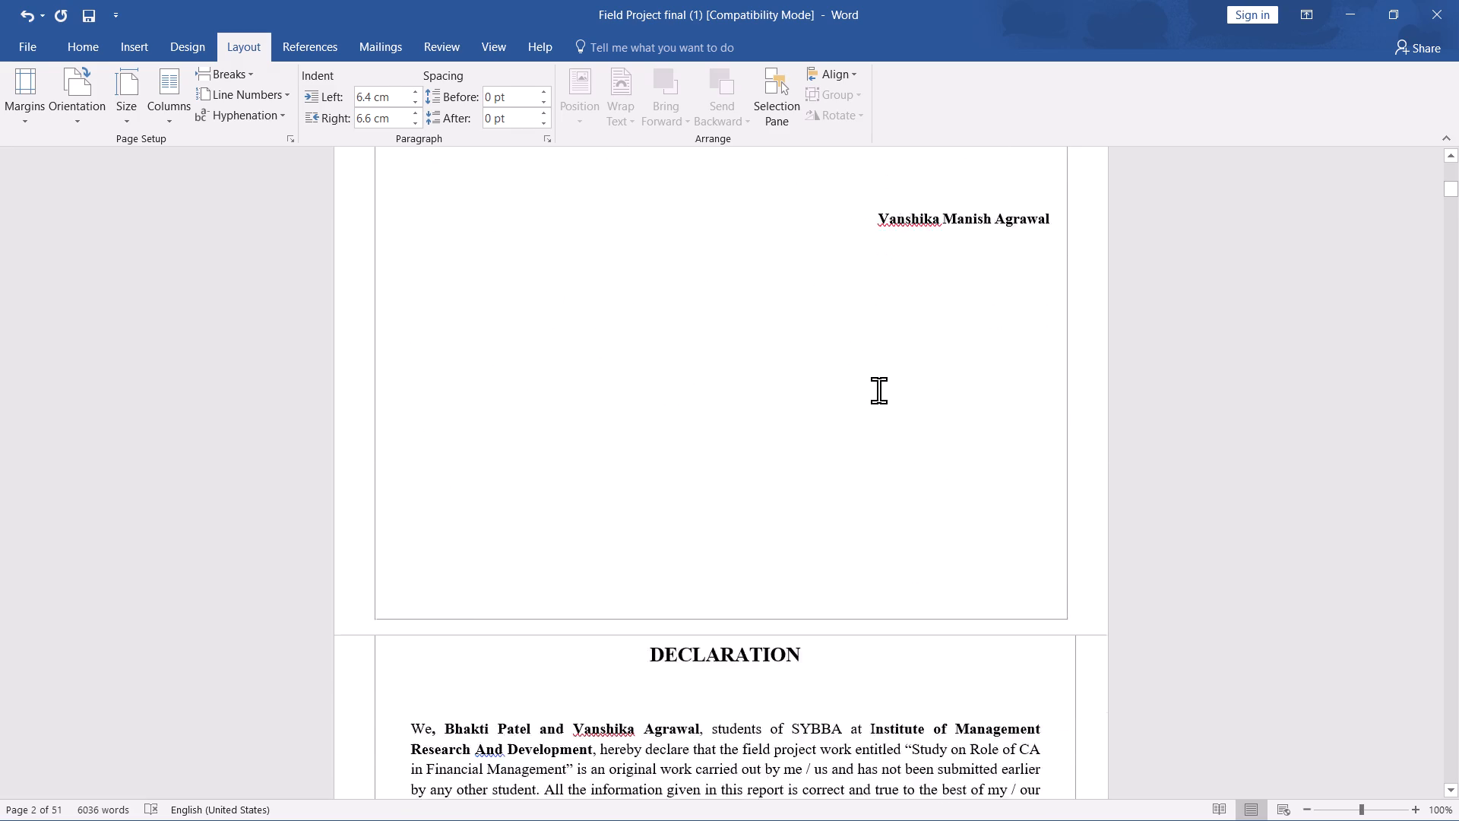
scroll(878, 390, down, 5)
Change the font of the page range "1-4" in the Introduction row of the index table.
scroll(878, 390, up, 4)
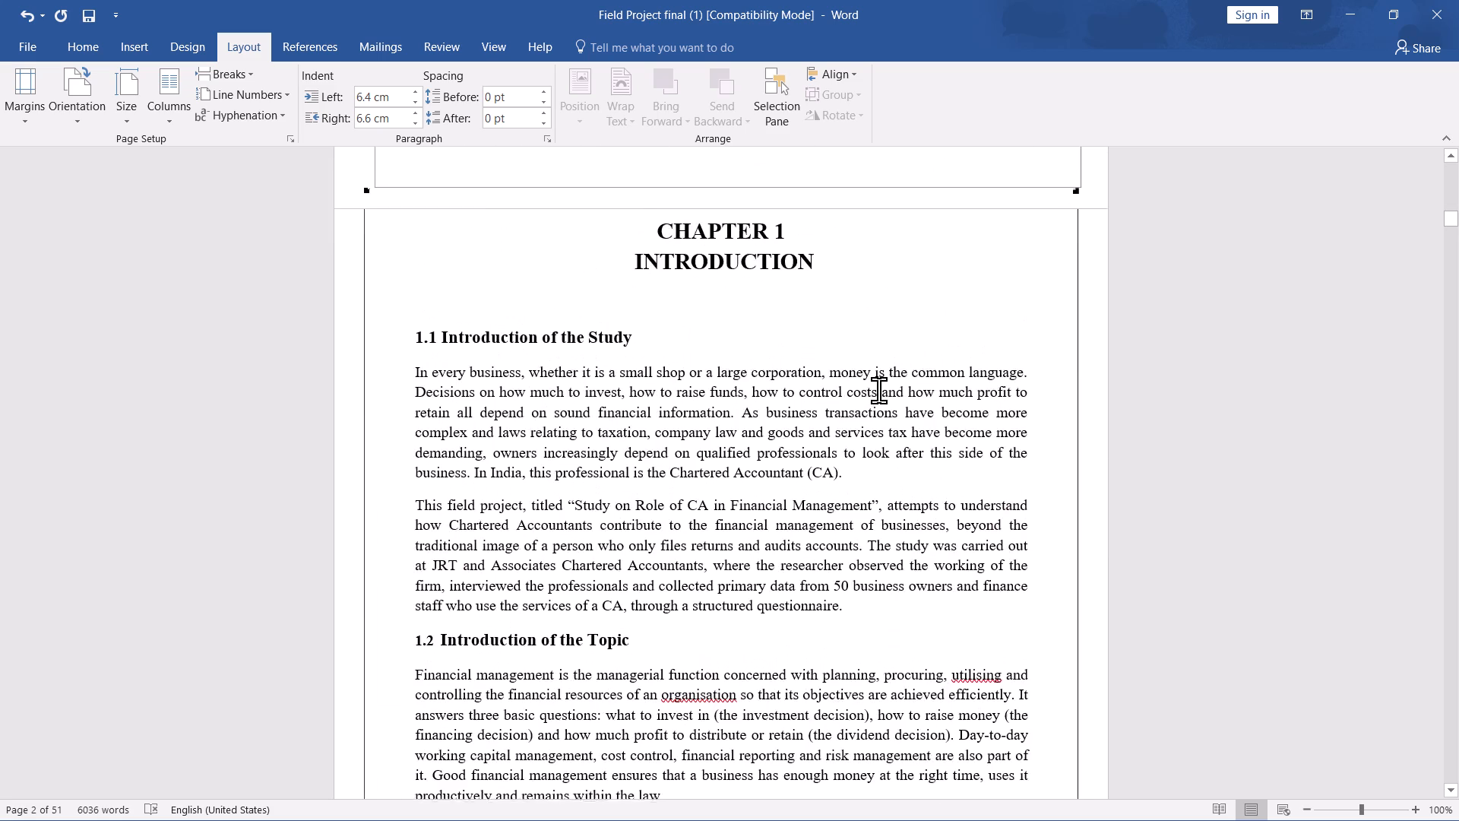
scroll(878, 390, up, 2)
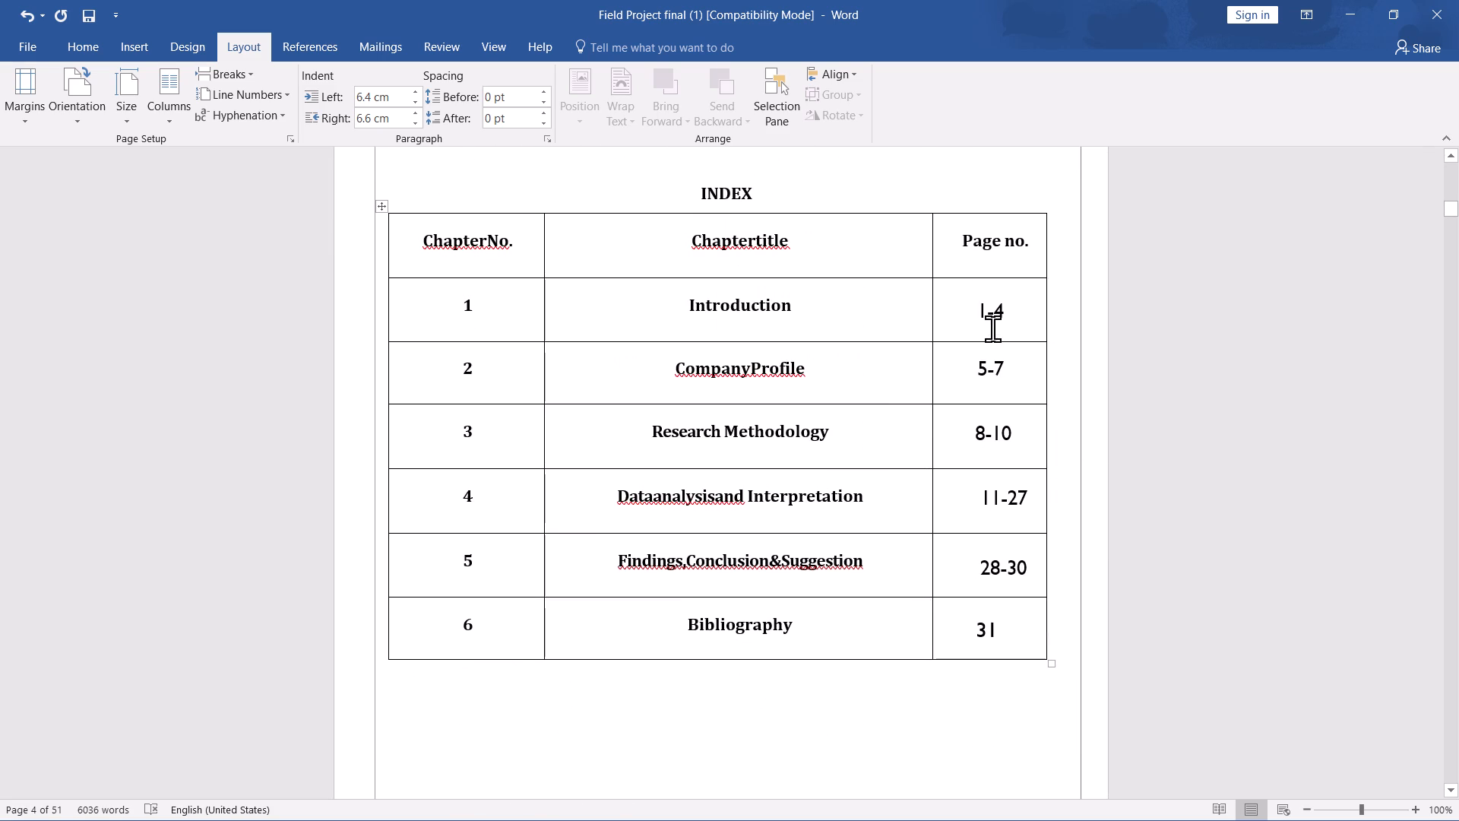
drag(973, 312, 1018, 312)
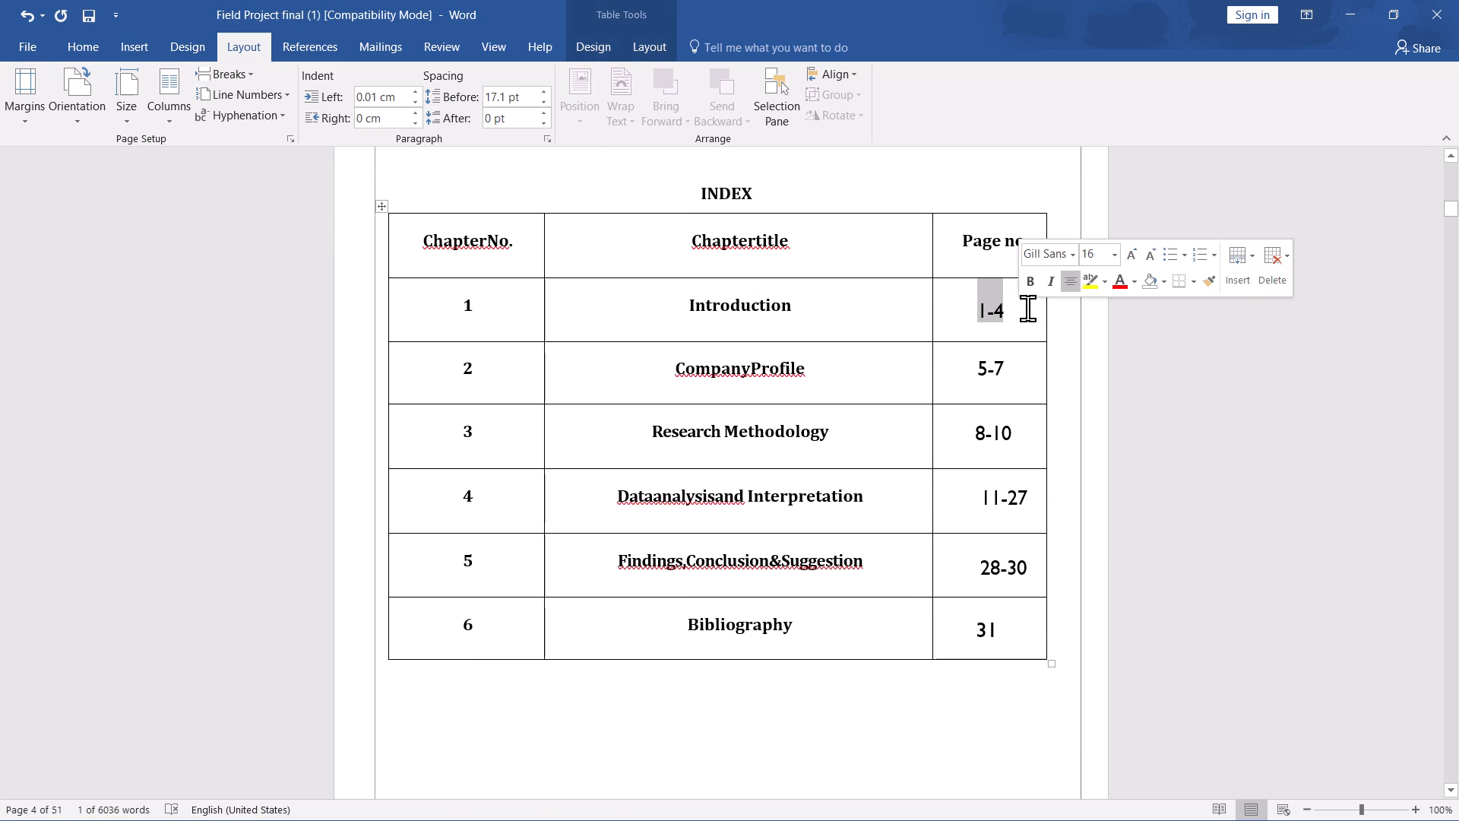
click(1077, 261)
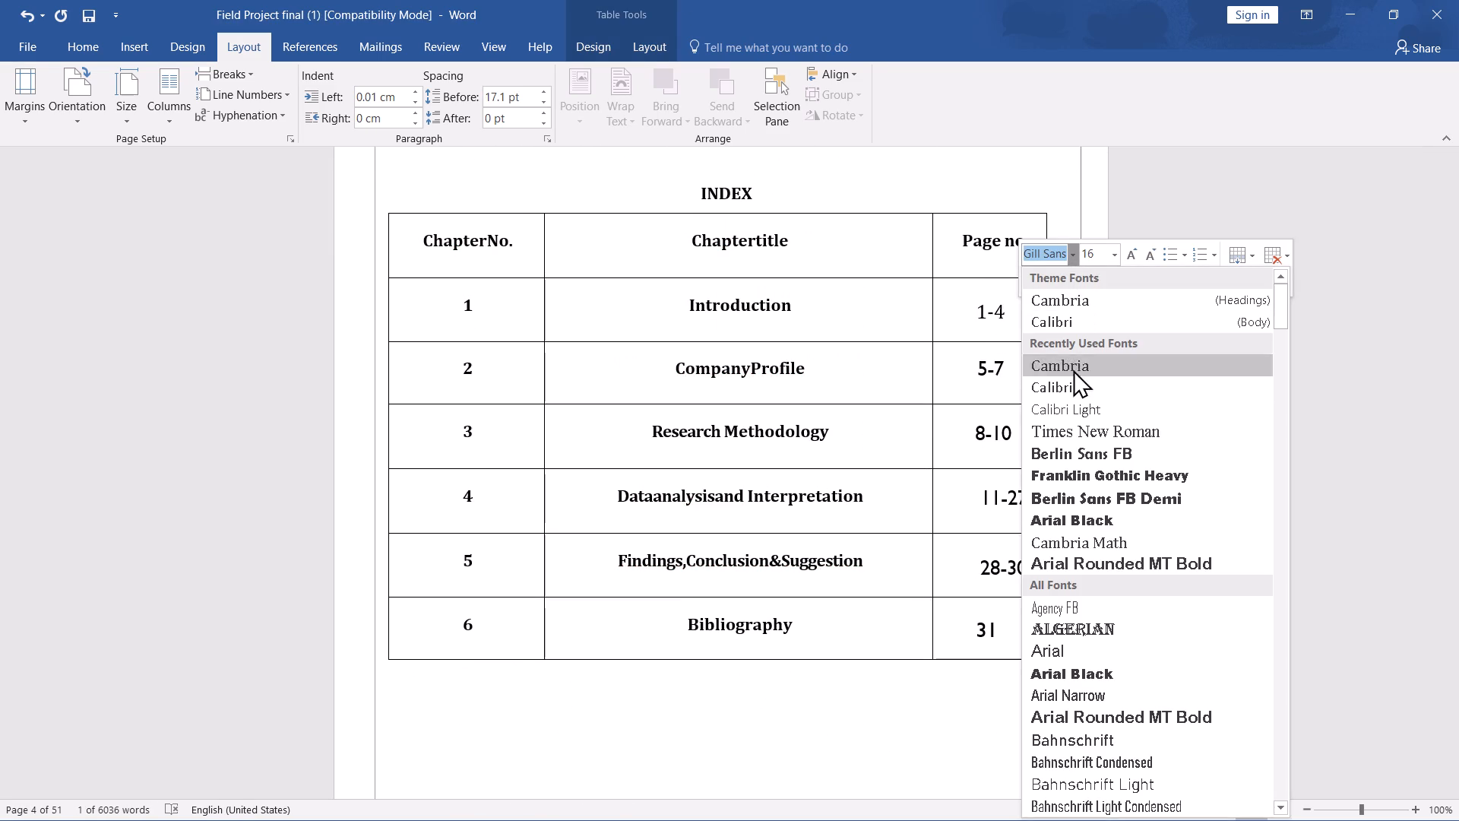
Set the font of all six page entries under "Page no." in the INDEX table to Times New Roman.
click(1062, 424)
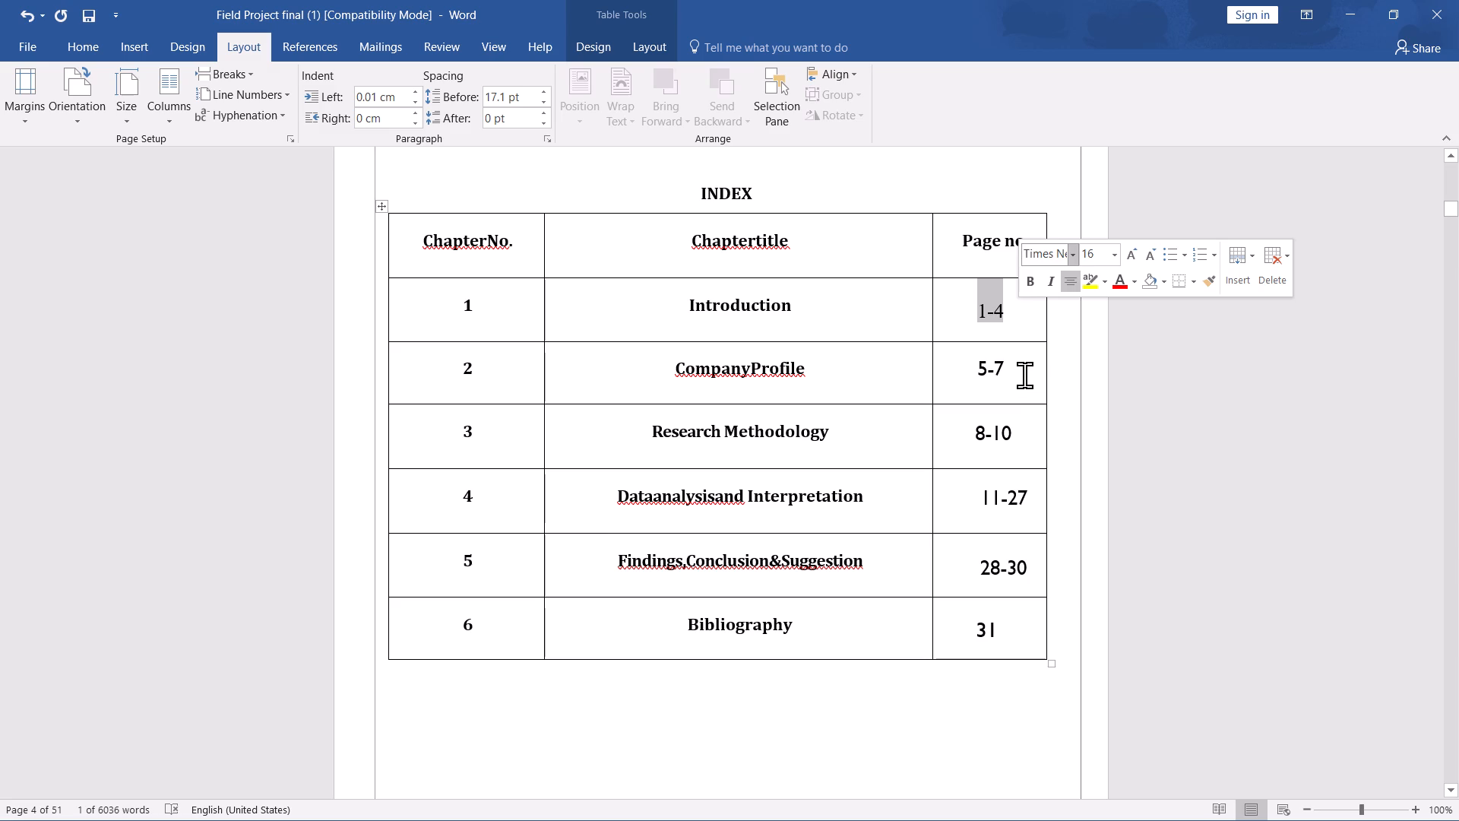
drag(1012, 369, 991, 597)
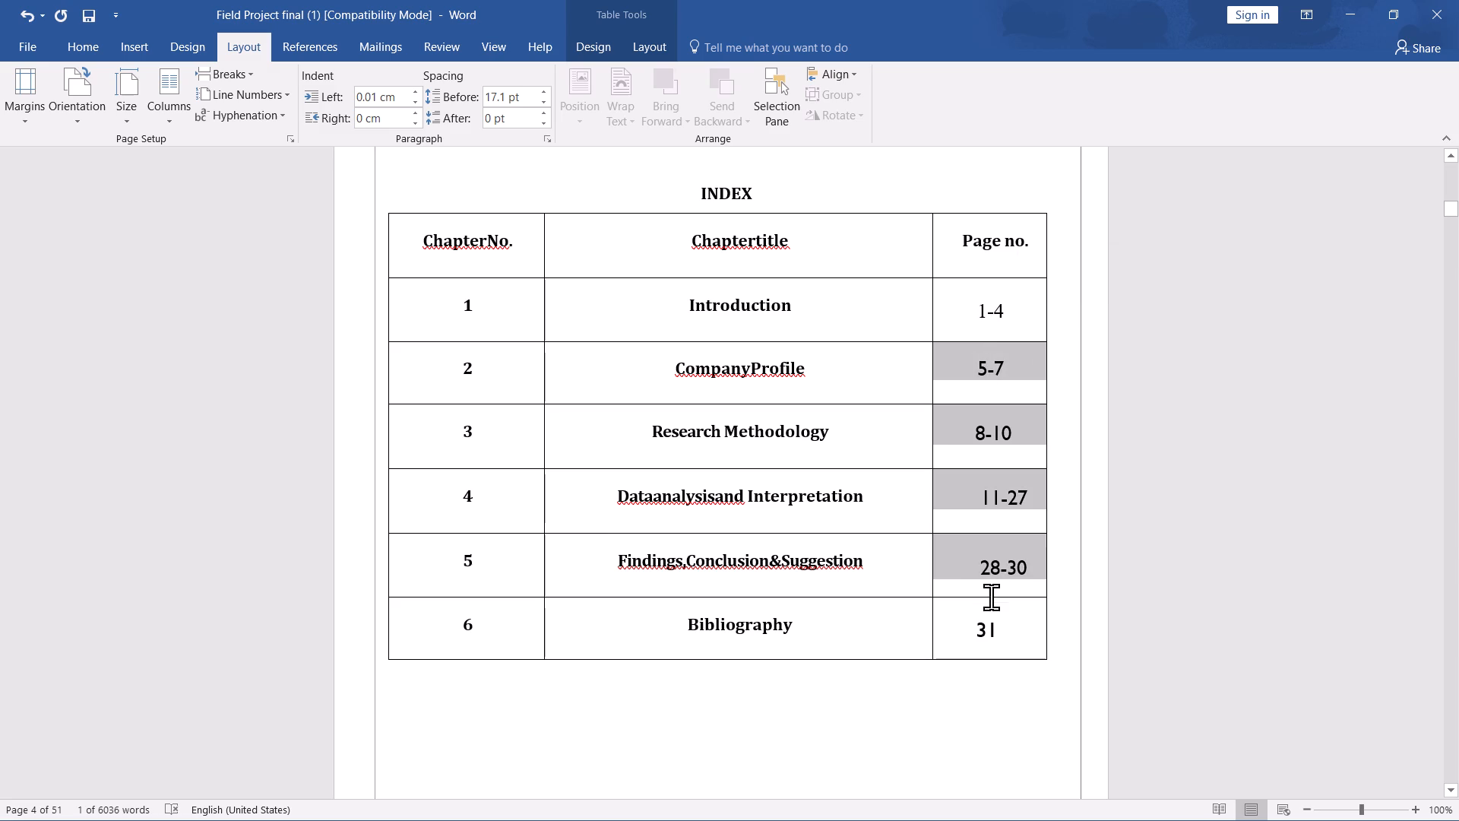
drag(991, 597, 991, 609)
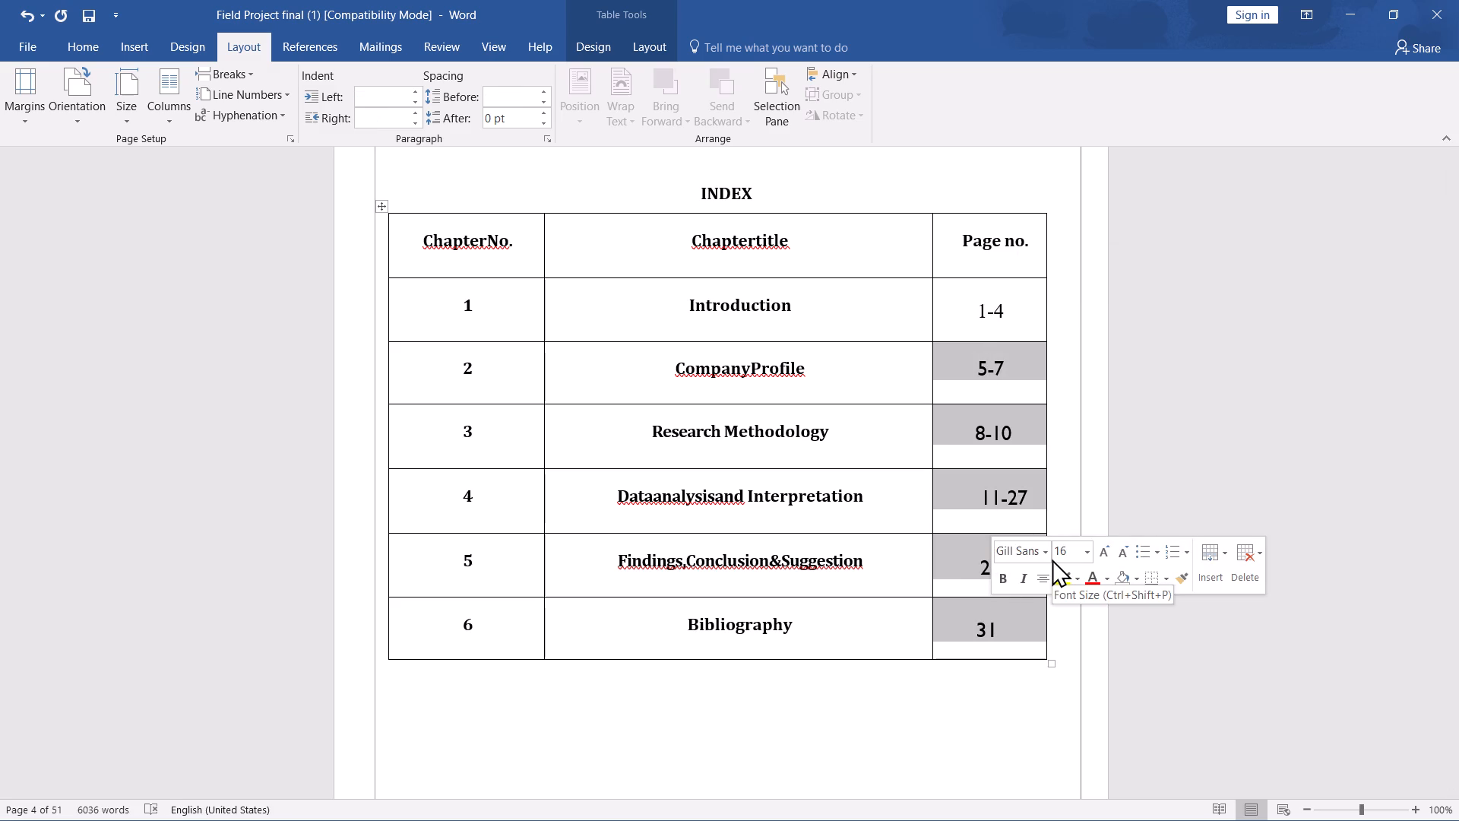
click(1047, 554)
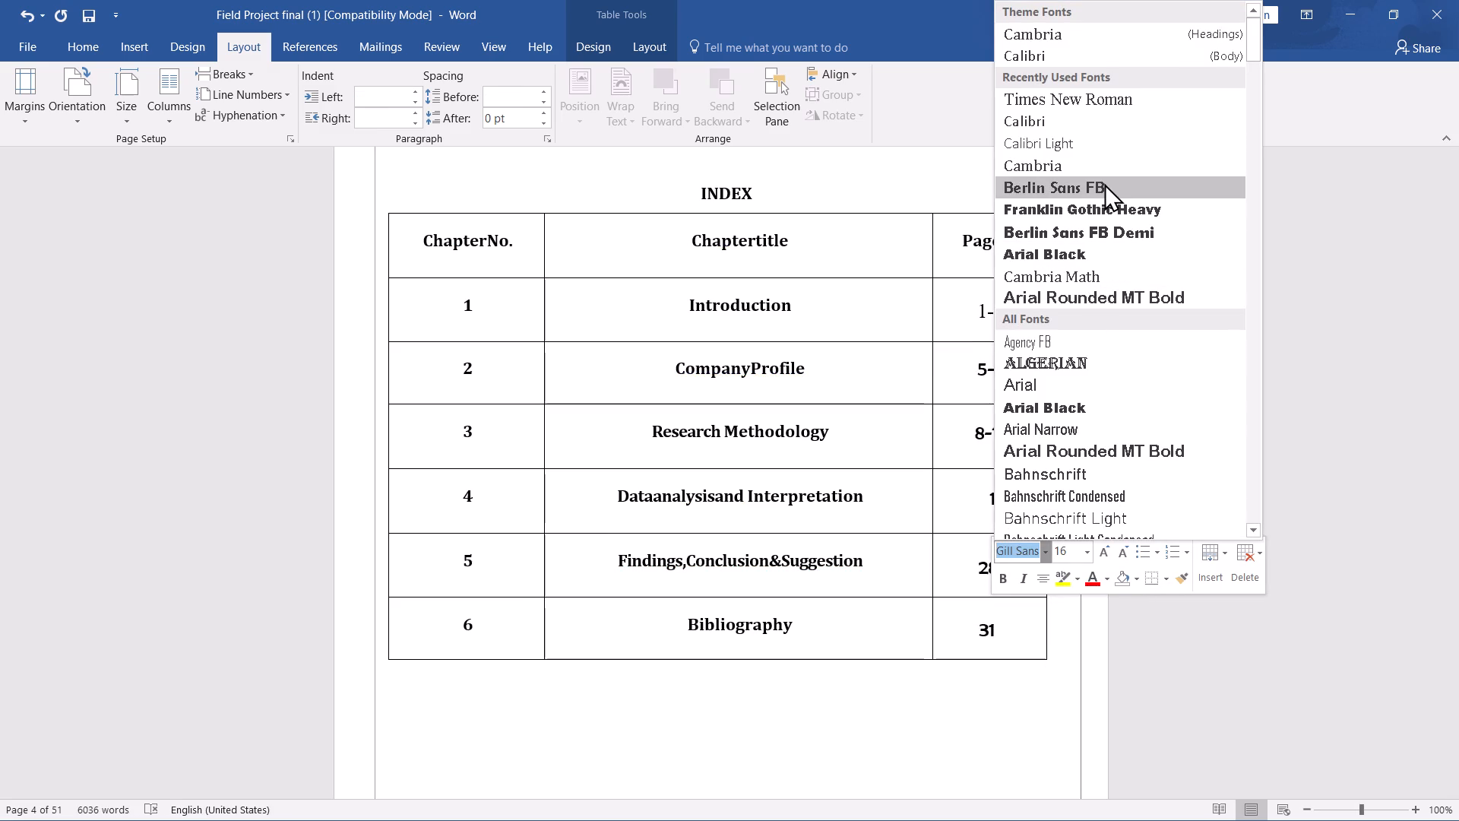
click(1114, 103)
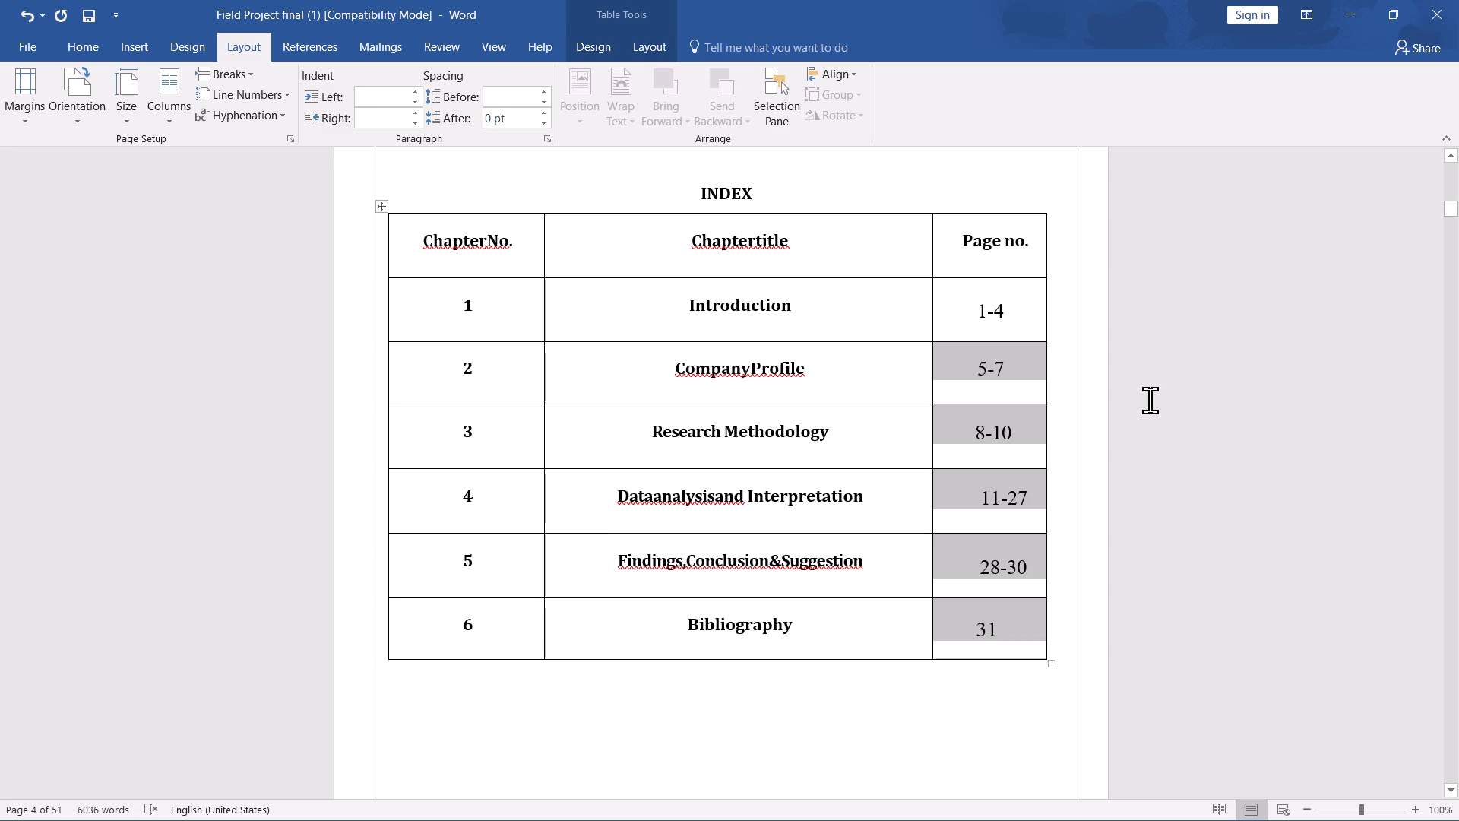
click(1150, 400)
Center the page entries from 1-4 through 31 in the "Page no." column of the INDEX table.
drag(975, 308, 1011, 449)
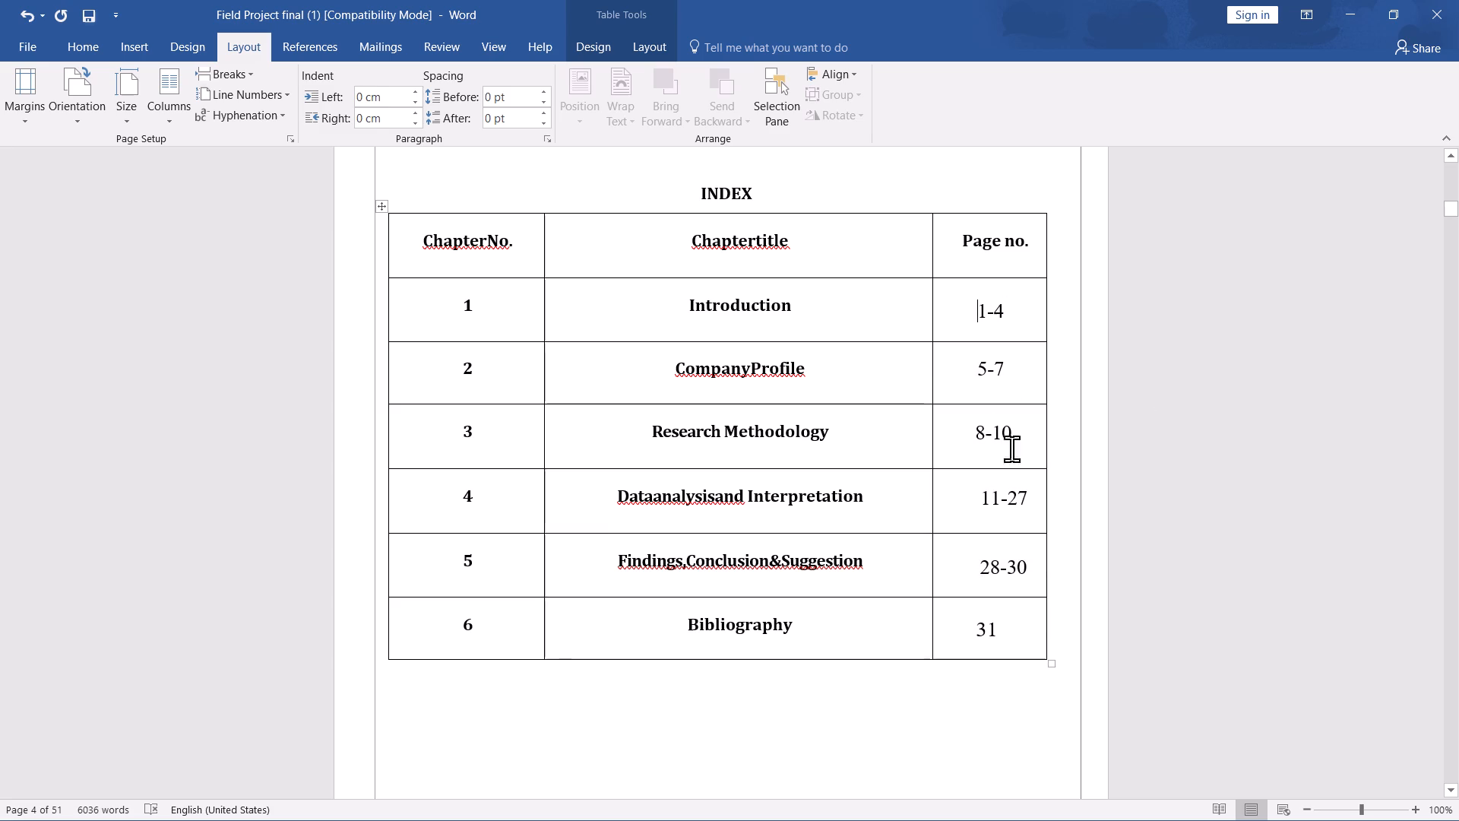
drag(1011, 449, 1018, 612)
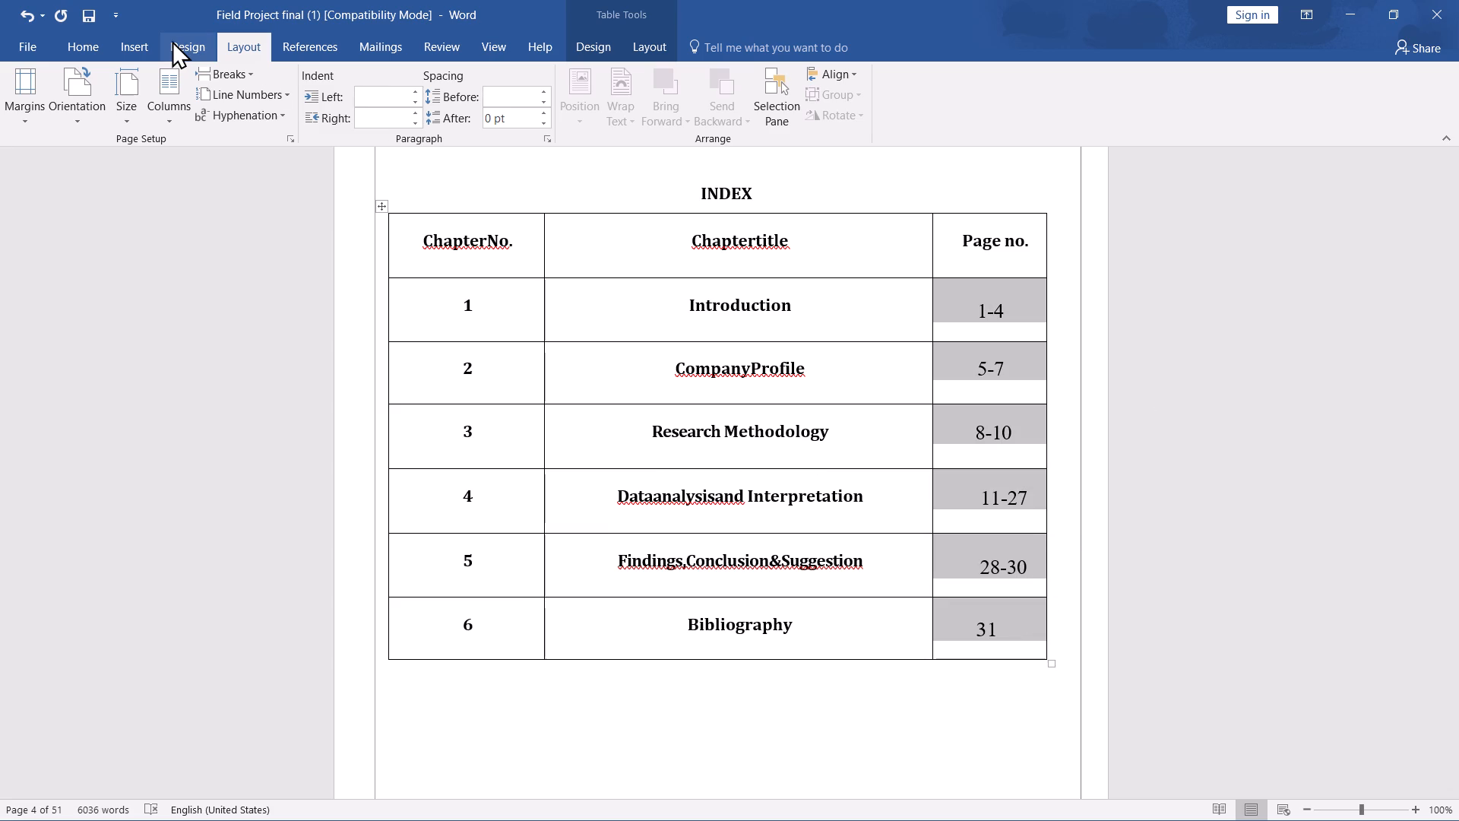
click(88, 38)
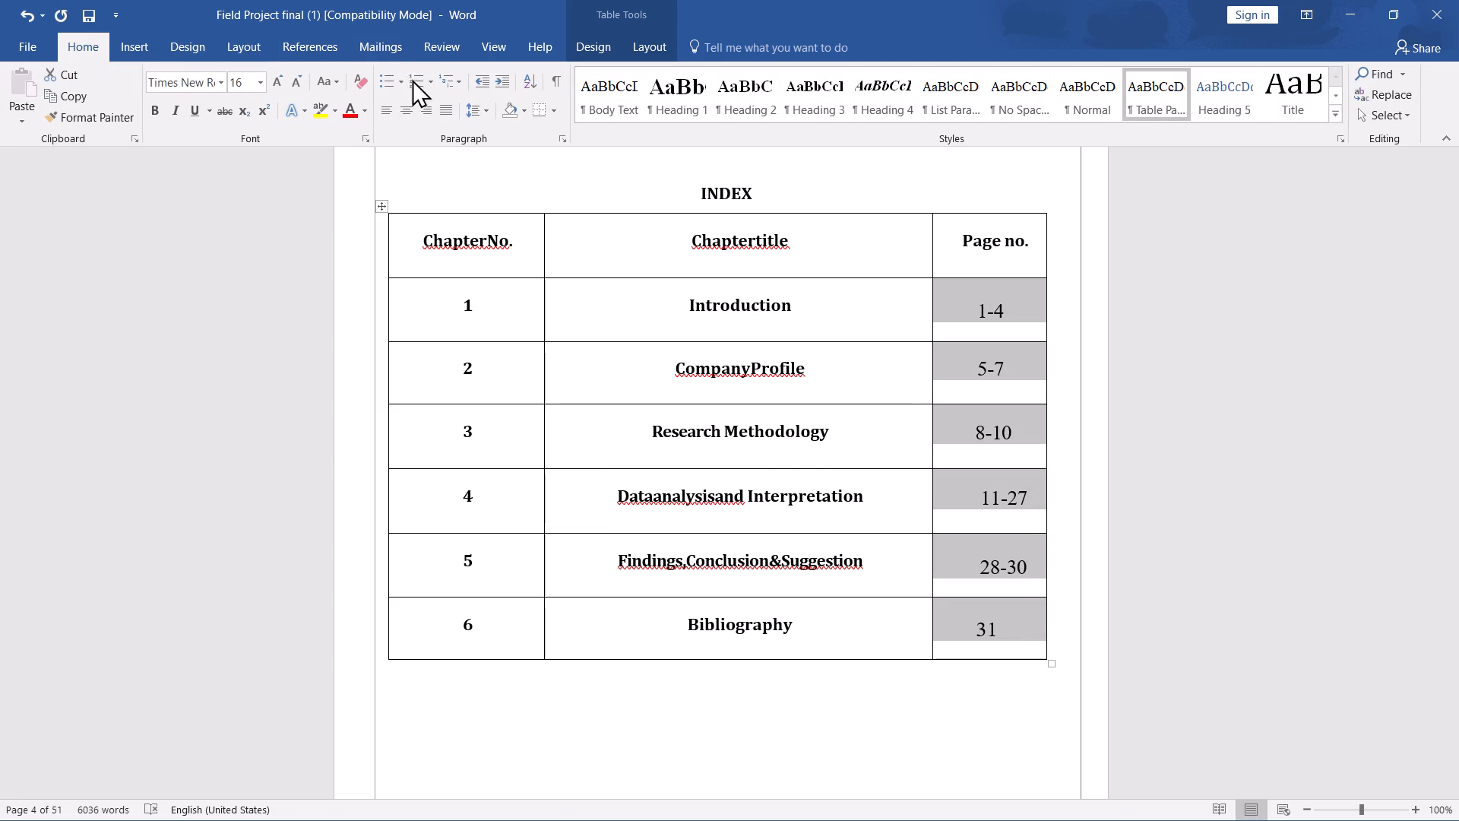
click(445, 107)
click(445, 107)
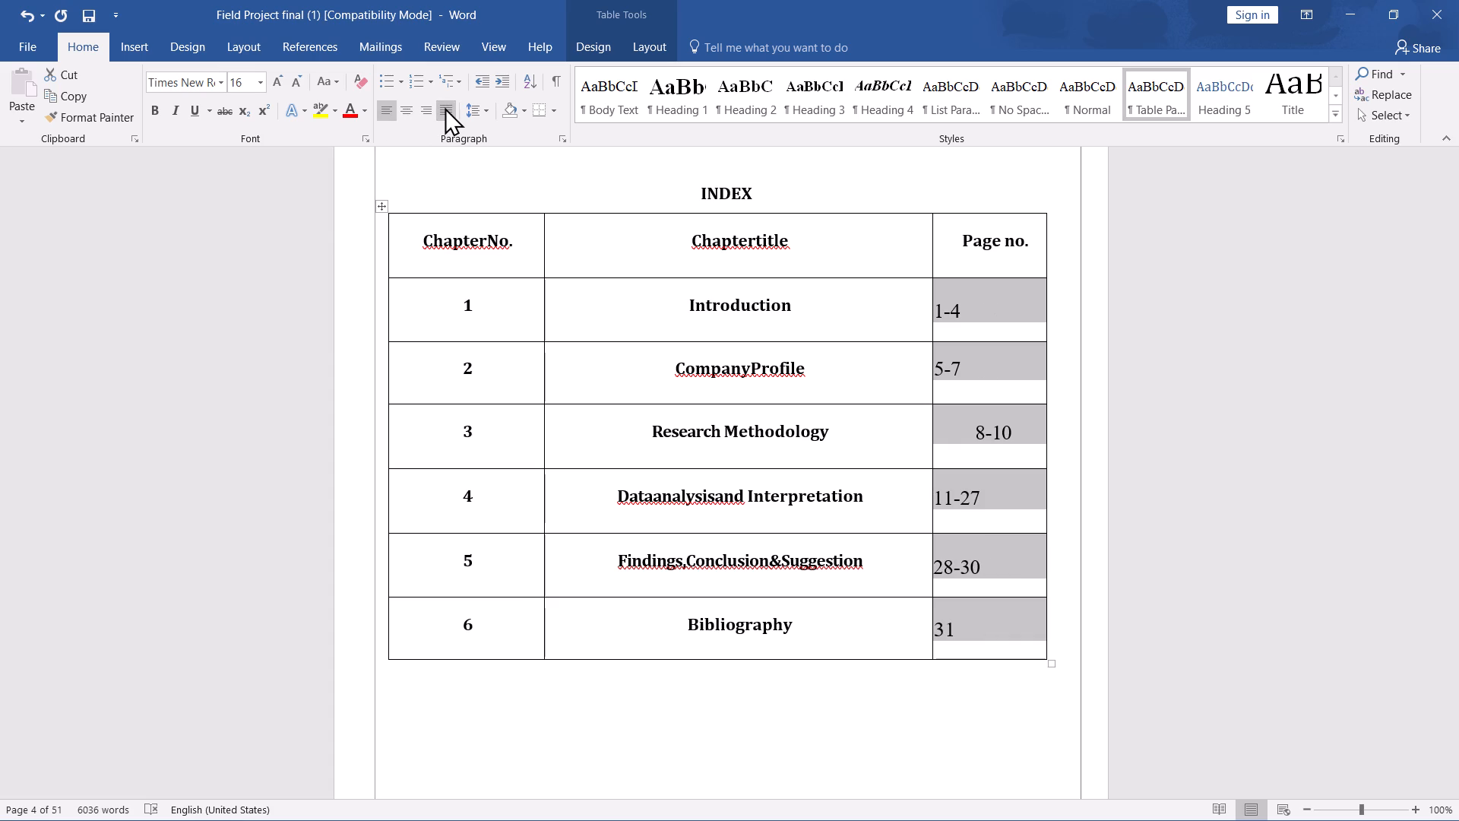
click(385, 107)
click(447, 115)
click(410, 105)
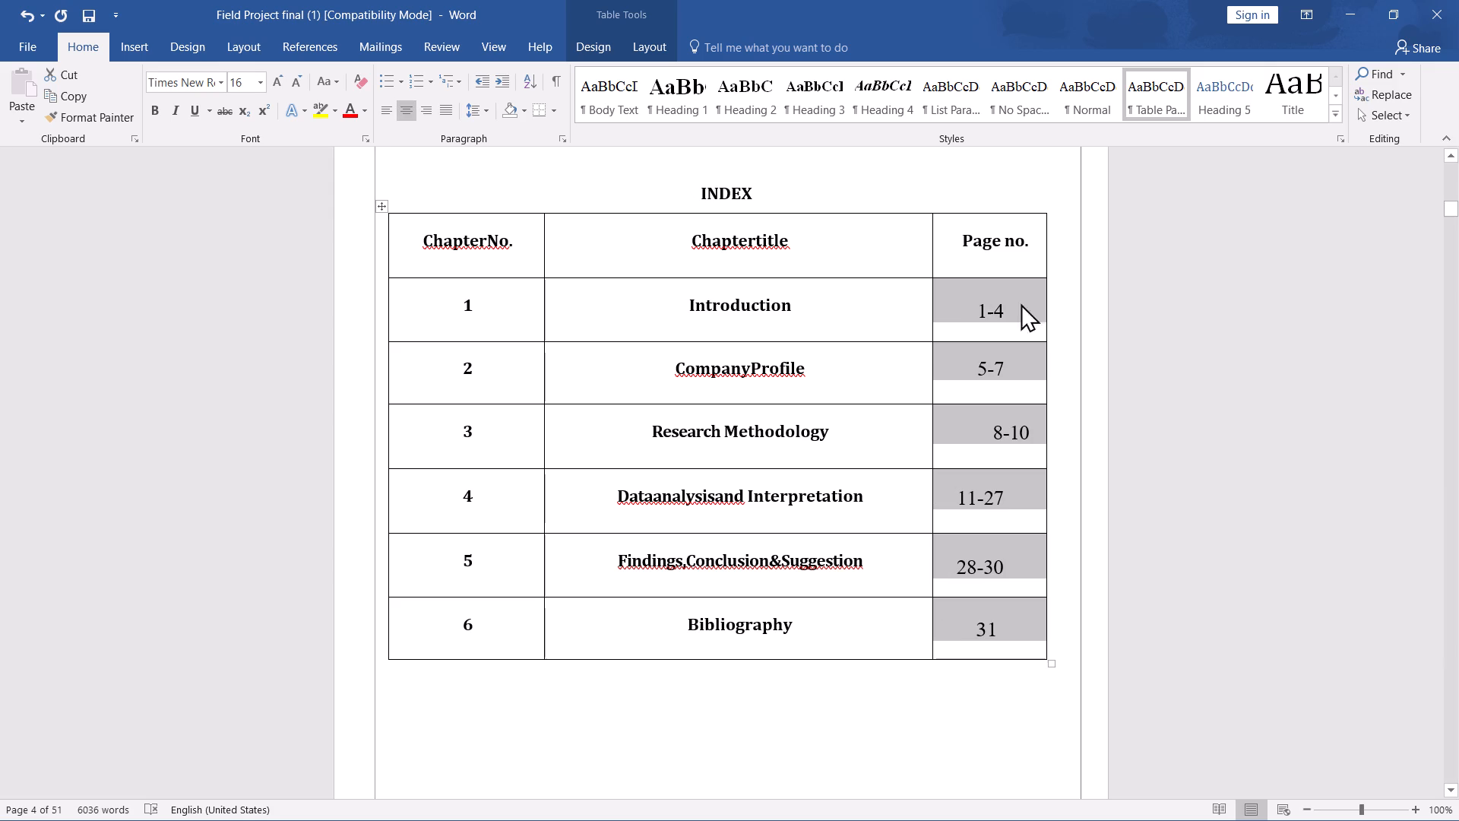
click(1113, 362)
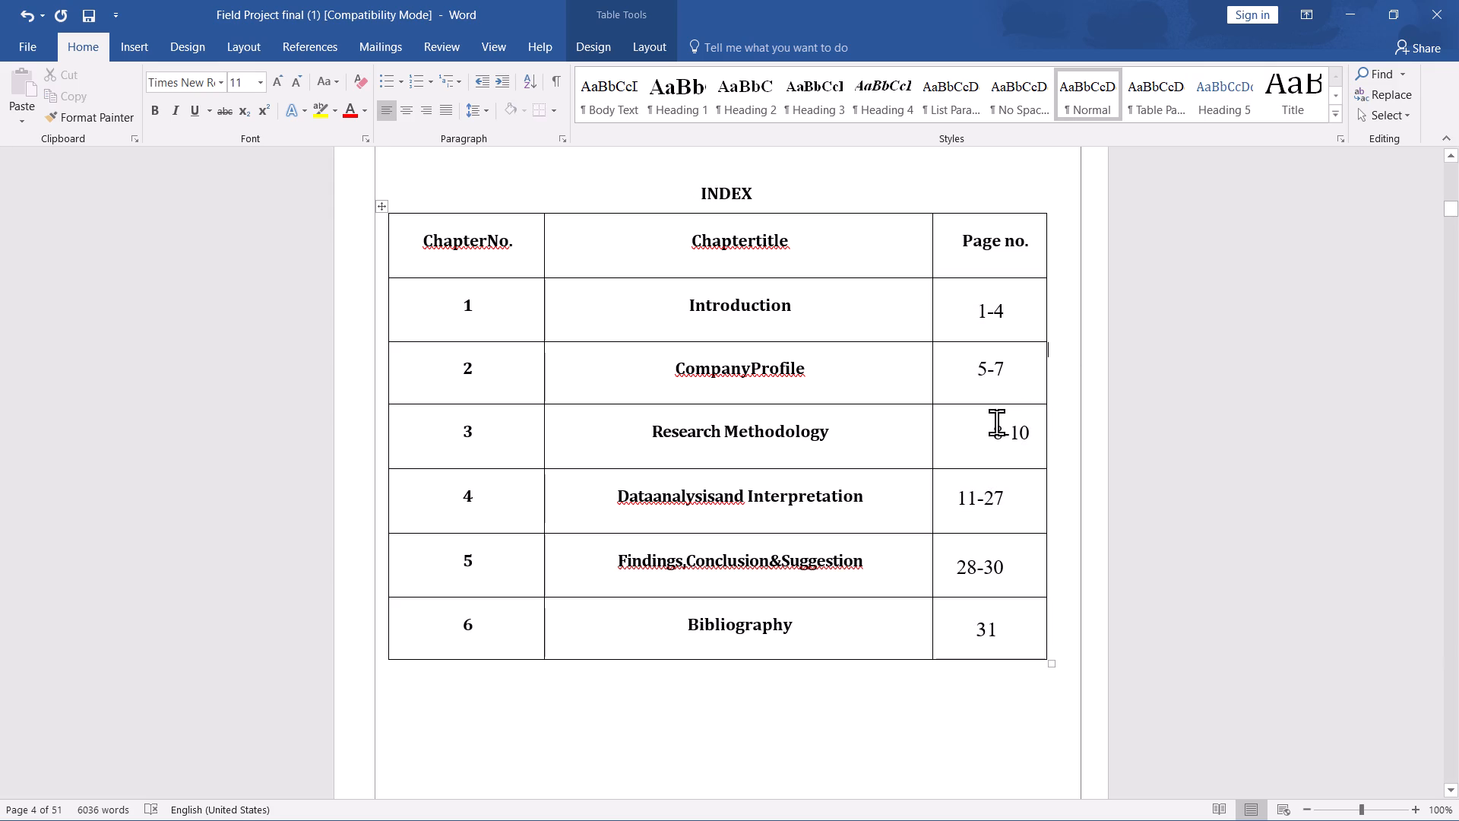
Center the 8-10 page entry in its cell of the INDEX table.
drag(1031, 428, 948, 421)
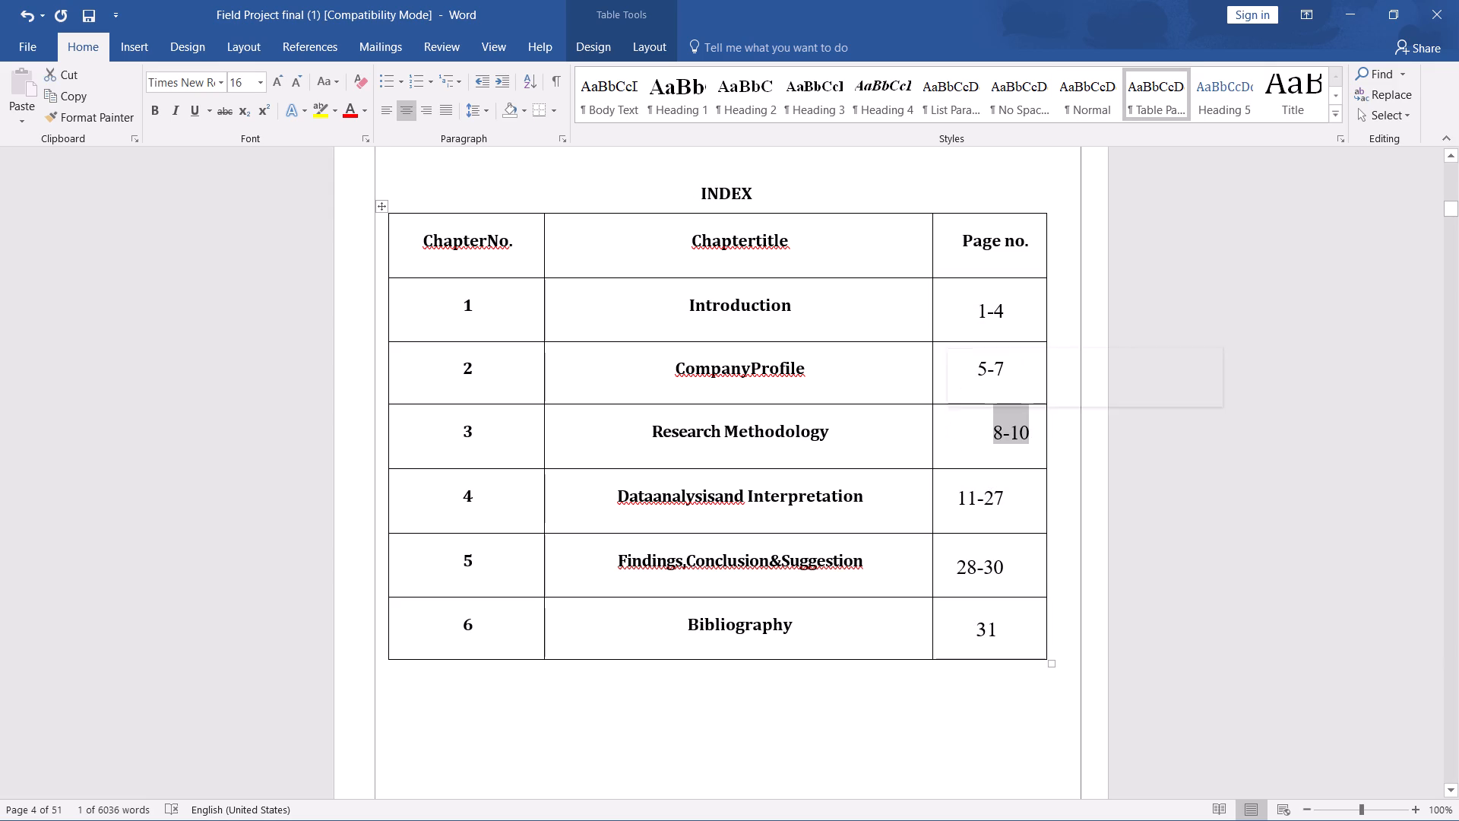
click(419, 113)
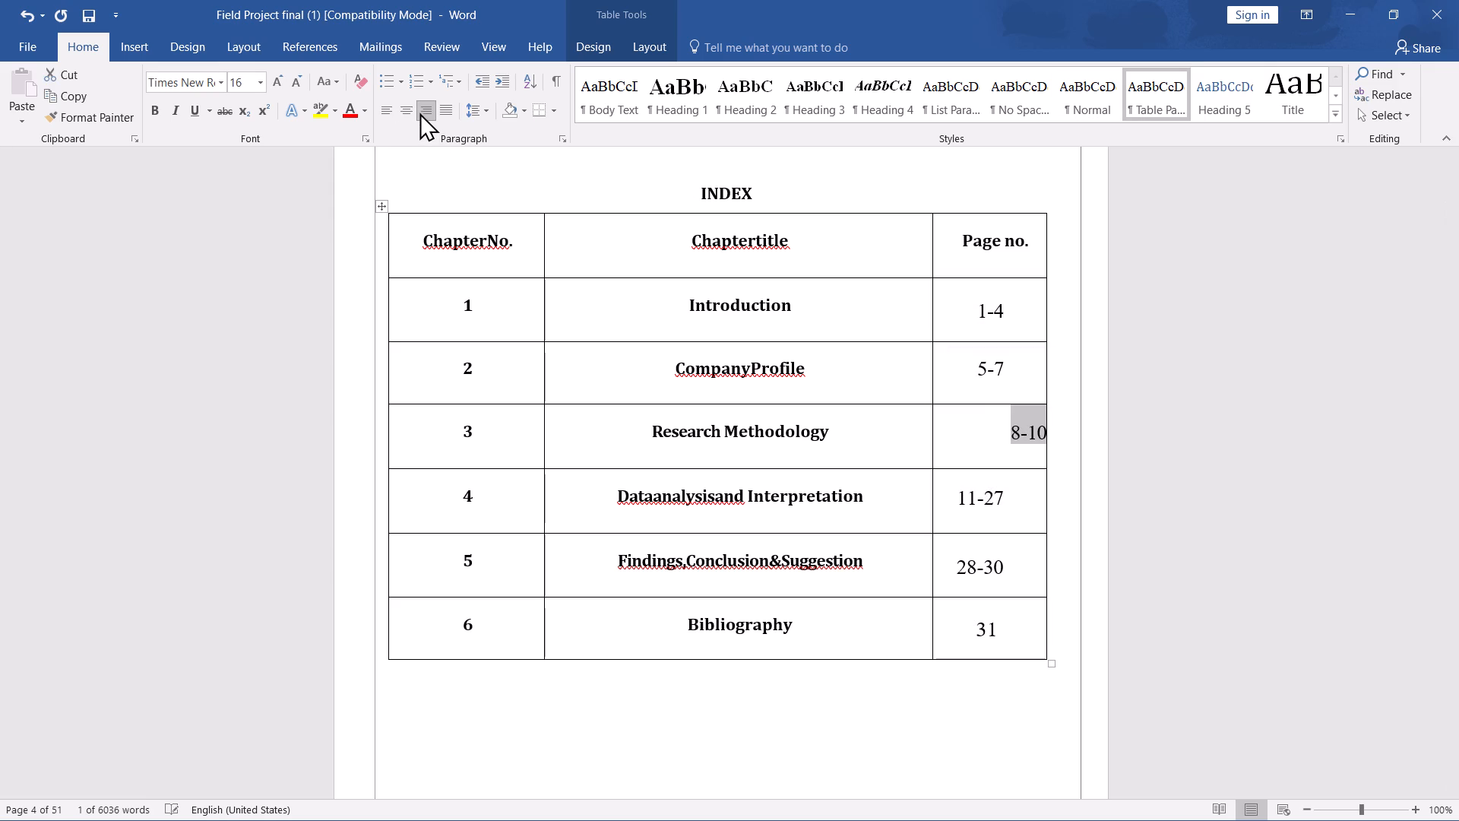
click(402, 111)
click(402, 111)
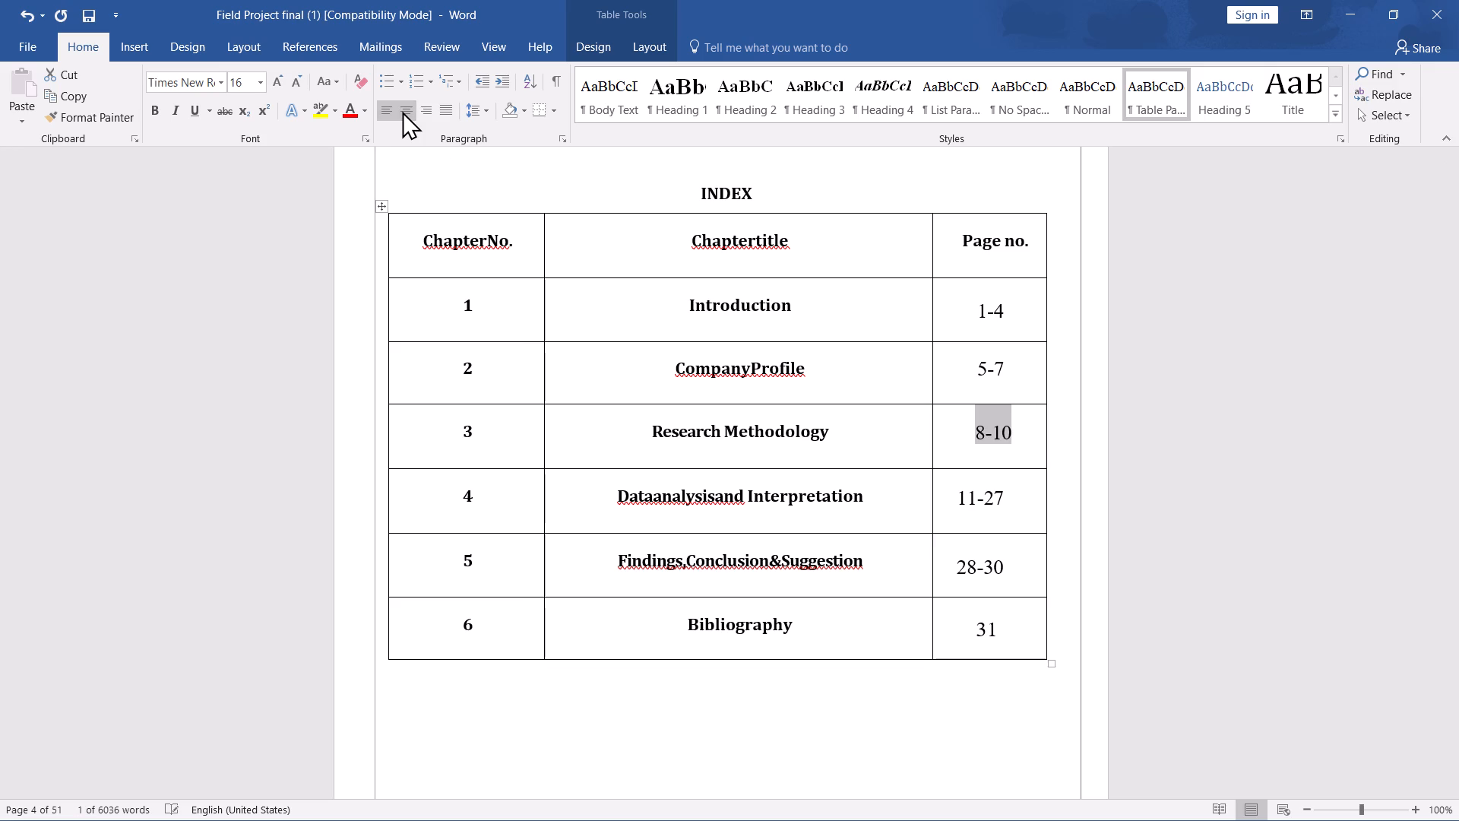
Shift the 11-27 page entry into line with 8-10 above it by adding leading spaces.
drag(1009, 493, 954, 490)
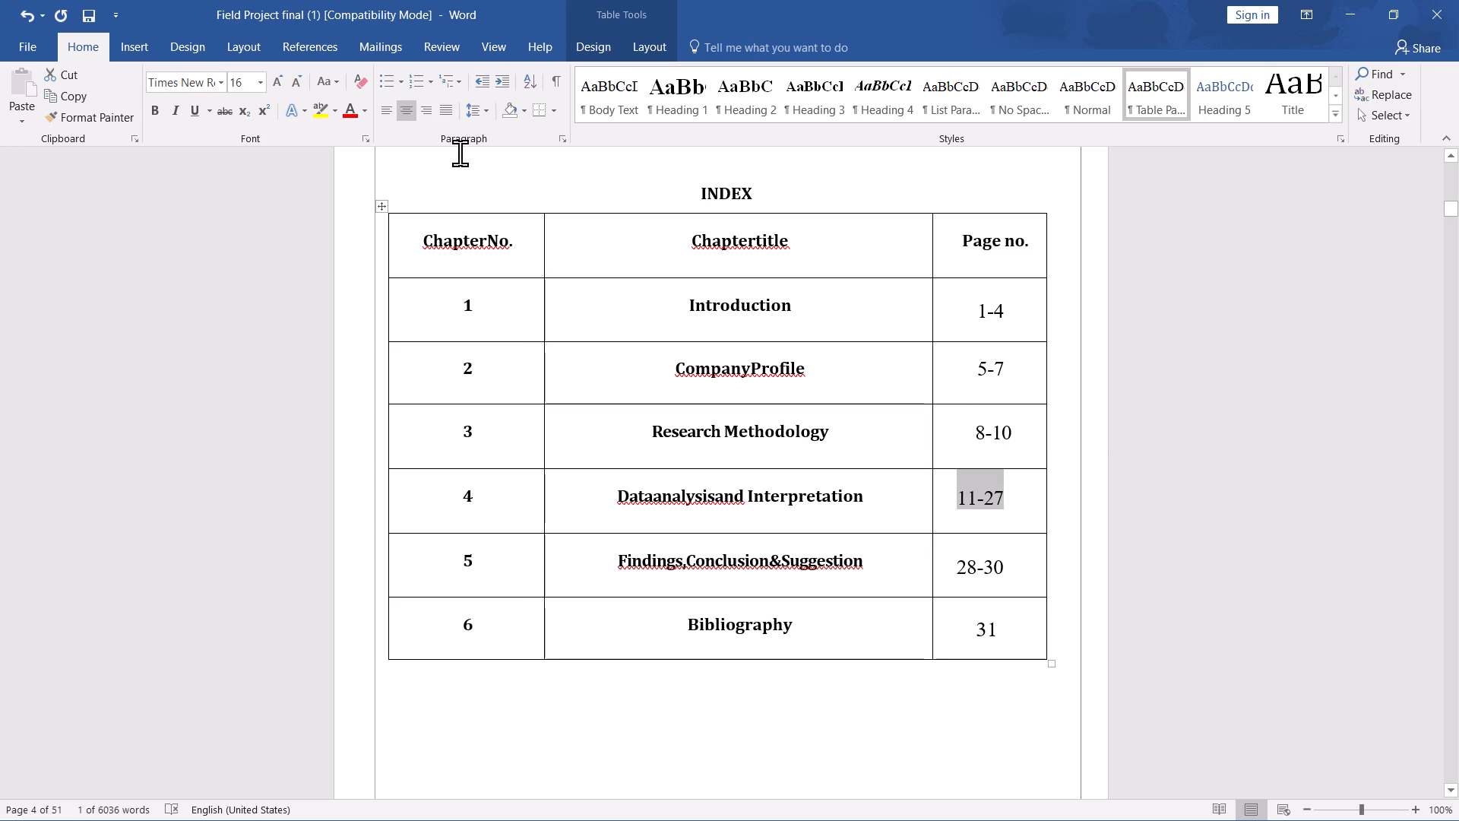
click(407, 110)
click(407, 110)
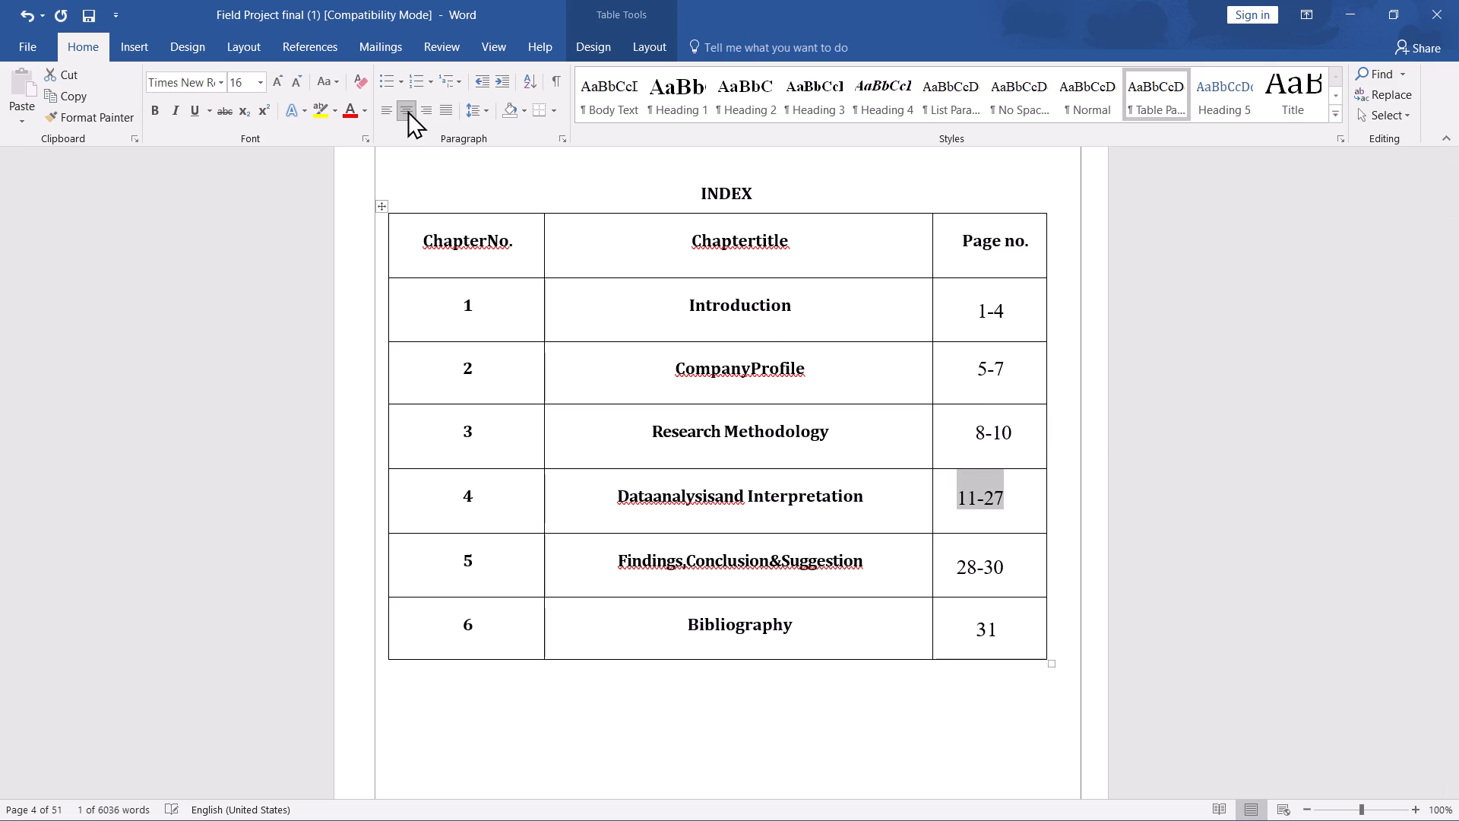
click(407, 110)
click(407, 110)
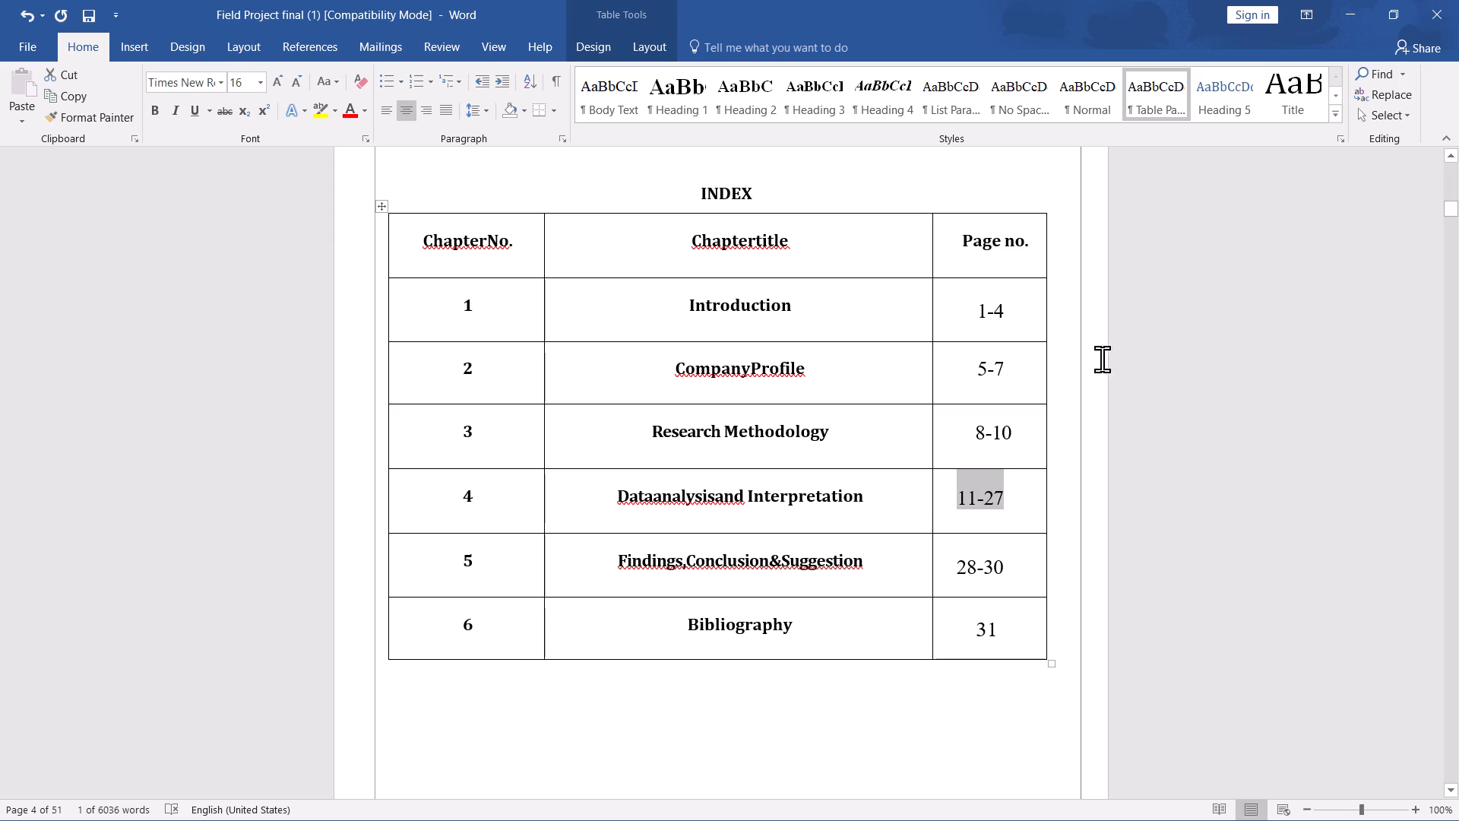
click(1227, 404)
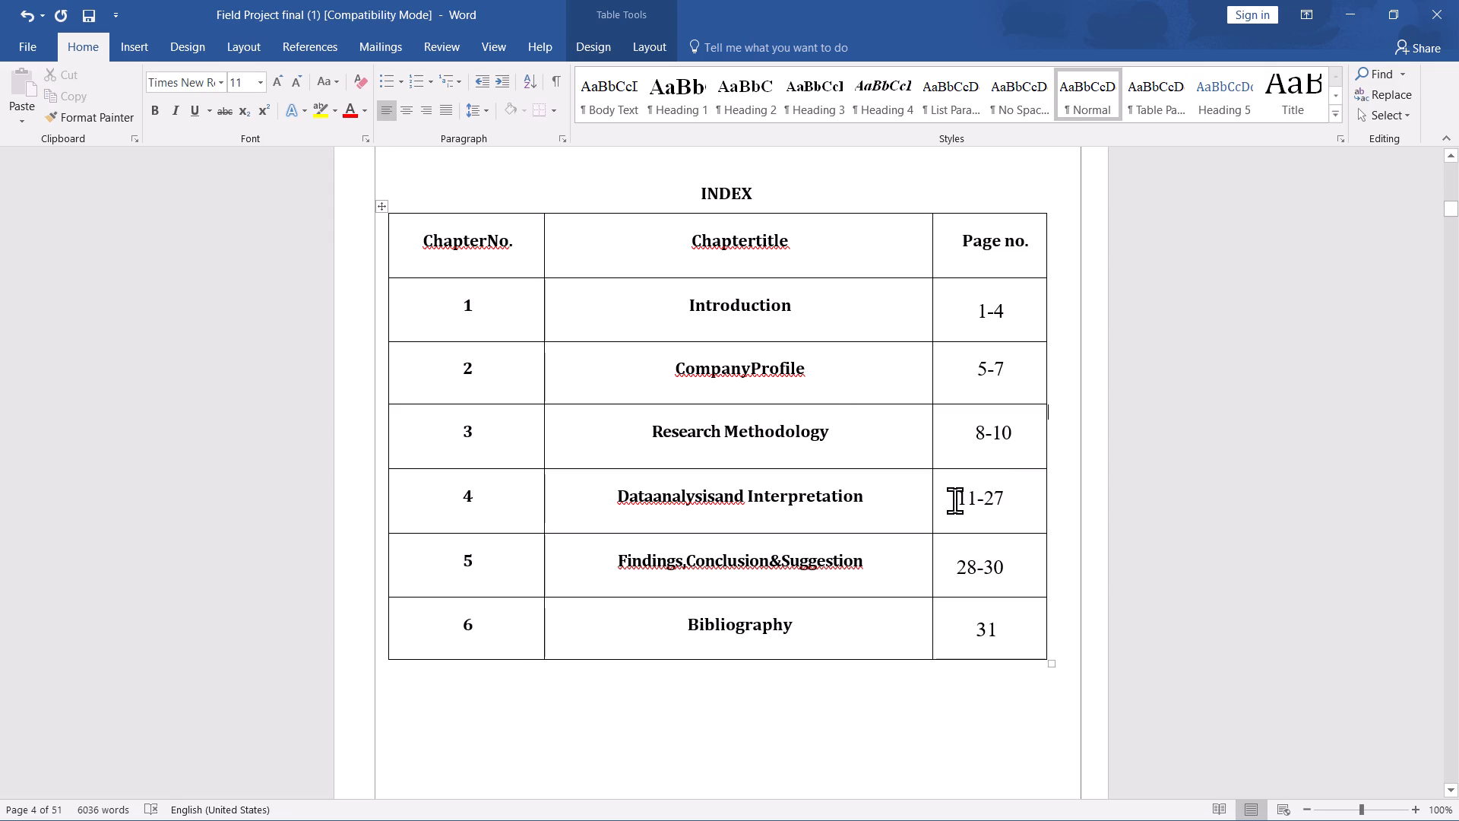
click(954, 500)
key(space)
key(space)
key(space)
key(space)
key(space)
key(space)
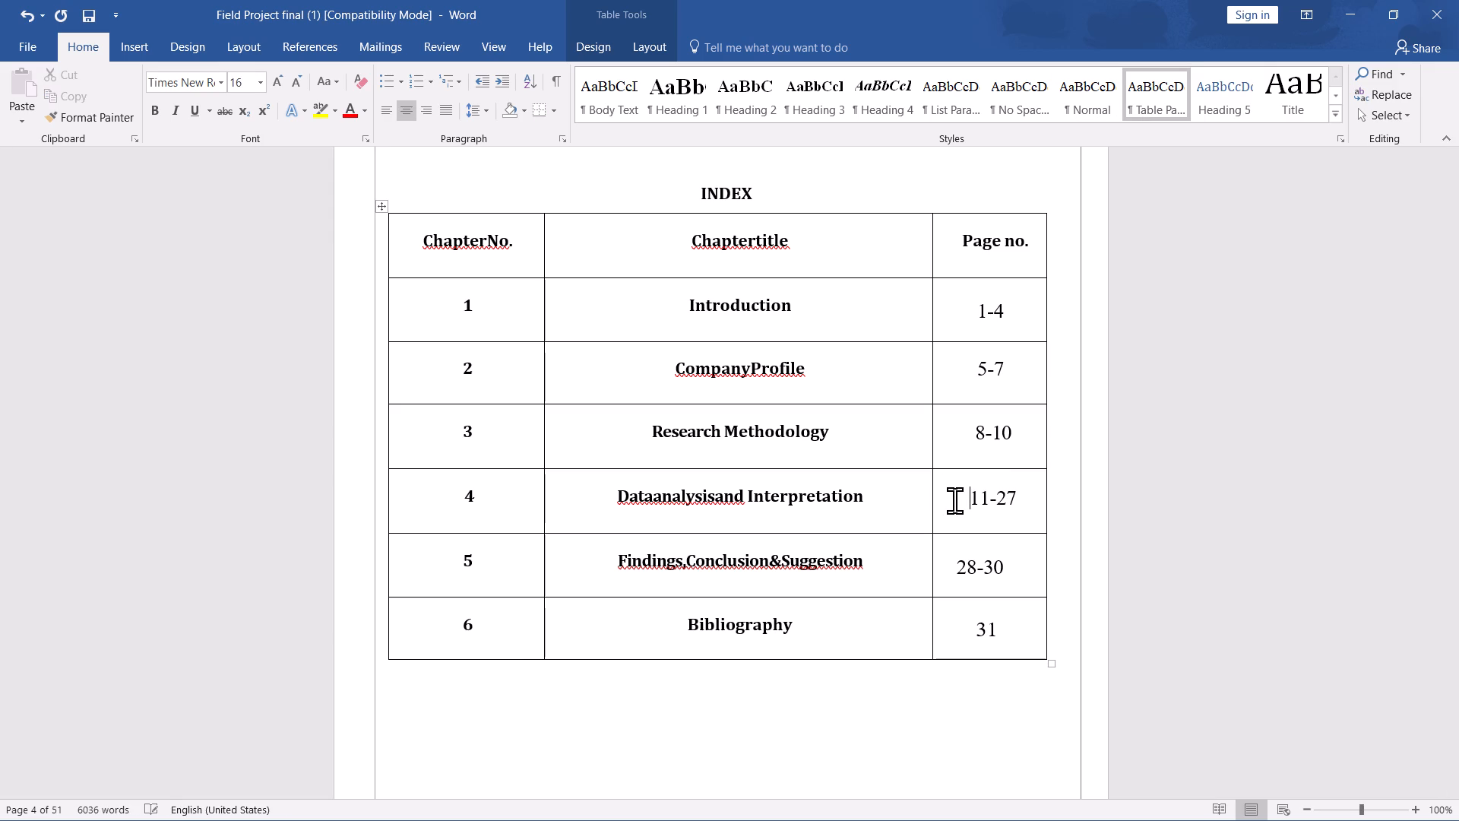
Shift the 28-30 page entry into line with 11-27 above it by adding leading spaces.
drag(1020, 555, 928, 557)
click(1331, 597)
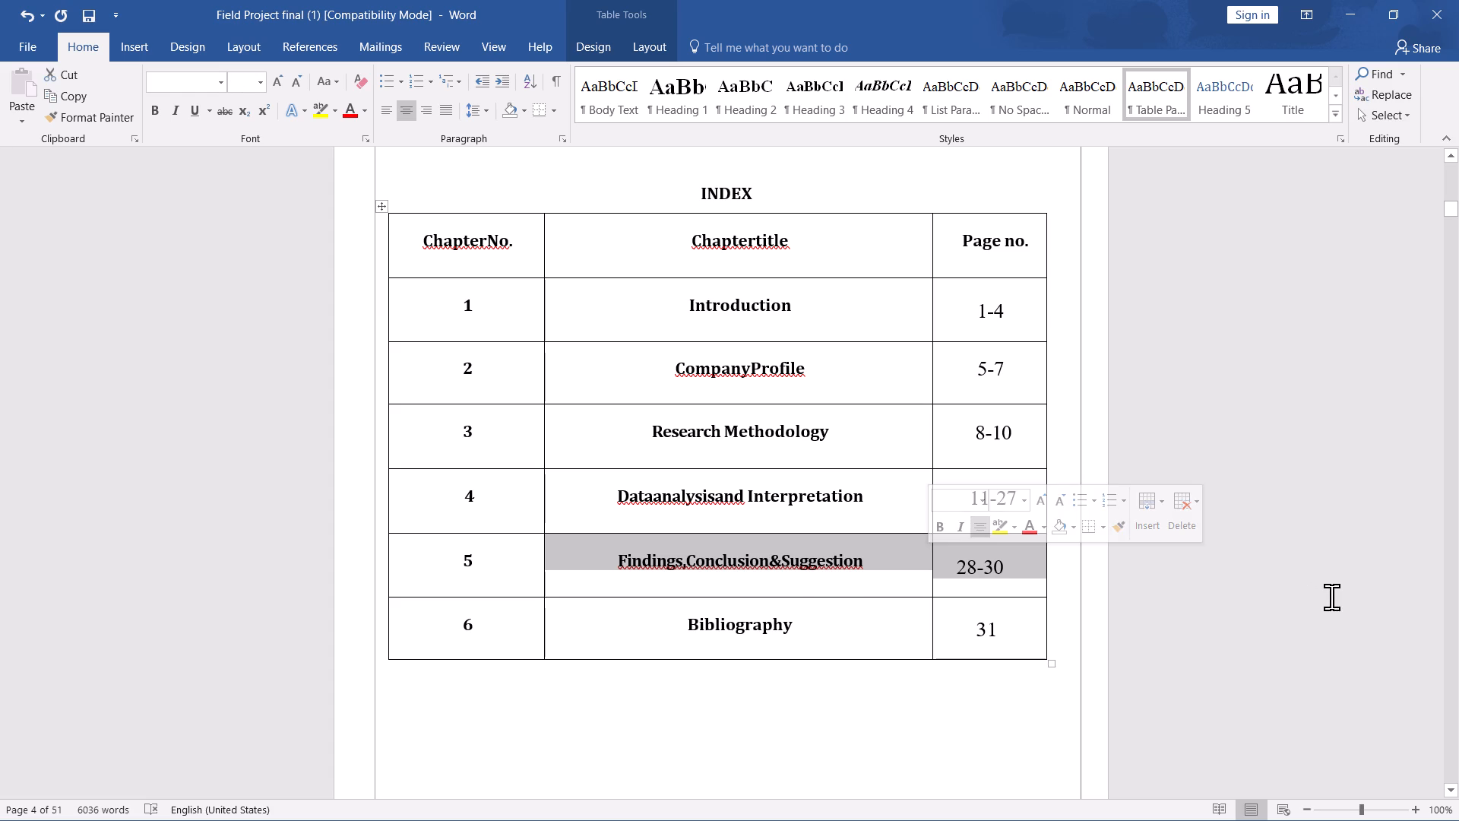
drag(1008, 566, 961, 569)
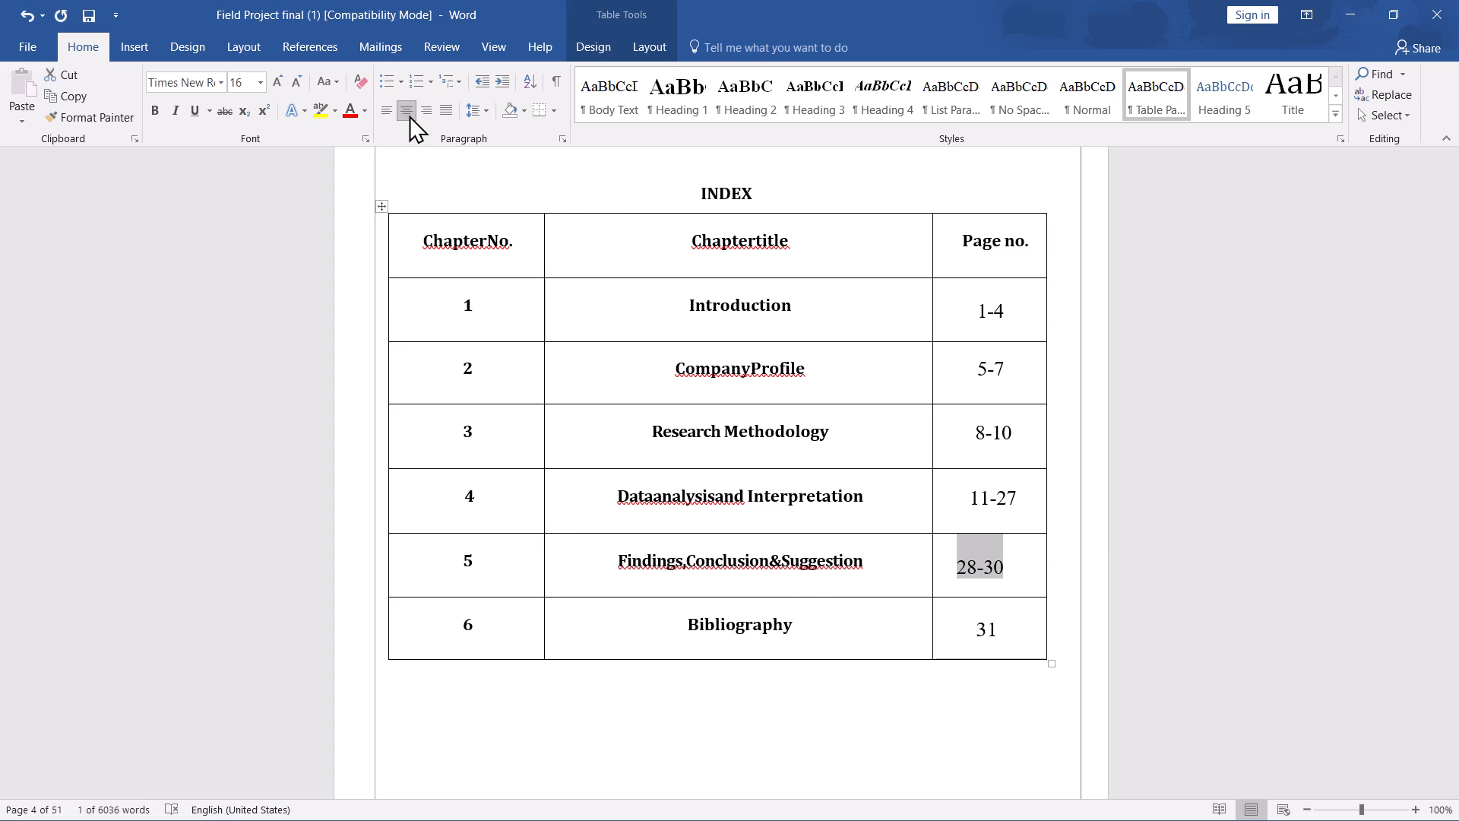
click(409, 115)
click(409, 115)
click(1215, 523)
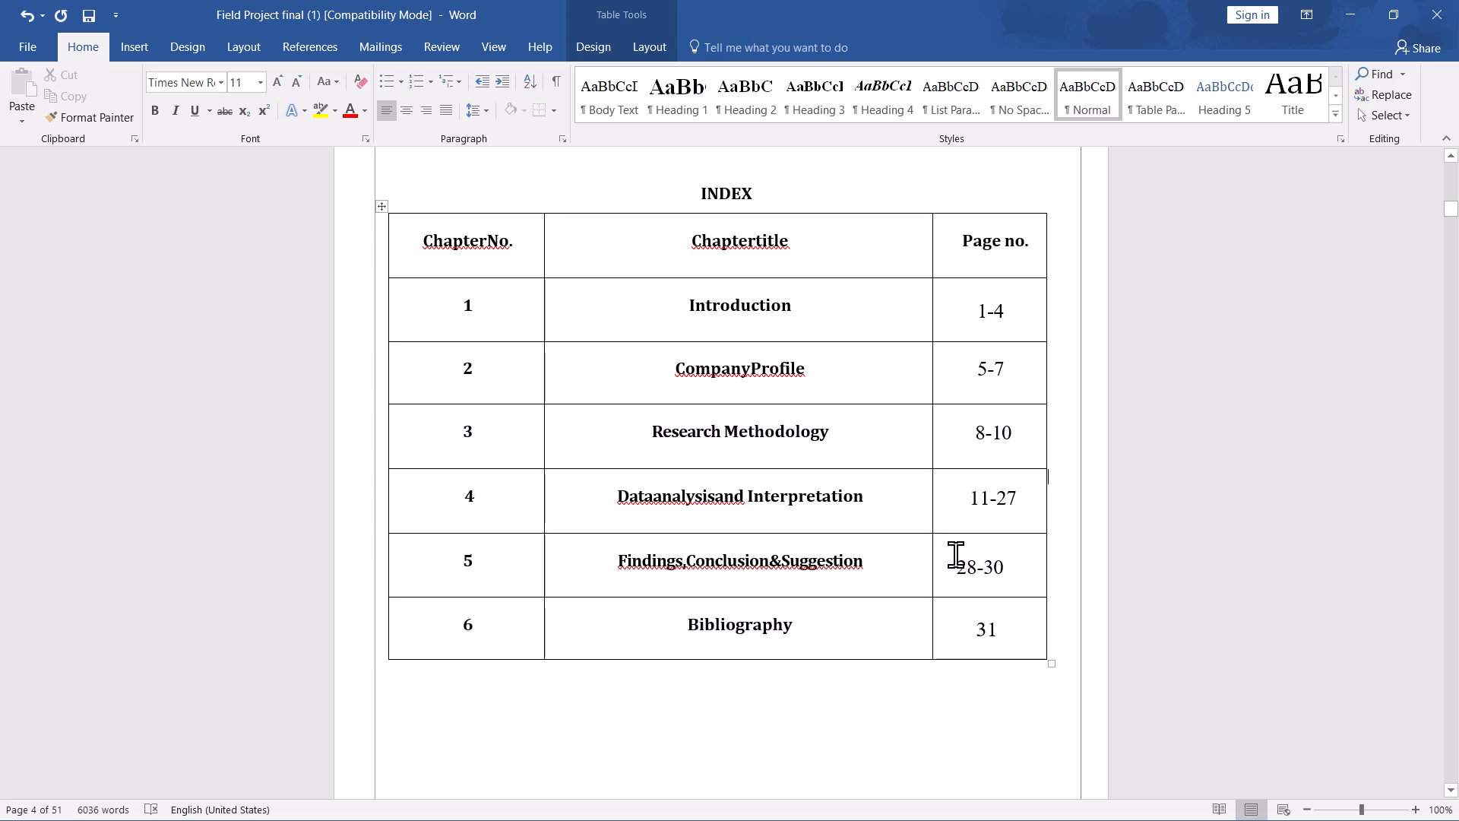
click(953, 563)
key(space)
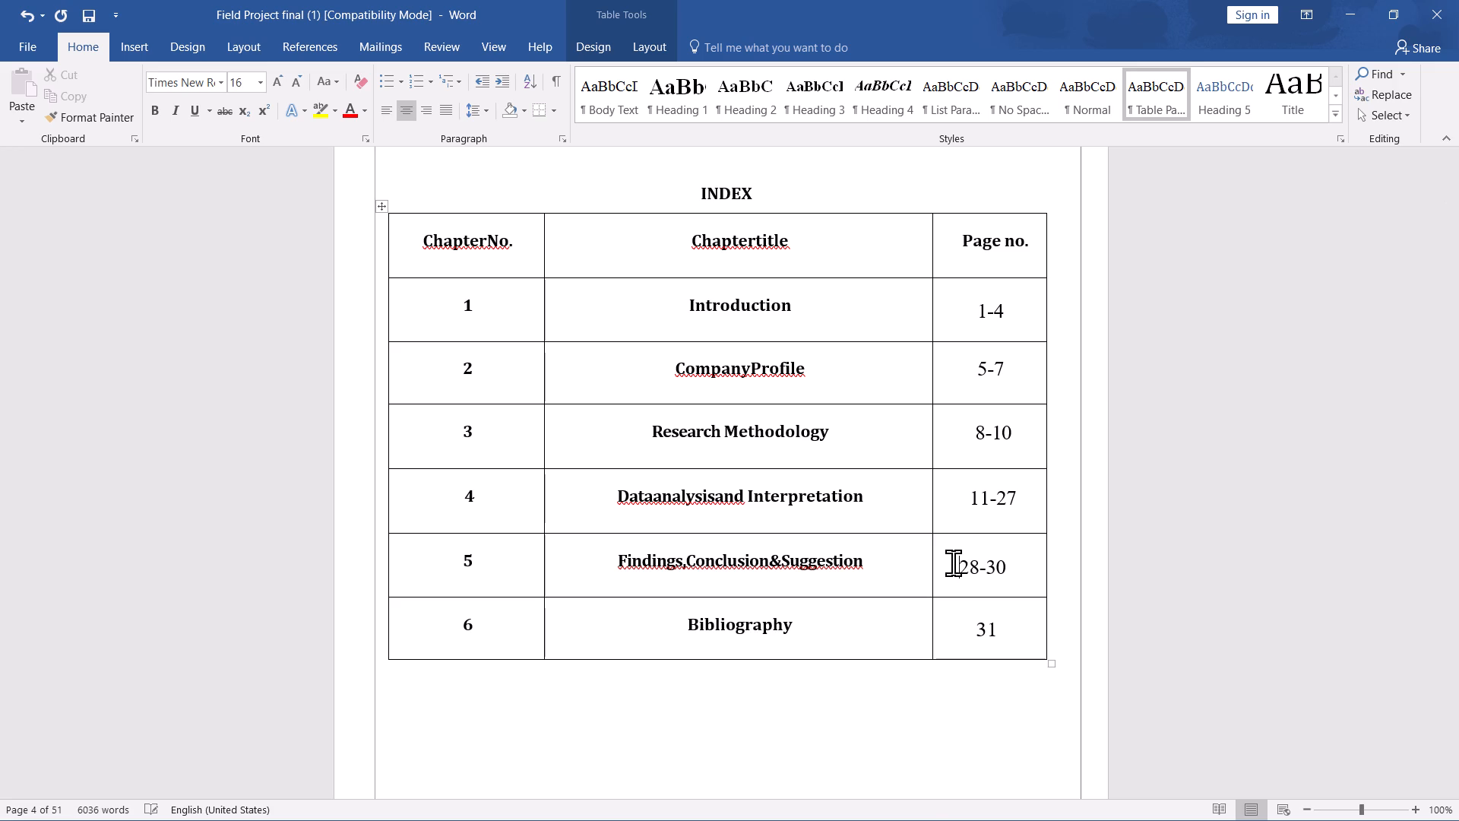
key(space)
key(space)
key(space)
key(space)
key(BackSpace)
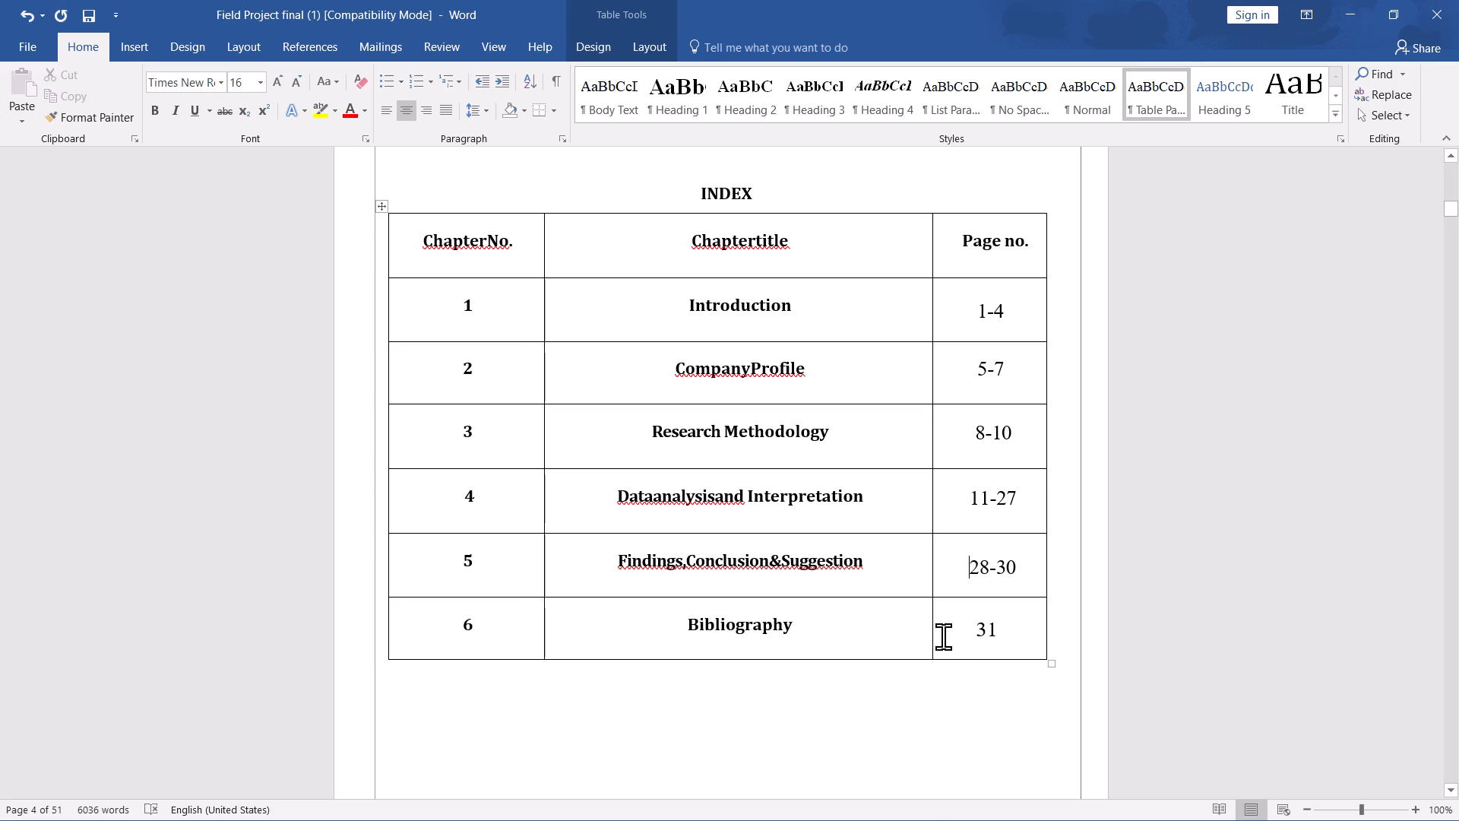
Nudge the 31 page entry in the Bibliography row with one leading space.
click(967, 632)
key(space)
click(1337, 544)
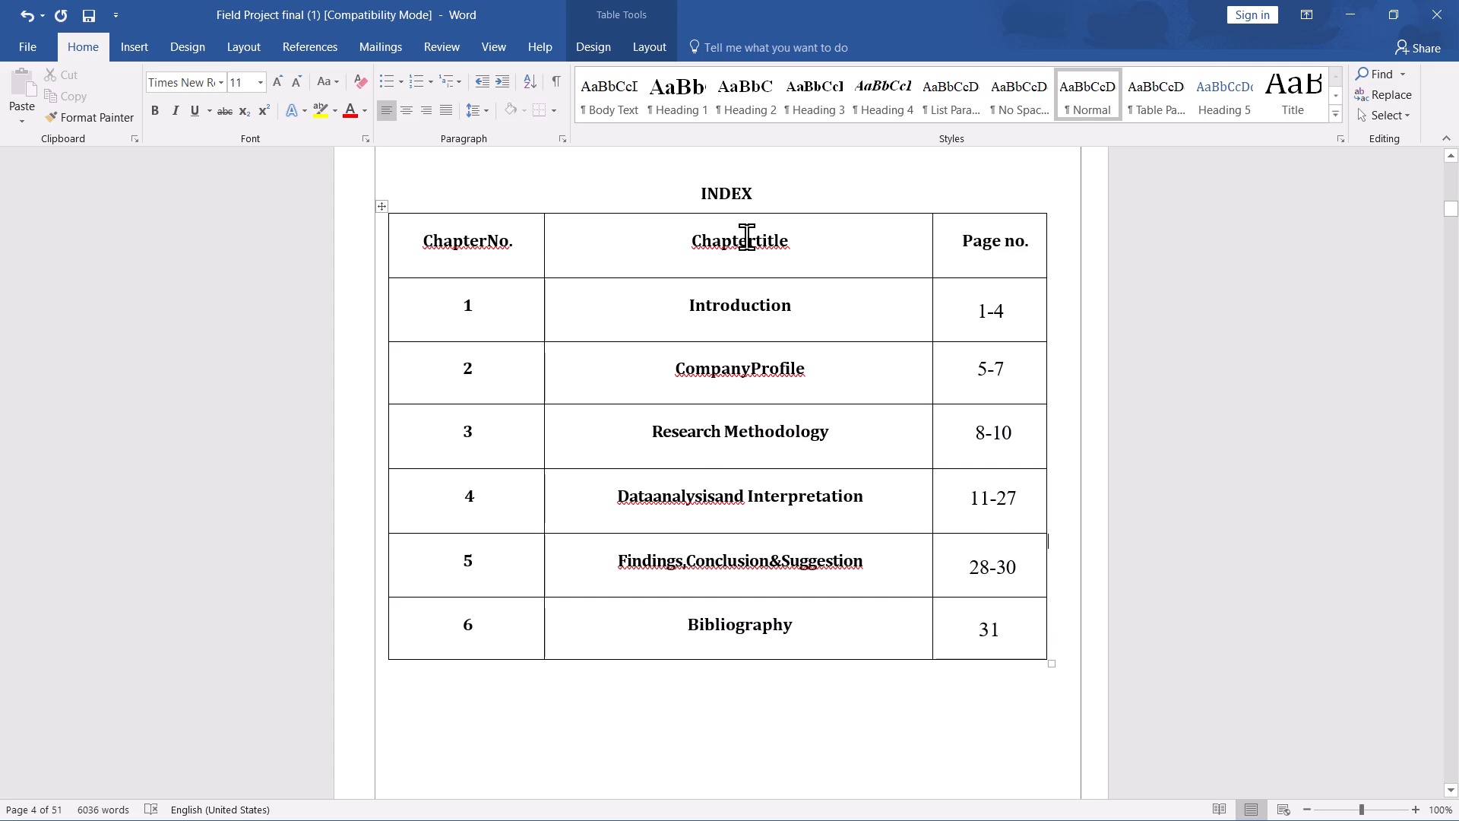
Separate the run-together words in the first two INDEX table headers to read "Chapter No." and "Chapter title".
click(484, 239)
key(space)
key(space)
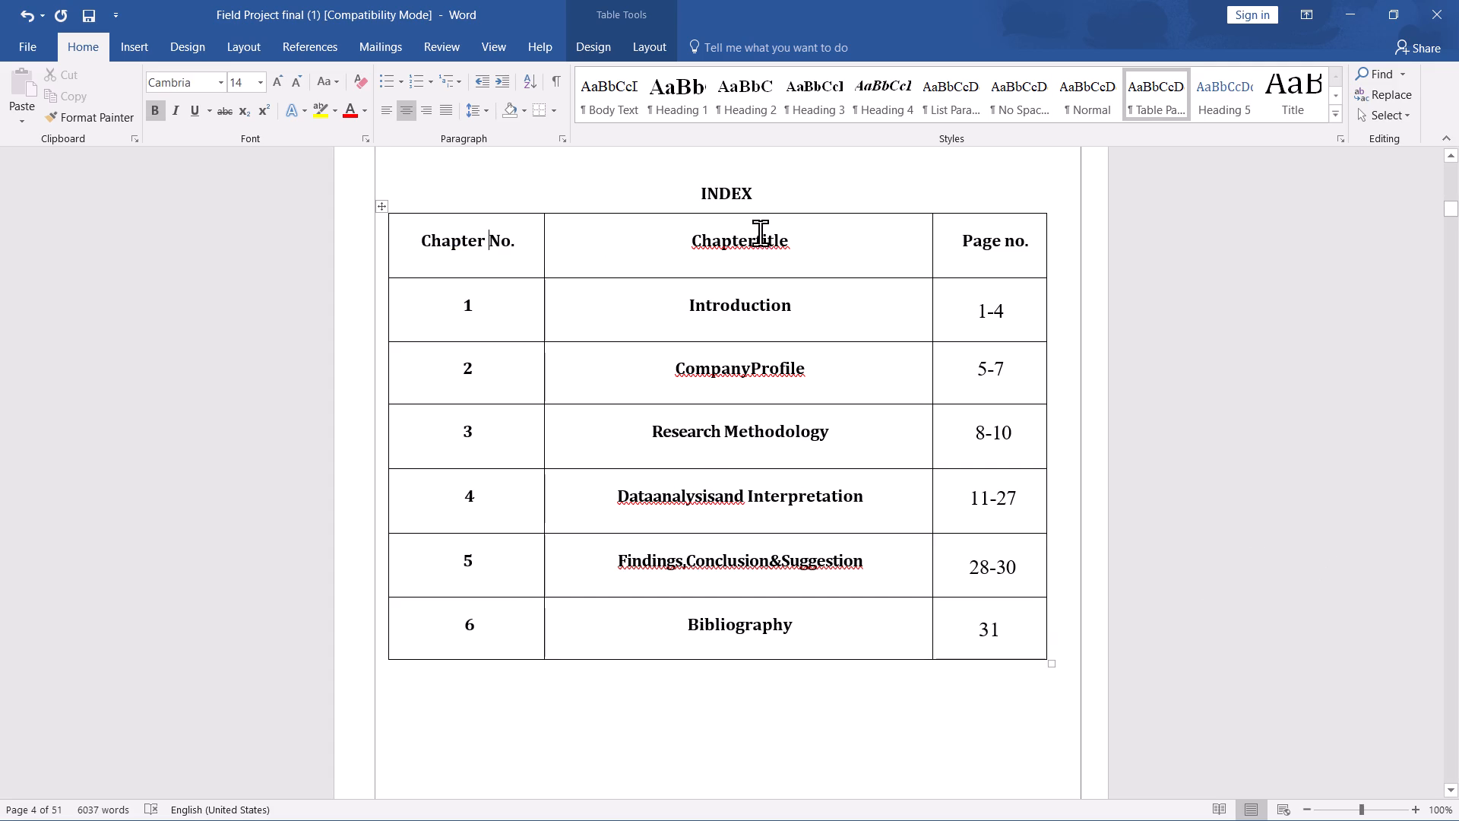
click(760, 233)
key(space)
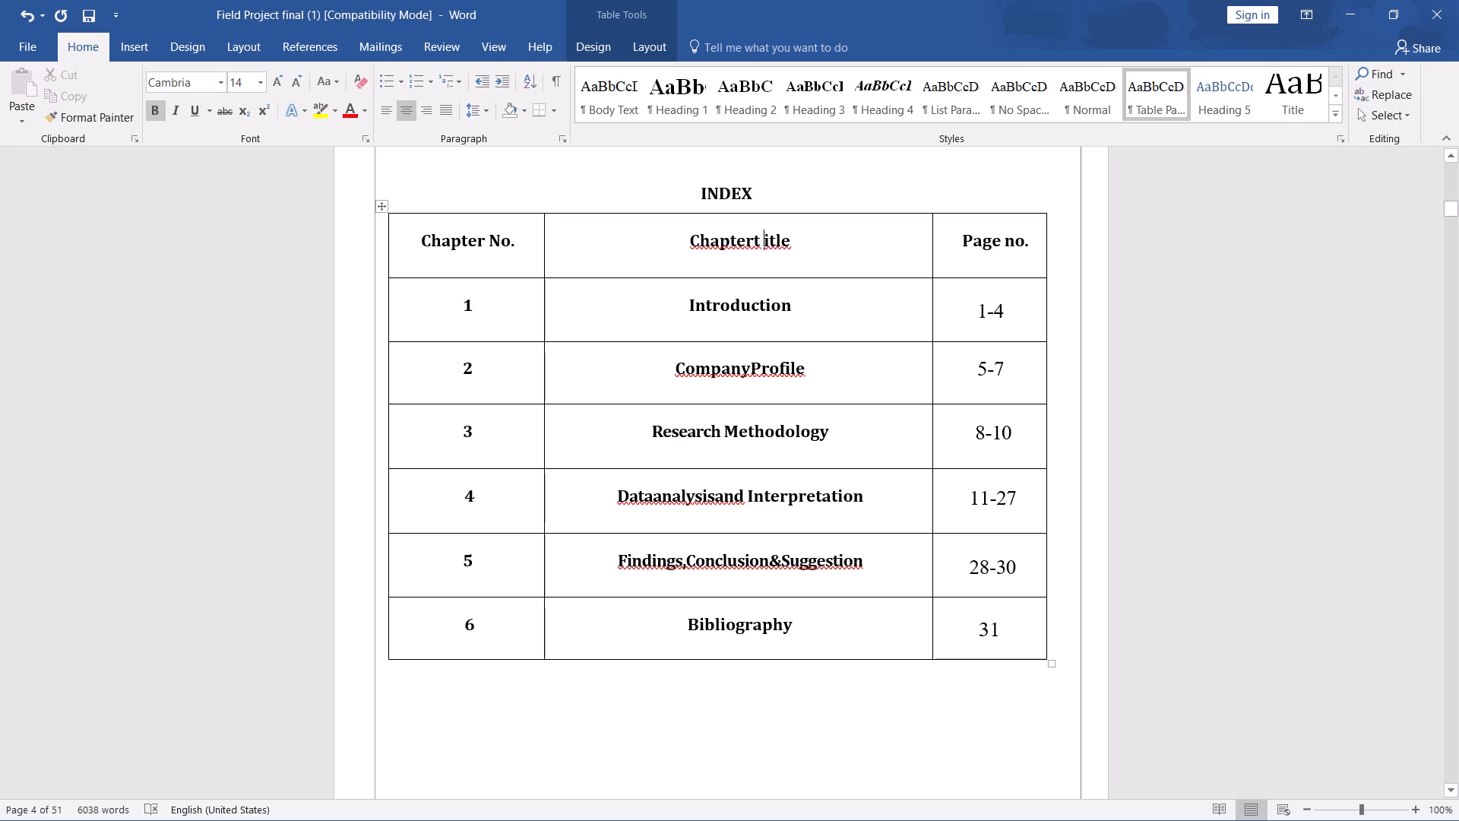
key(BackSpace)
key(Left)
key(space)
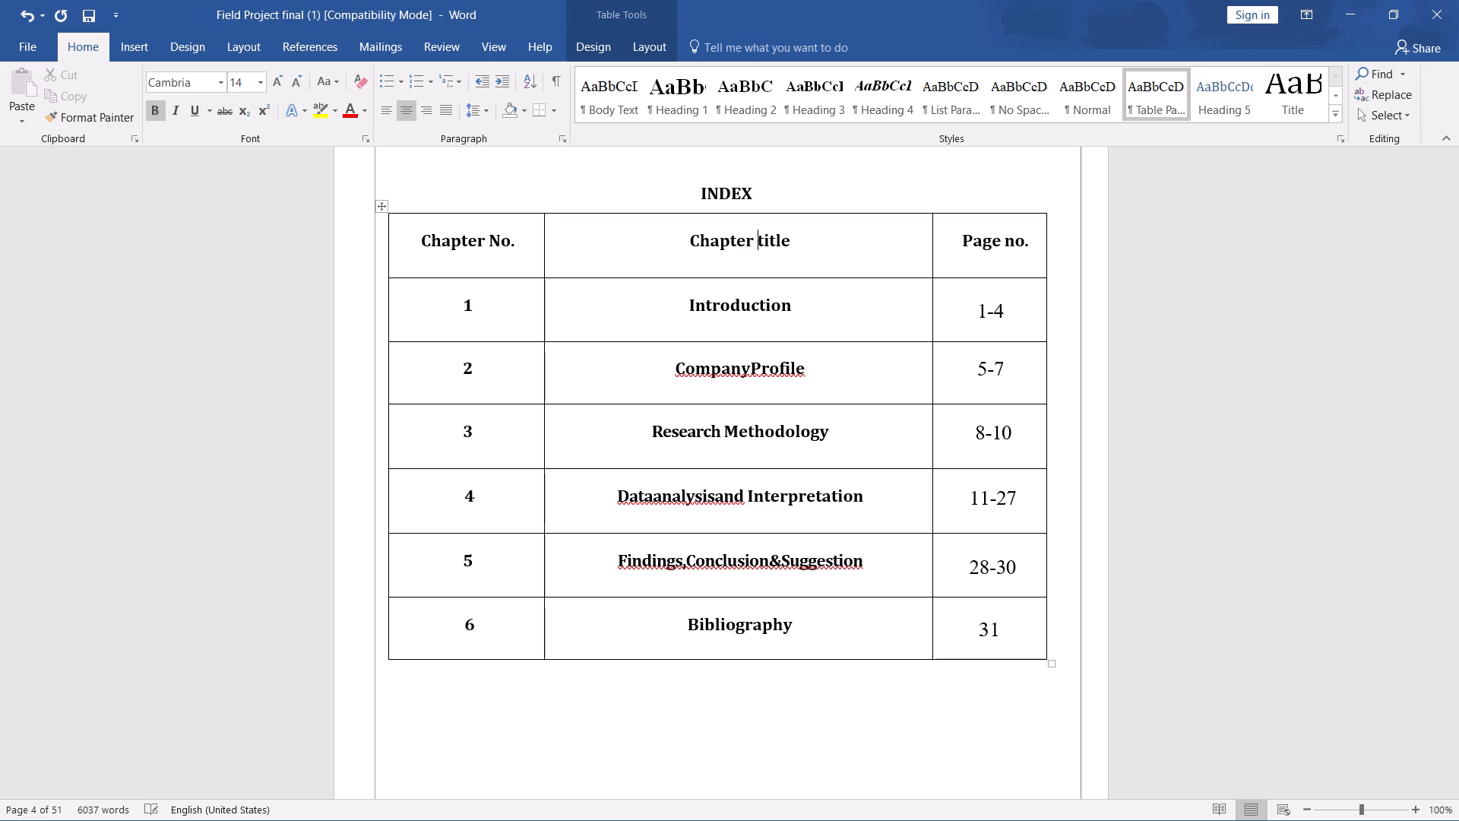
Insert the missing space in the chapter 2 title so it reads "Company Profile".
click(753, 367)
key(space)
key(space)
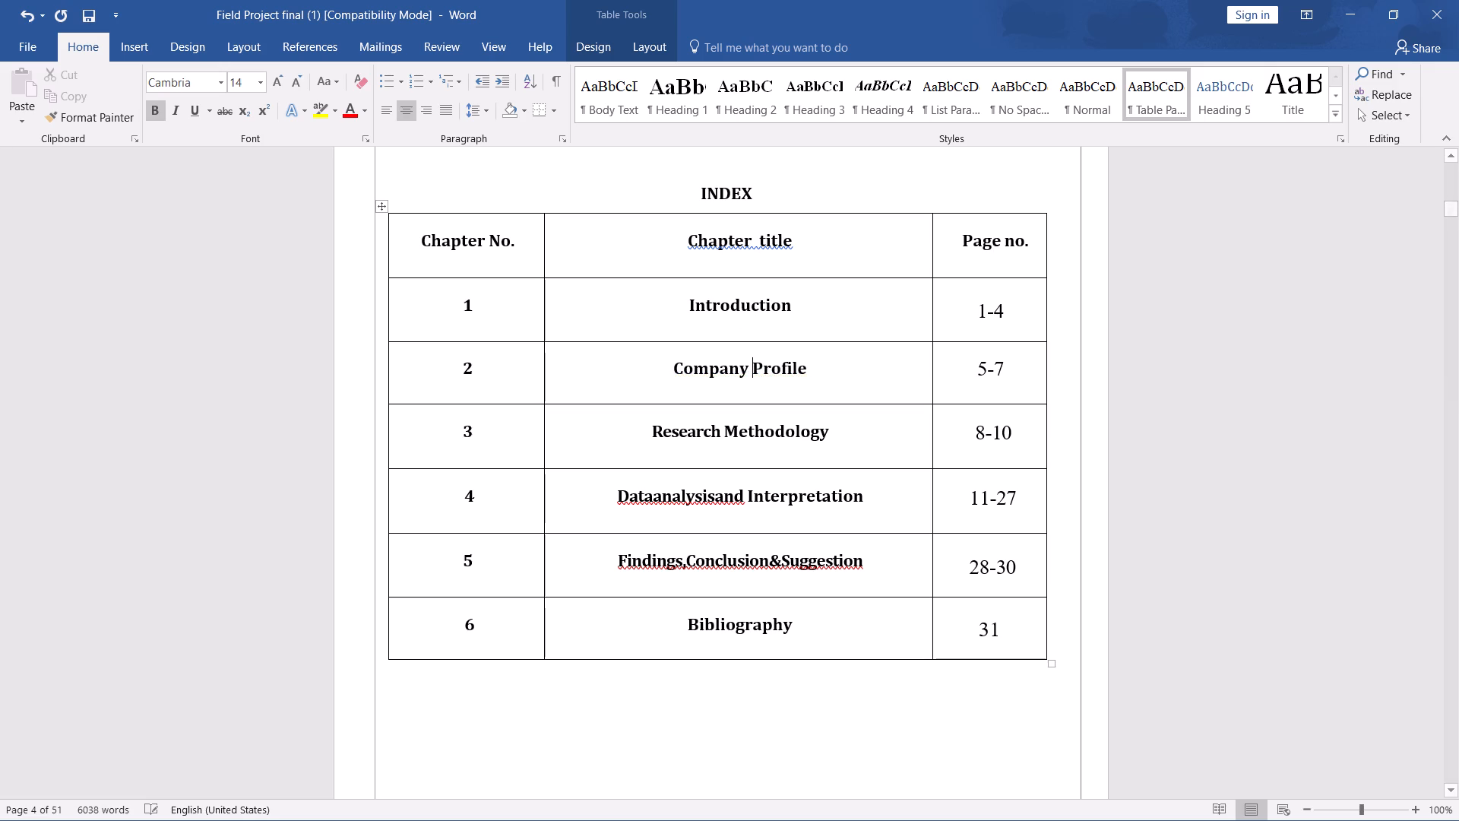
Insert the missing spaces in the chapter 4 title so it reads "Data analysis and Interpretation".
click(662, 491)
key(Left)
key(space)
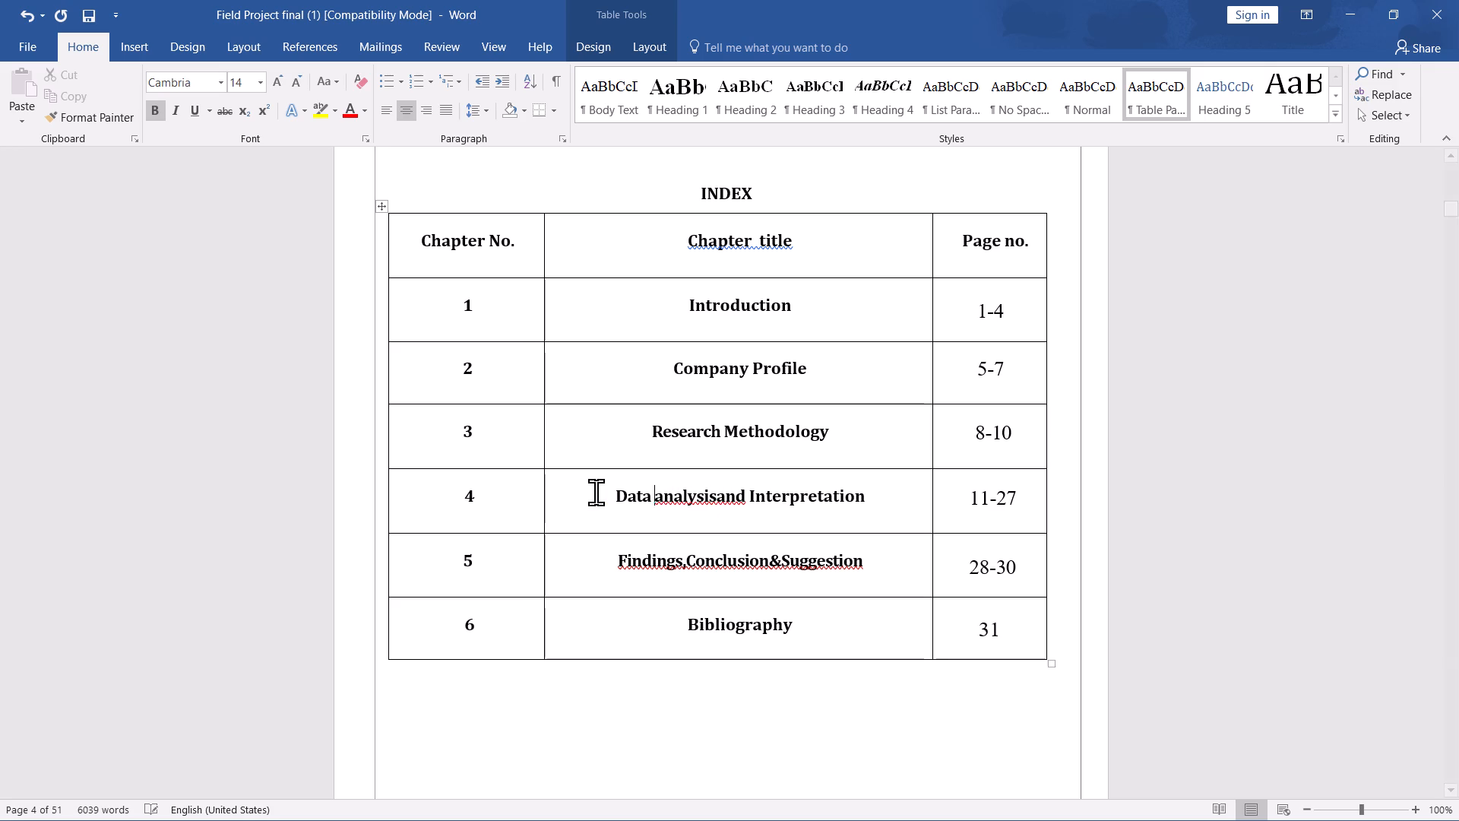
key(Right)
key(Right)
key(Right)
key(Right)
key(Right)
key(Right)
key(Right)
key(Right)
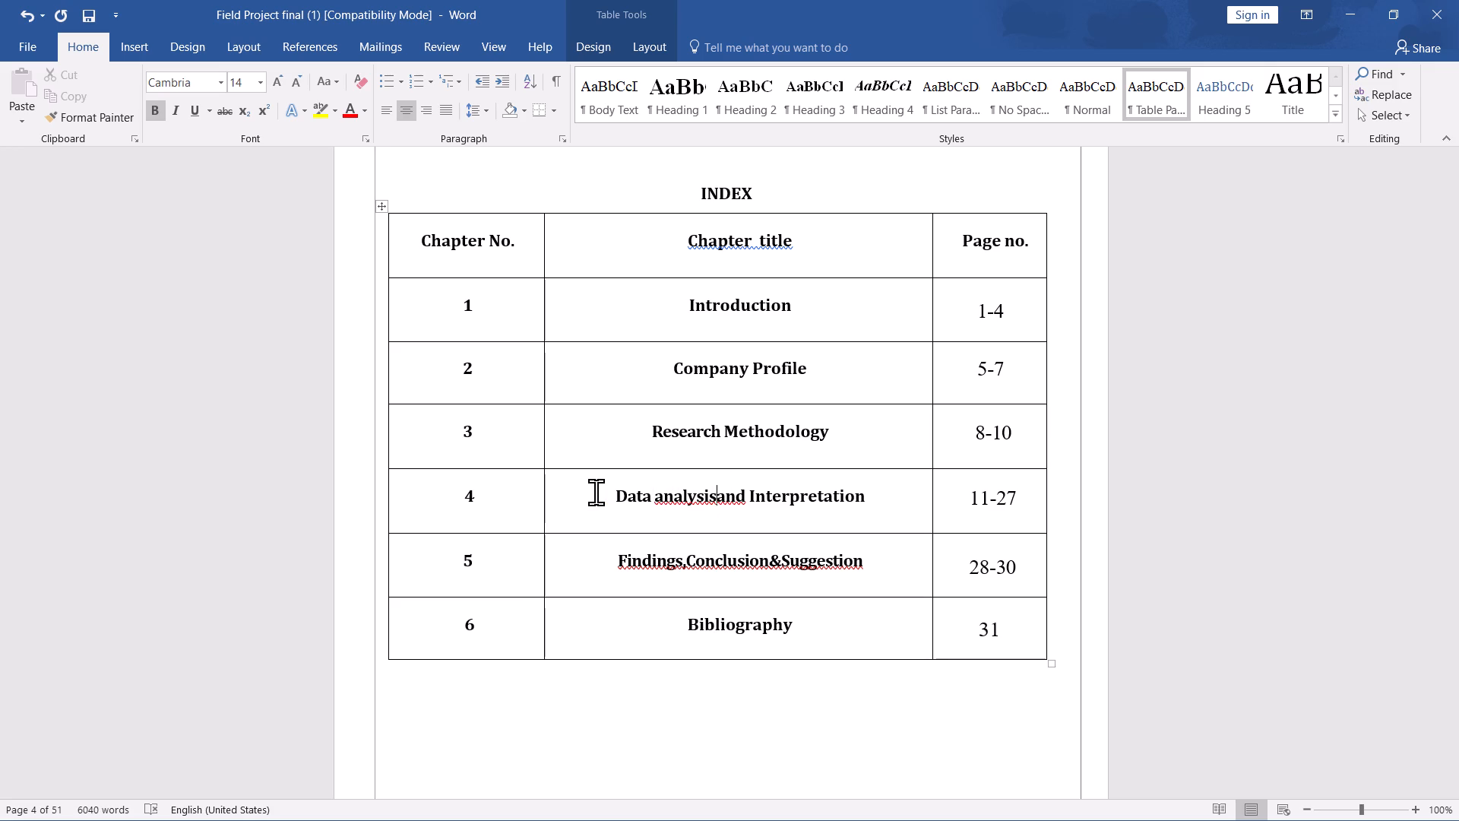
key(space)
key(Right)
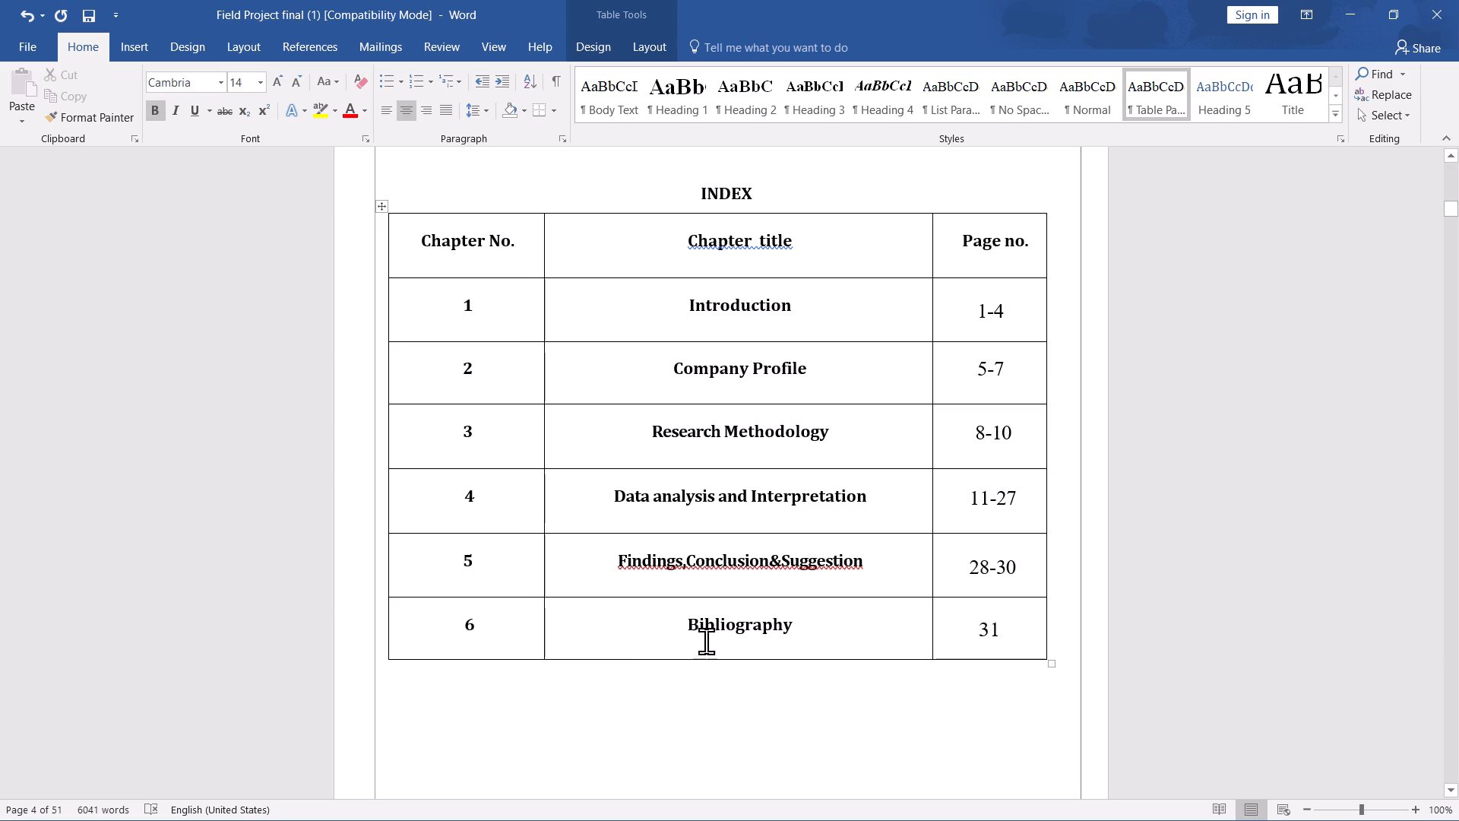
Insert the missing spaces in the chapter 5 title so it reads "Findings, Conclusion & Suggestion".
click(688, 559)
key(space)
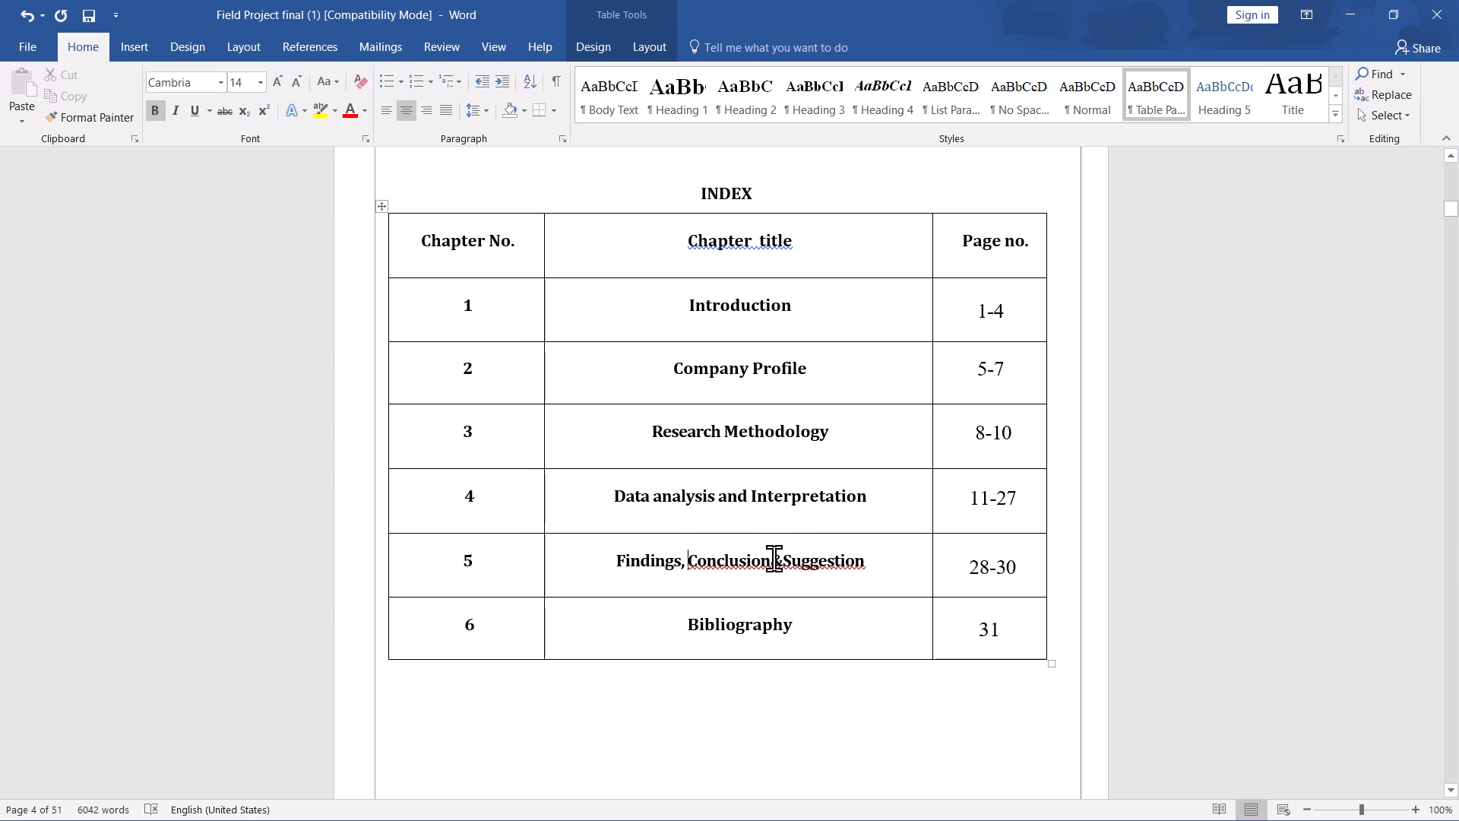
click(773, 559)
key(space)
drag(787, 559, 621, 577)
click(809, 567)
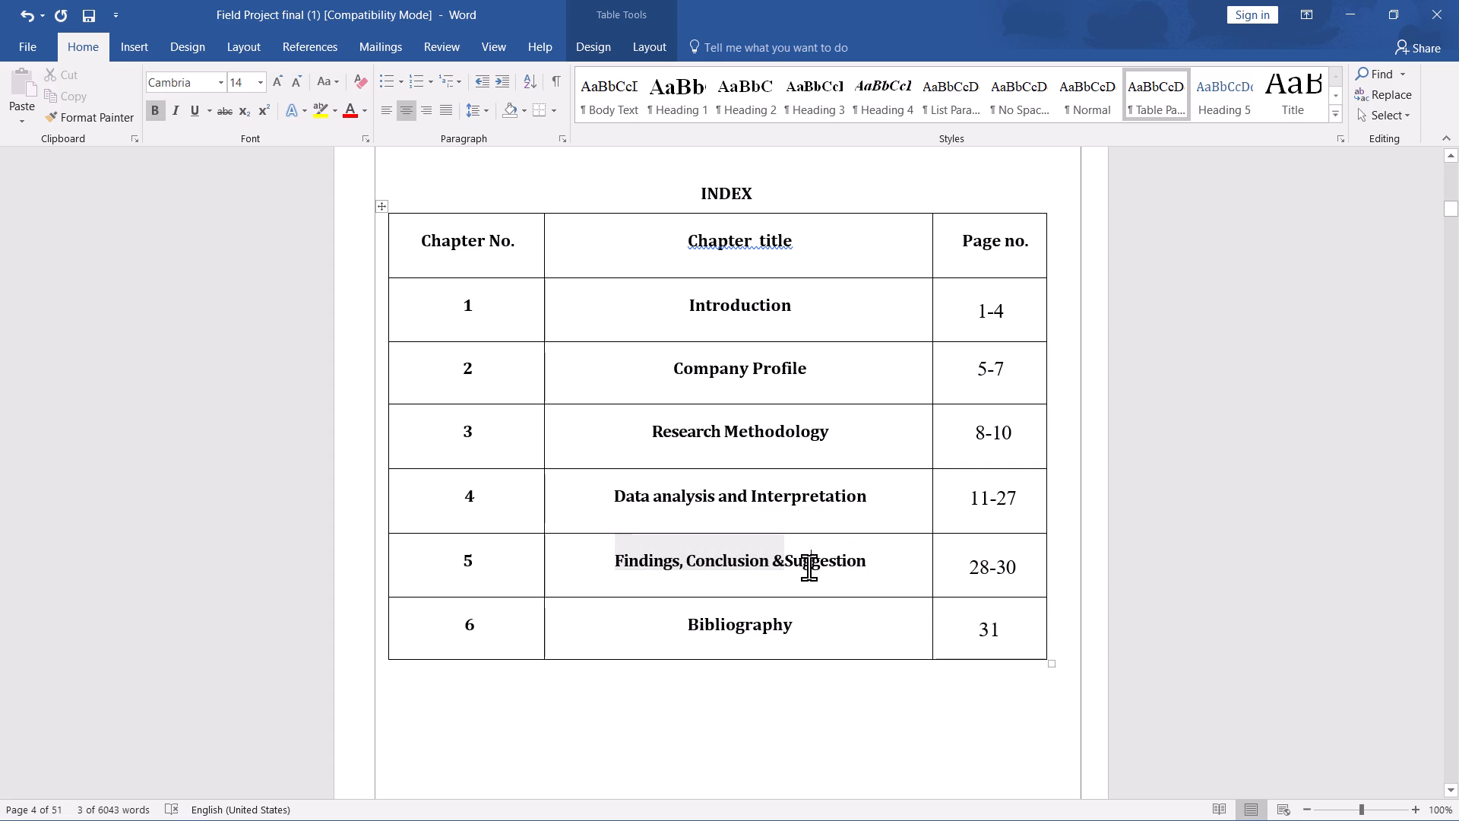
click(787, 557)
key(space)
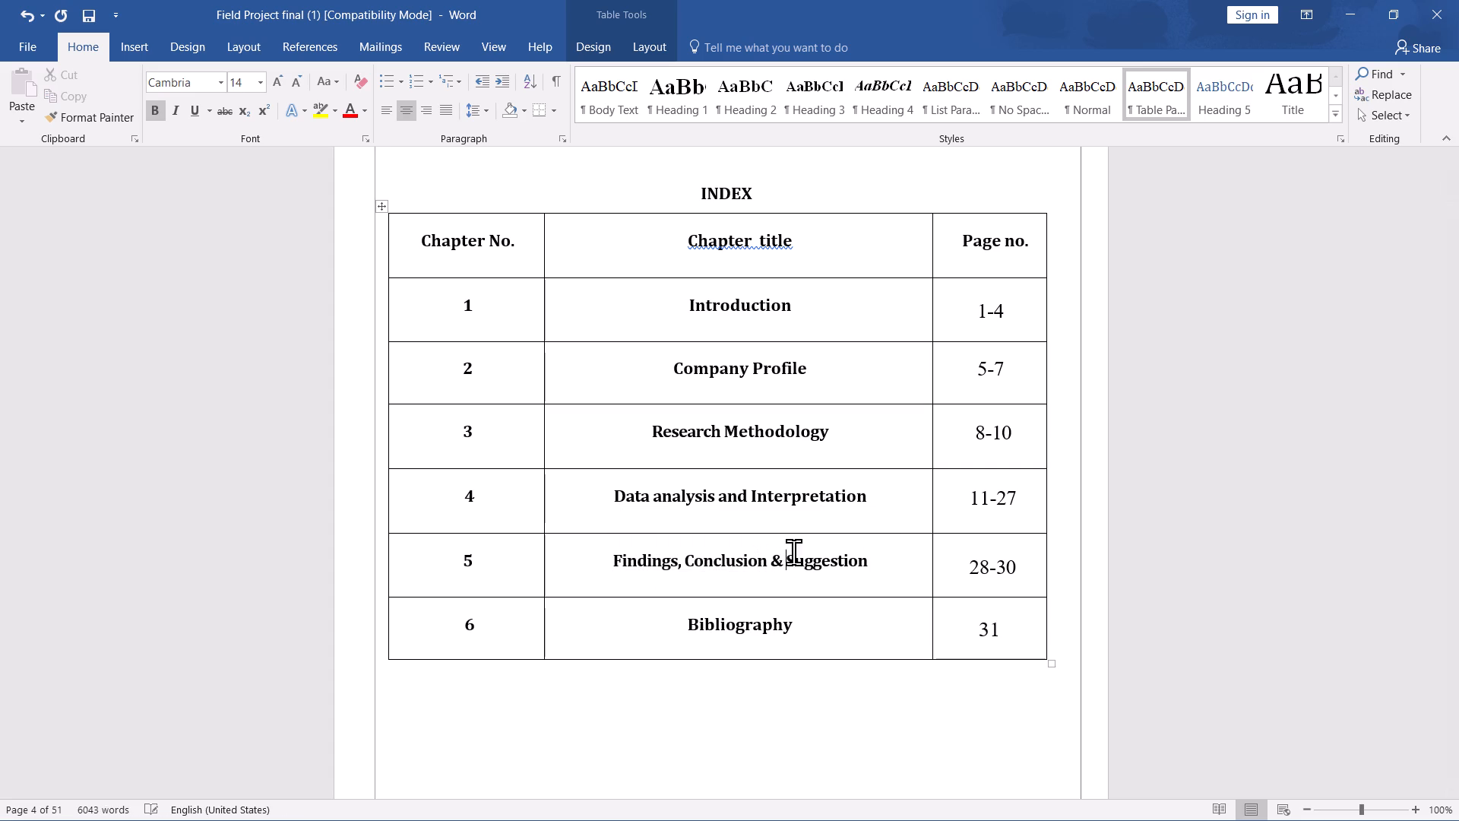
Review the page layout from the INDEX through chapters 1 to 4, as far as Table XV on challenges with a CA.
scroll(988, 529, down, 16)
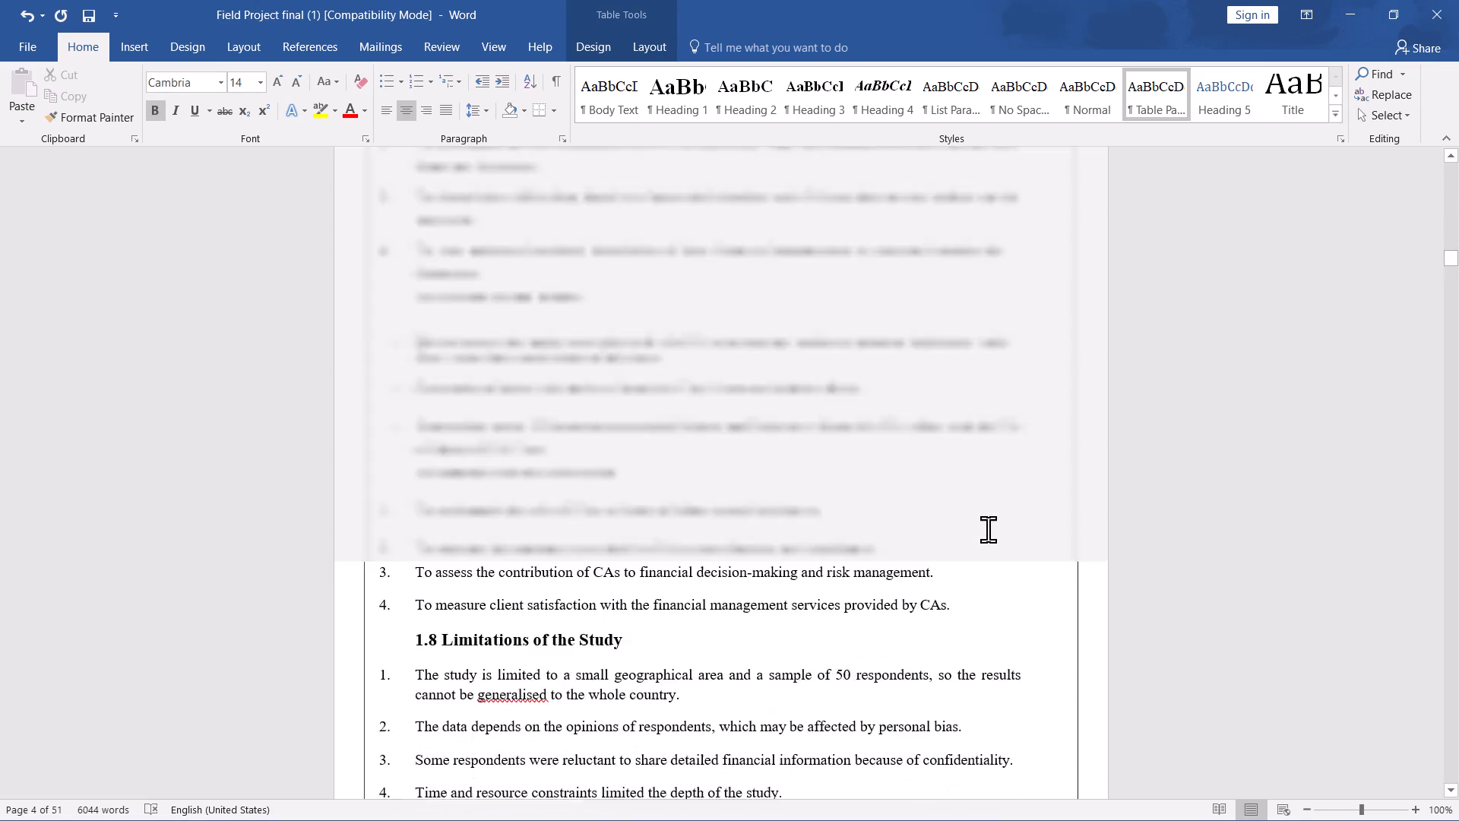
scroll(988, 529, down, 3)
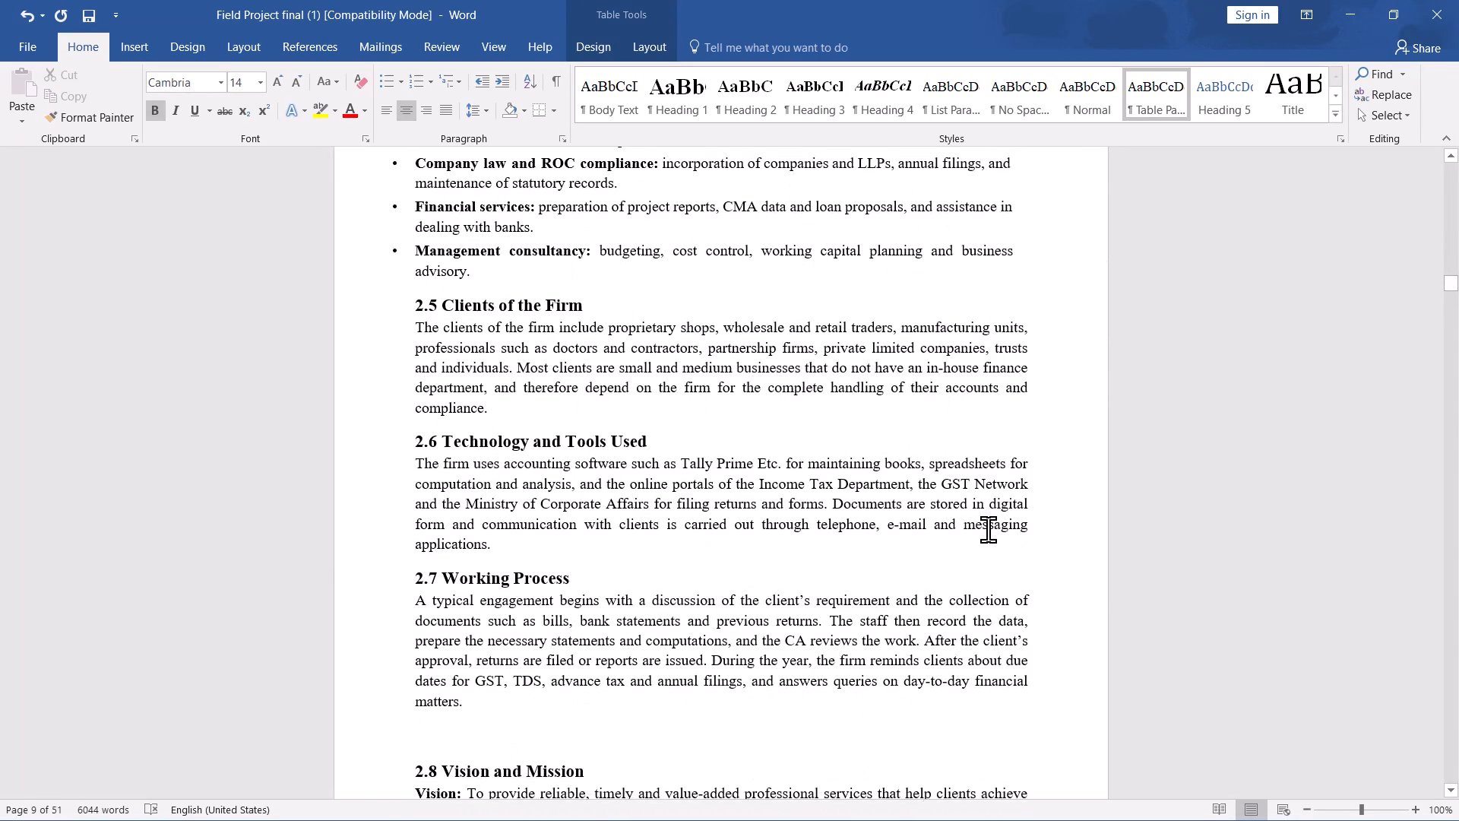
scroll(988, 529, down, 5)
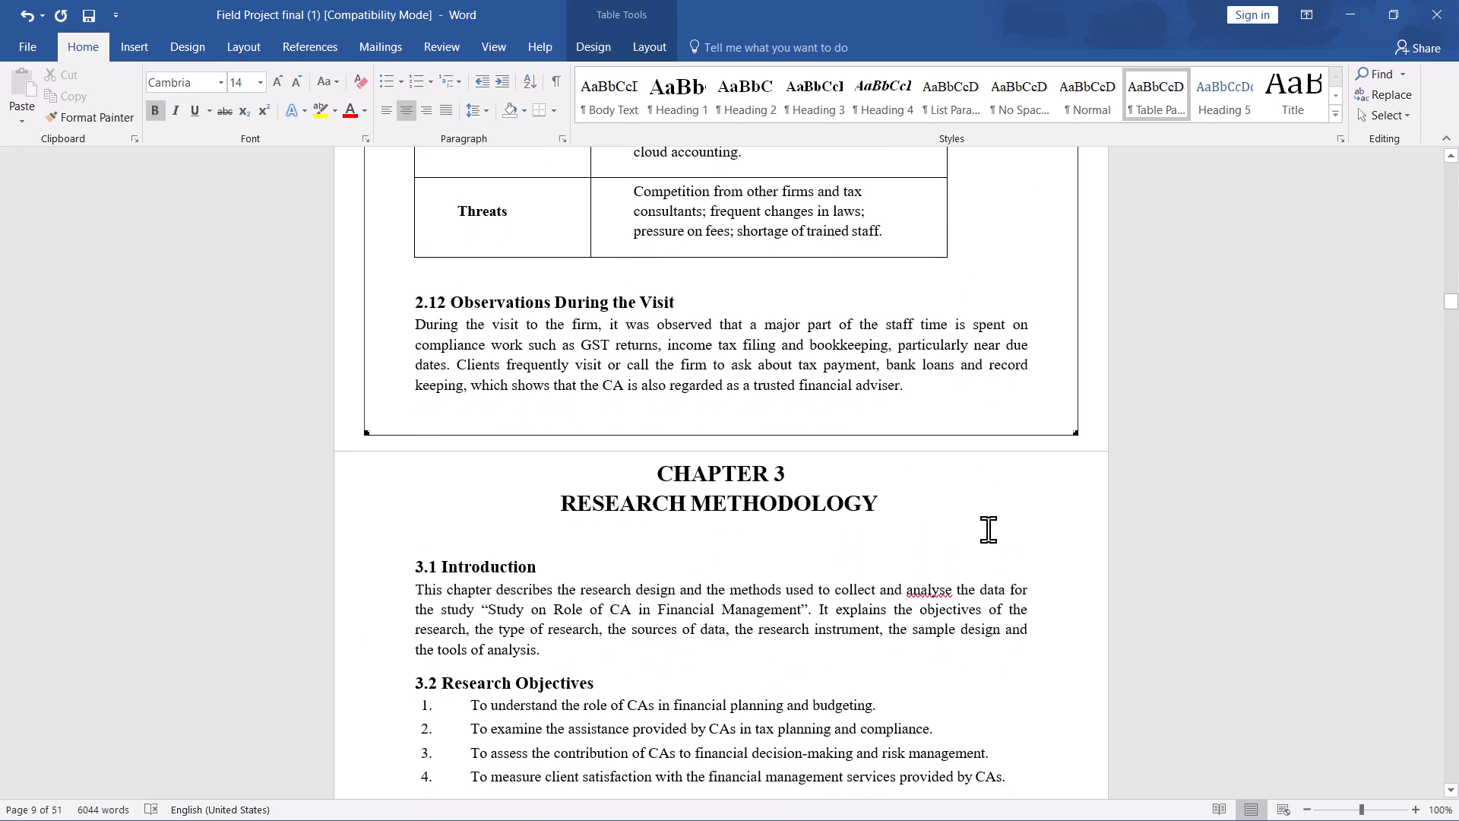
scroll(988, 529, down, 10)
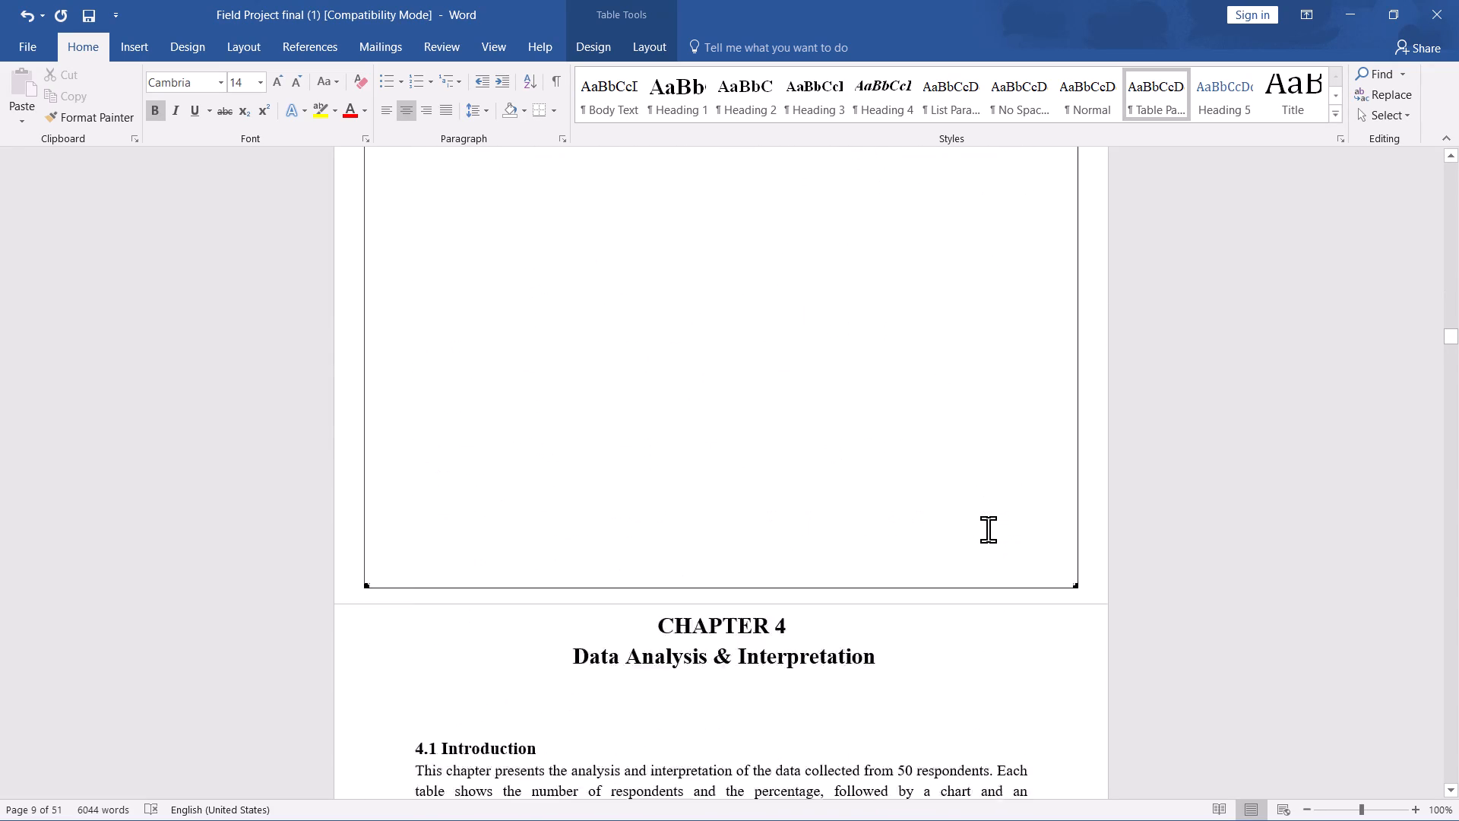
scroll(988, 529, down, 10)
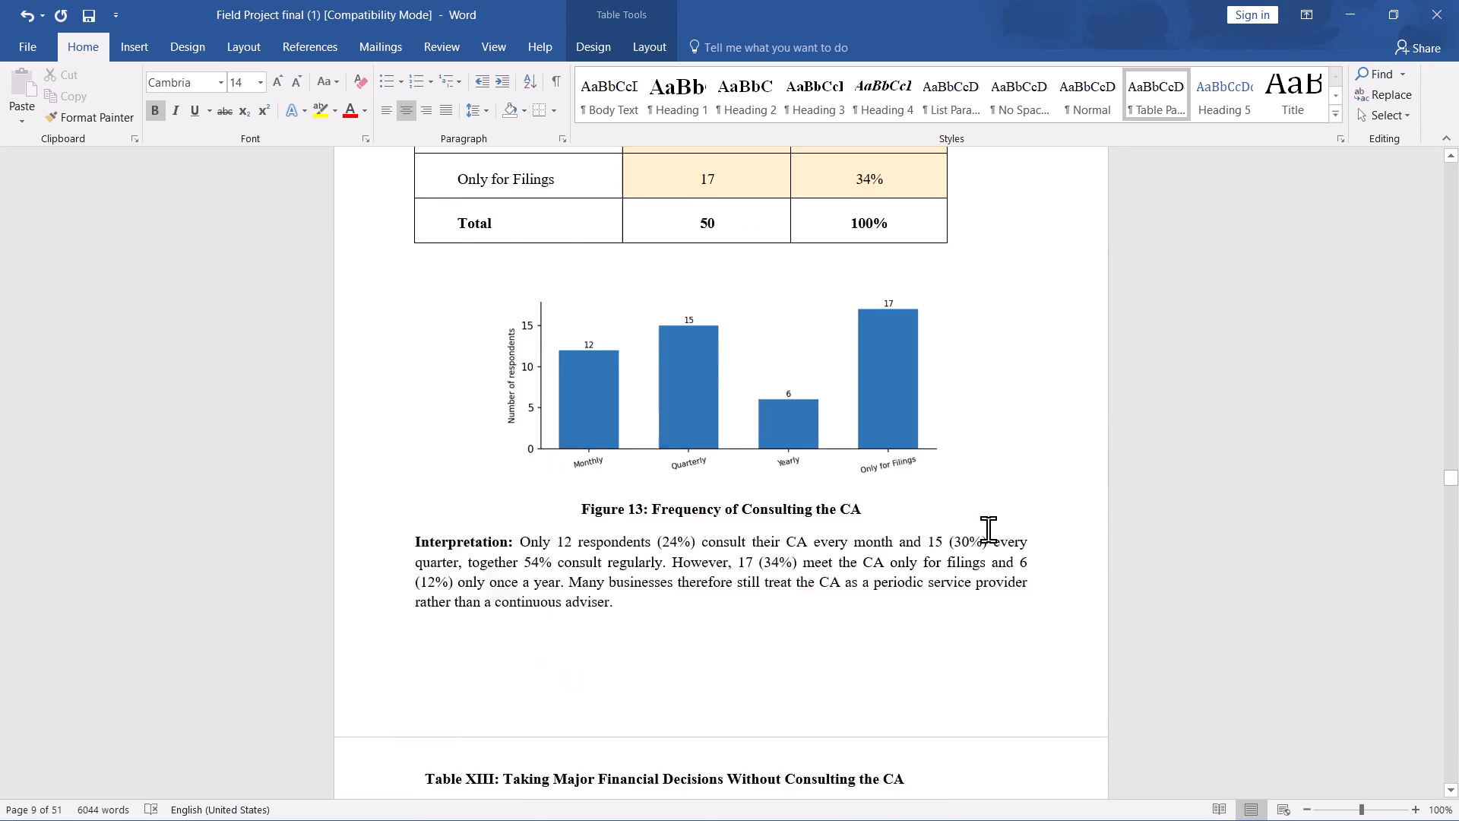
scroll(988, 529, down, 8)
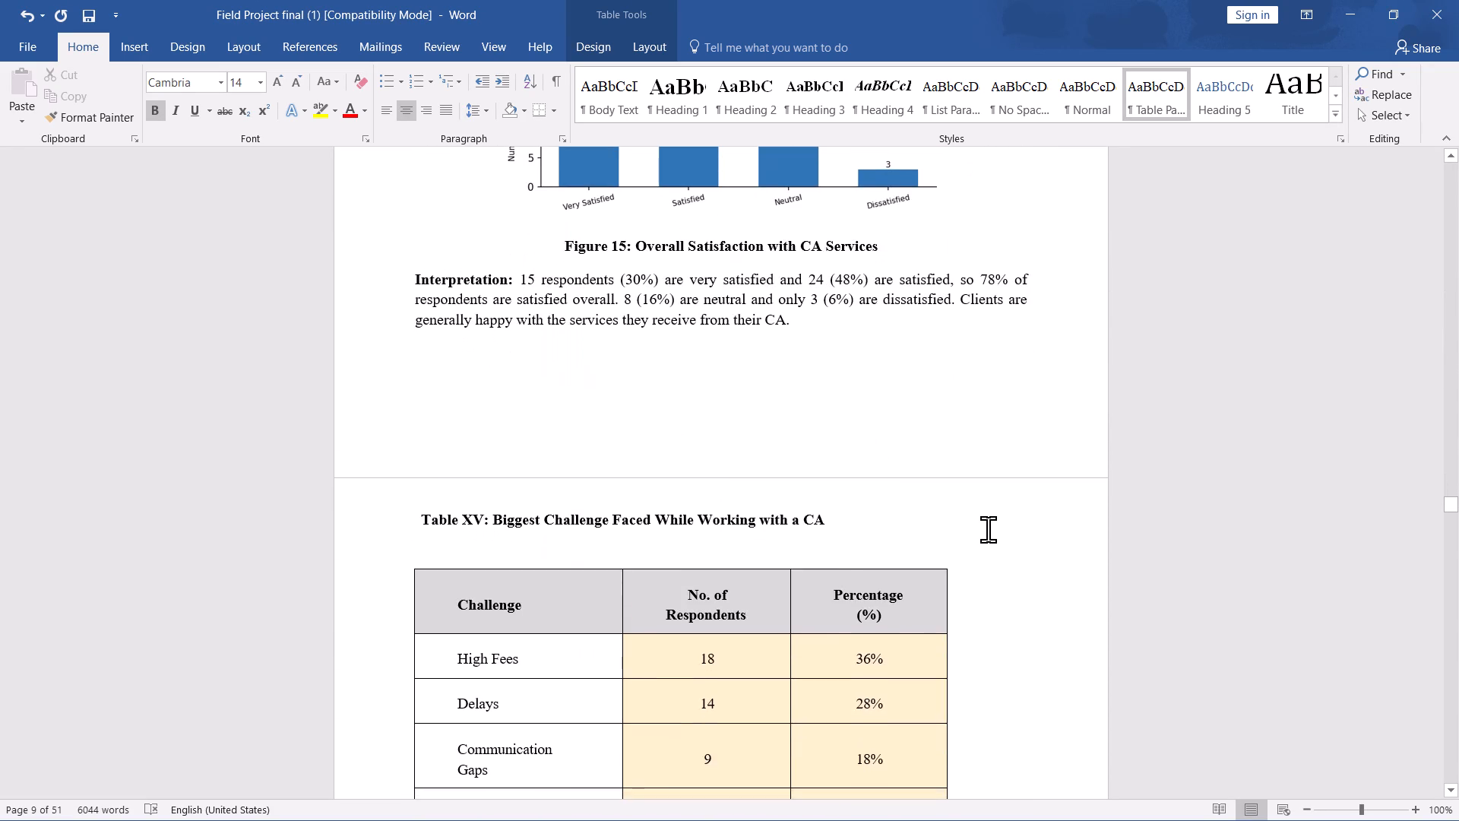
ctrl+scroll(988, 529, down, 3)
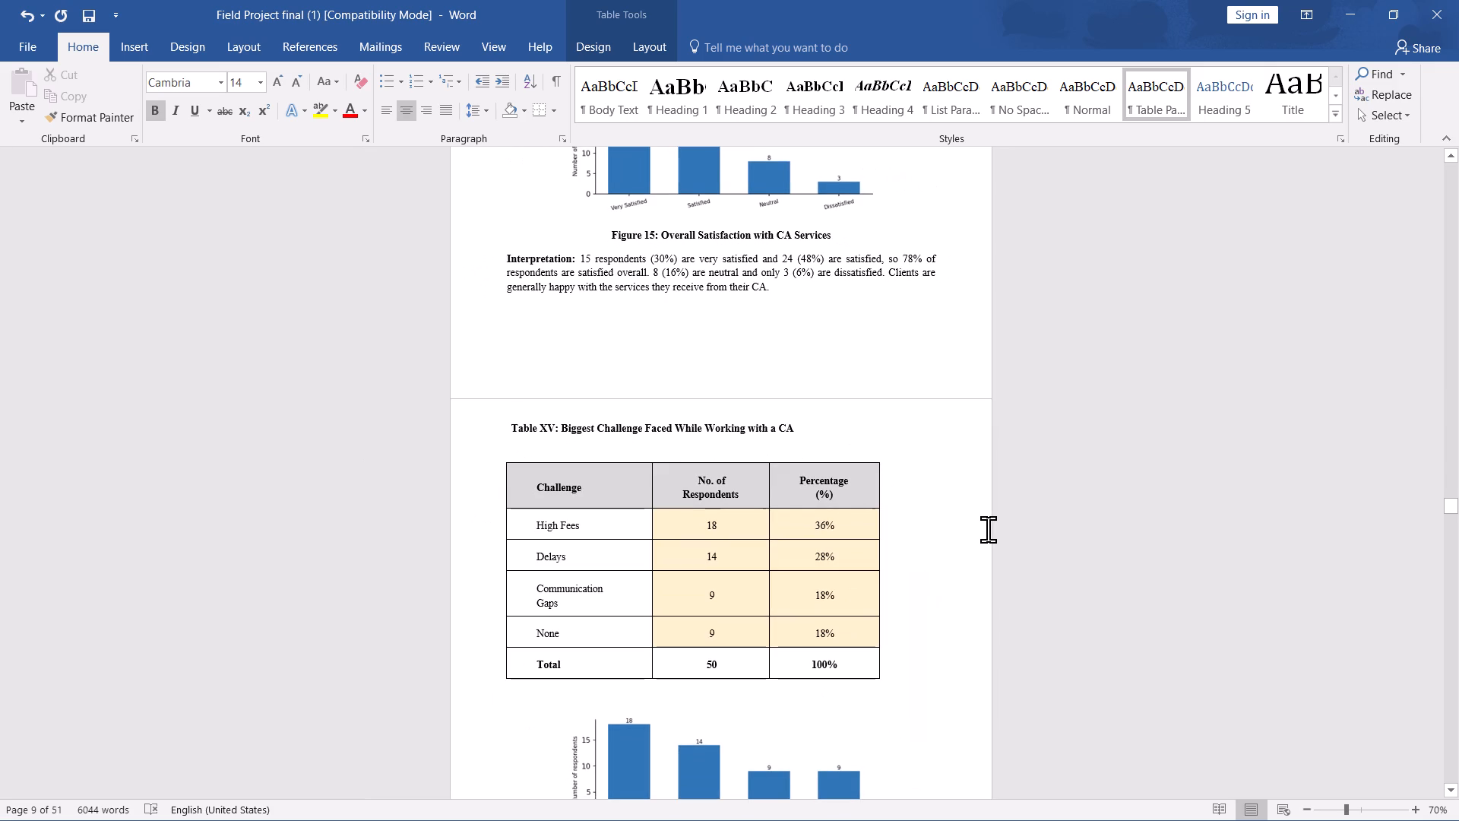
drag(1350, 811, 1337, 812)
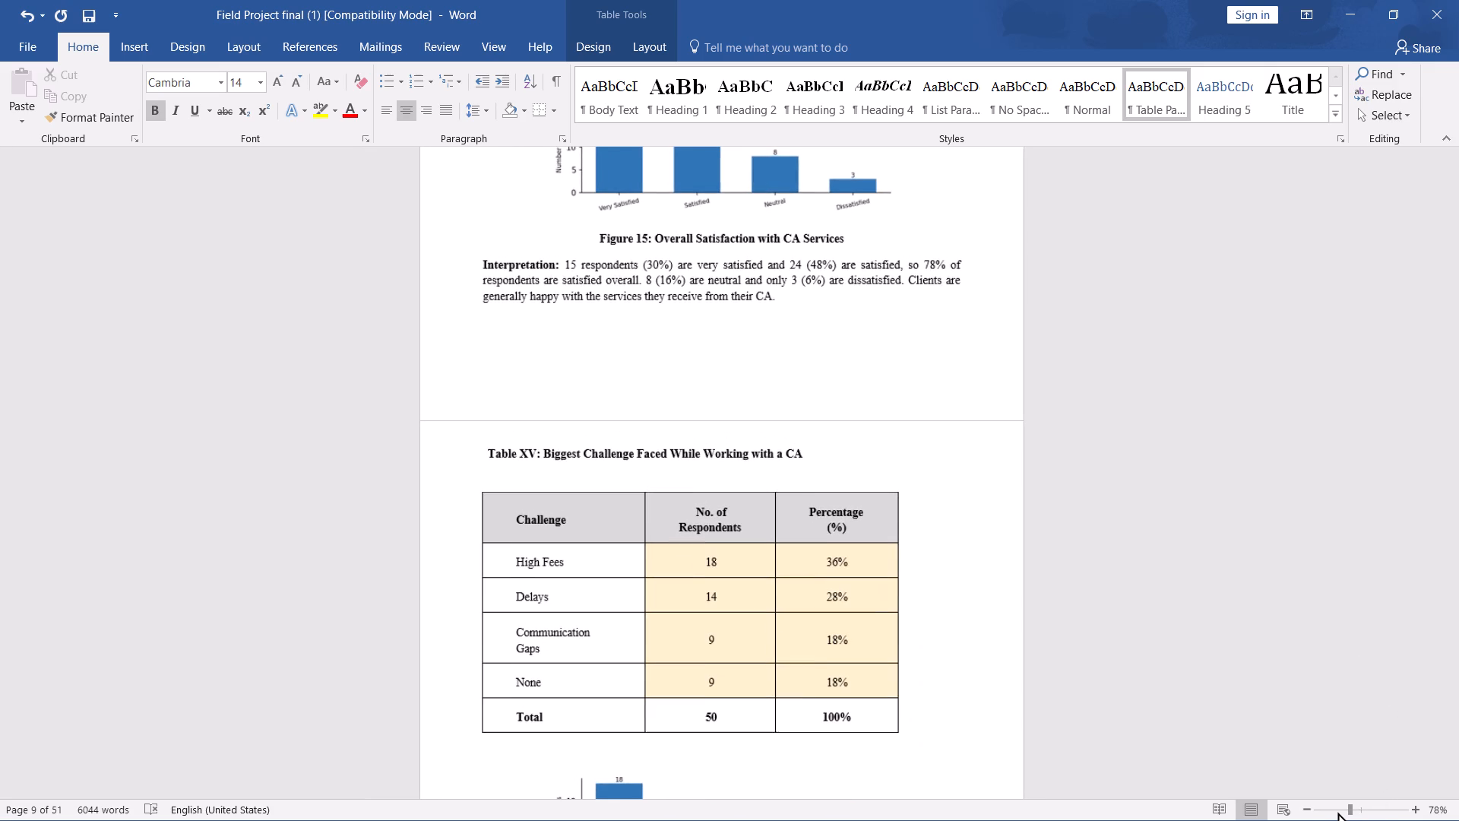
drag(1337, 812, 1357, 804)
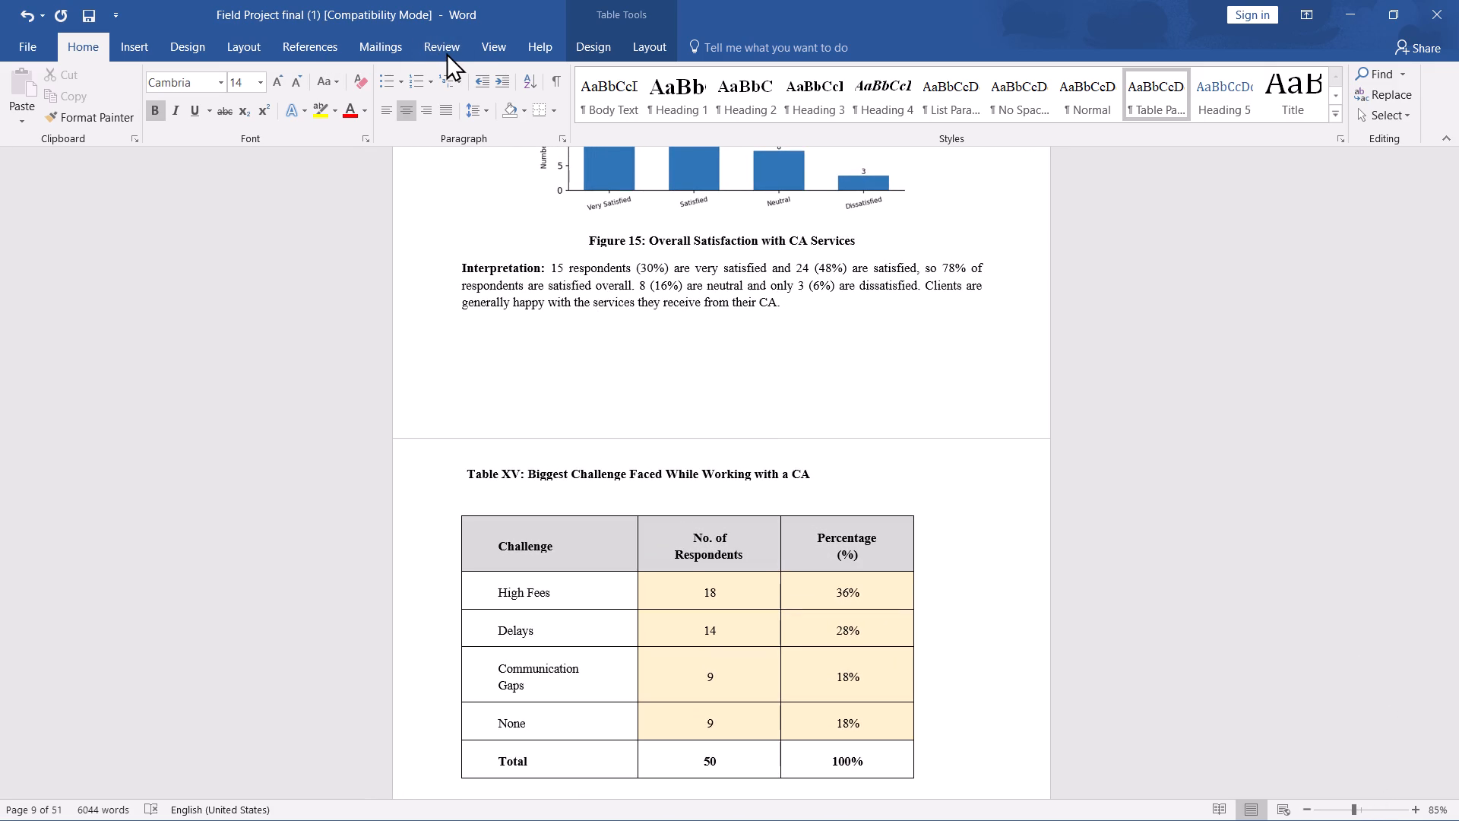
Review chapters 2 to 4 in Read Mode and return to editing the document.
click(497, 41)
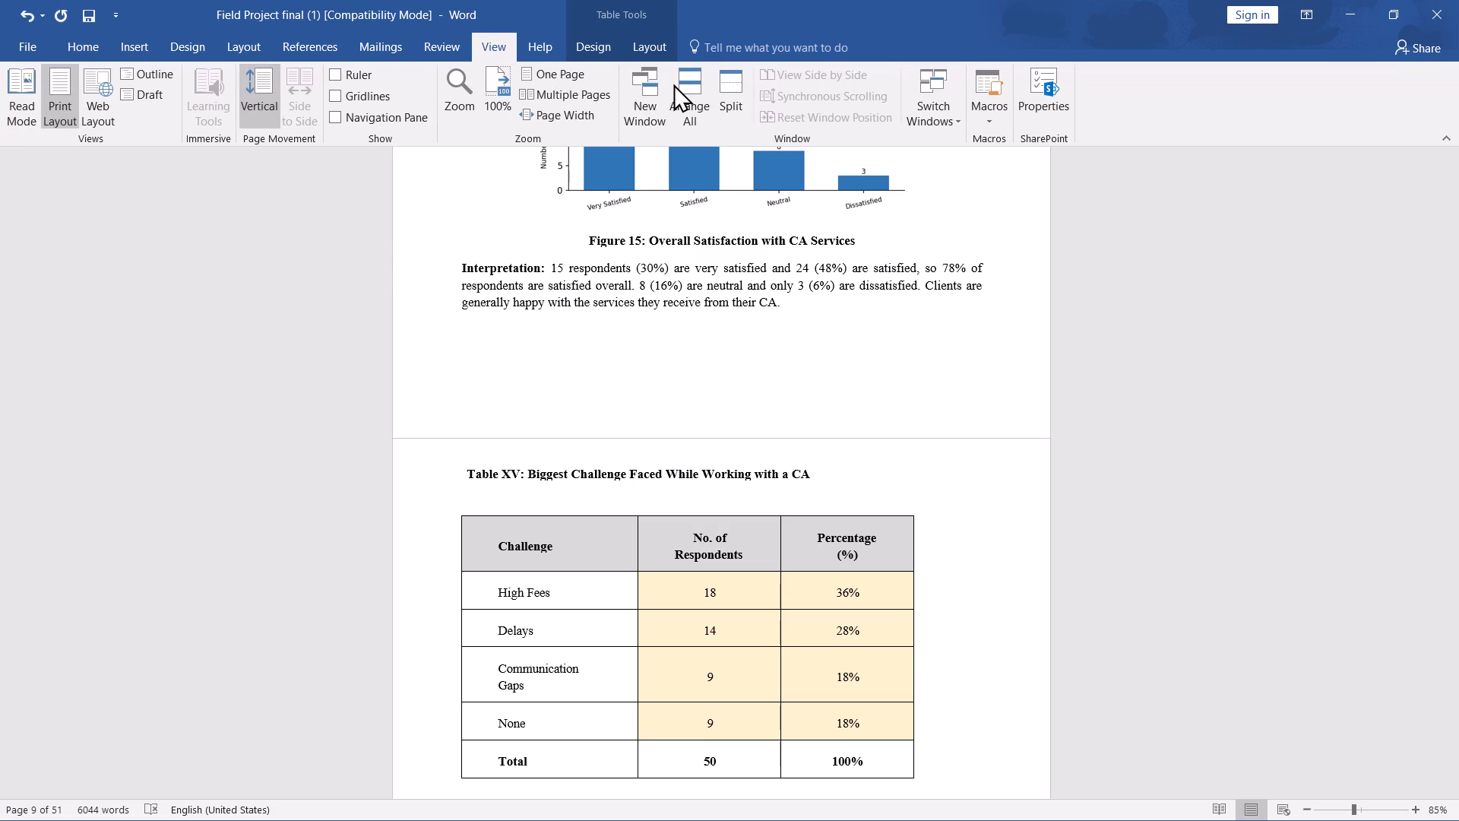
click(20, 110)
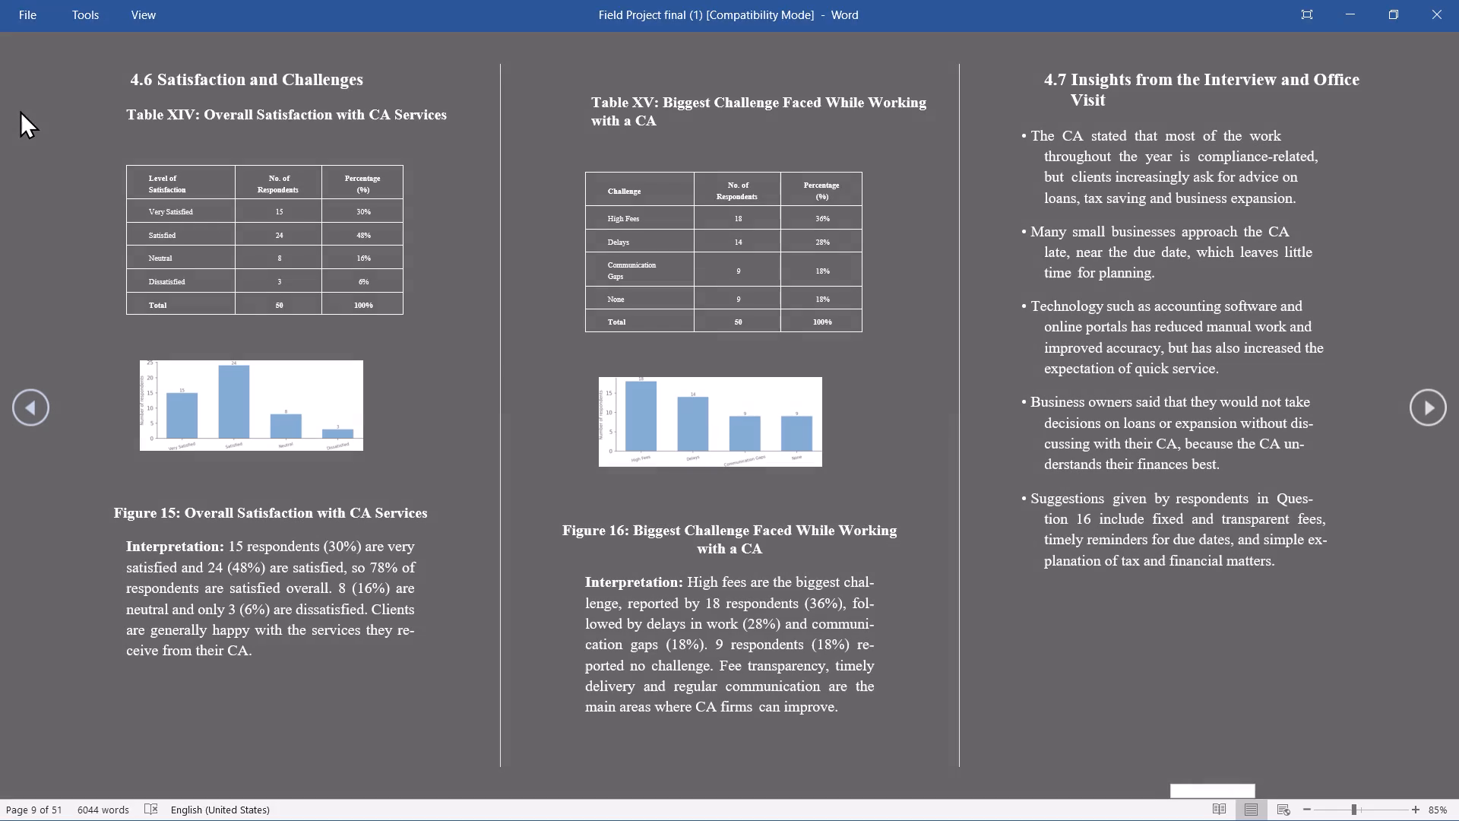
scroll(374, 350, up, 2)
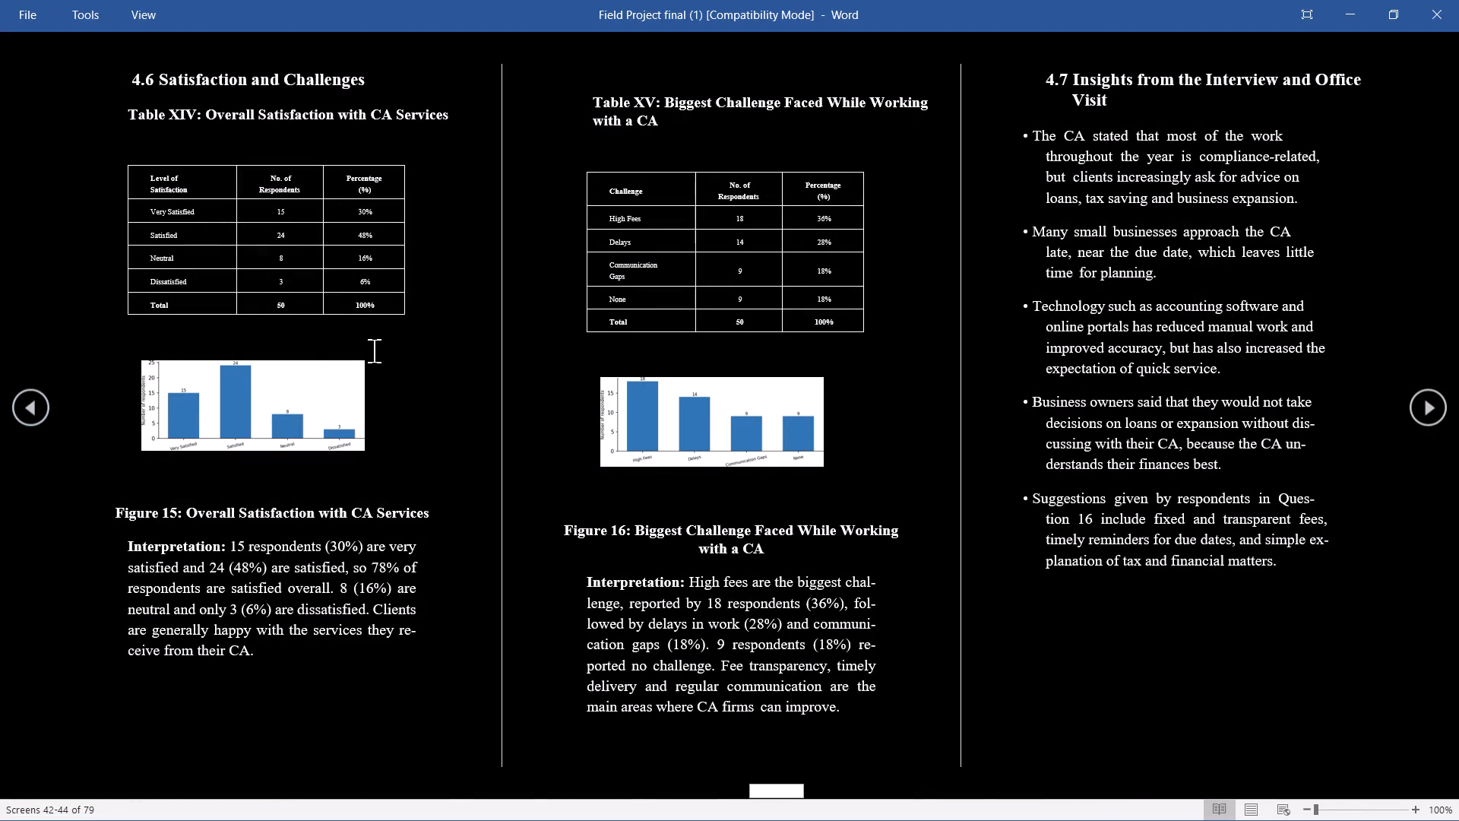
scroll(374, 350, up, 4)
scroll(374, 350, down, 3)
scroll(374, 350, up, 10)
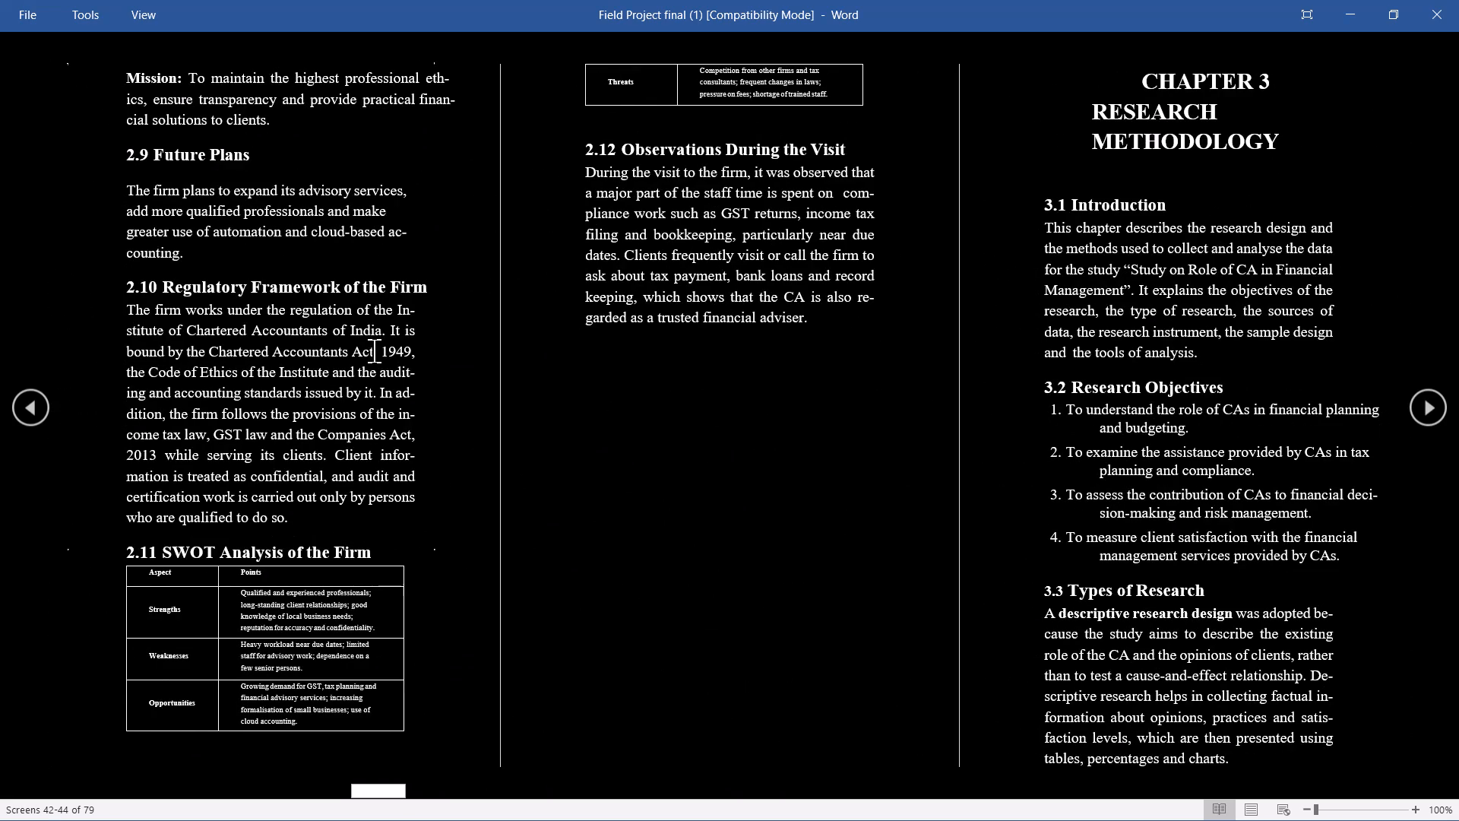
scroll(374, 350, down, 1)
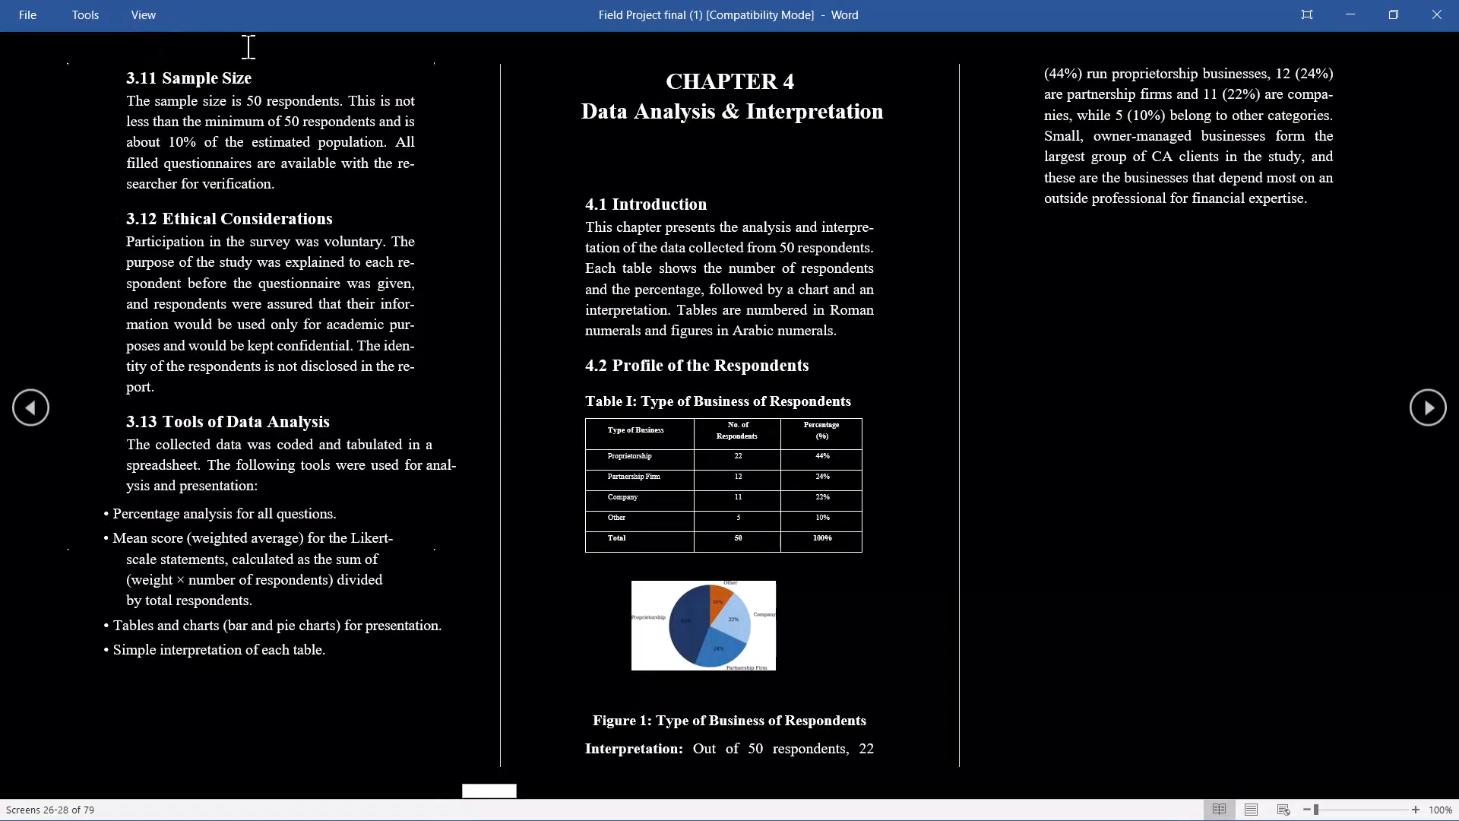
click(1458, 21)
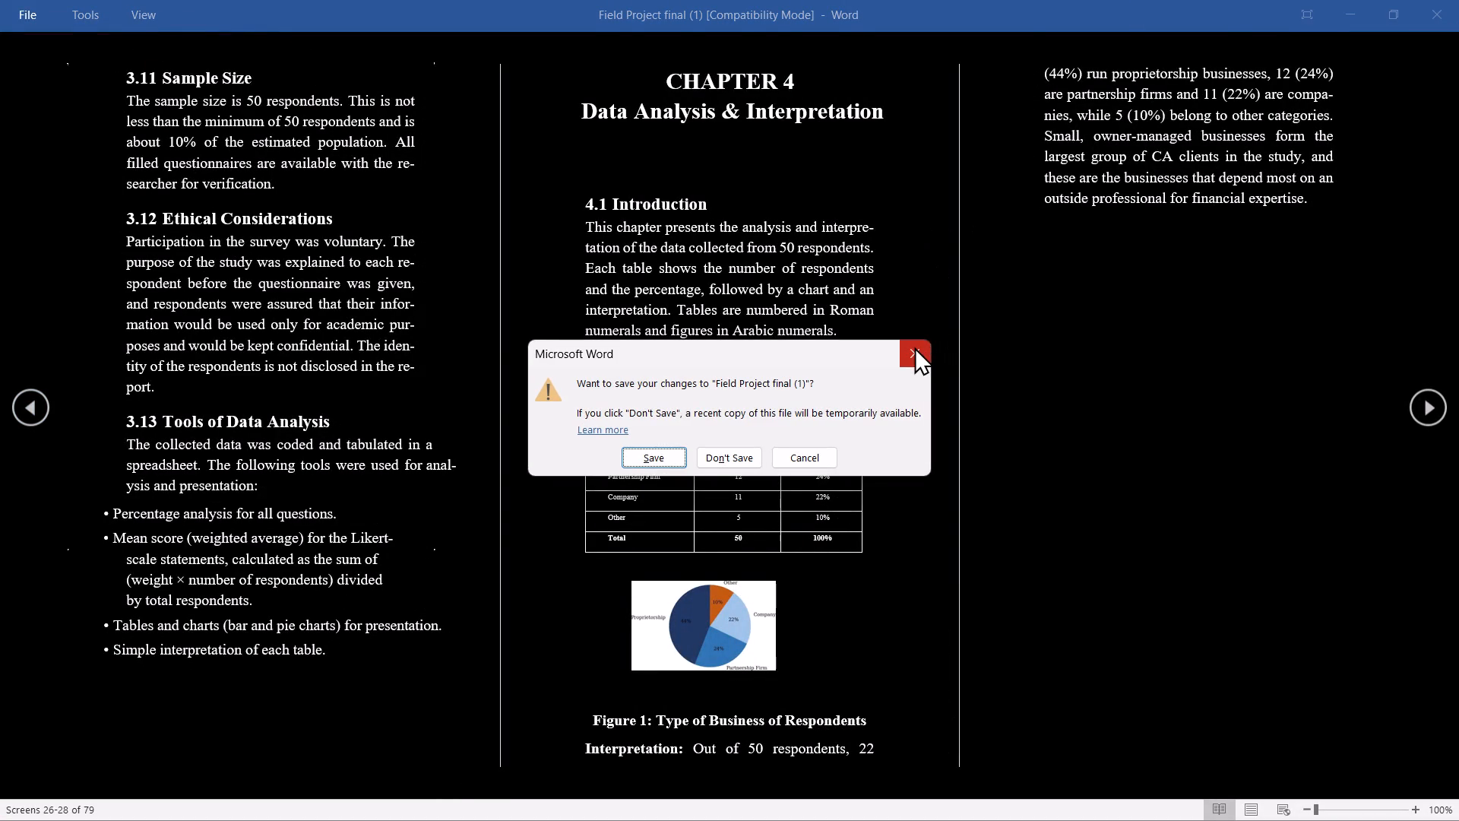
click(914, 347)
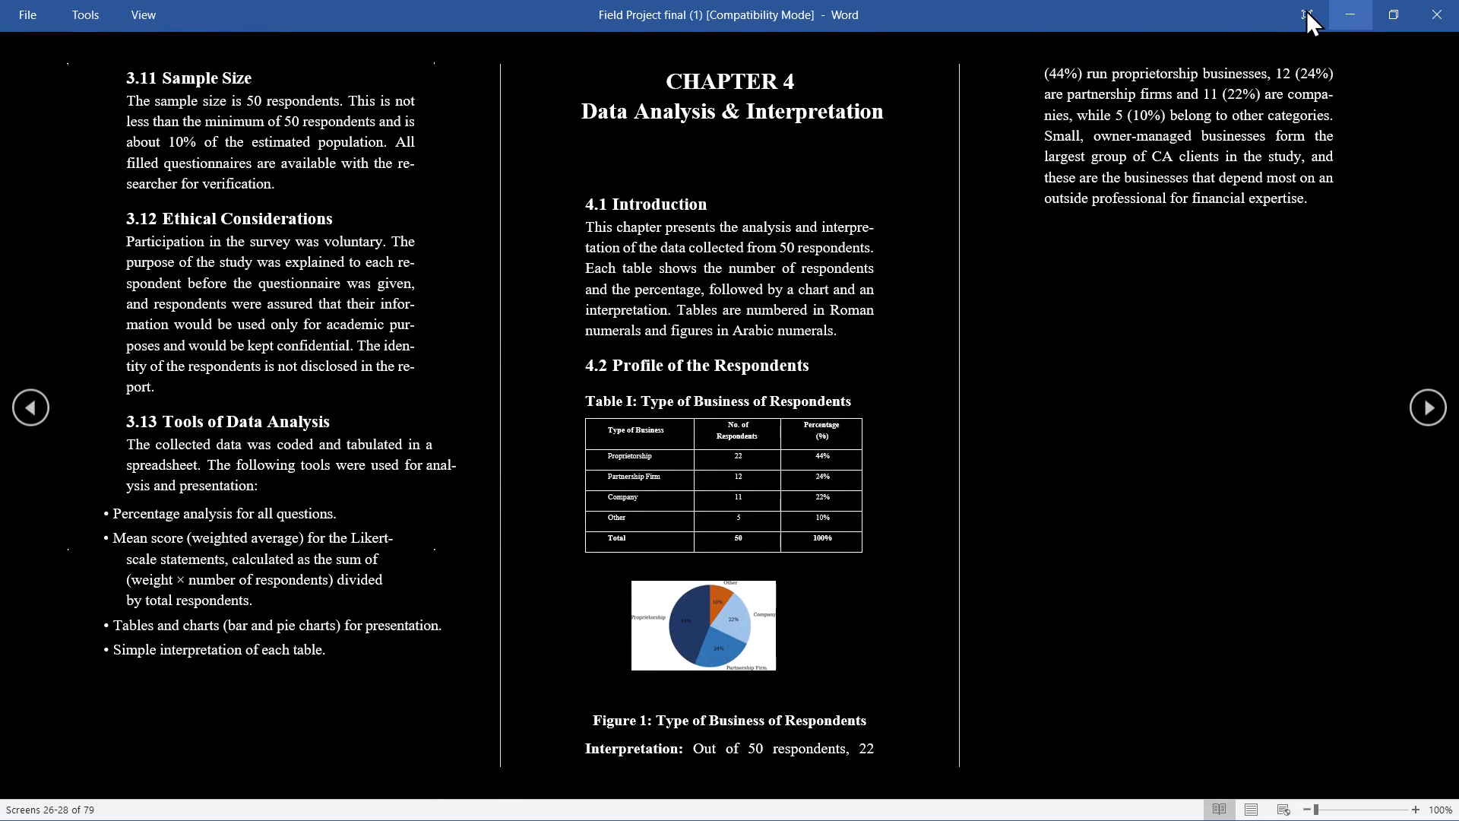
click(1306, 9)
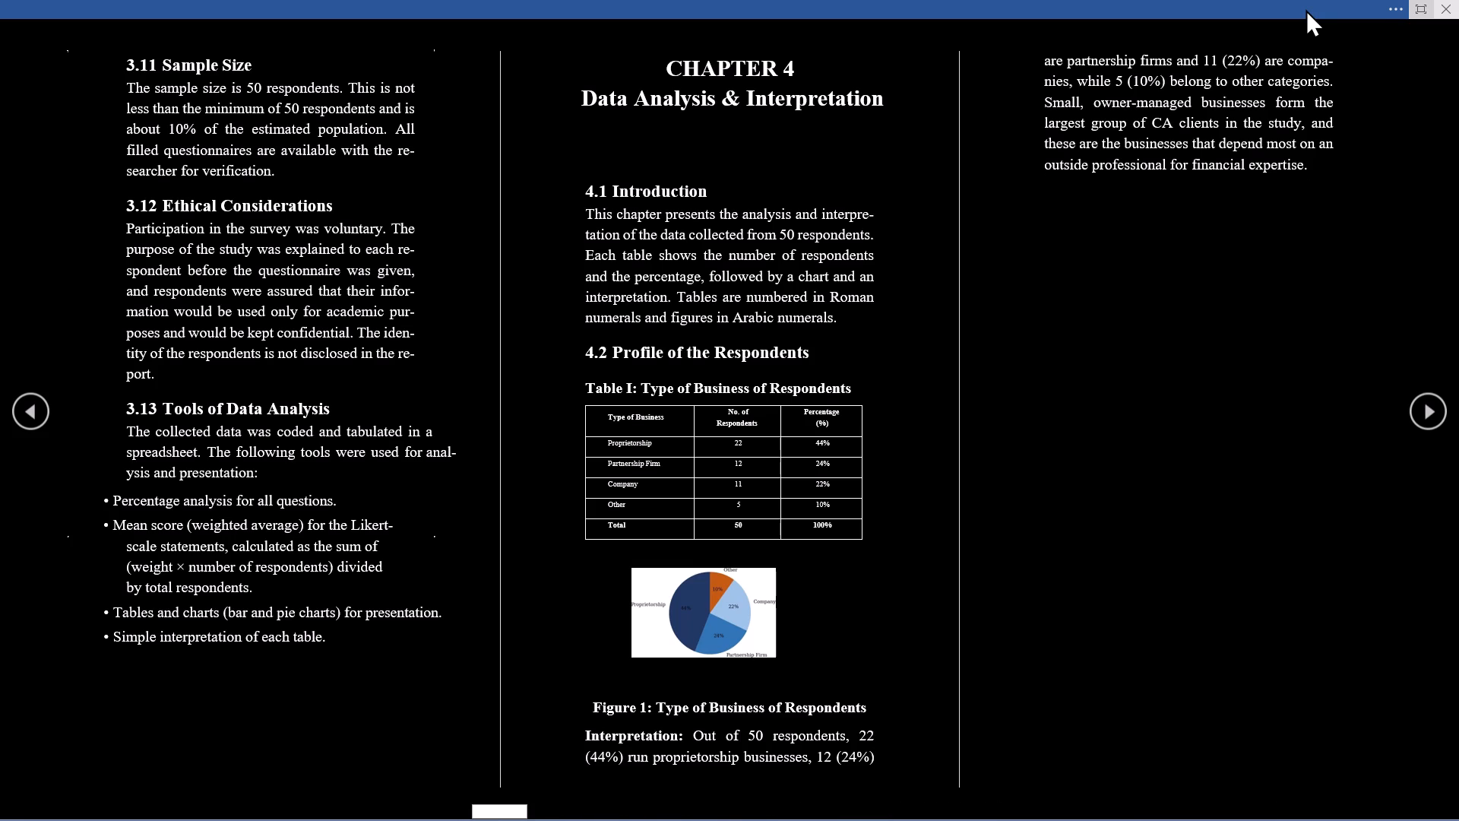
click(1426, 5)
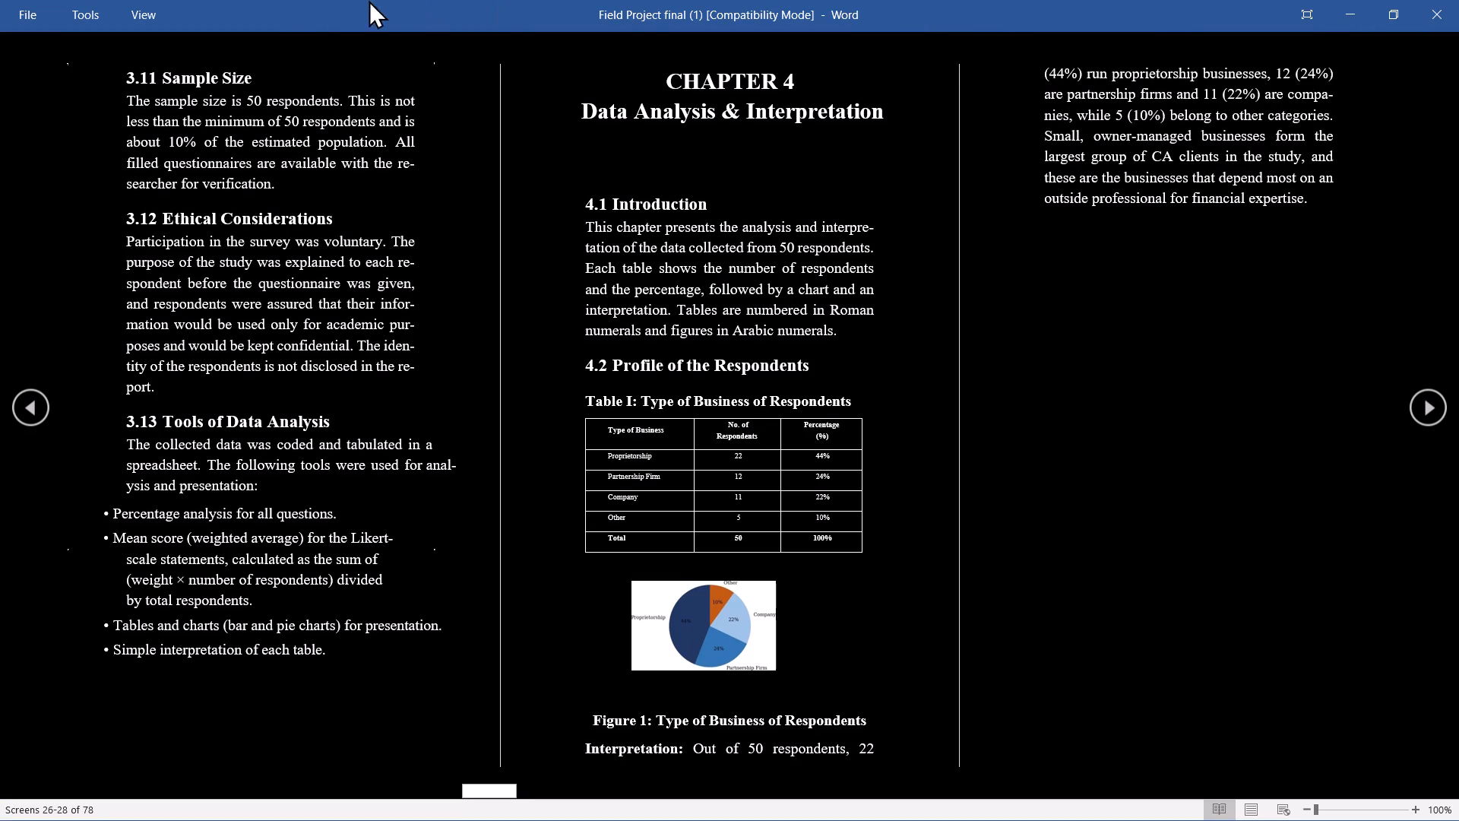
click(136, 5)
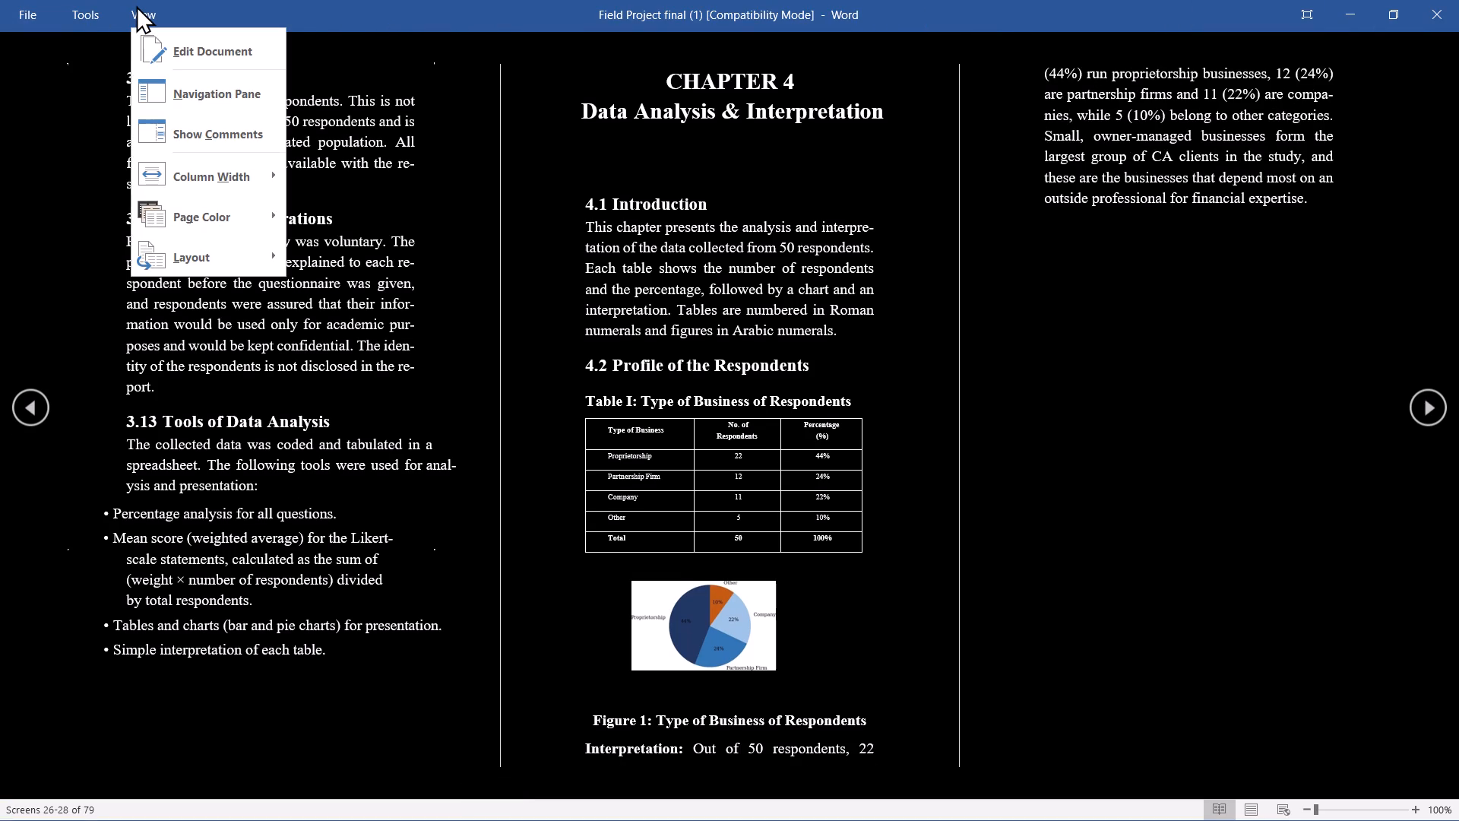
click(211, 43)
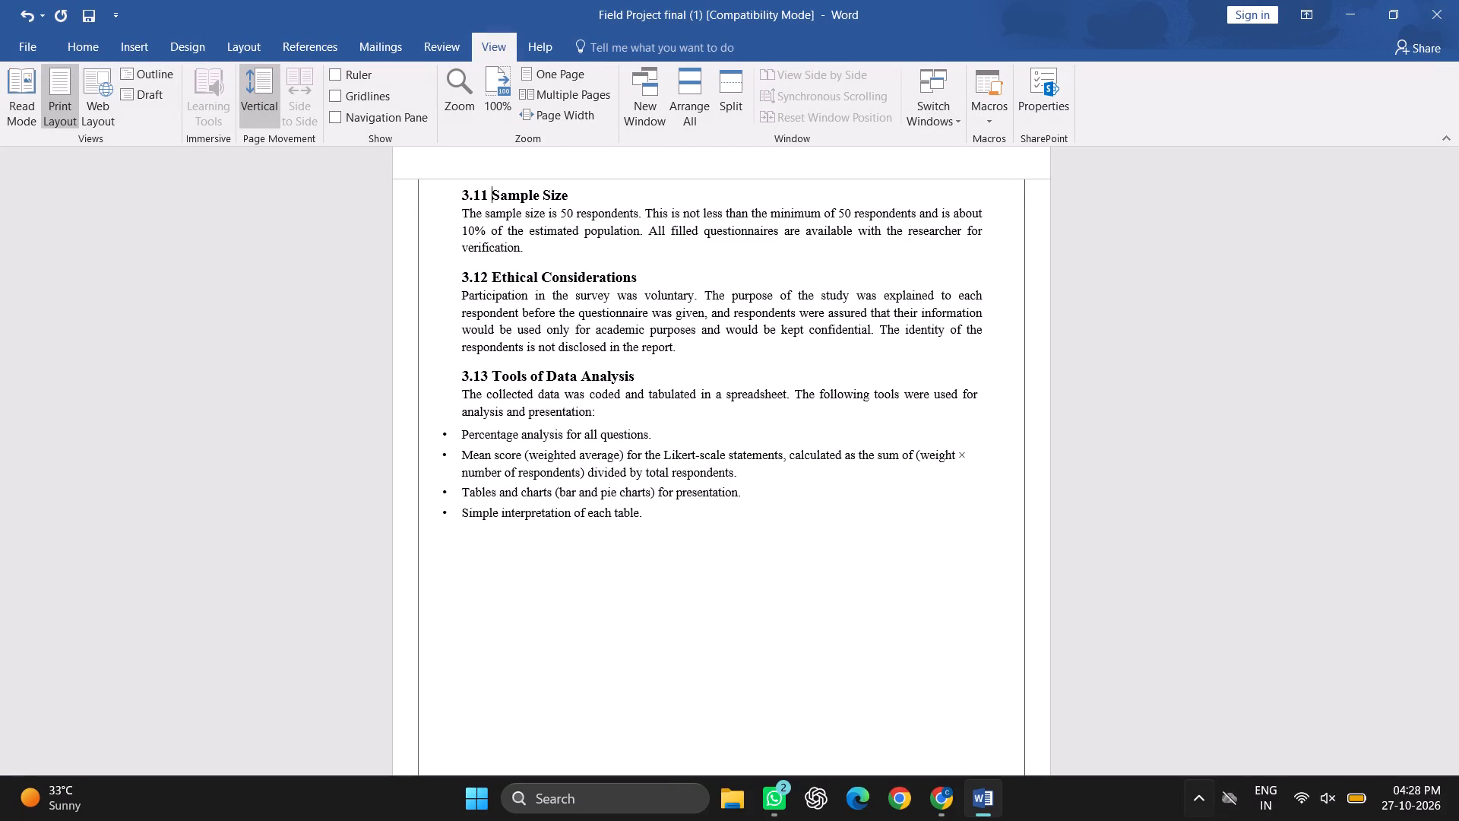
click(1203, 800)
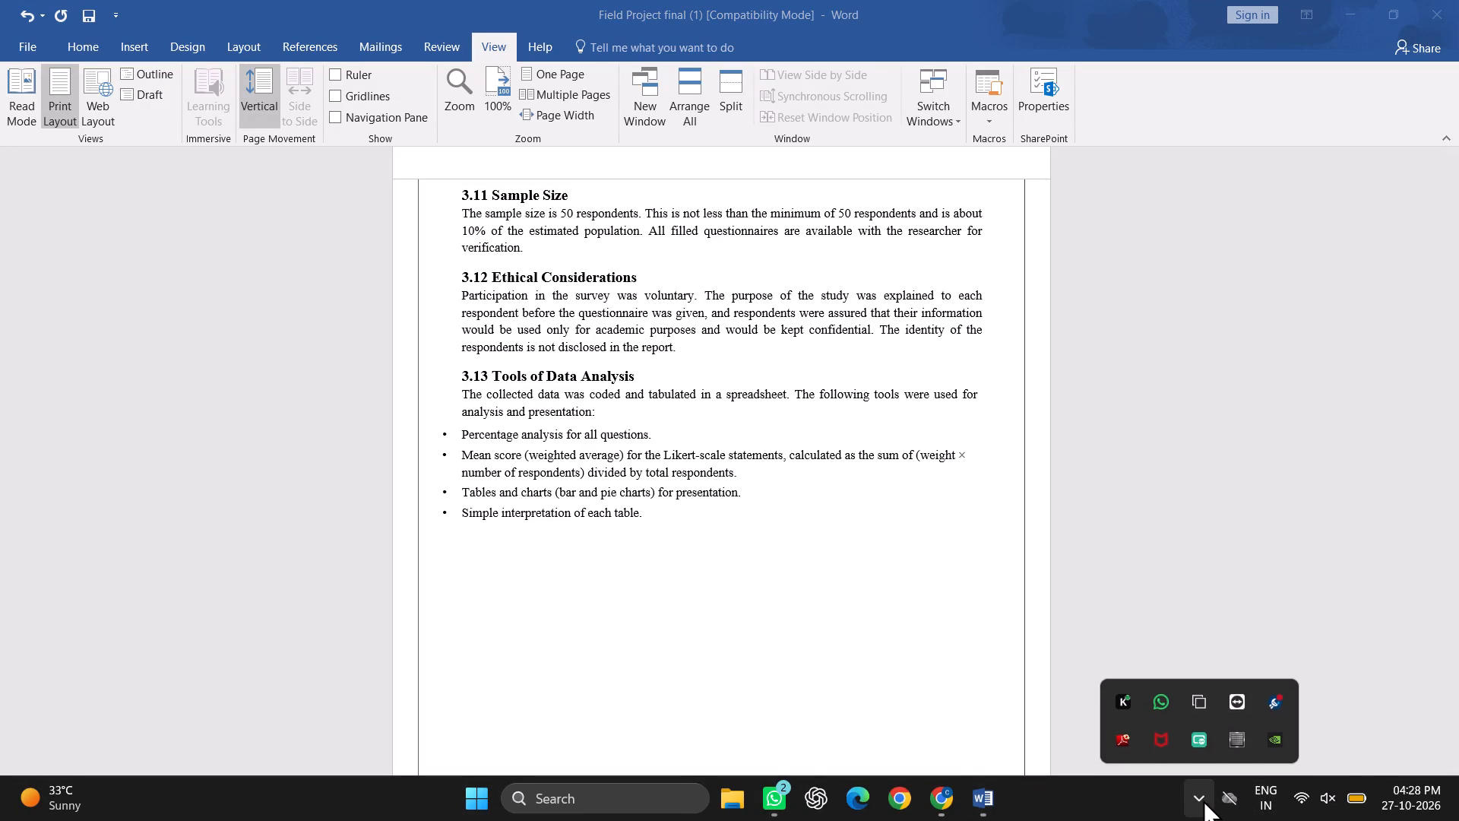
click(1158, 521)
Insert a blank line above the ACKNOWLEDGEMENT heading on page 2.
scroll(820, 506, up, 7)
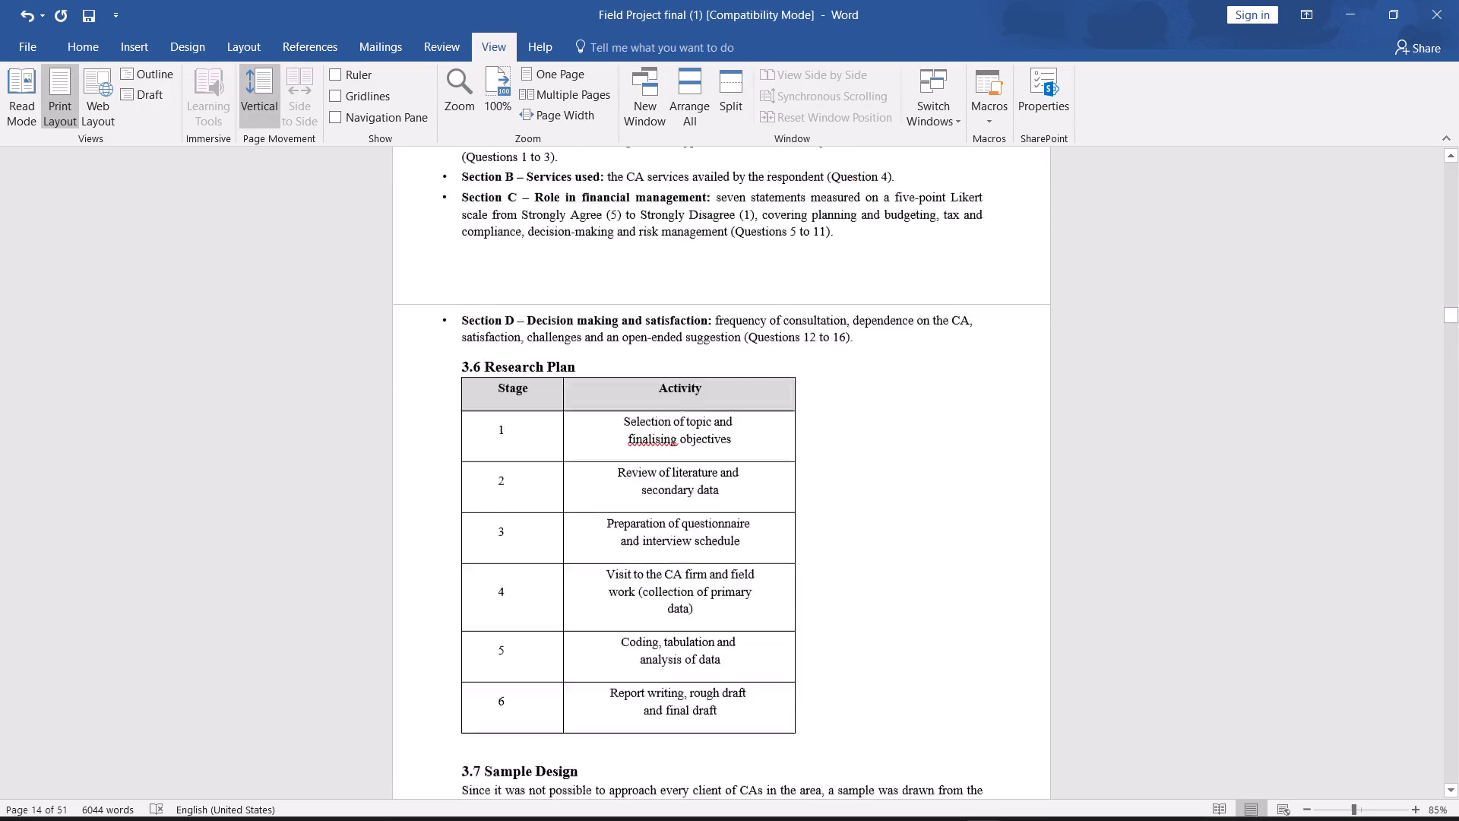
scroll(820, 506, up, 5)
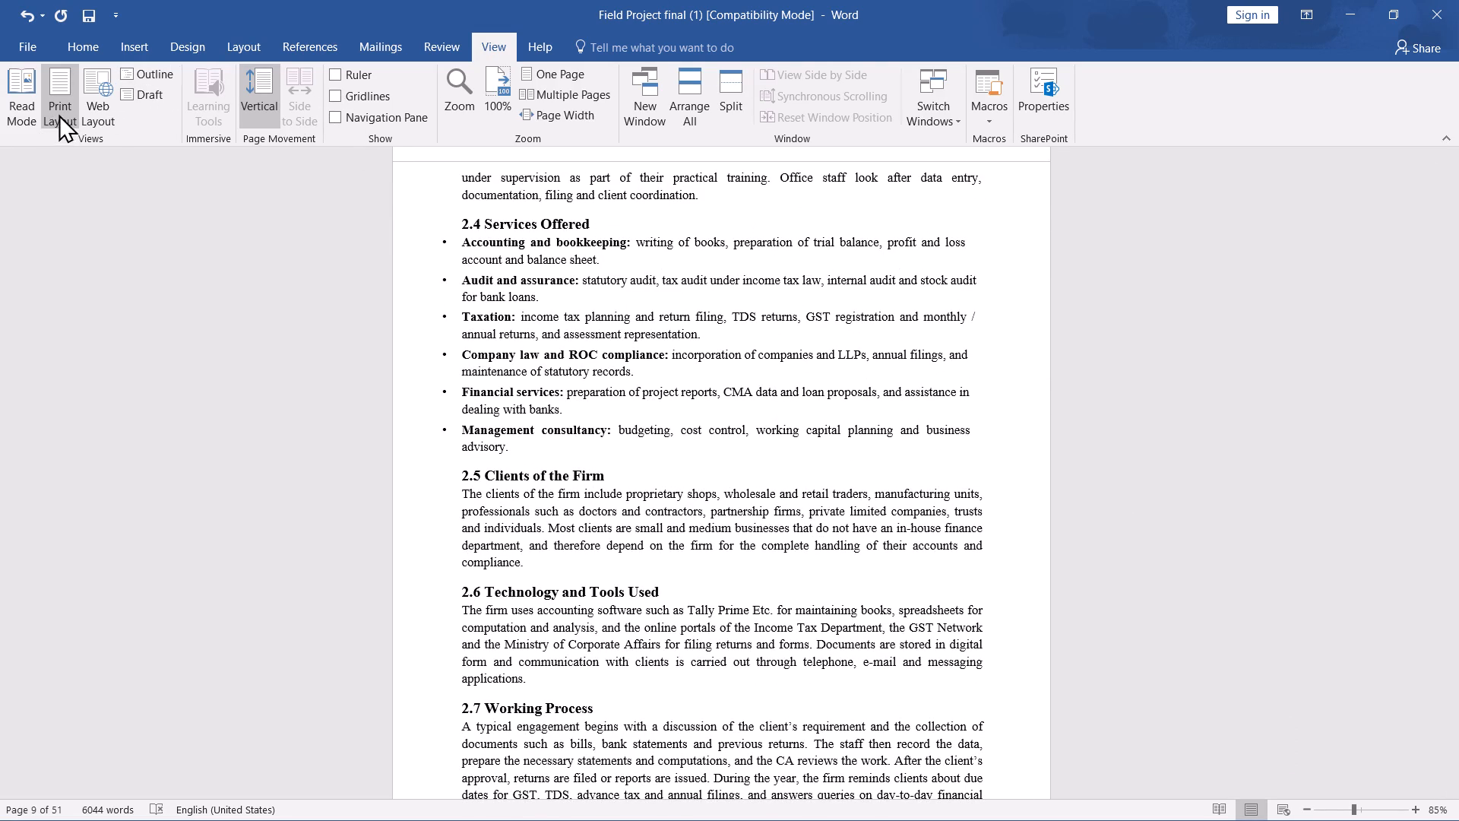
scroll(549, 323, up, 18)
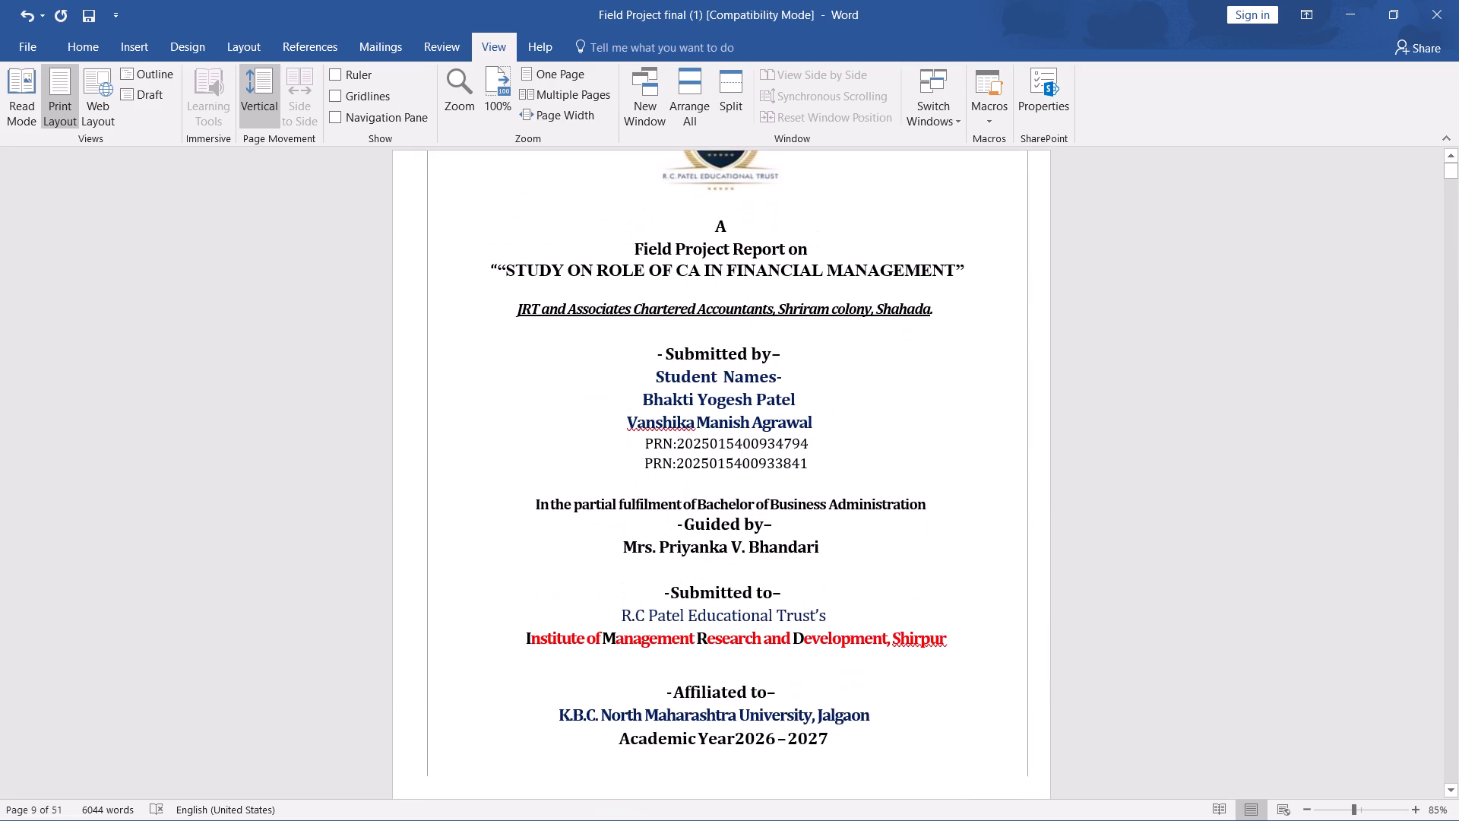
scroll(549, 323, down, 4)
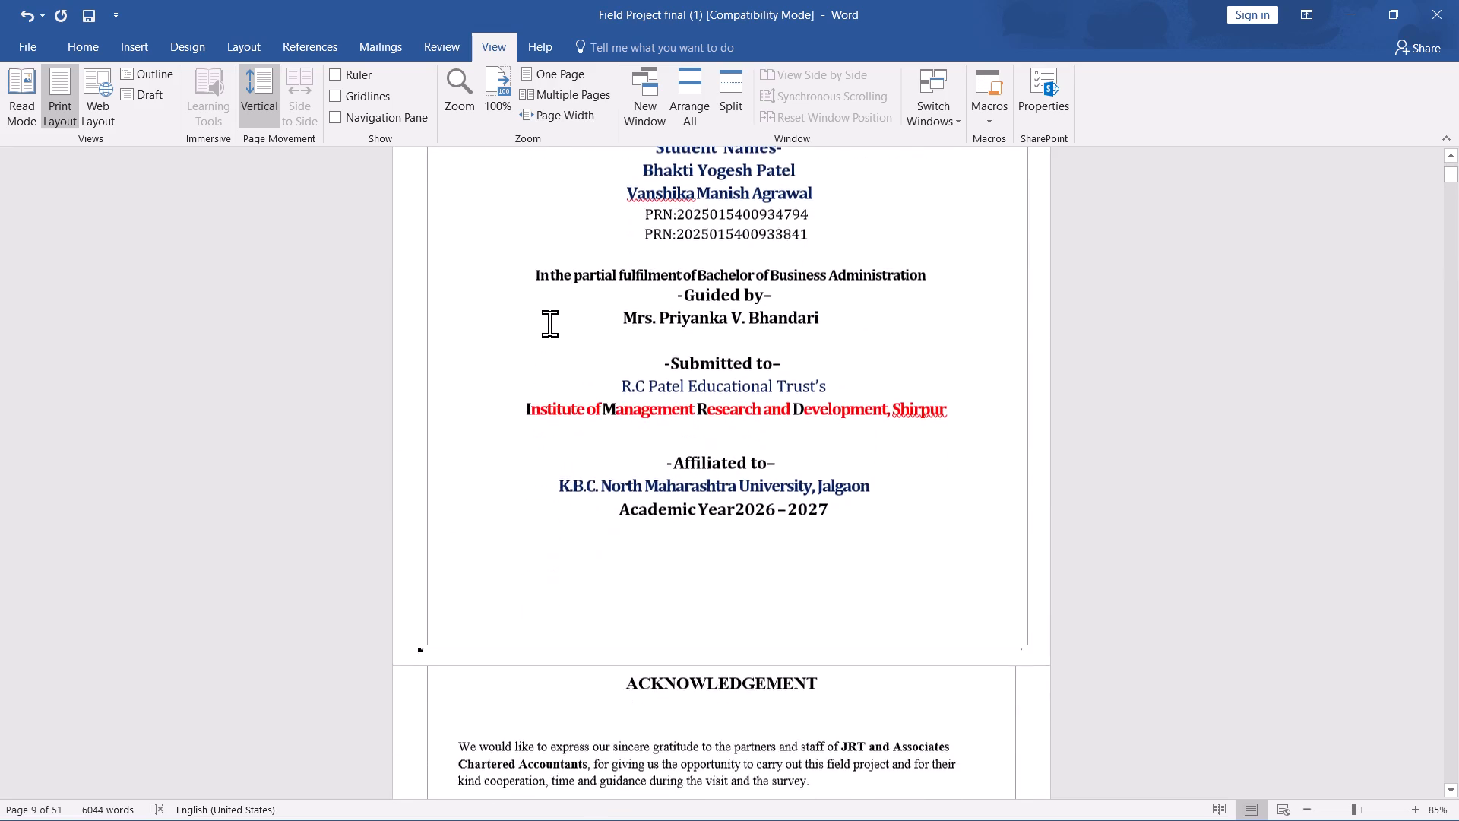
scroll(549, 323, down, 2)
scroll(549, 323, up, 1)
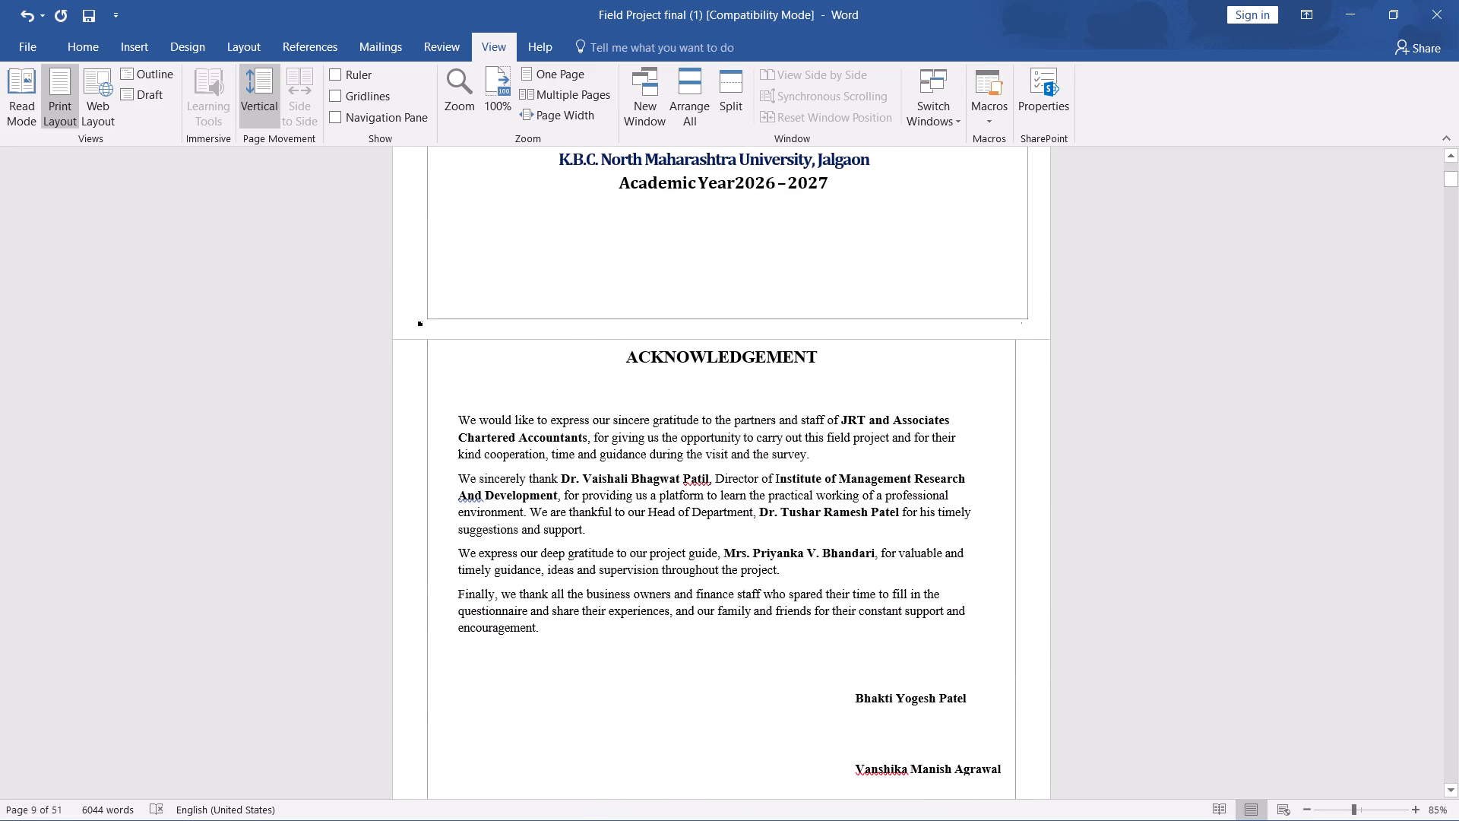
click(594, 366)
key(Return)
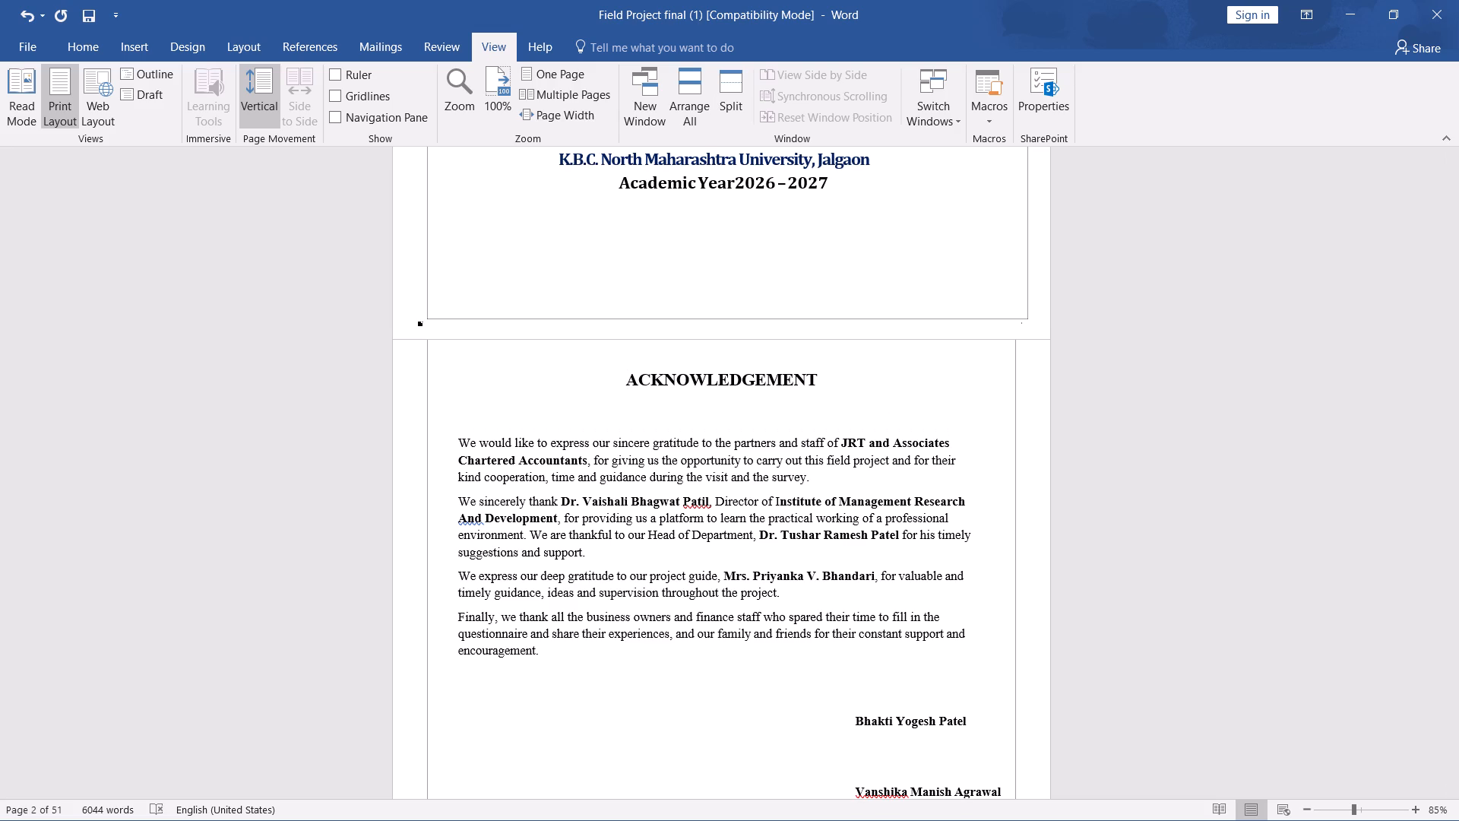
Examine the layout of chapter 1, from the role characteristics through the limitations of the study and the start of chapter 2.
scroll(879, 490, down, 5)
scroll(879, 490, up, 1)
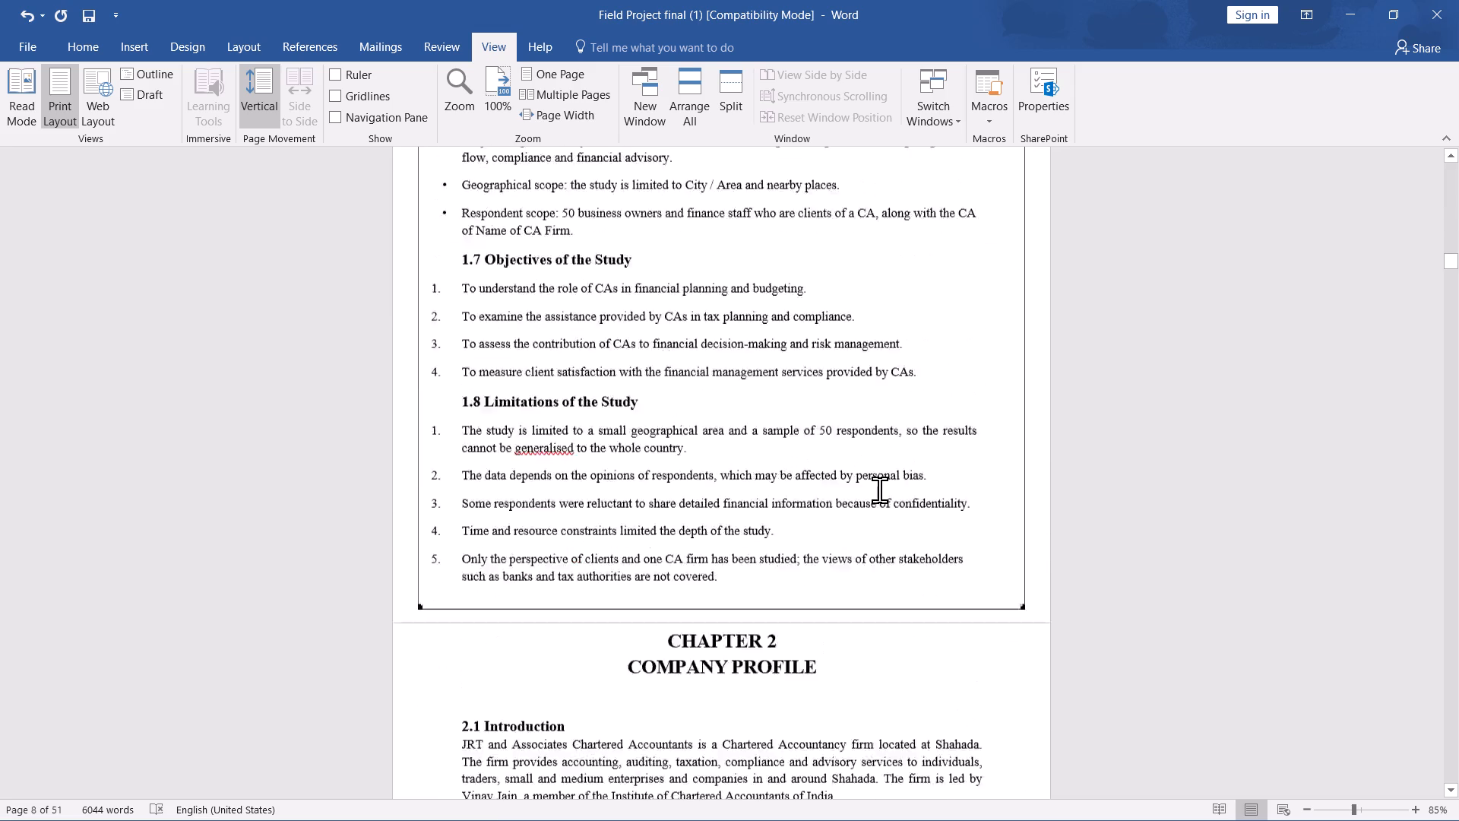
scroll(879, 490, up, 2)
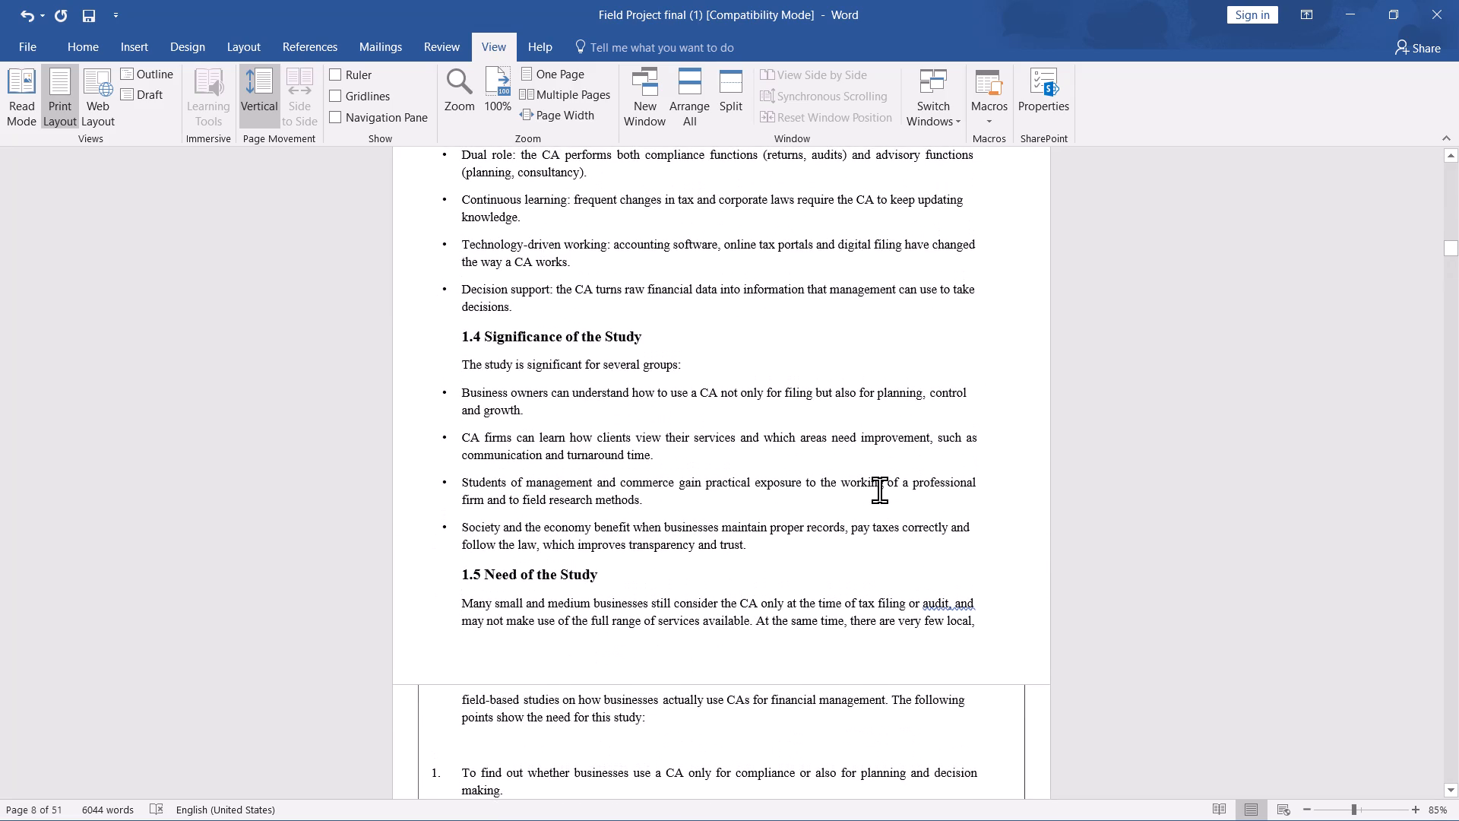
scroll(879, 490, up, 3)
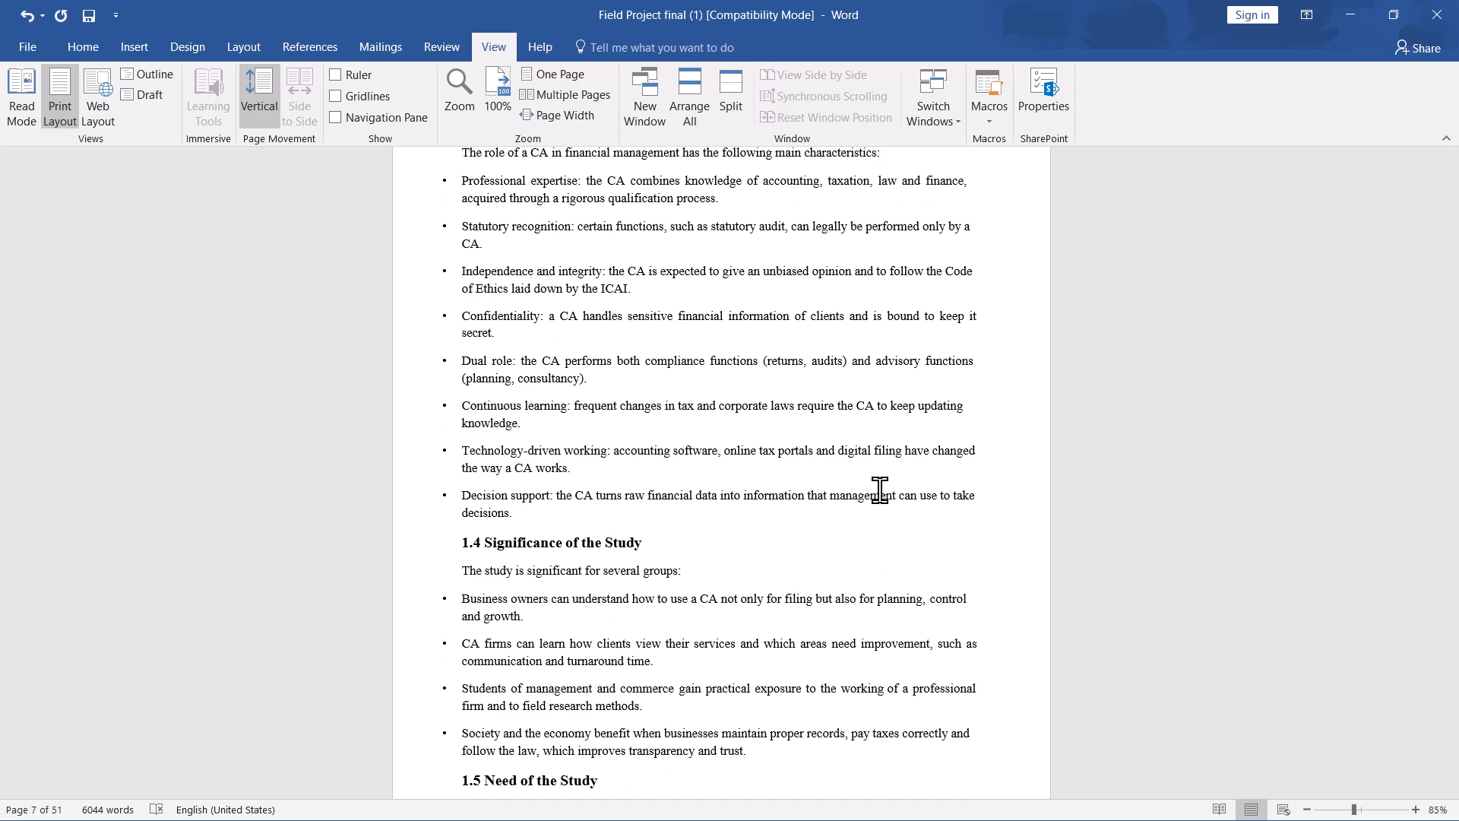
ctrl+scroll(879, 490, down, 5)
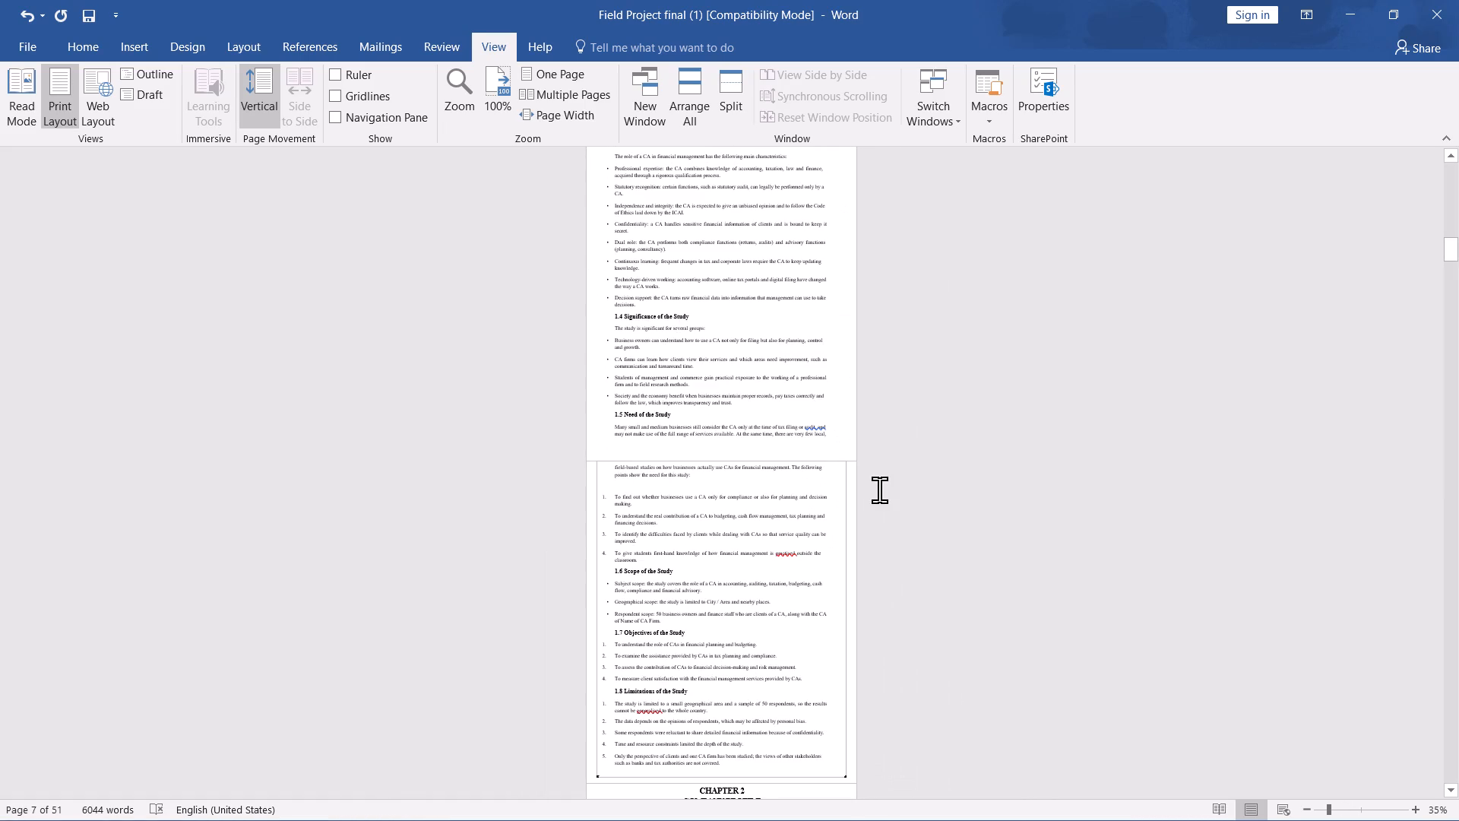
ctrl+scroll(879, 490, up, 3)
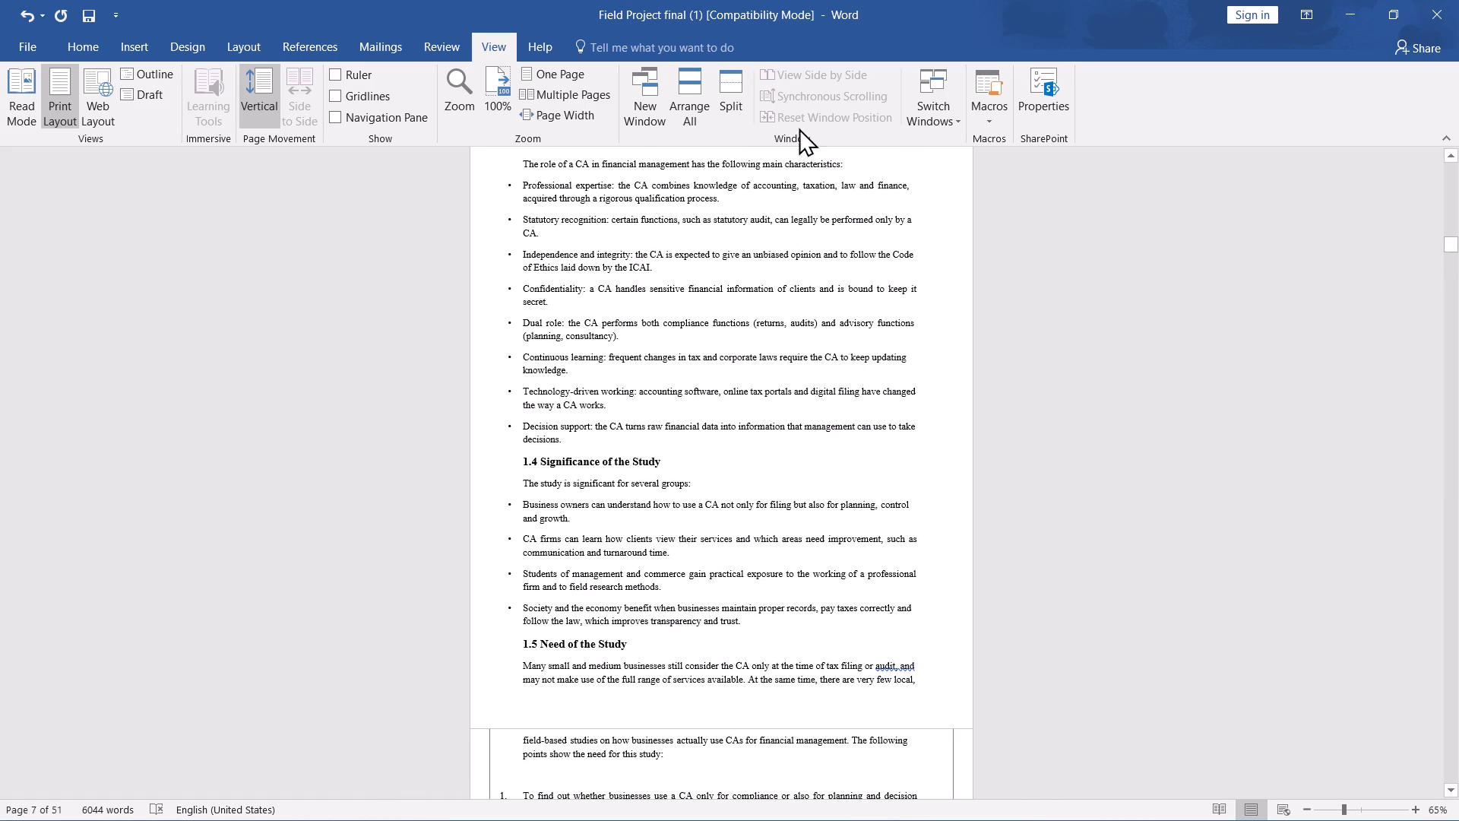
Arrange all open document windows.
click(688, 107)
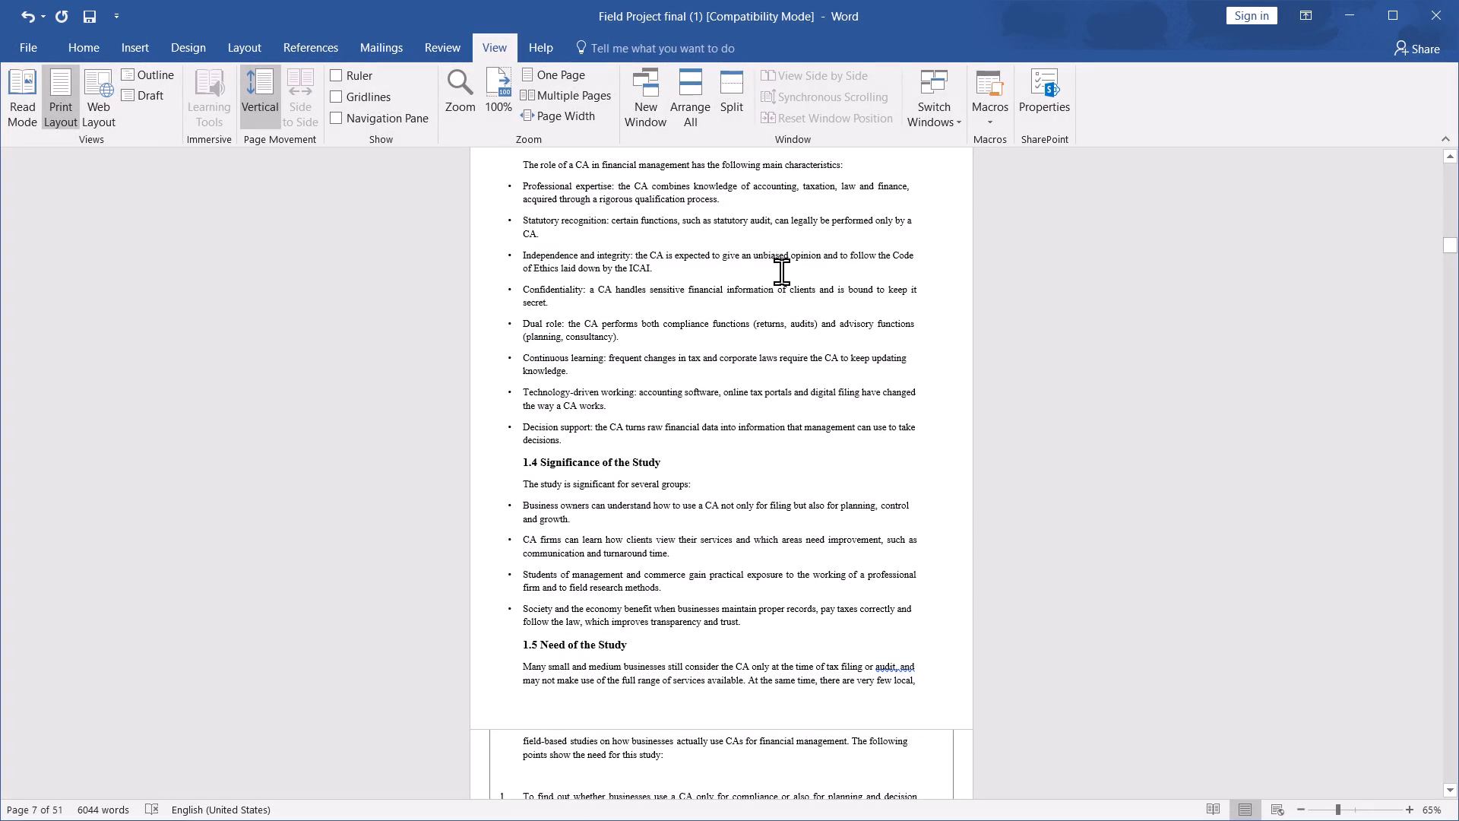
ctrl+scroll(788, 284, down, 1)
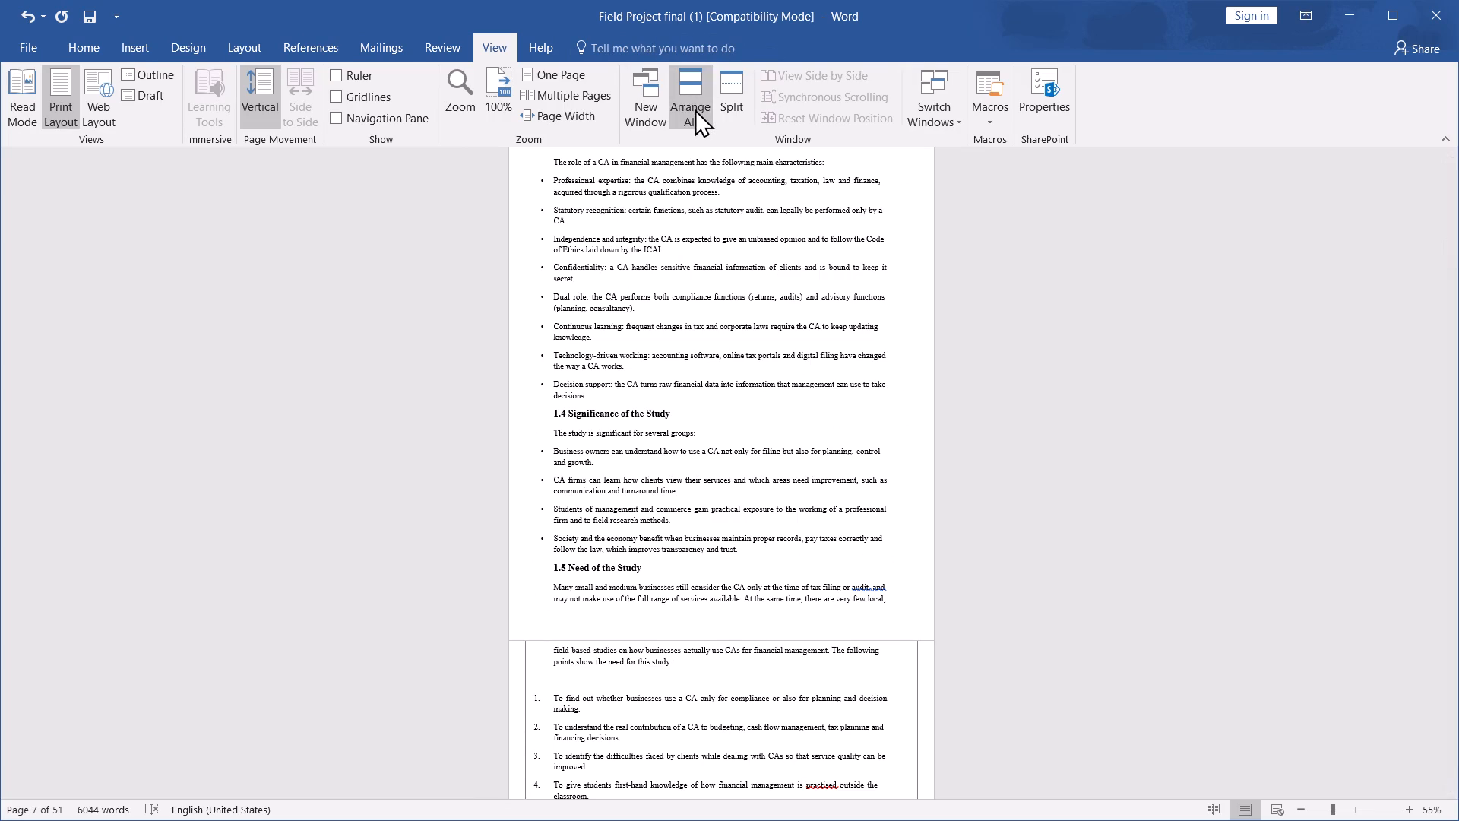
click(695, 109)
Open a second window of the document.
click(656, 100)
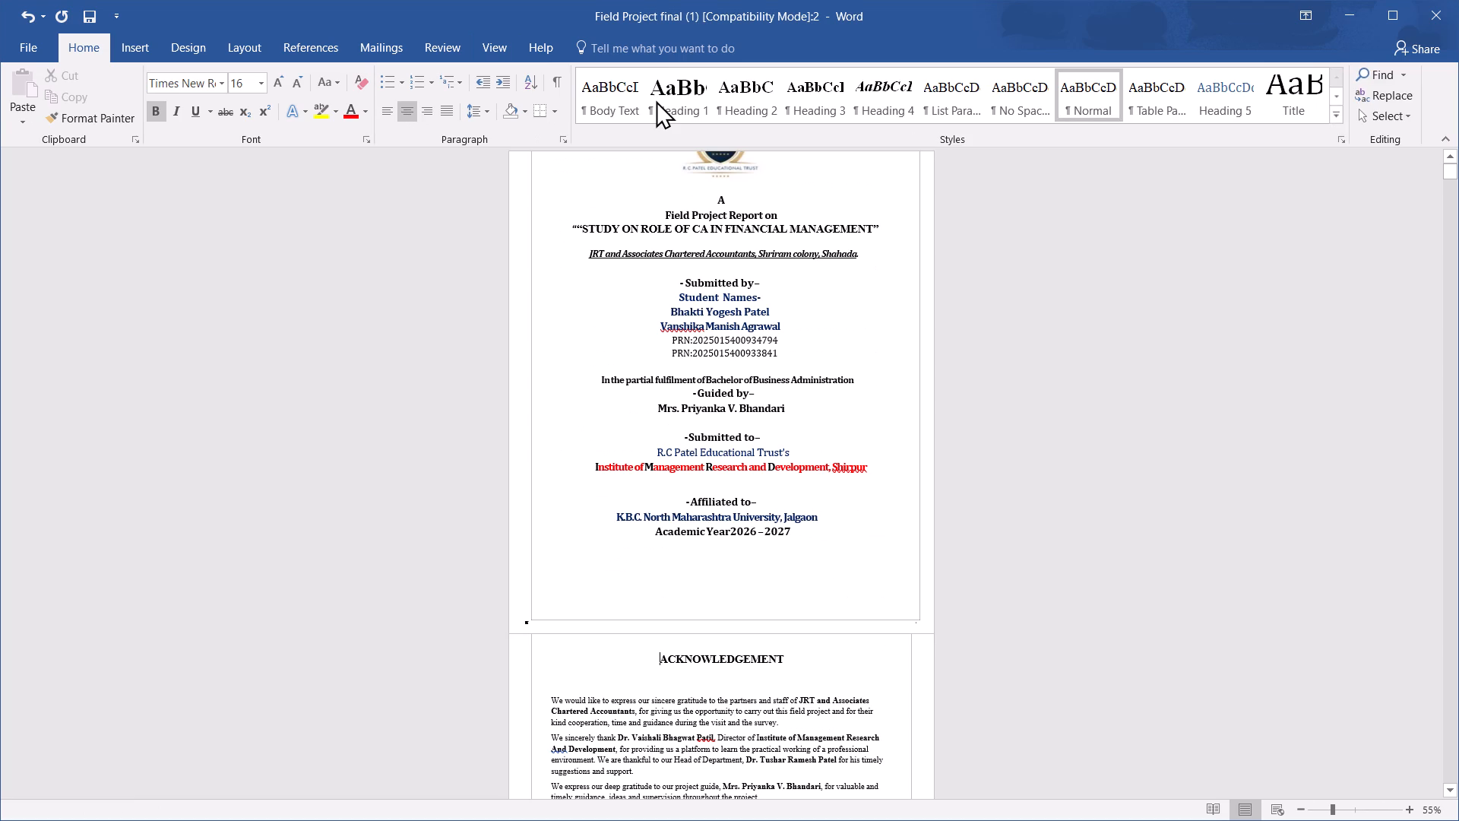
Examine the layout in the new window from the acknowledgement and declaration pages through the start of chapter 3.
scroll(764, 426, down, 7)
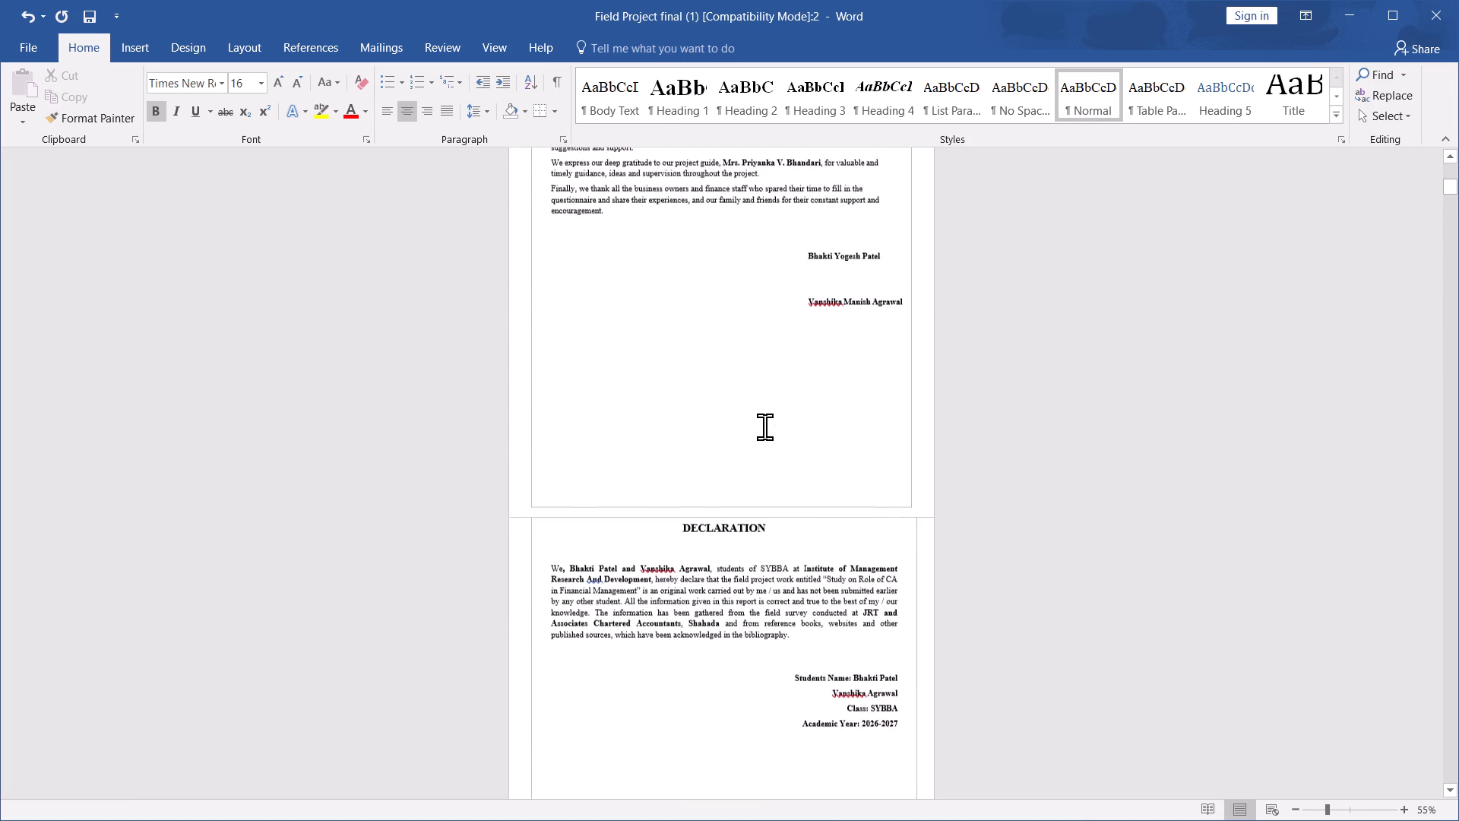
scroll(764, 426, down, 9)
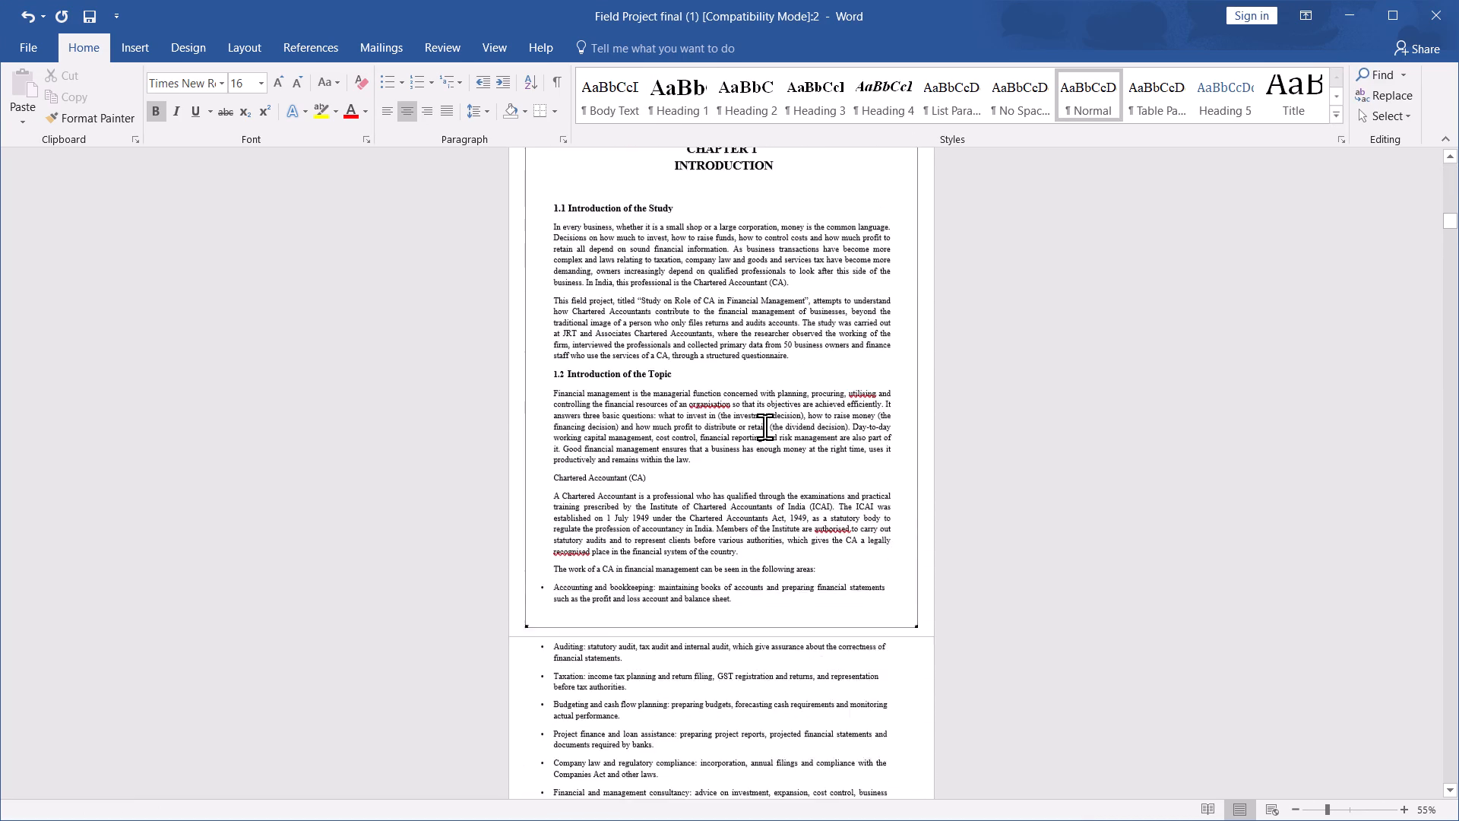
scroll(764, 426, down, 1)
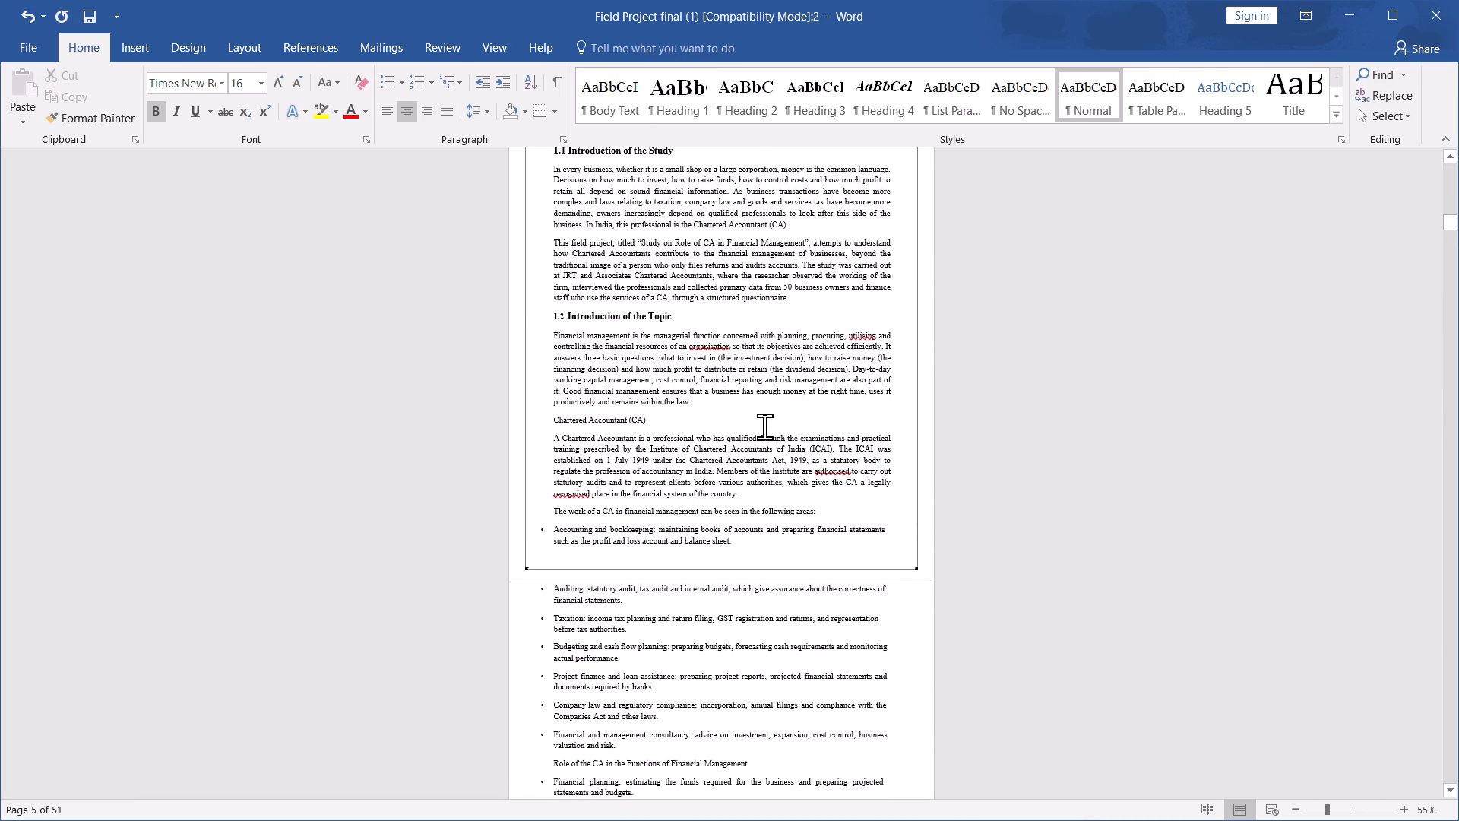
scroll(764, 426, down, 3)
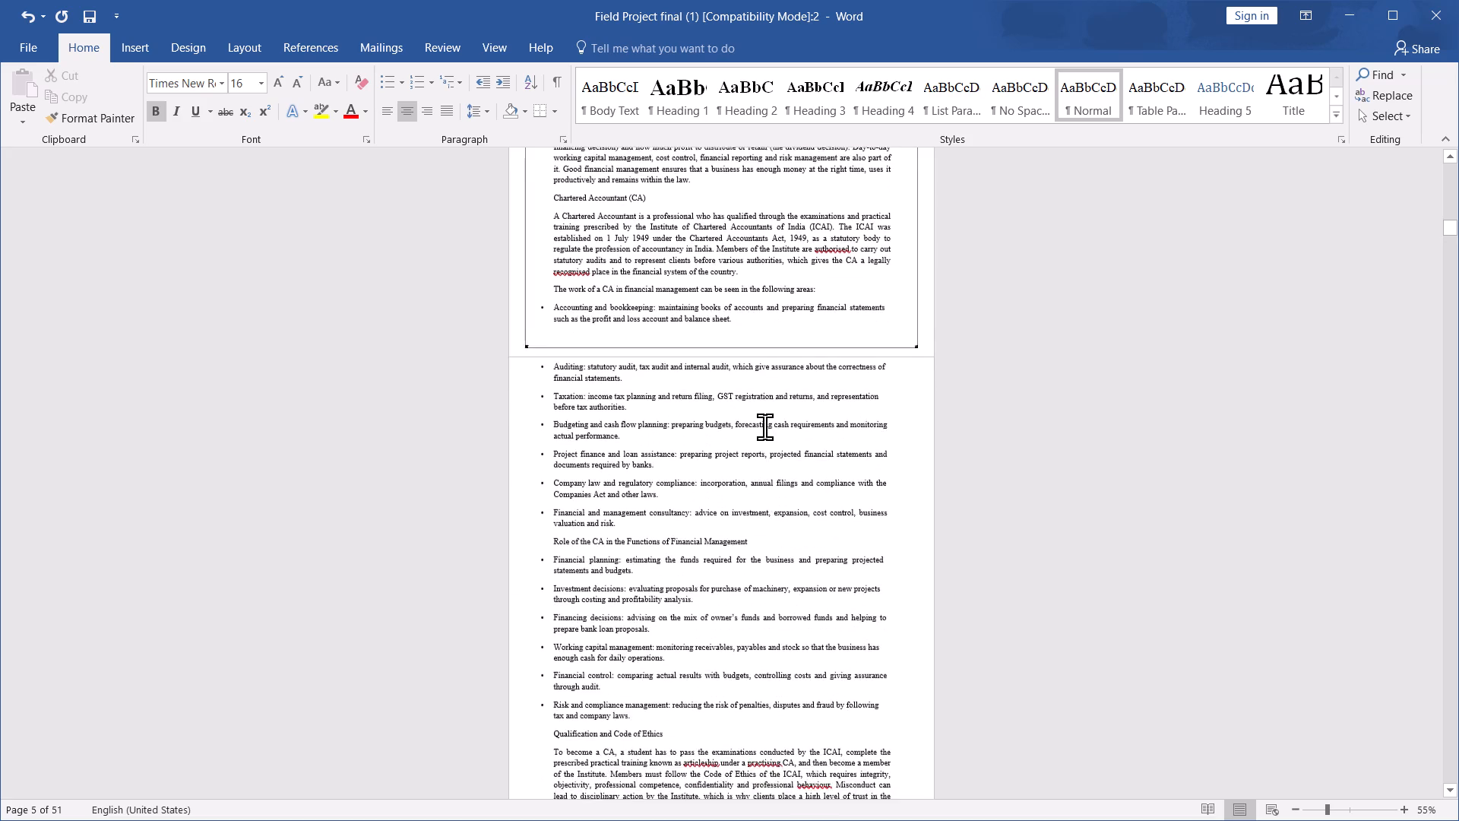
scroll(764, 426, down, 6)
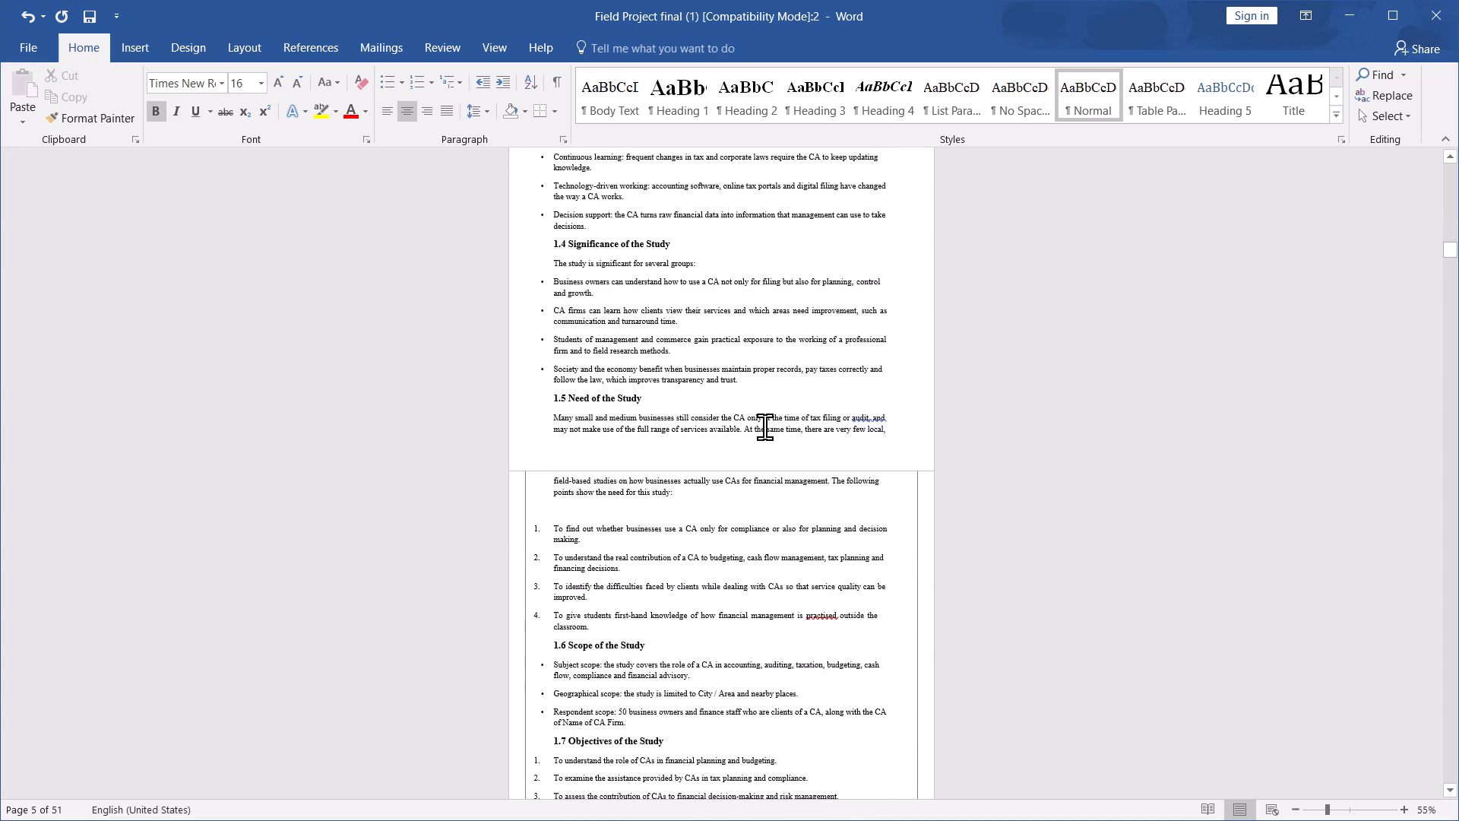
scroll(764, 426, down, 7)
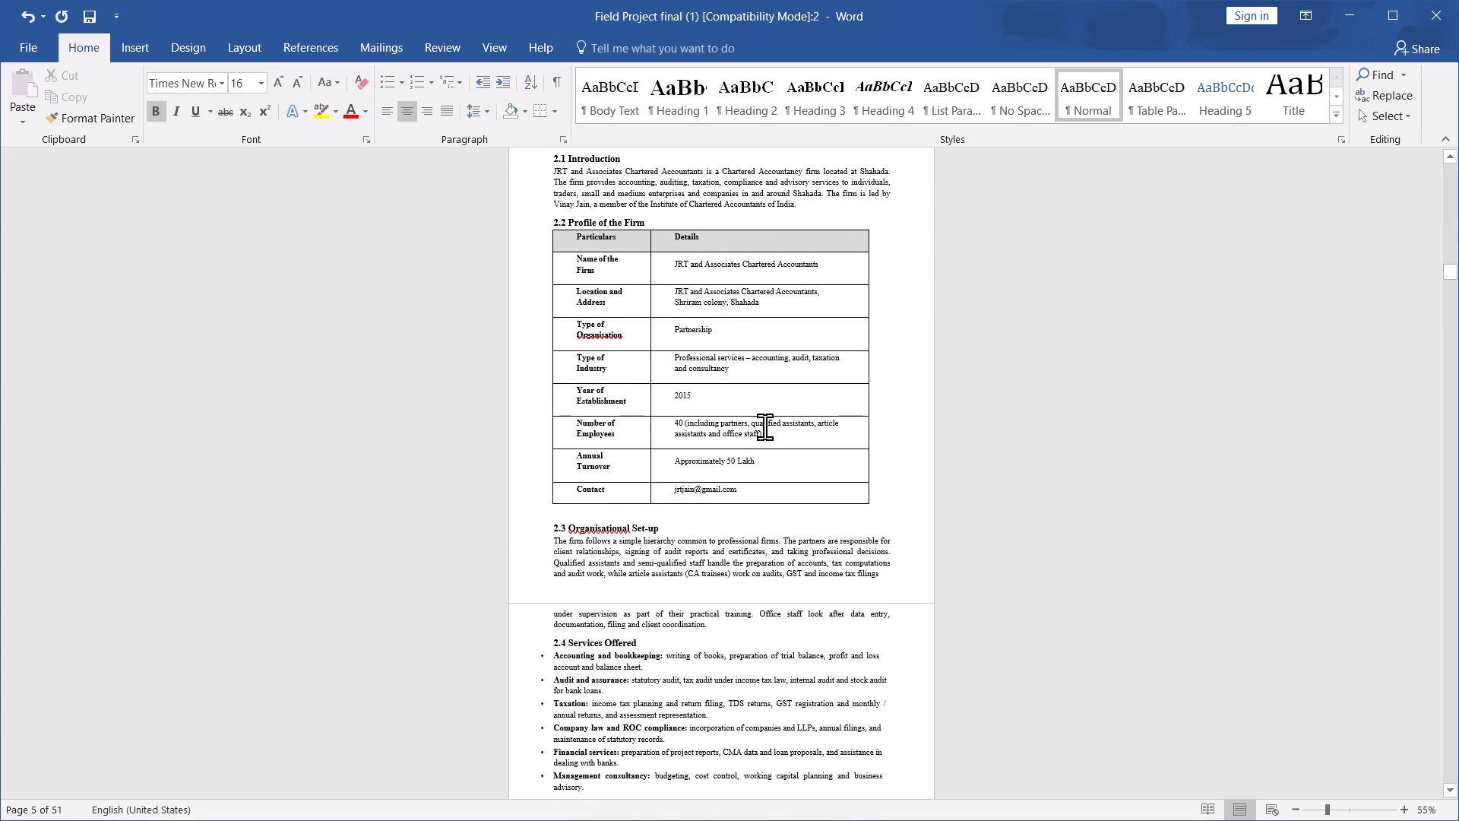
scroll(764, 426, down, 4)
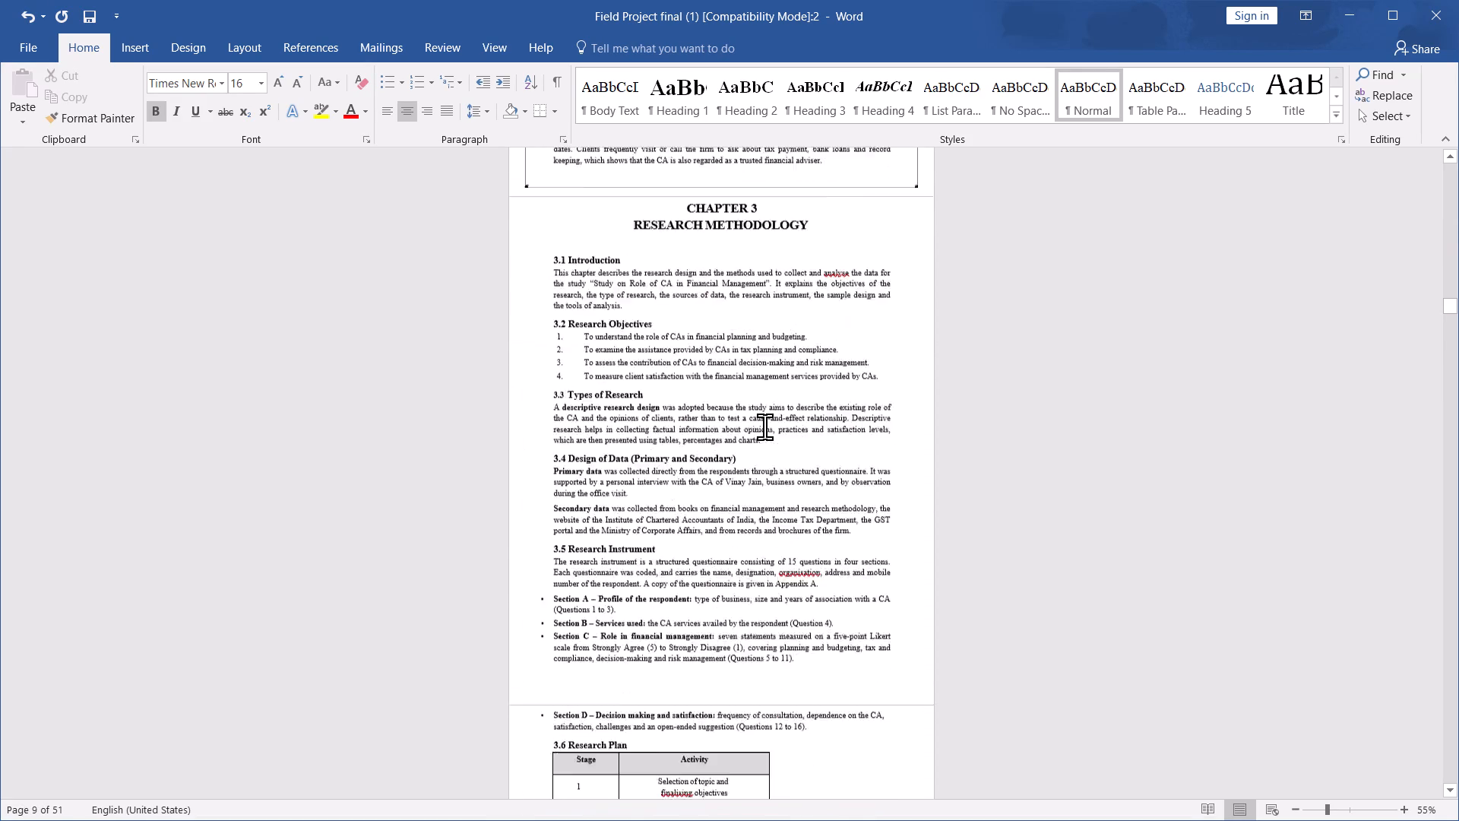
scroll(764, 426, down, 1)
scroll(764, 426, up, 6)
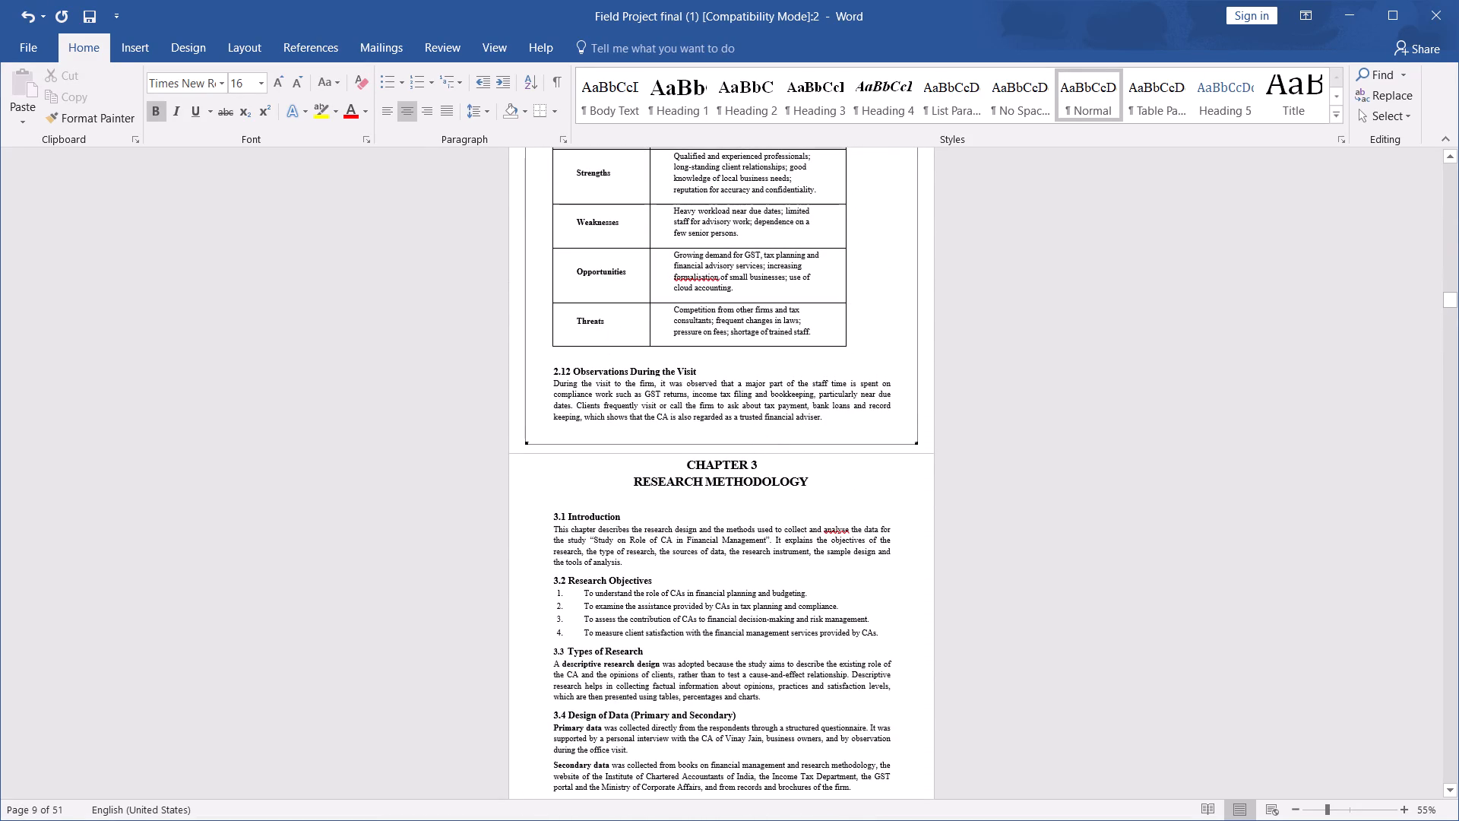
Display multiple pages of the document side by side.
click(494, 51)
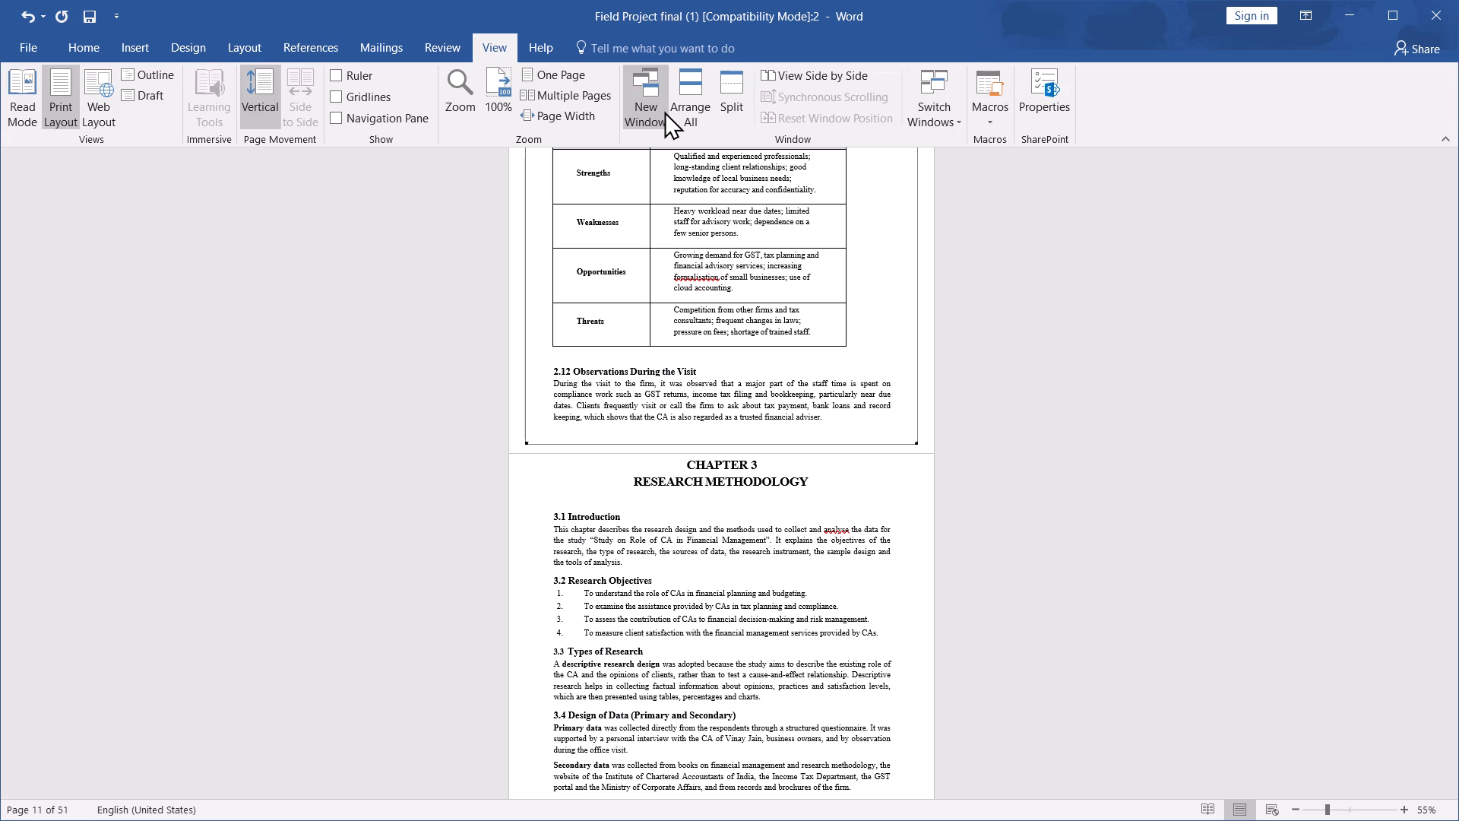
click(574, 96)
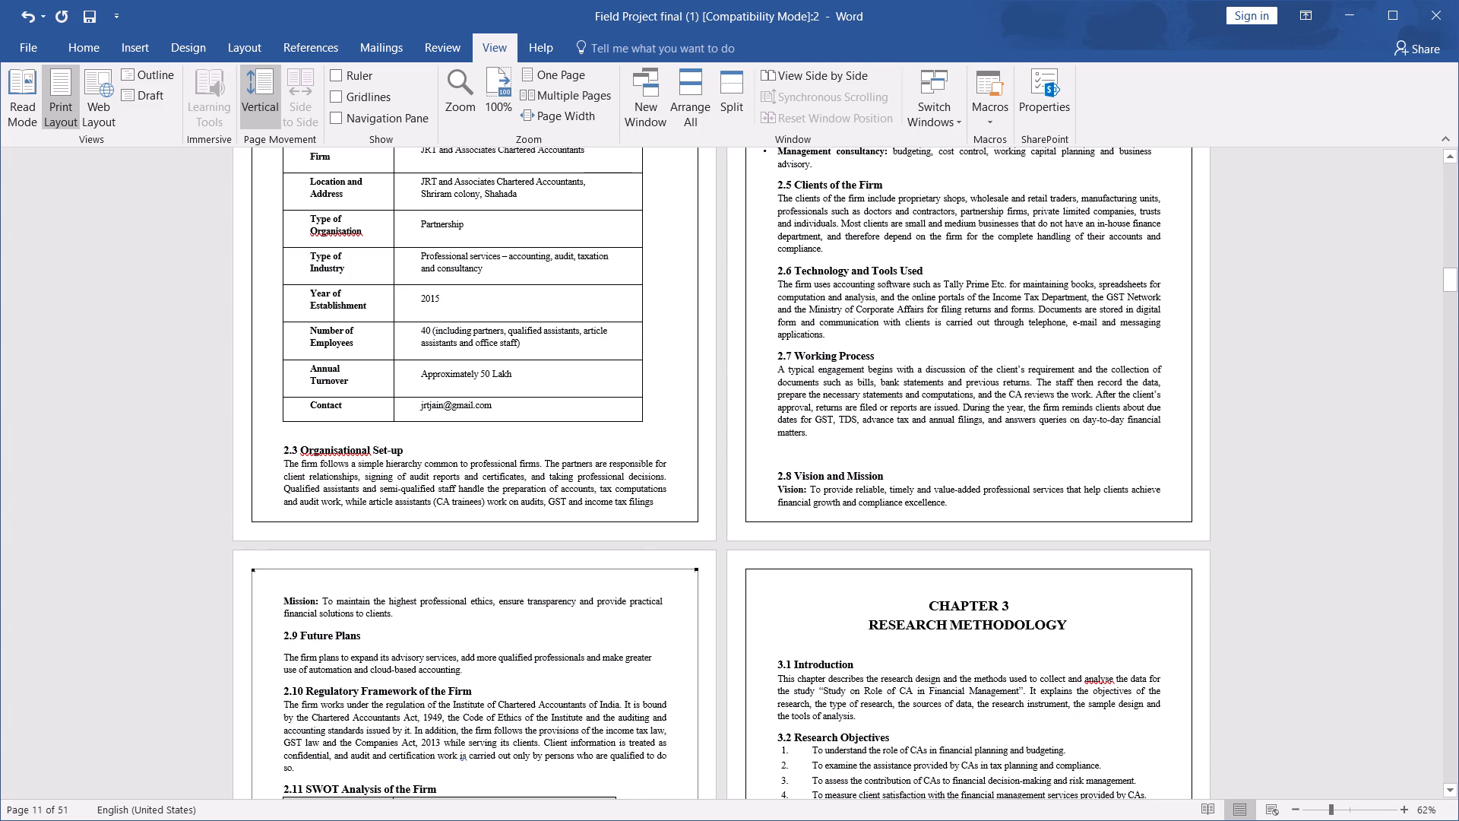
Examine the page borders and layout of the cover page, front matter, index and chapter 1.
ctrl+scroll(668, 386, down, 1)
scroll(668, 386, up, 12)
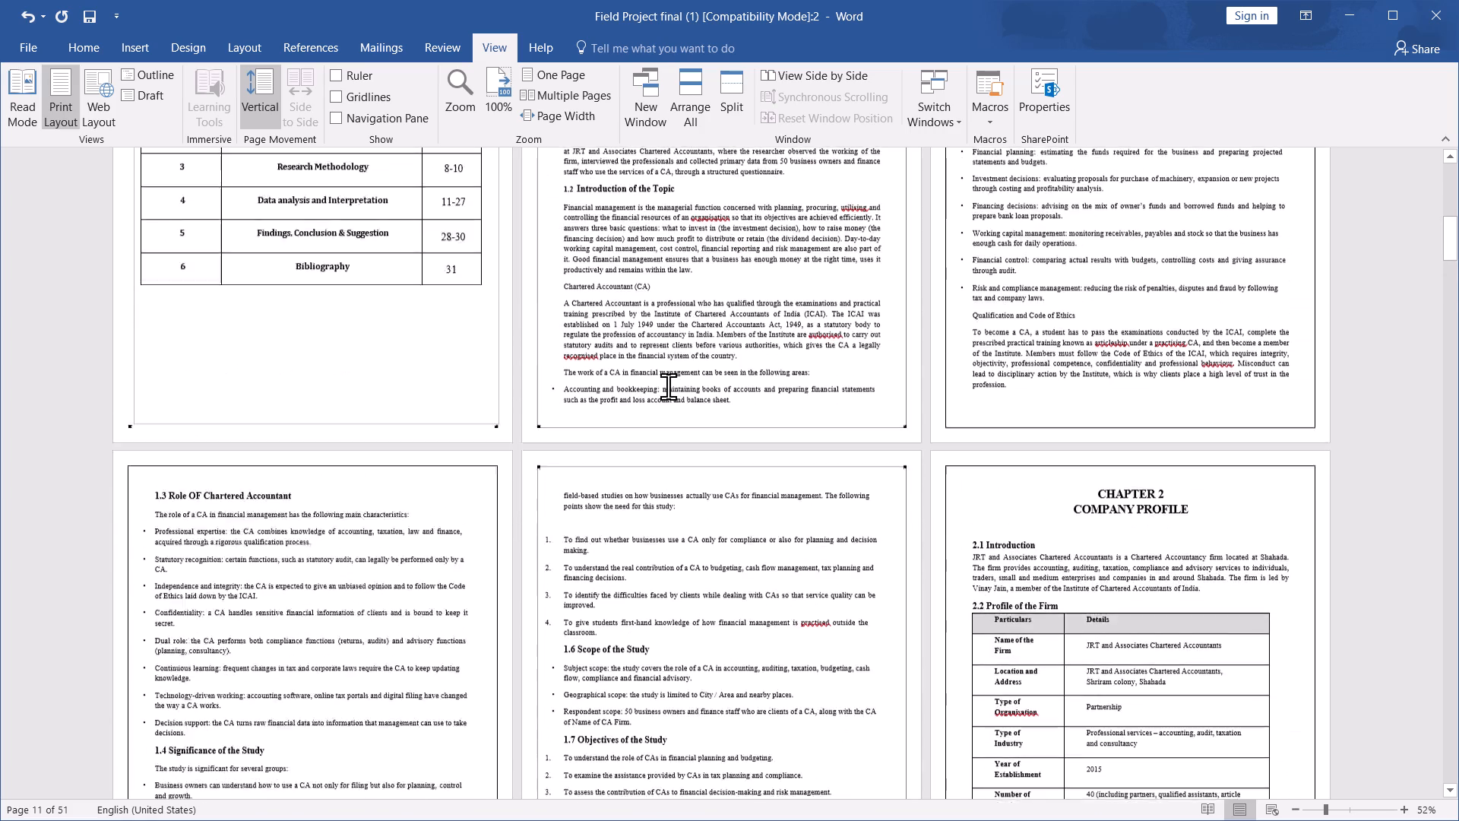
scroll(668, 386, up, 7)
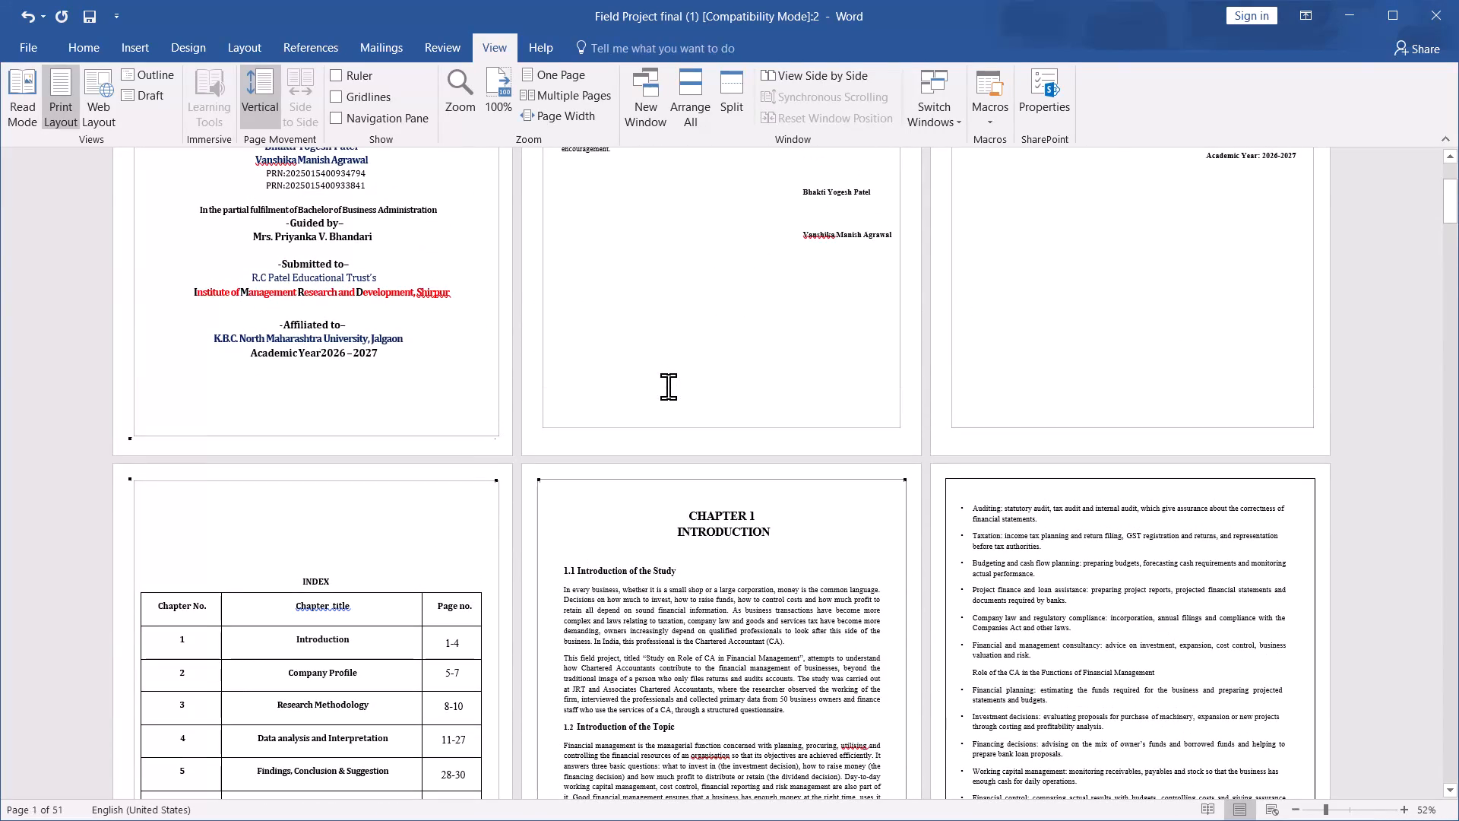
scroll(668, 386, up, 2)
scroll(668, 386, down, 3)
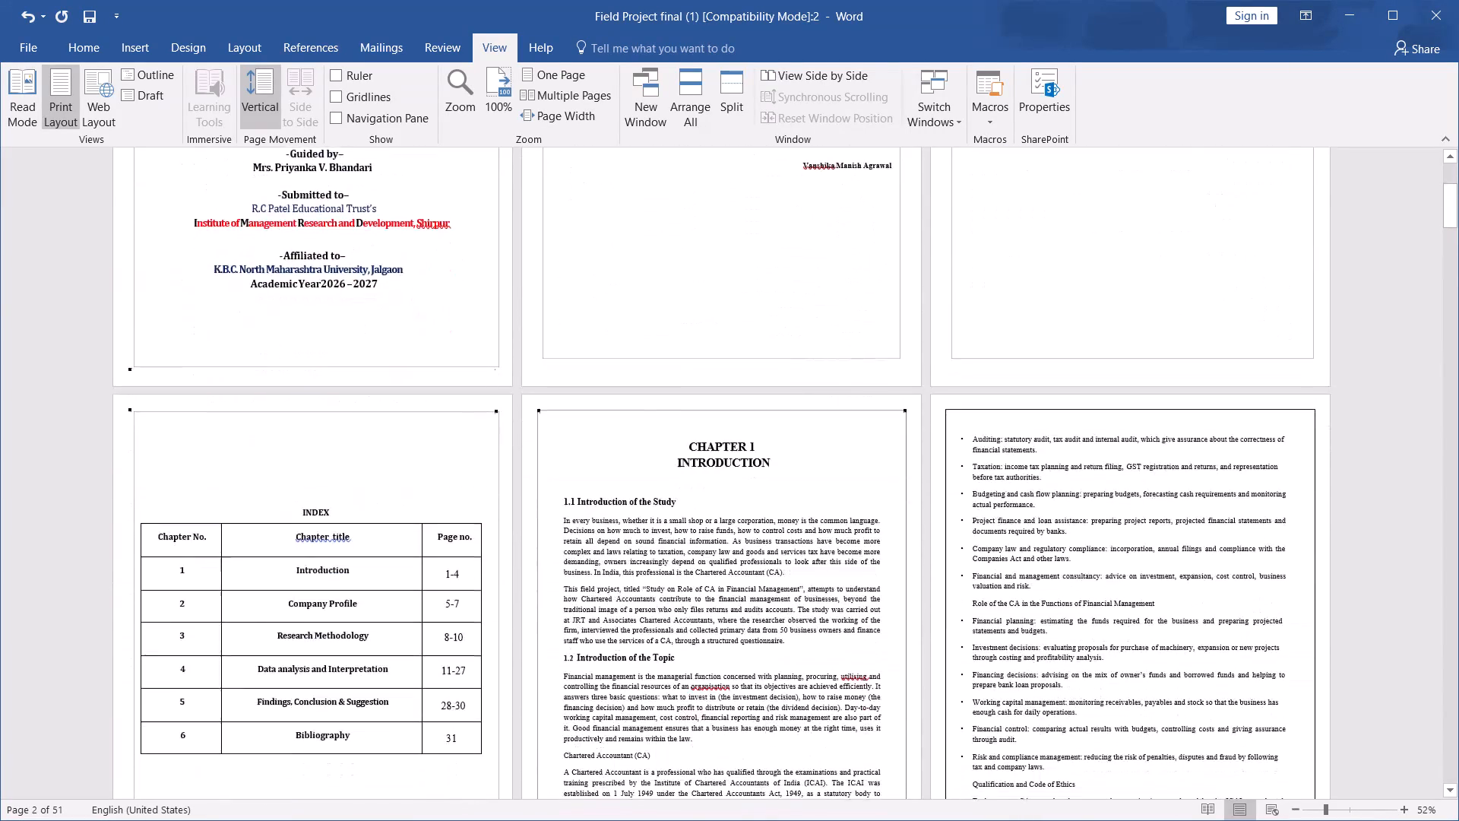
scroll(668, 386, down, 6)
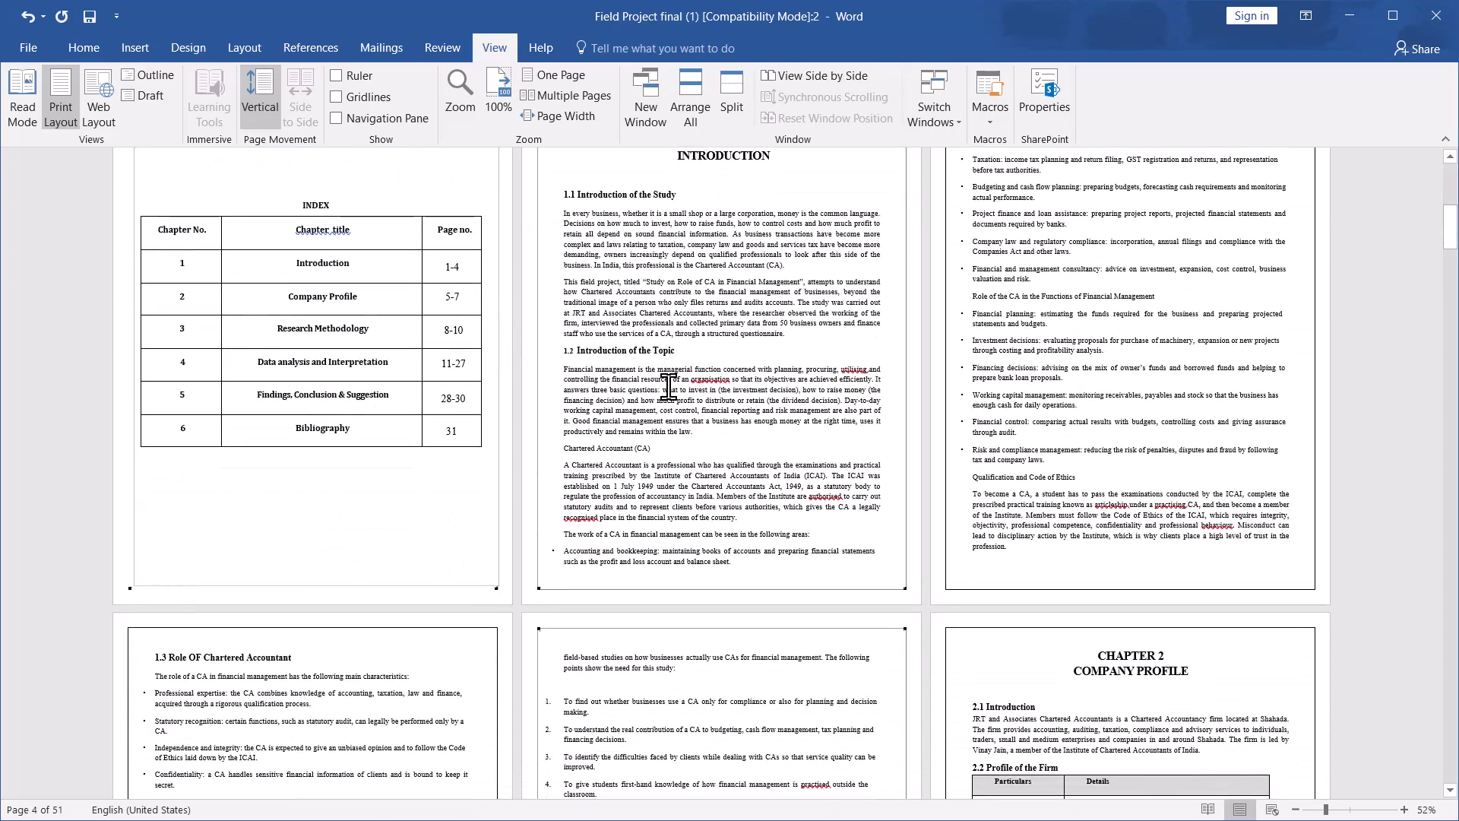
scroll(668, 386, down, 3)
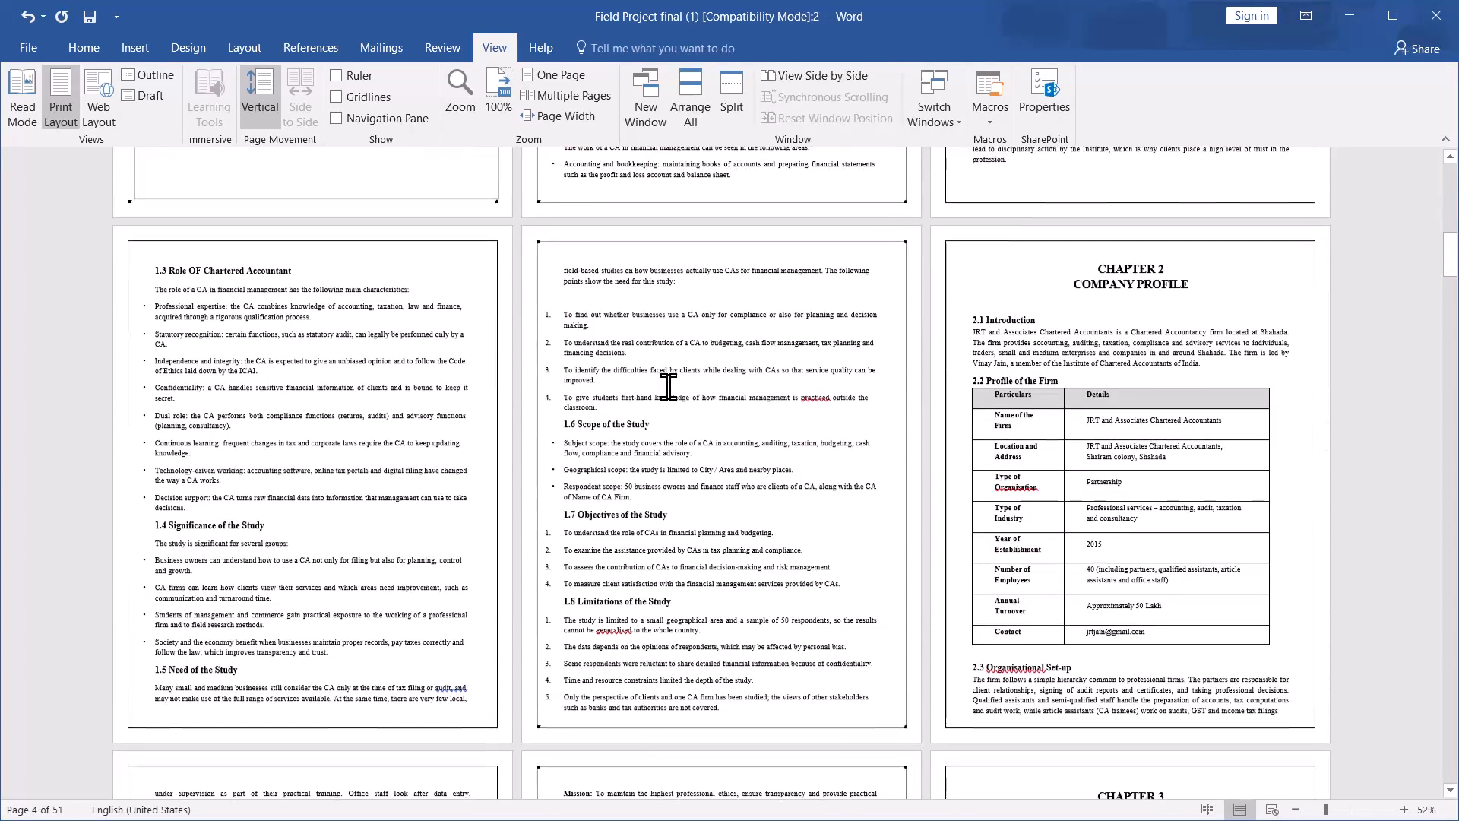
scroll(668, 386, down, 1)
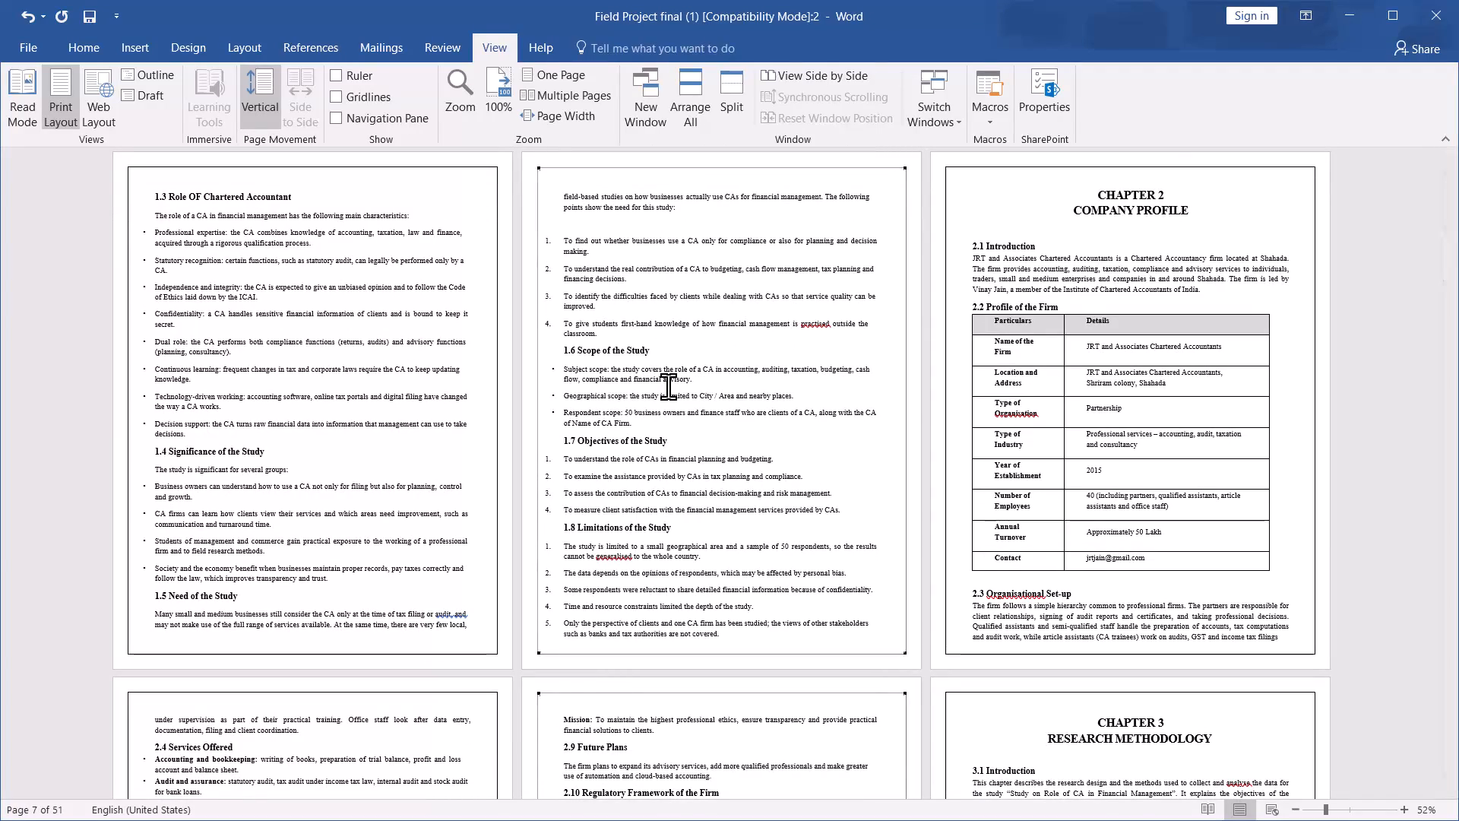
Examine the page layout of chapters 2 and 3, including the firm profile, SWOT table and research plan, up to chapter 4's opening.
scroll(668, 386, down, 1)
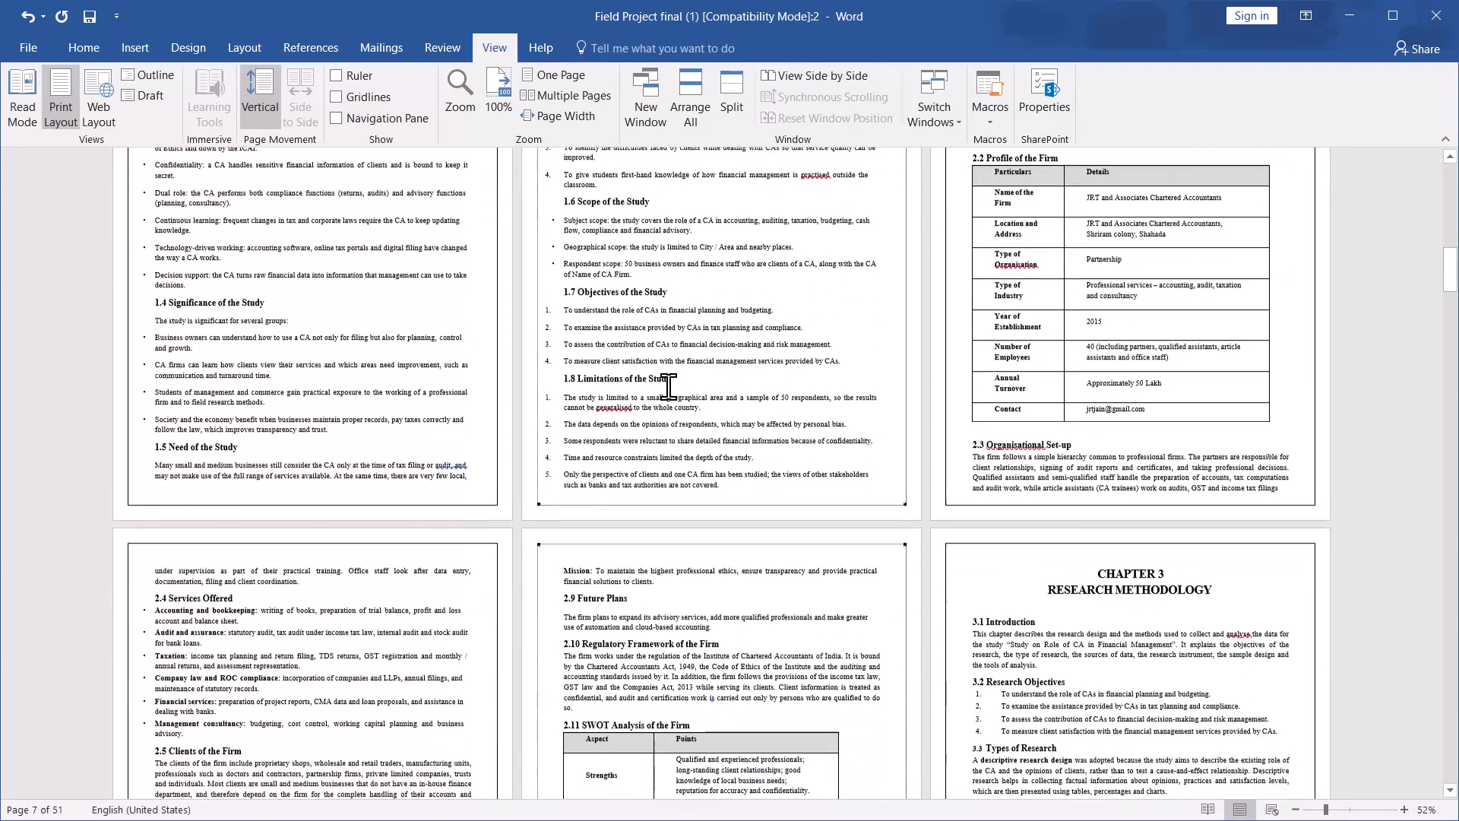
scroll(668, 386, down, 4)
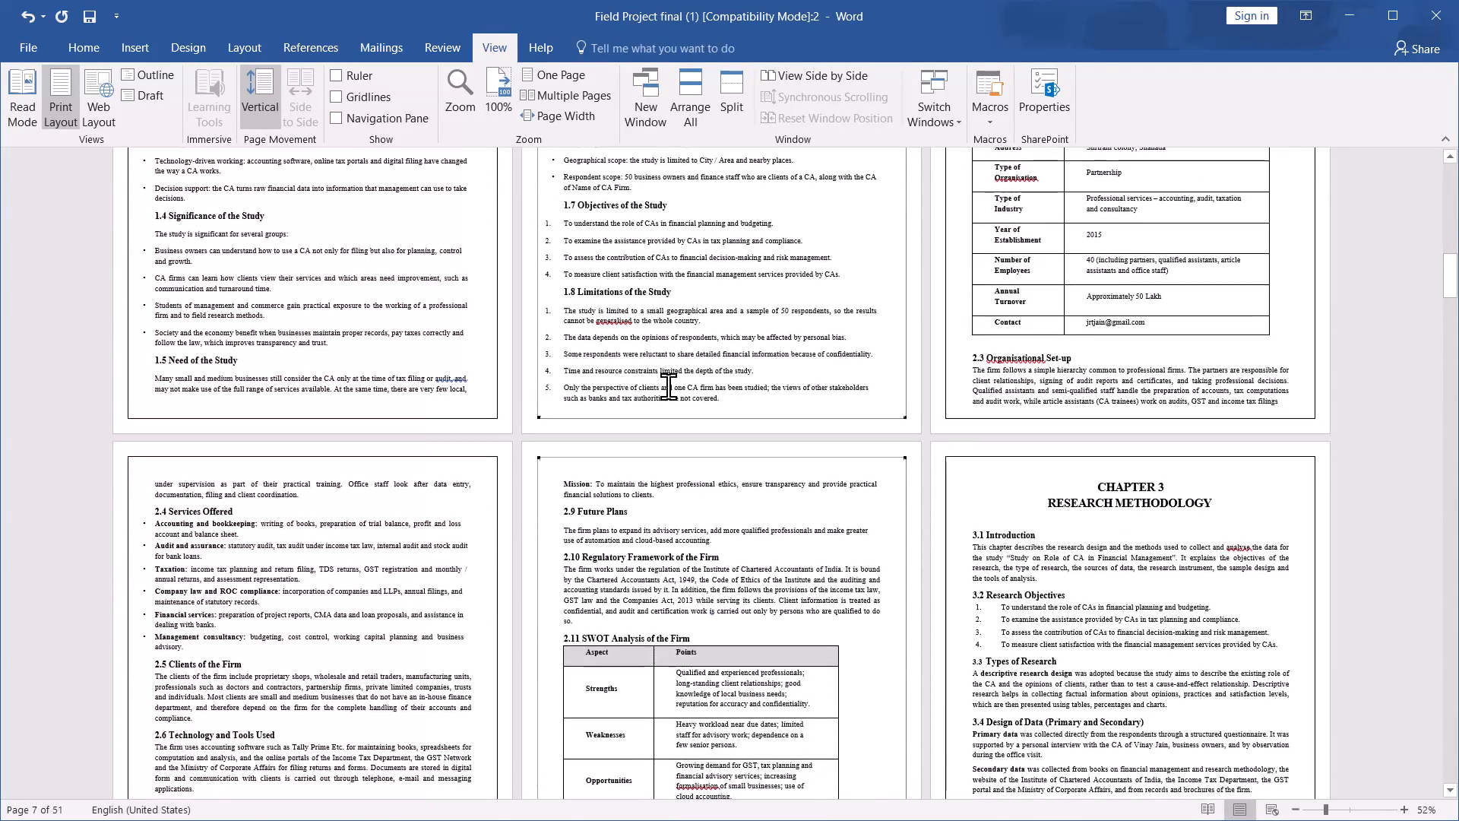
scroll(668, 386, down, 3)
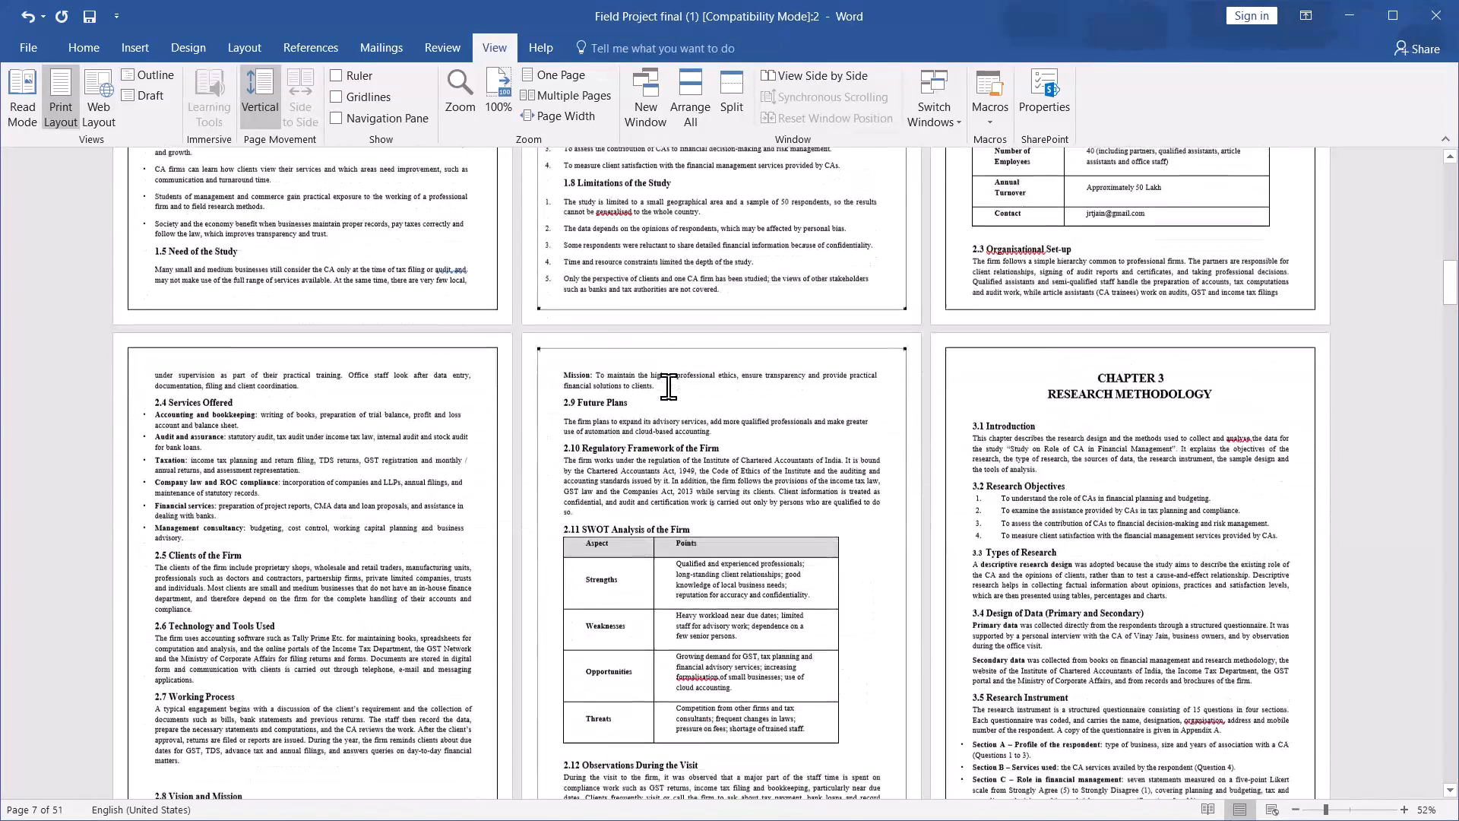
scroll(668, 386, down, 2)
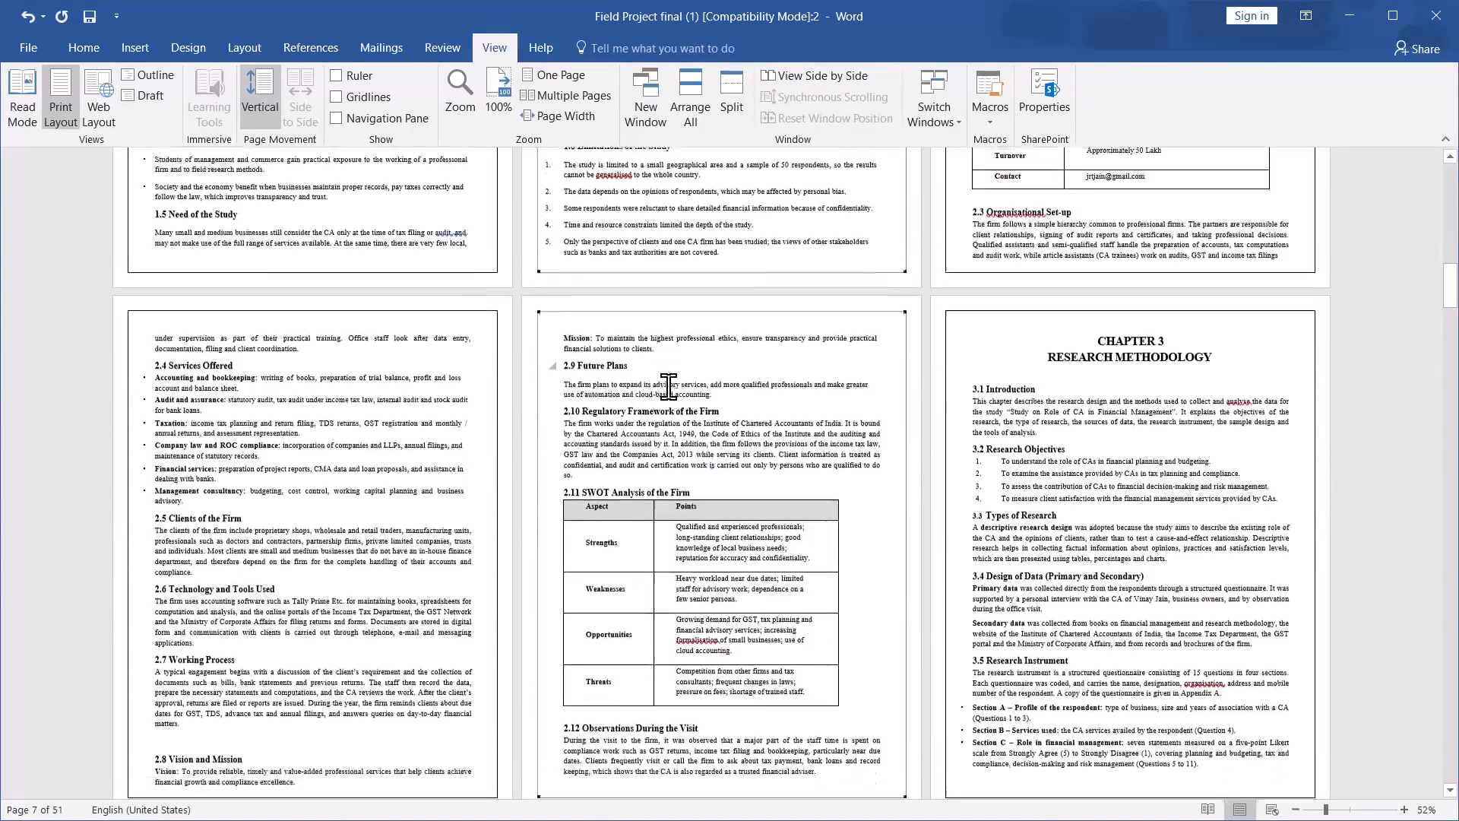
scroll(668, 386, down, 1)
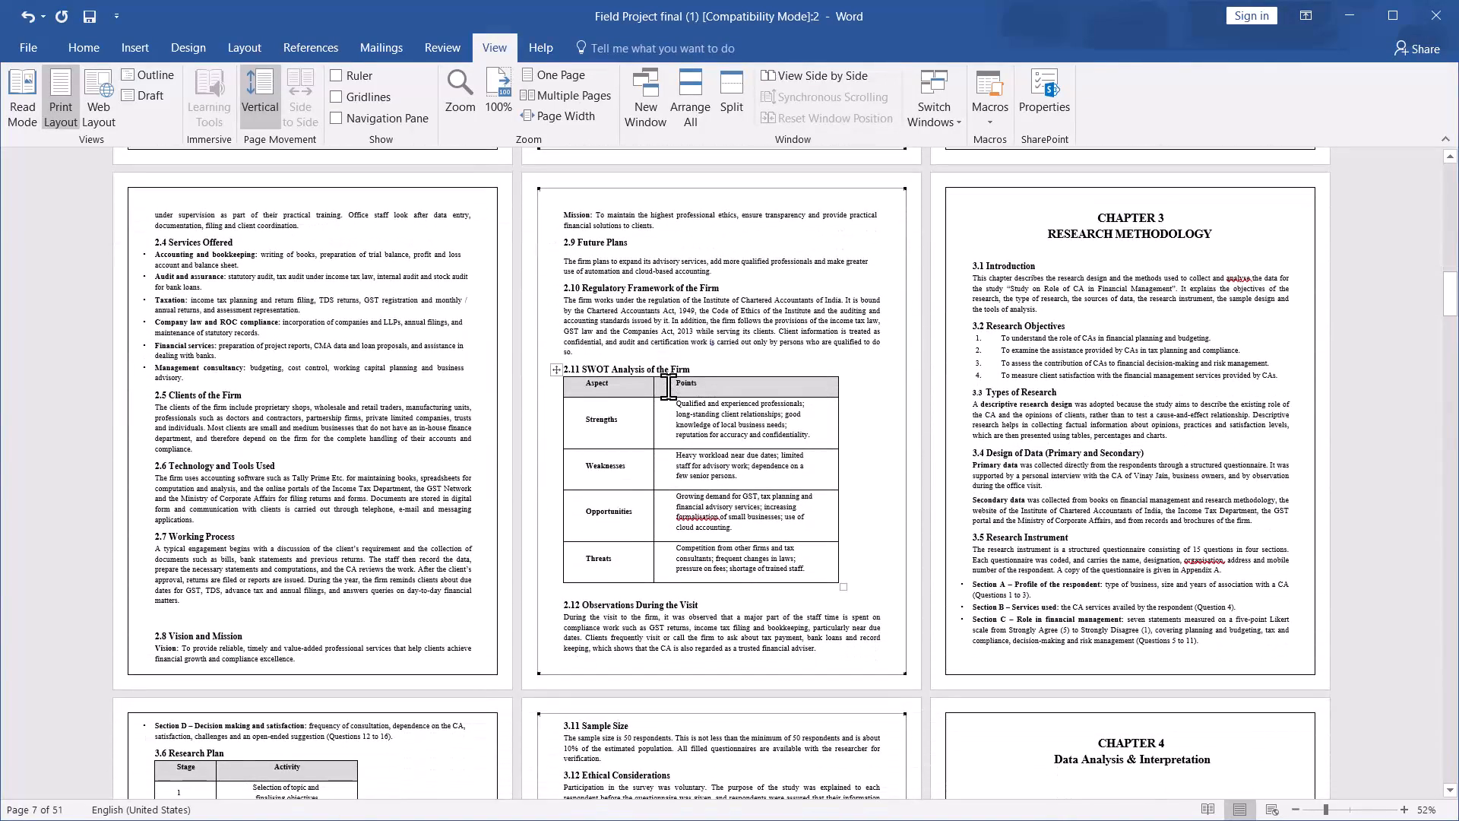
scroll(668, 386, down, 2)
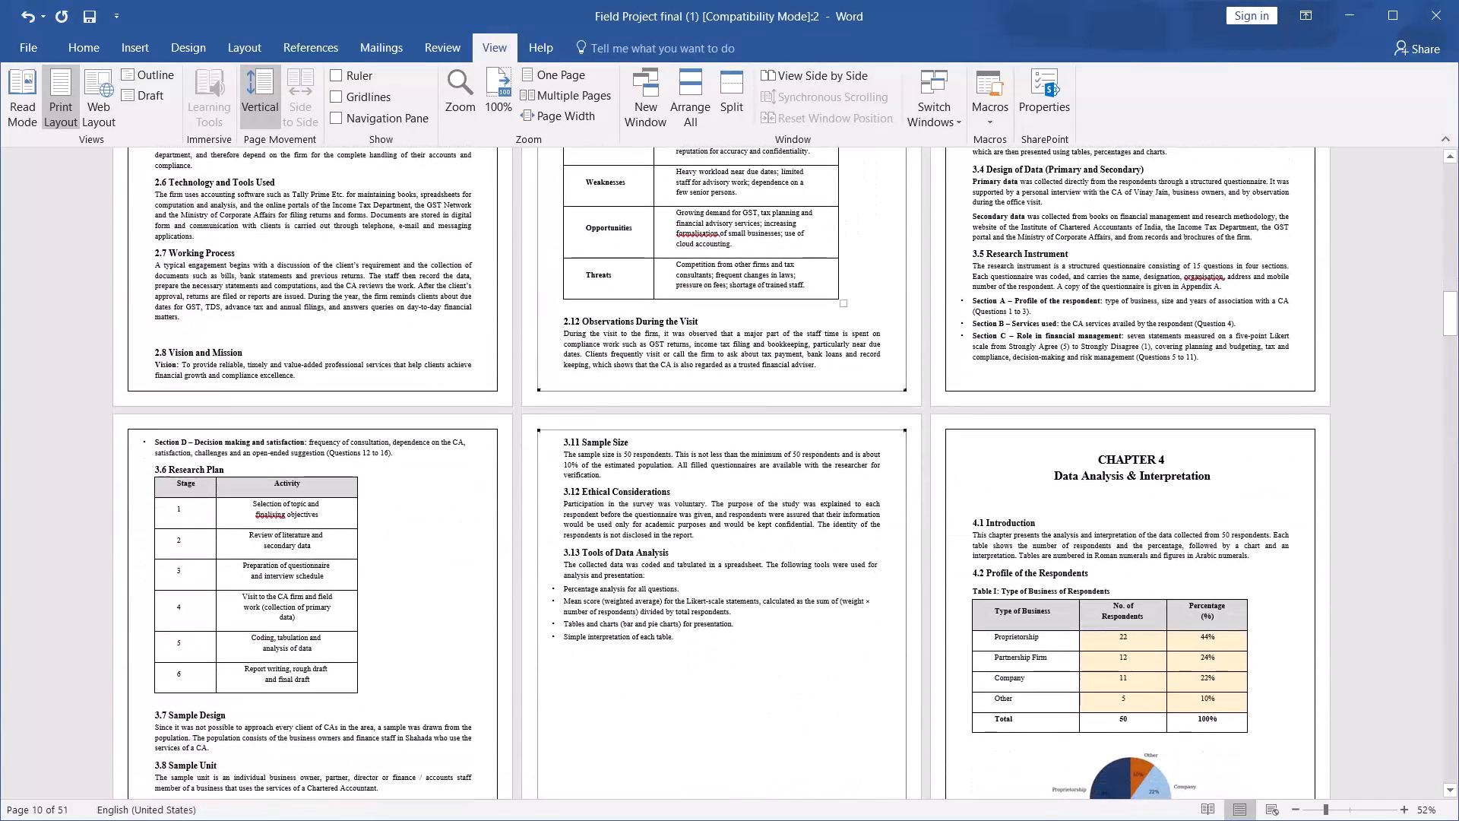
scroll(668, 386, down, 2)
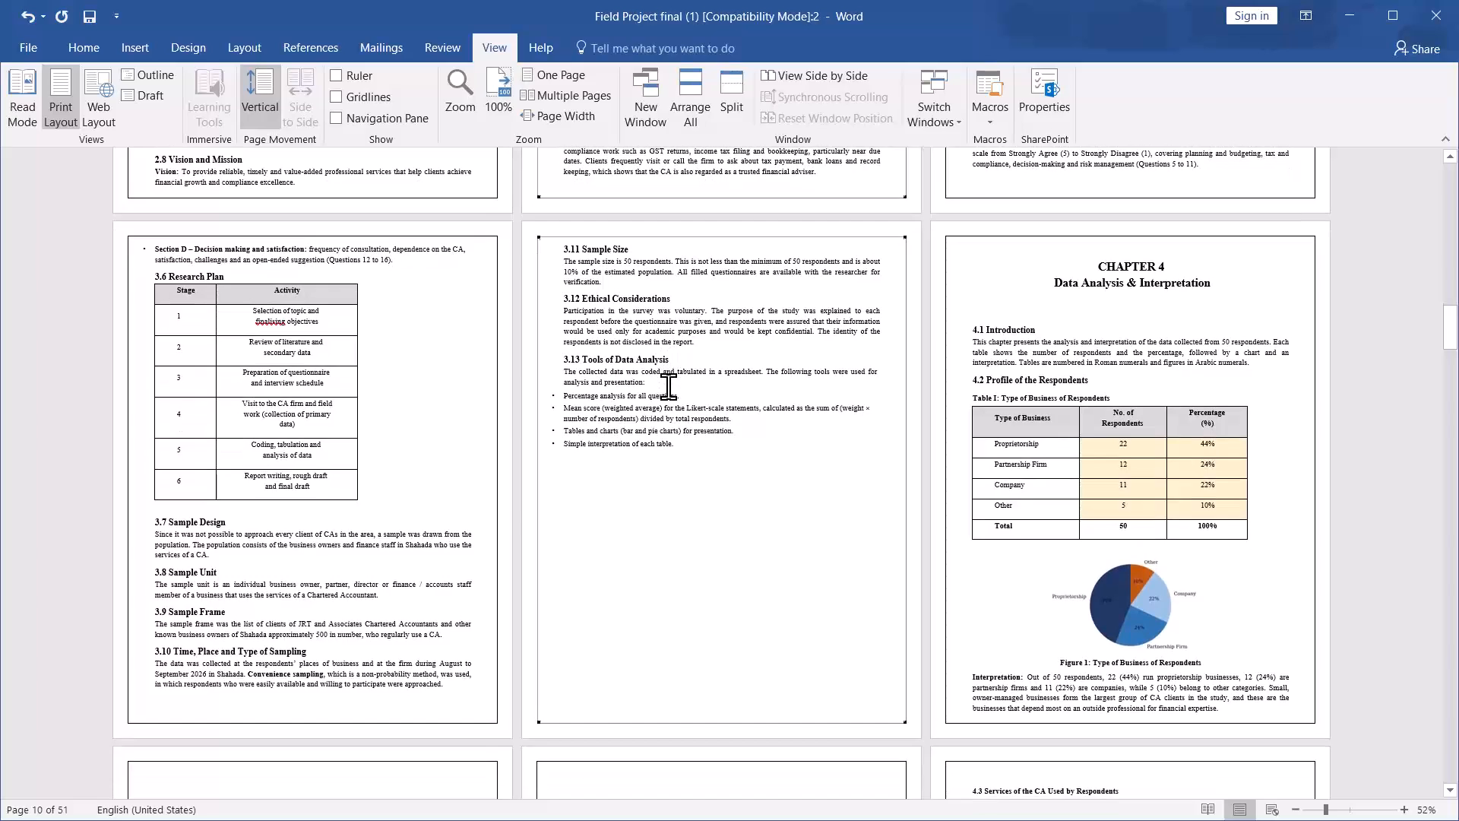
Examine the tables, charts and page borders of chapter 4 through the Objective-wise Discussion and chapter 5 findings.
scroll(668, 386, down, 9)
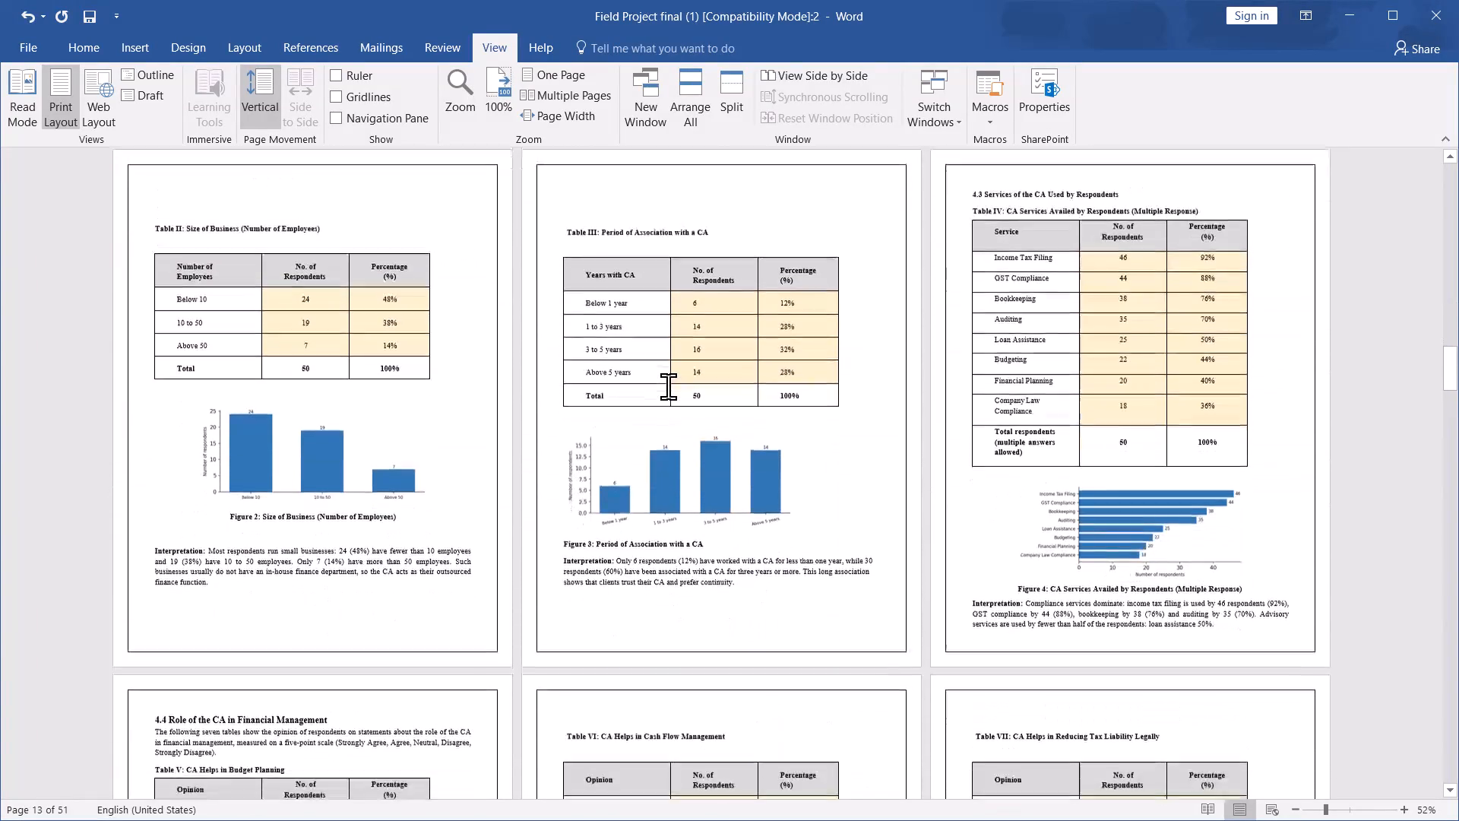
scroll(668, 386, down, 12)
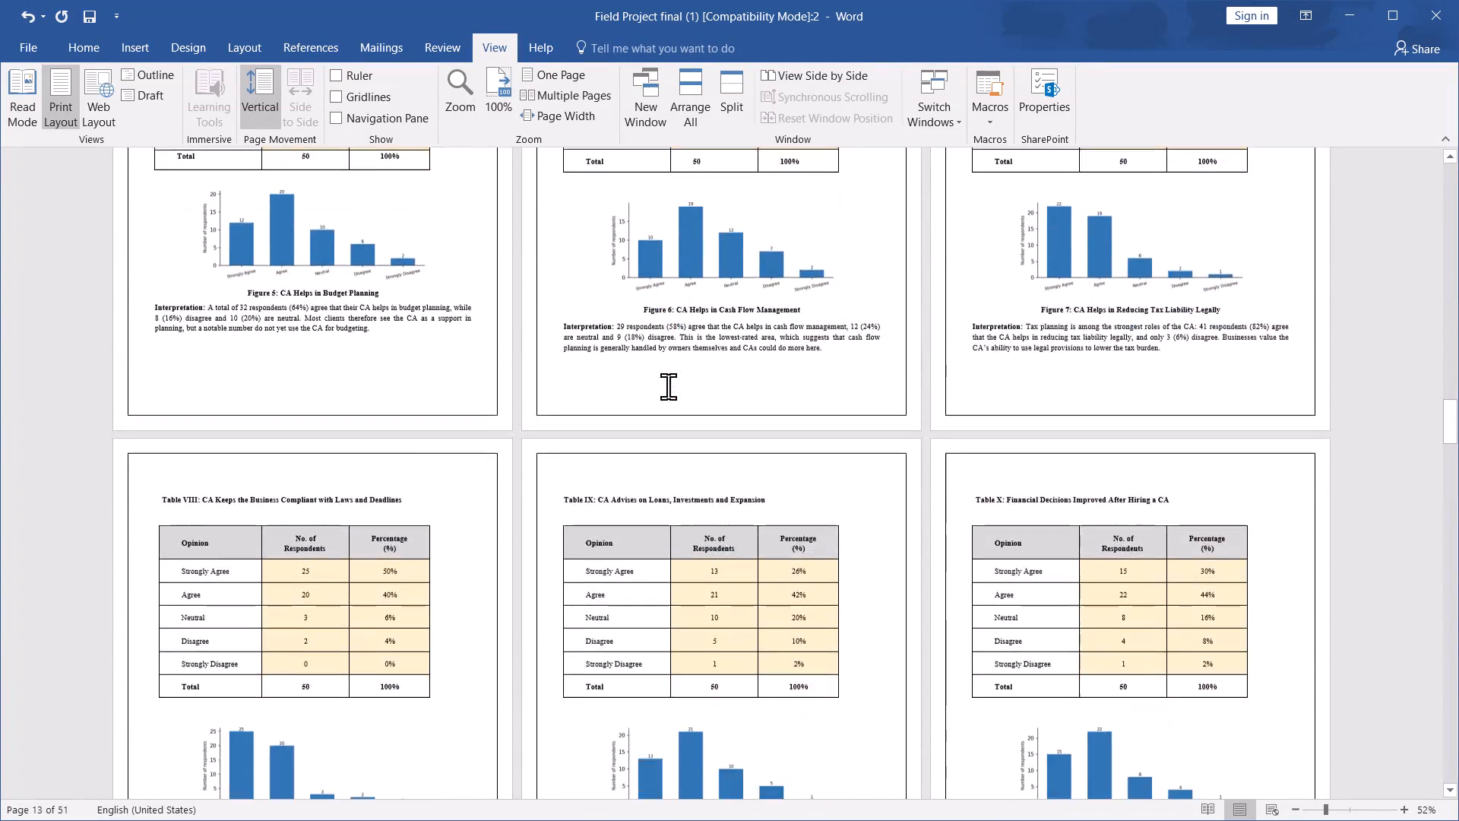
scroll(668, 386, down, 8)
scroll(668, 386, right, 1)
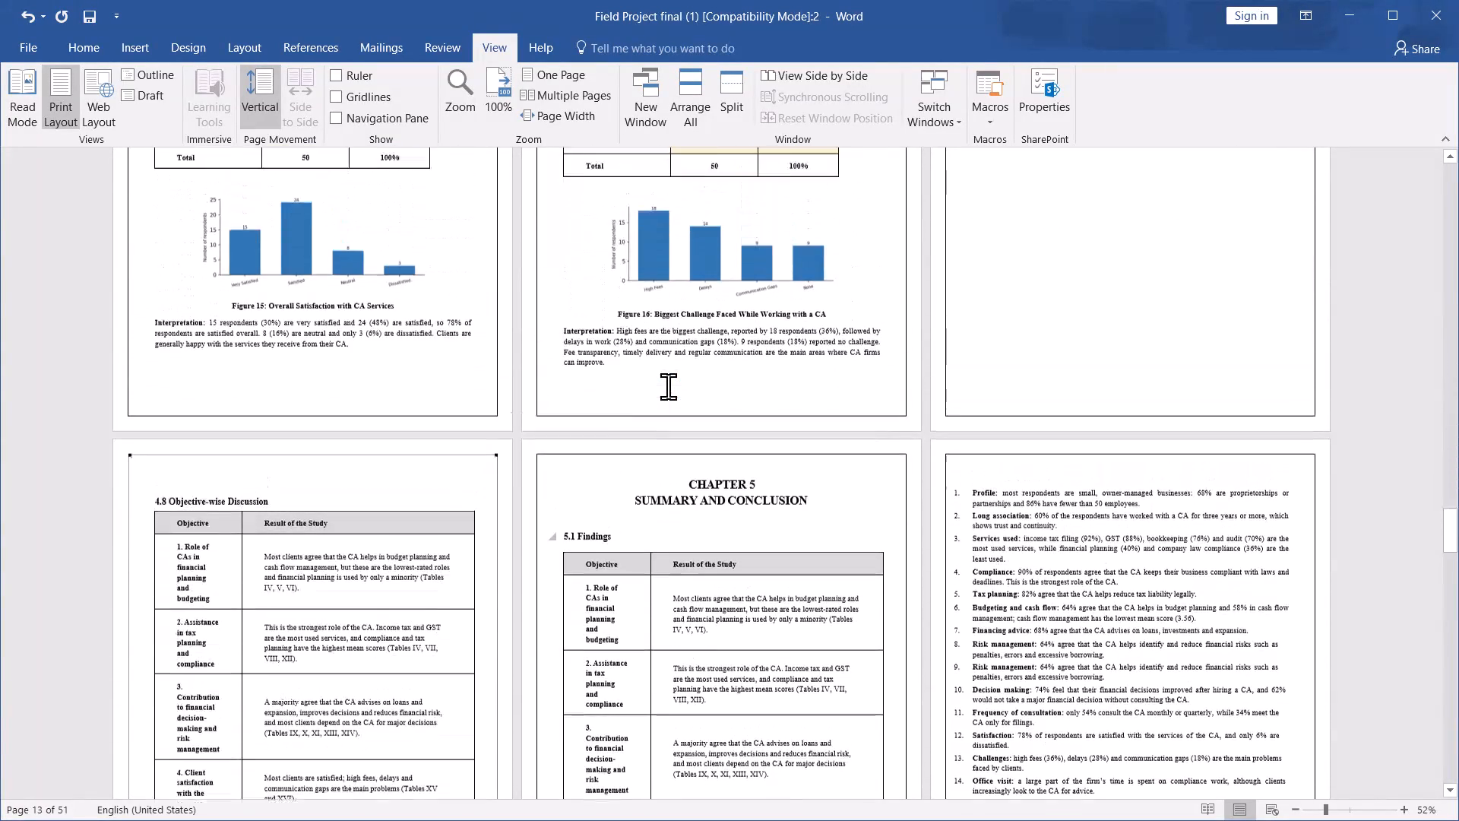
scroll(668, 386, right, 1)
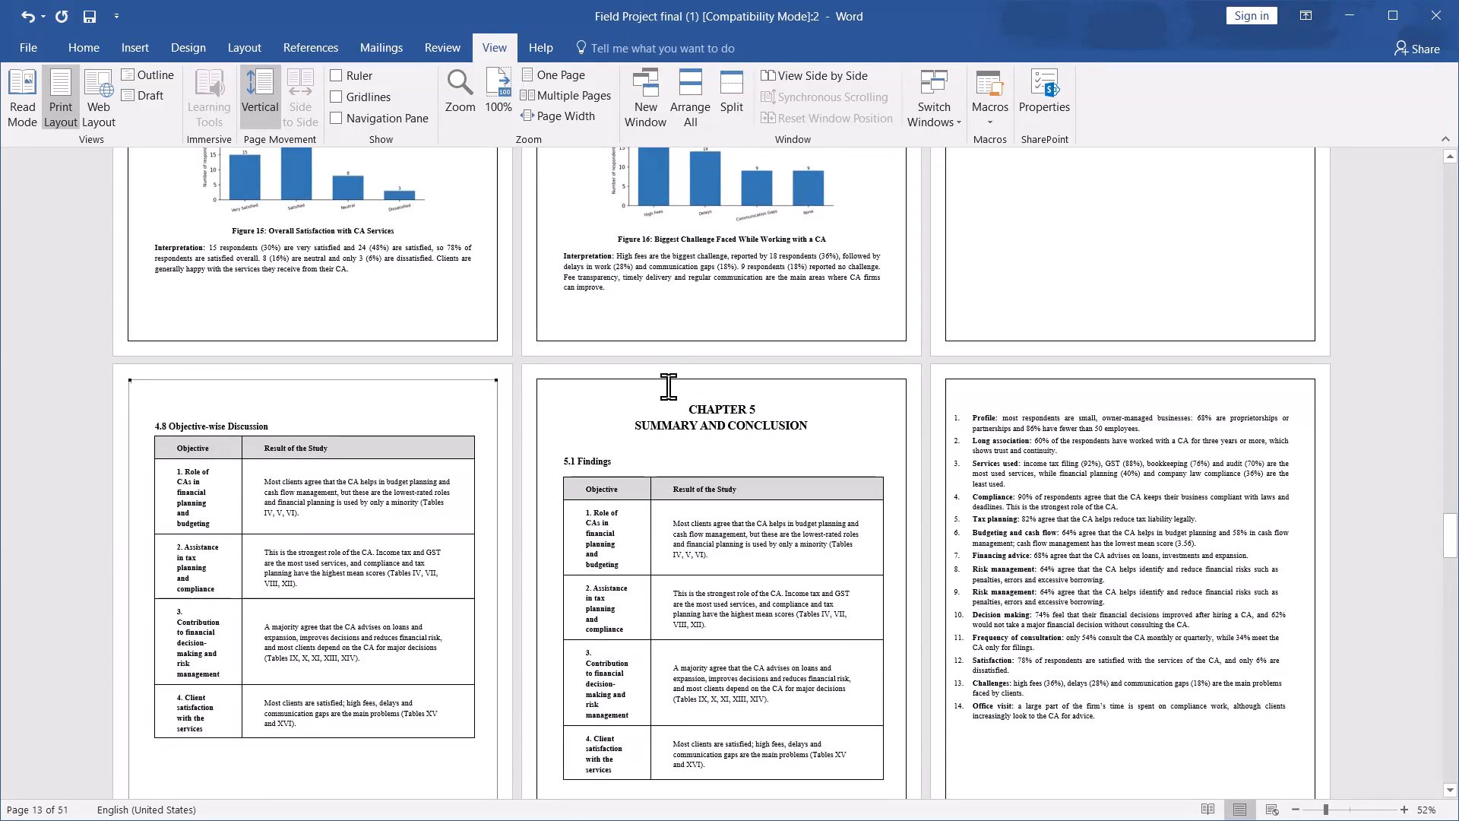
scroll(668, 386, right, 1)
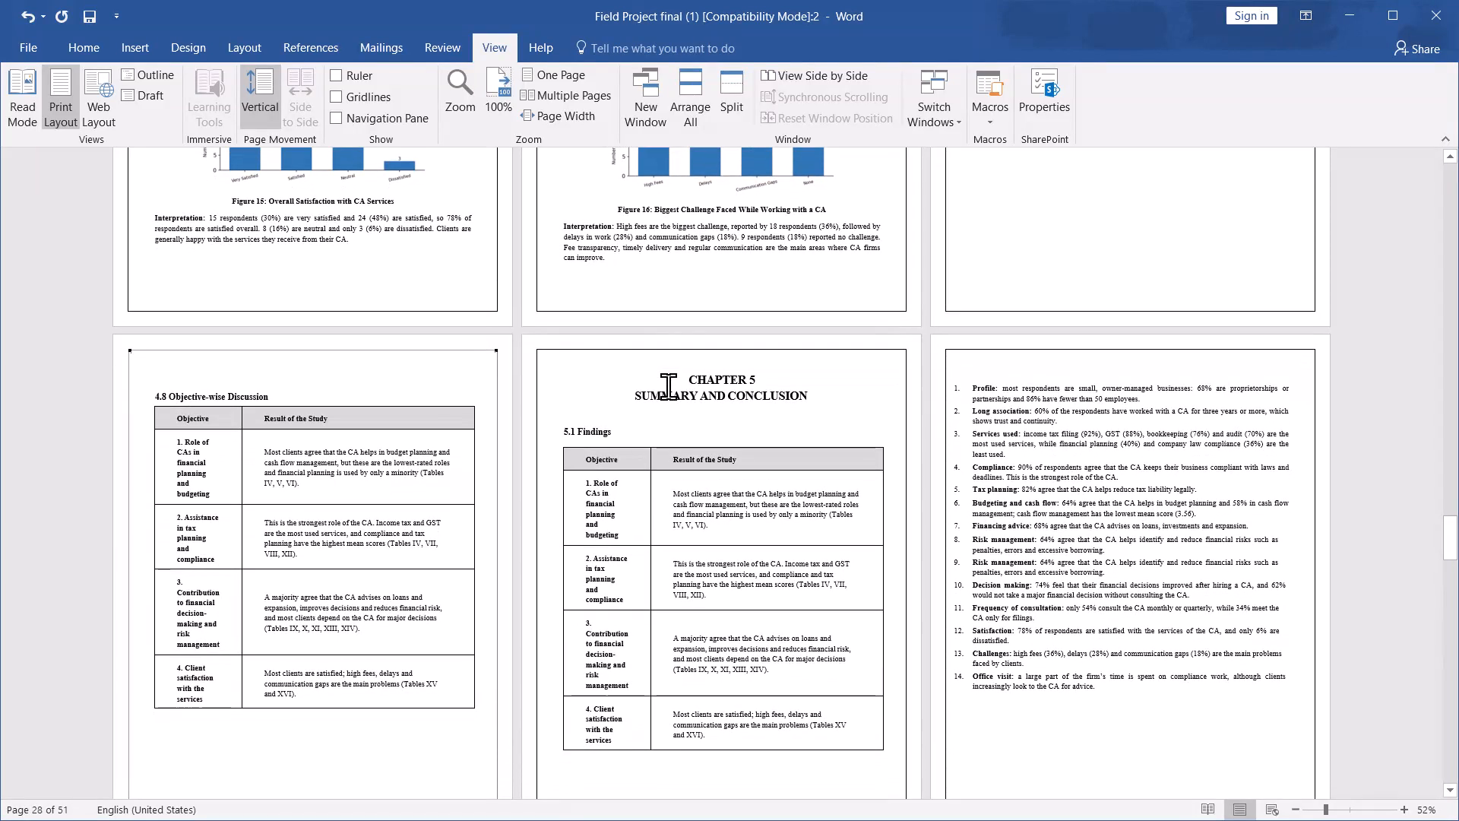
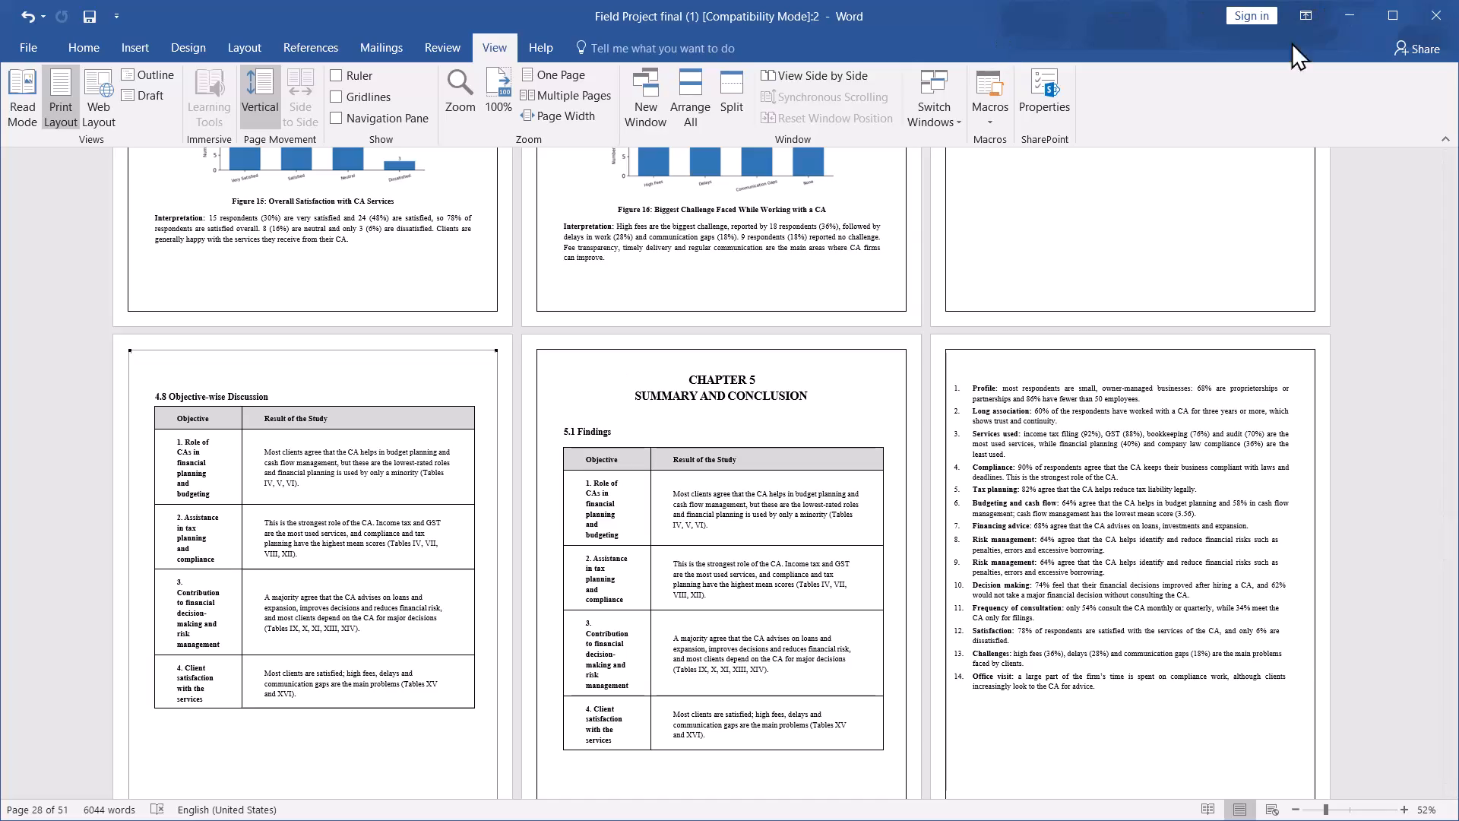
Close both windows of the Field Project final (1) document without saving the changes.
click(1445, 5)
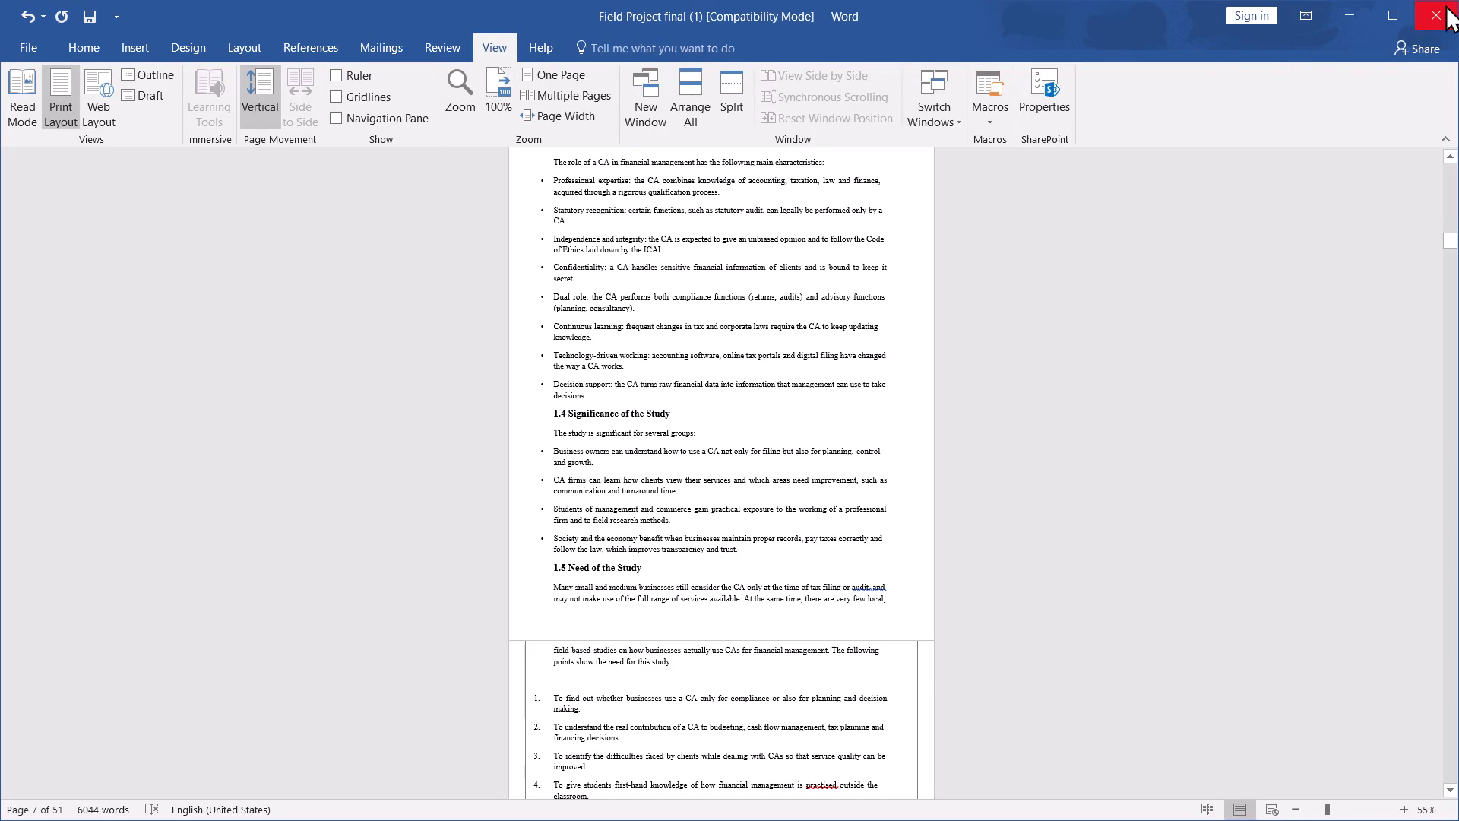
click(1446, 8)
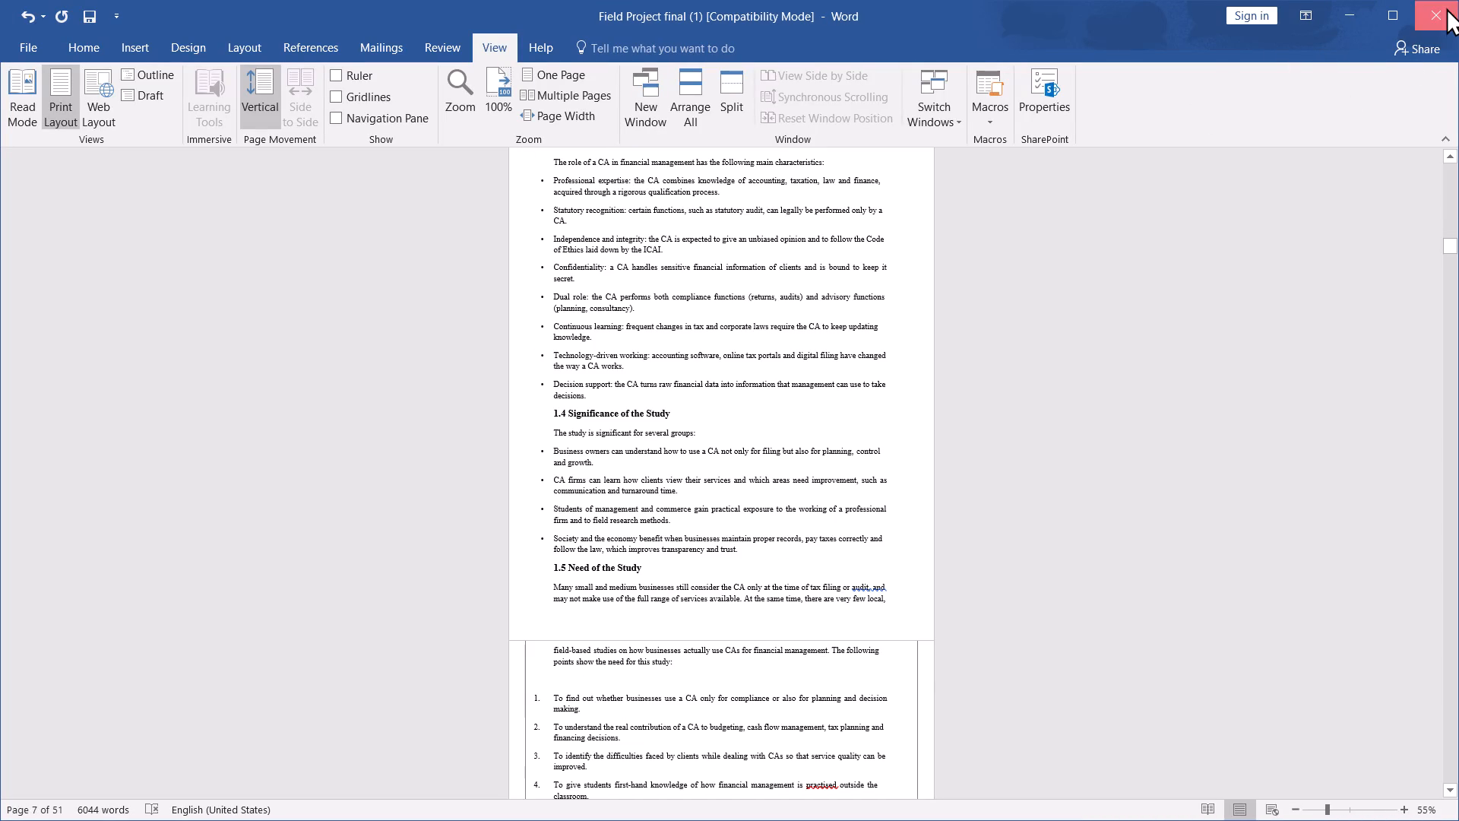
click(745, 455)
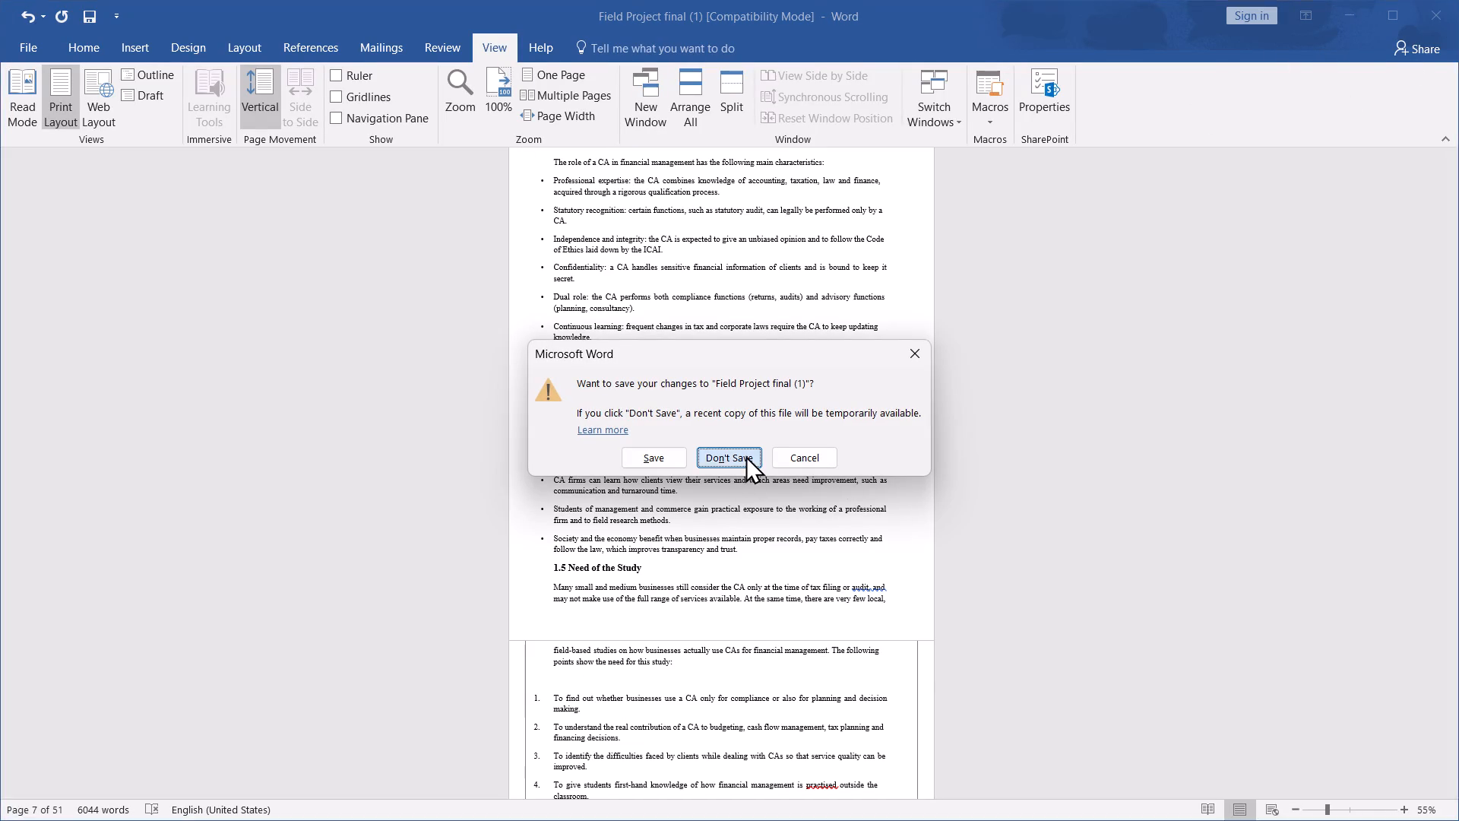
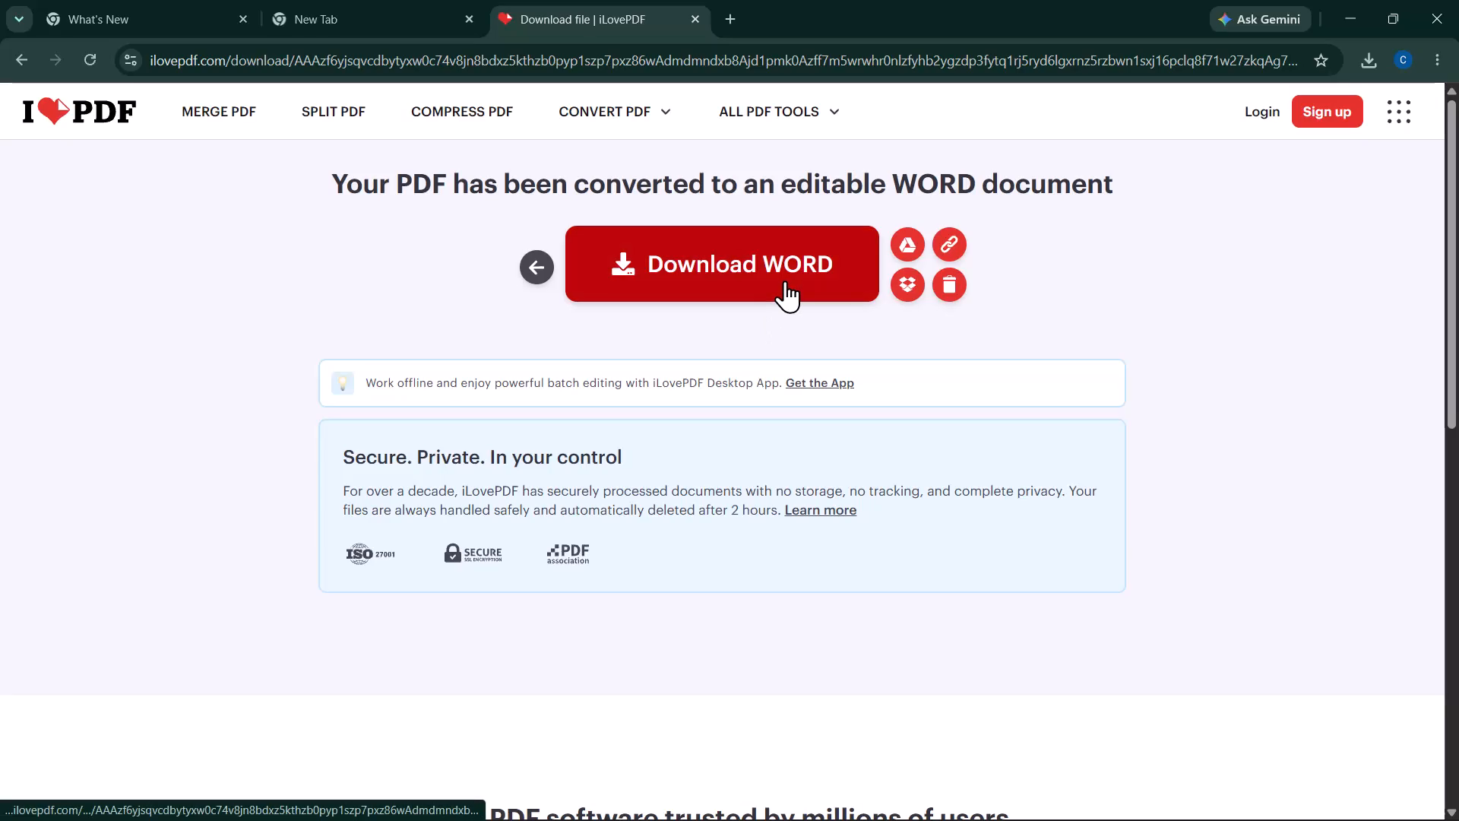
Arrange the browser and WhatsApp windows side by side and locate the shared Field Project PDFs in the open chat.
key(ctrl+v)
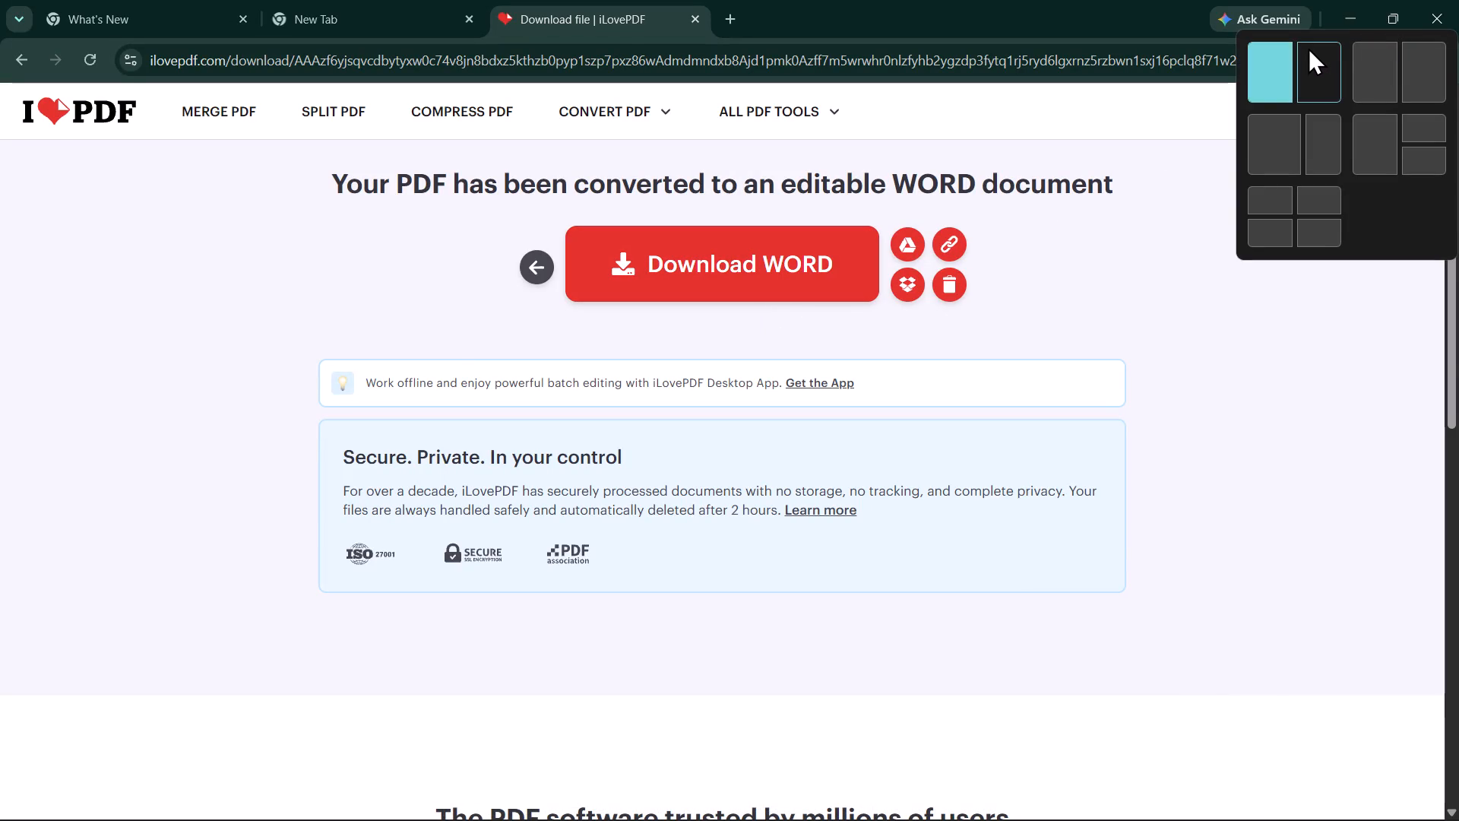
click(1308, 47)
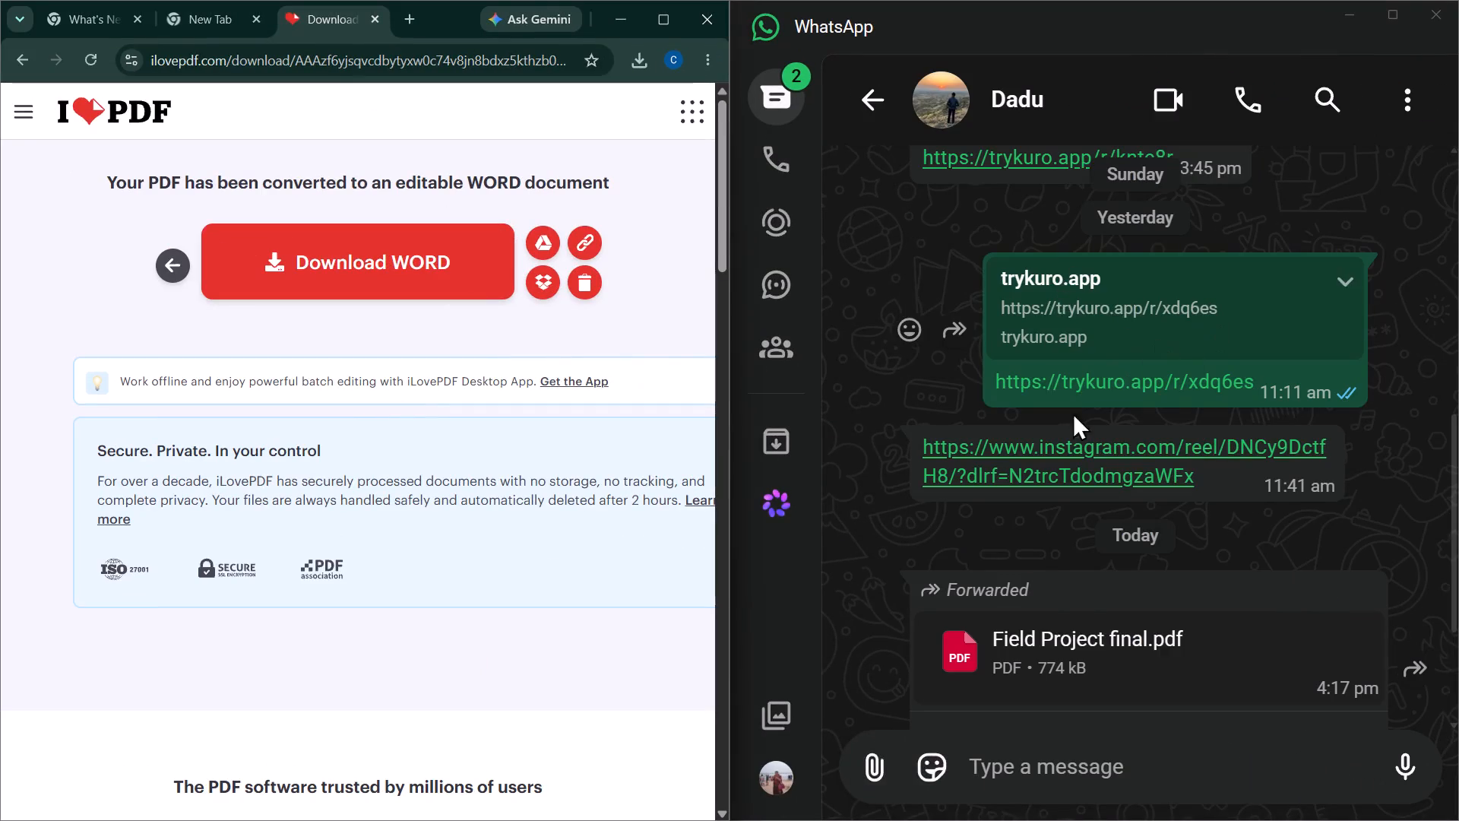
scroll(1055, 619, down, 12)
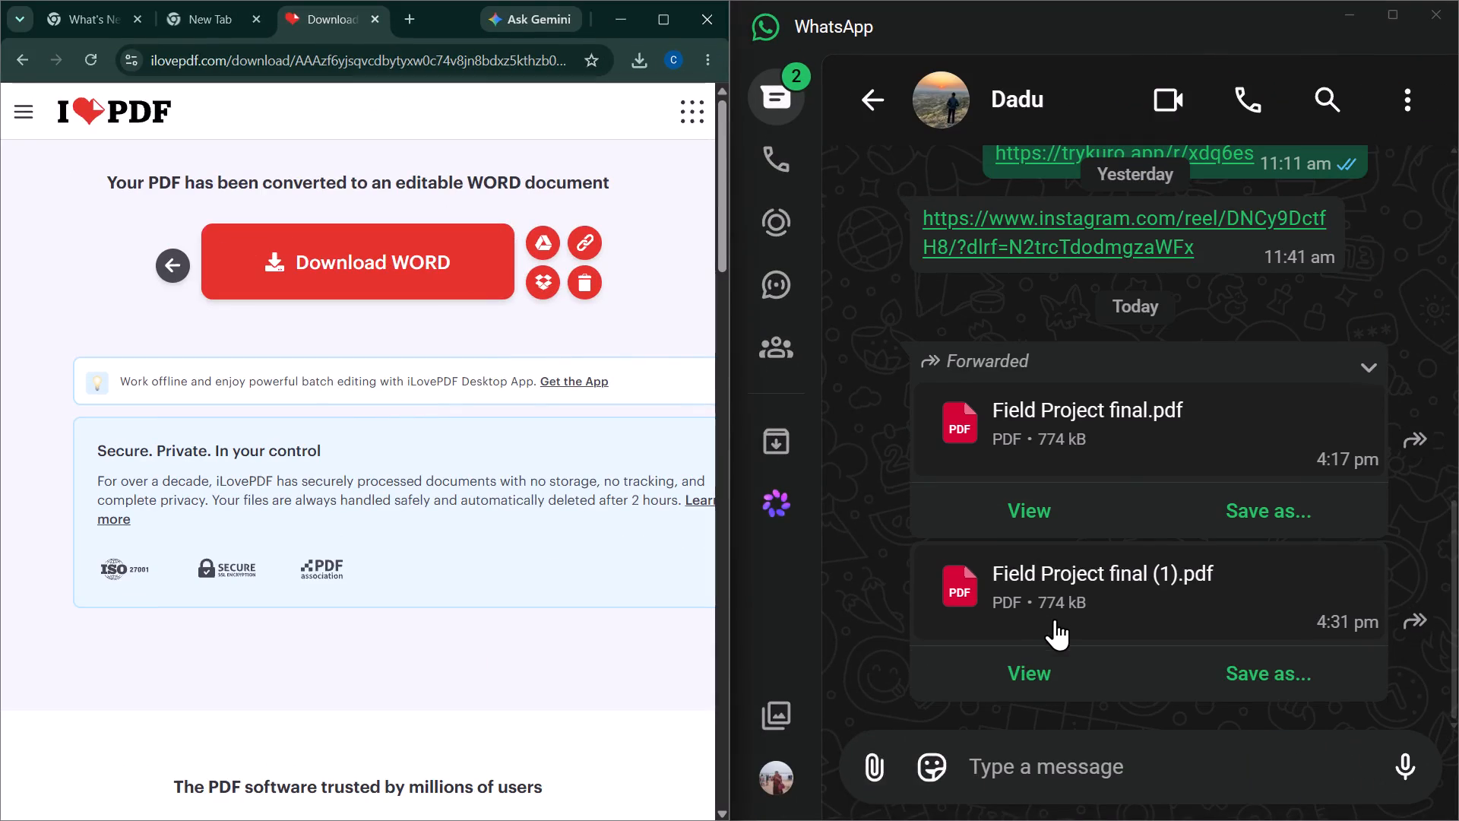
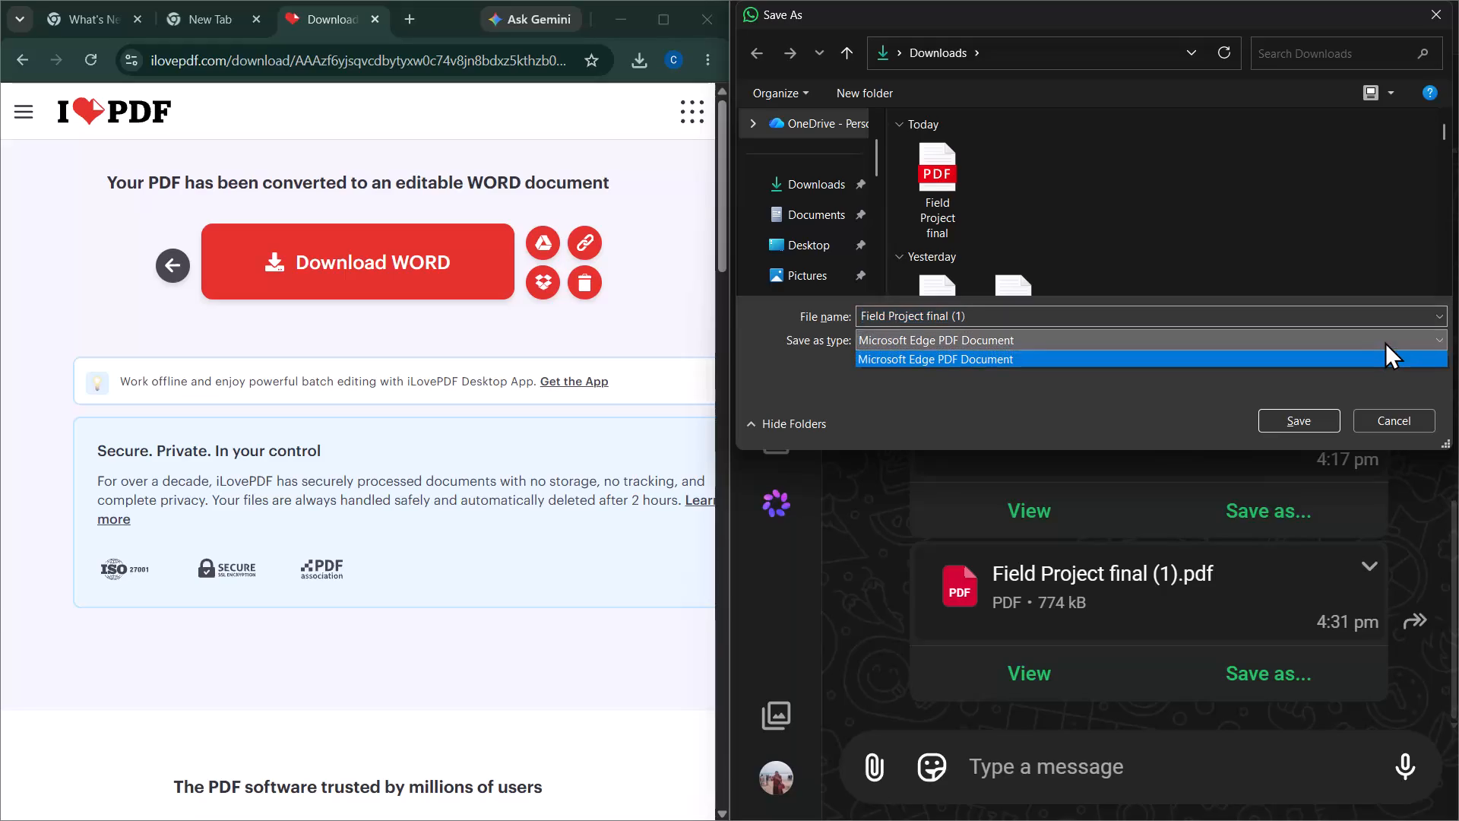
Save the shared PDF as Field Project final (1) in the Downloads folder, keeping the PDF document type.
click(1310, 416)
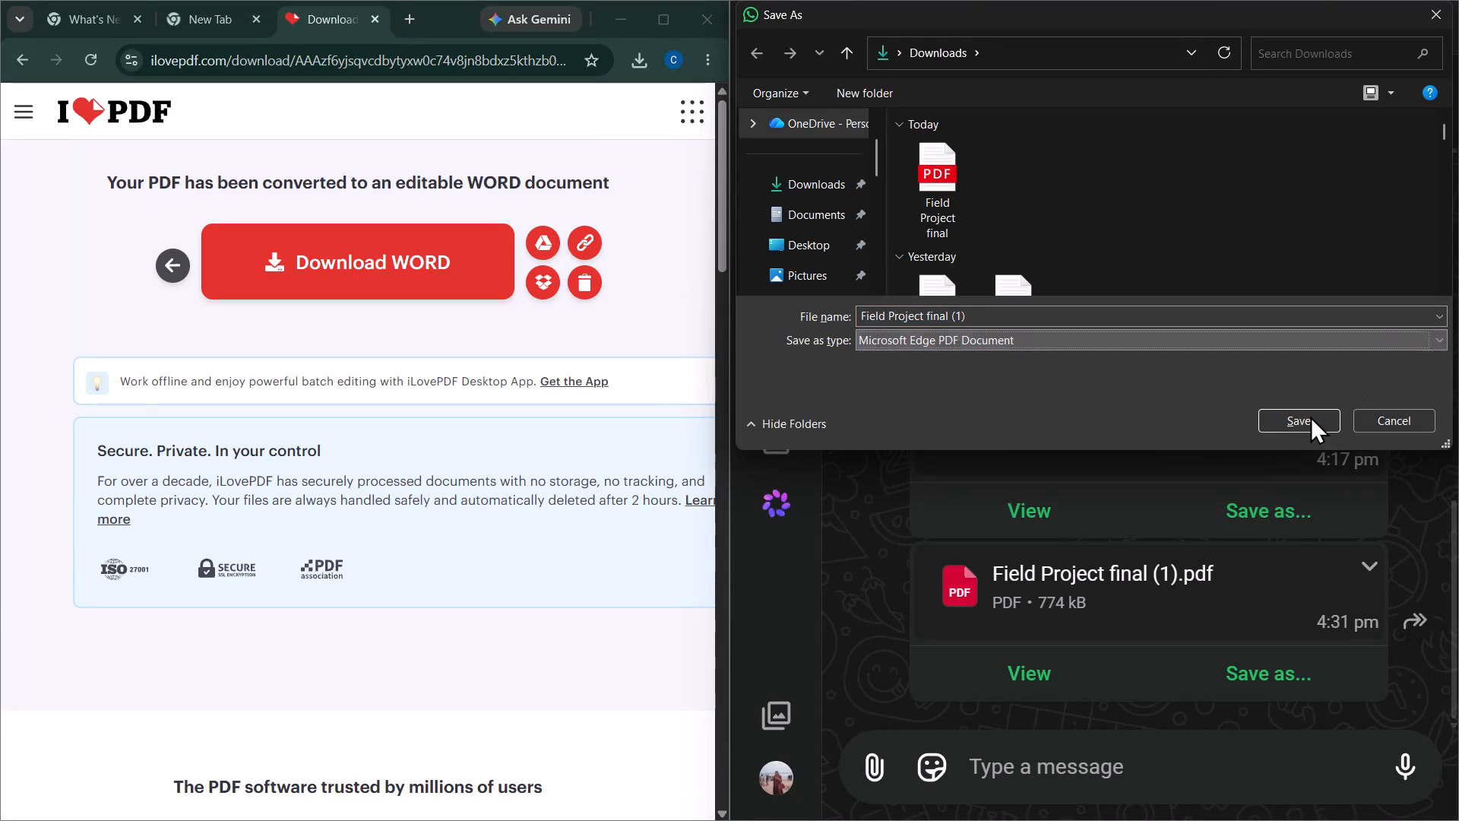
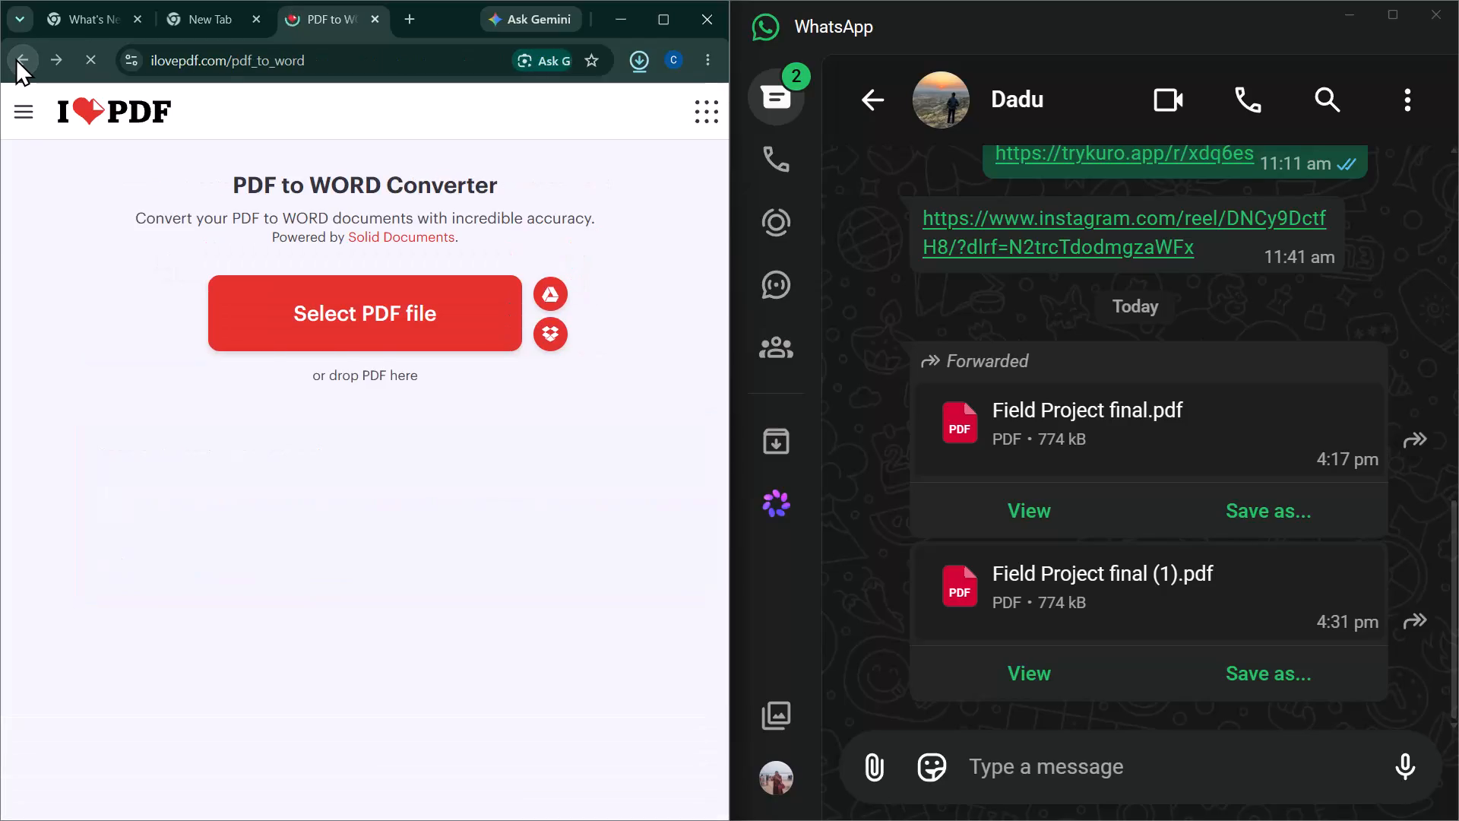
Choose the PDF Field Project final (1) from the Downloads folder as the file to convert to Word.
click(415, 319)
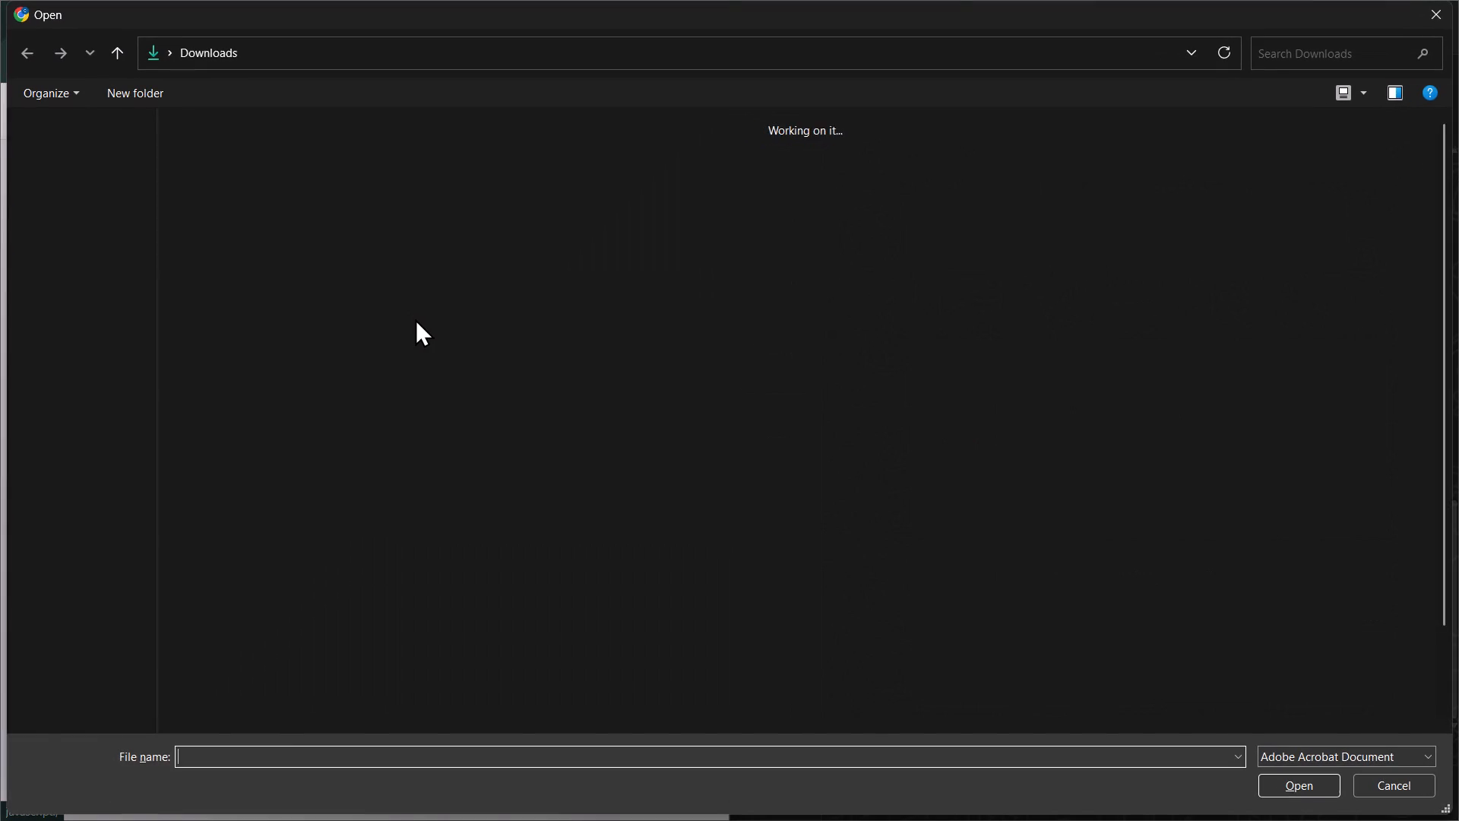
click(221, 189)
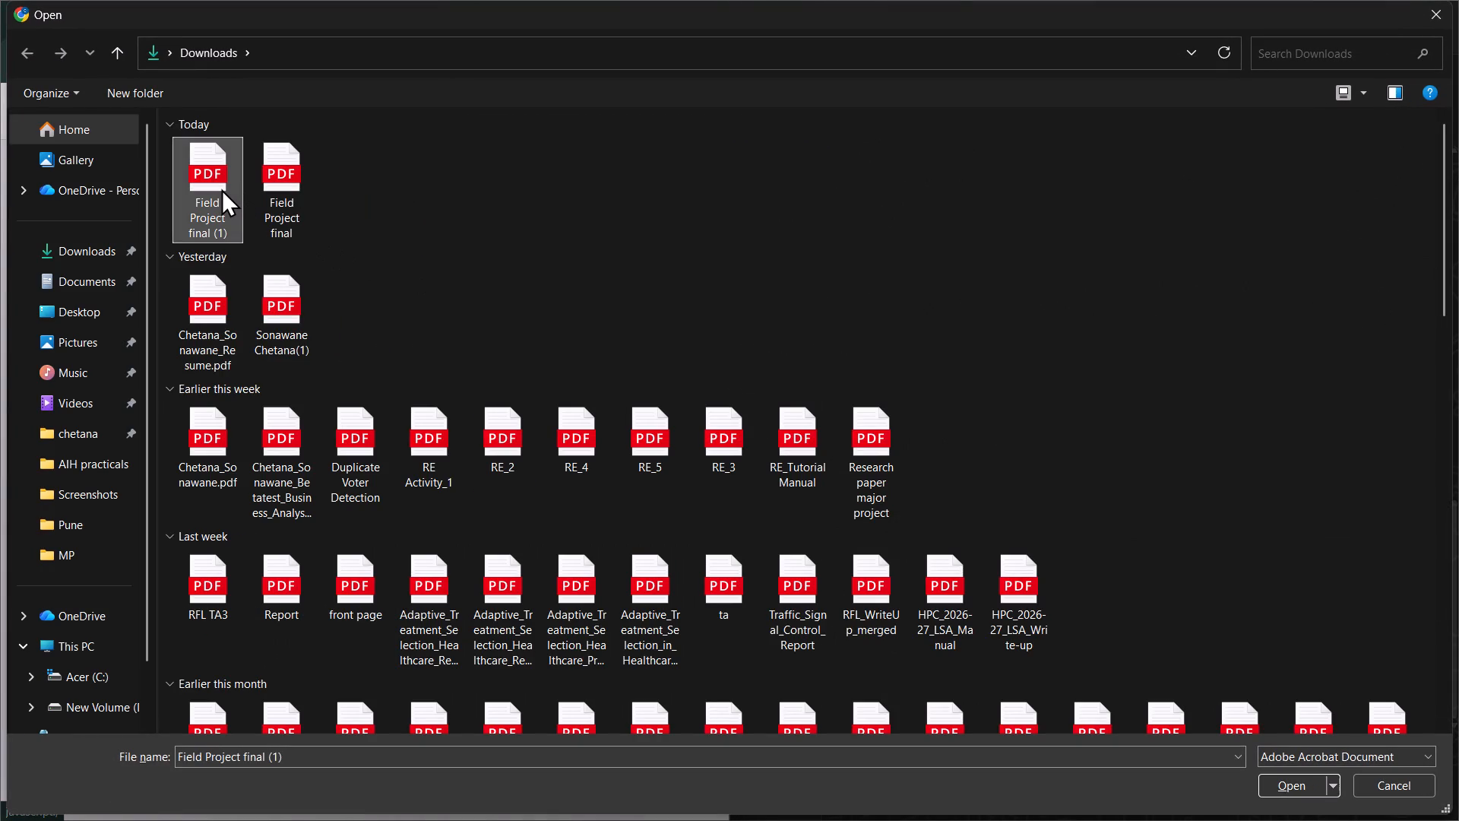
click(1331, 751)
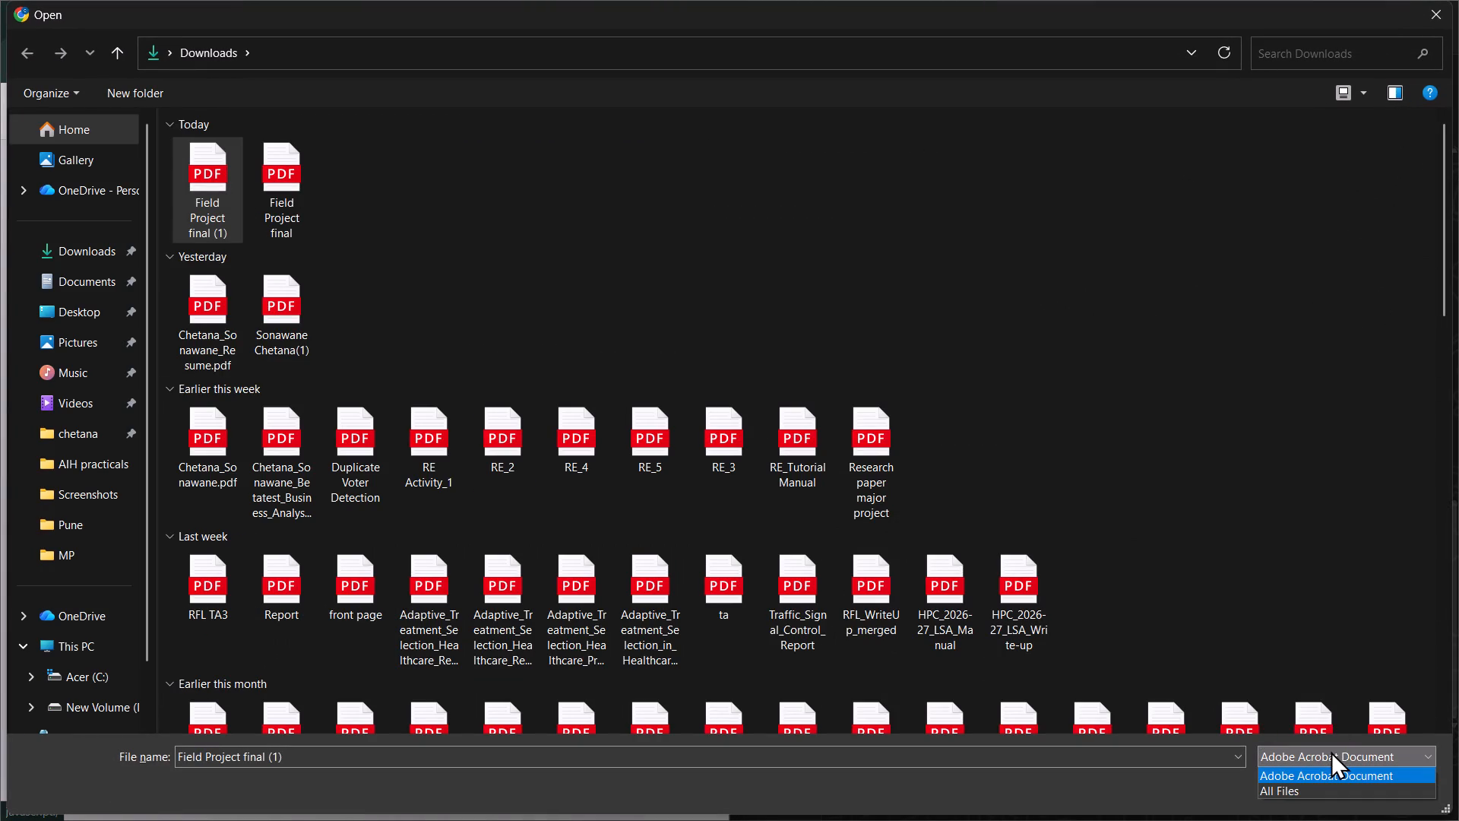
Show all file types in Downloads and load the Field Project final (1) PDF into the PDF to Word converter.
click(1302, 788)
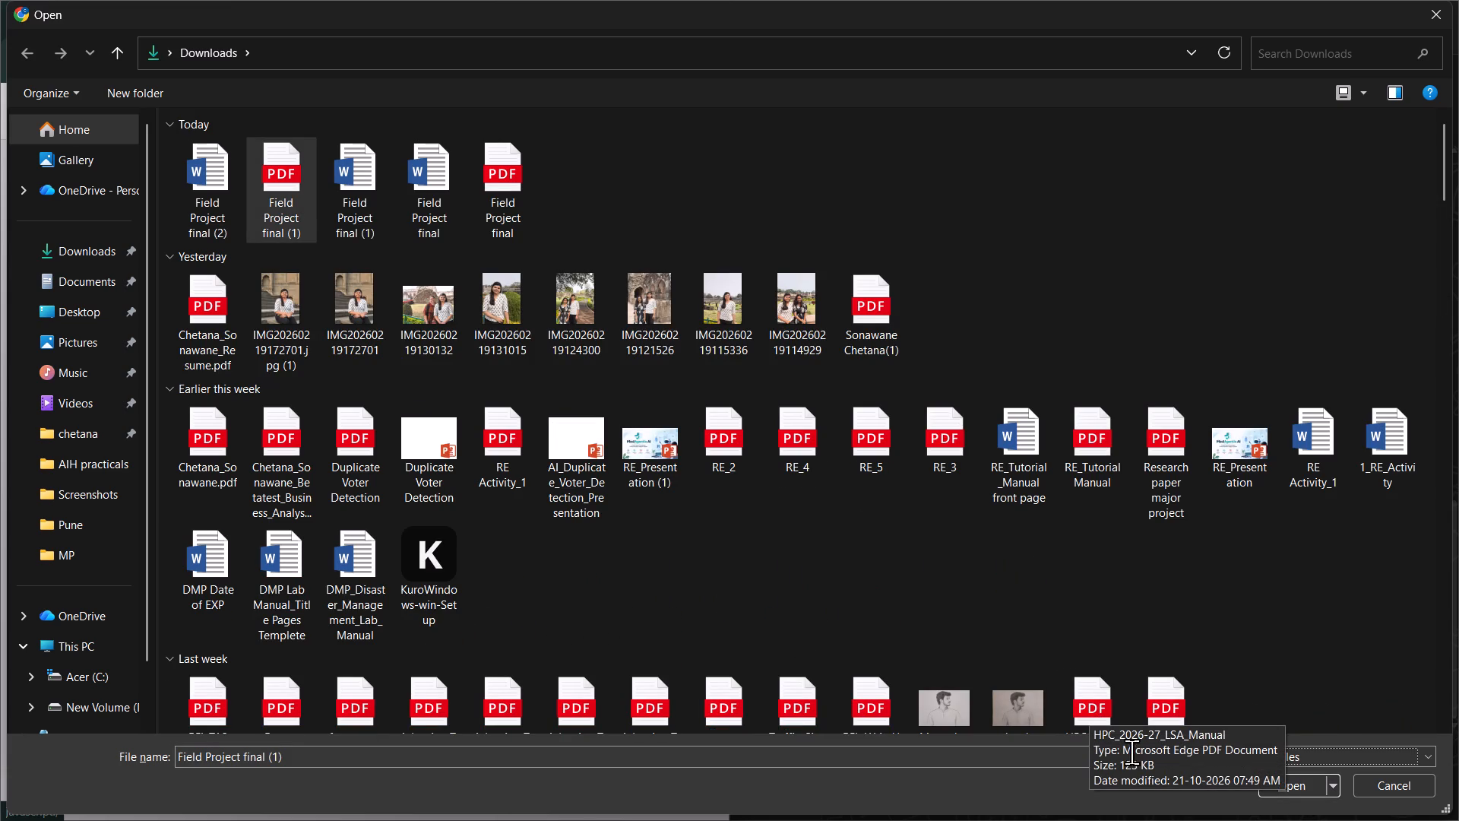
click(1300, 796)
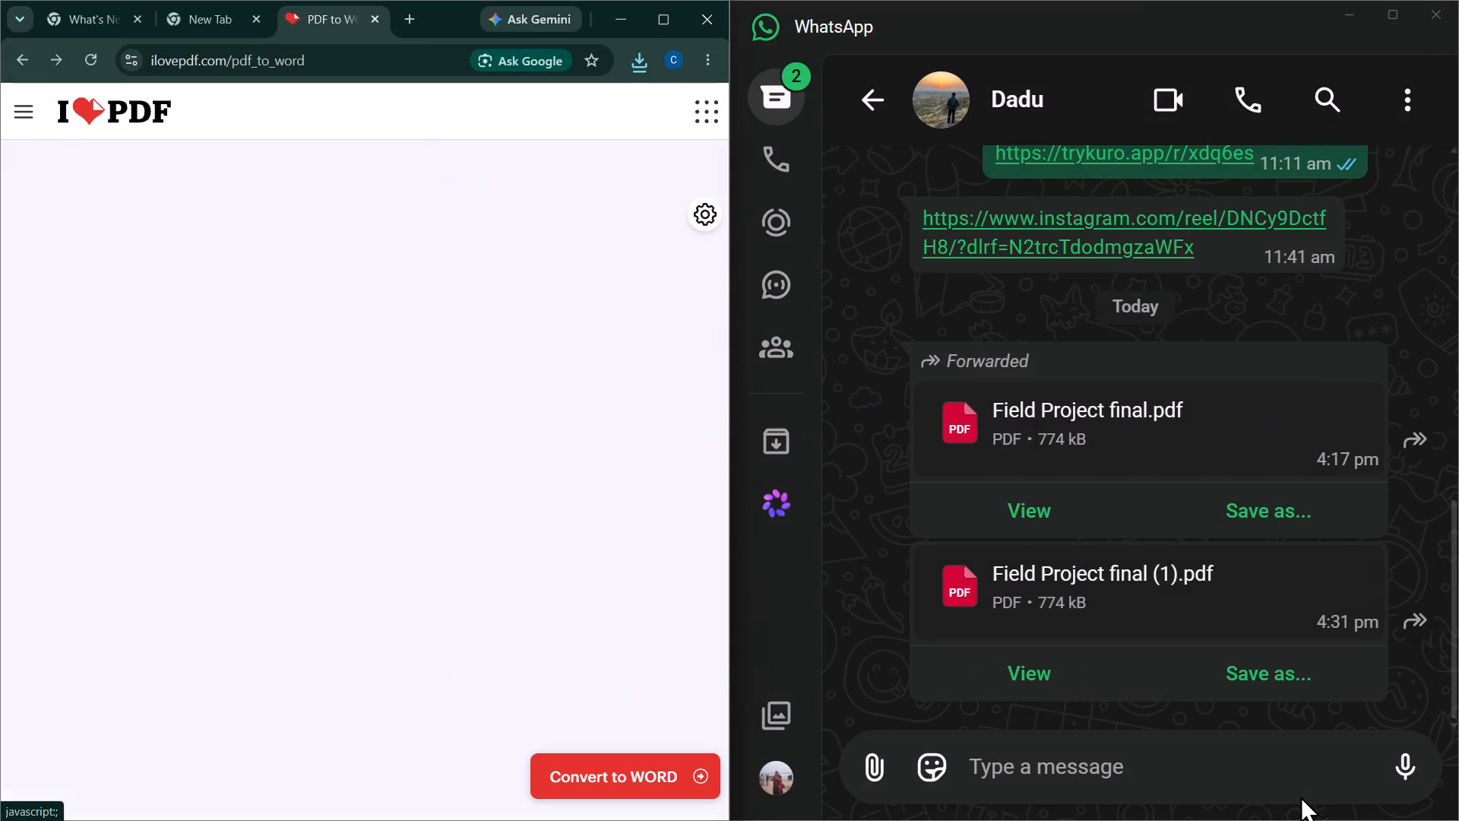
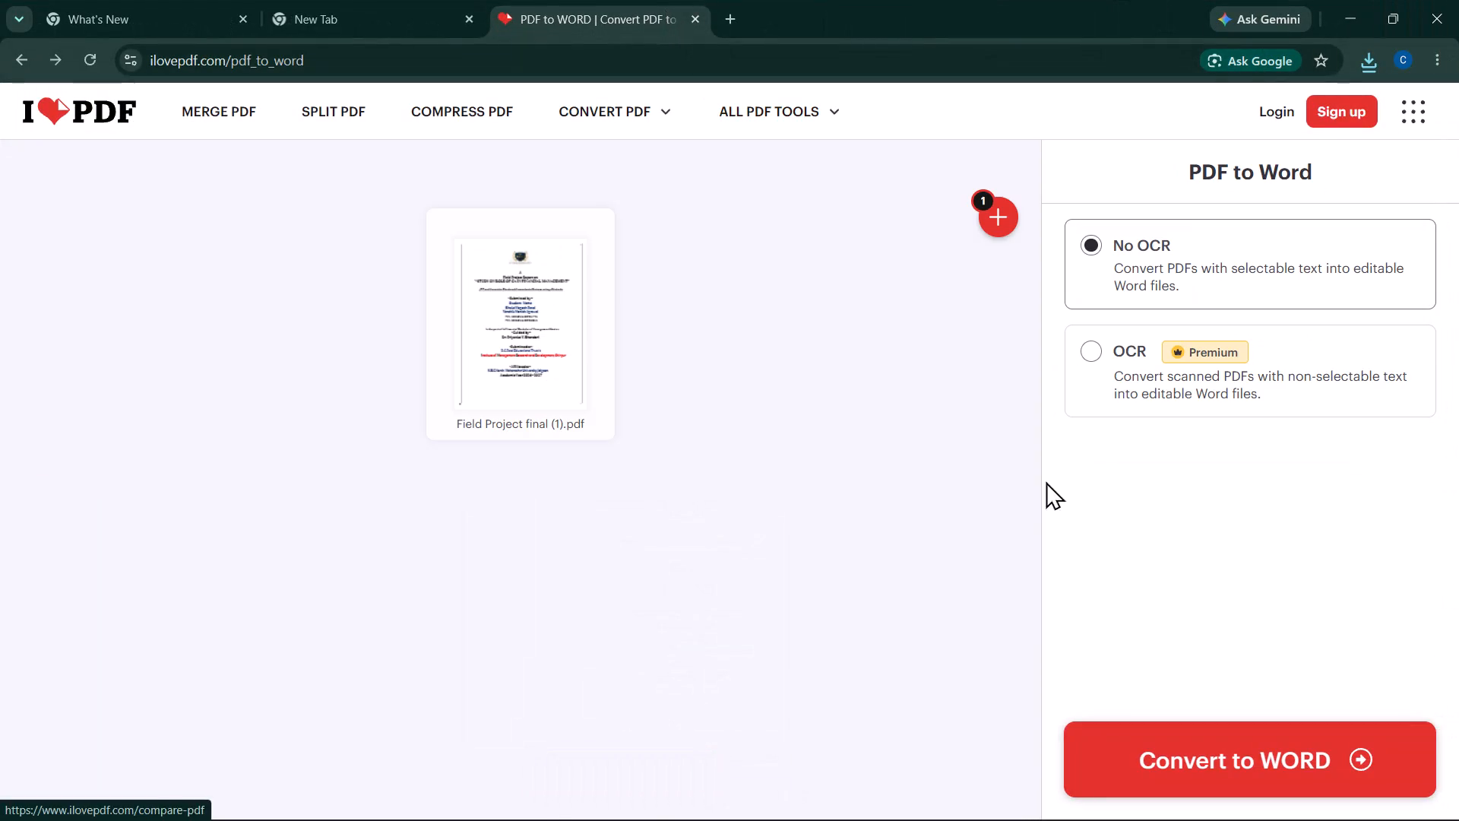
Convert the Field Project final (1) PDF to Word without OCR and download the converted document.
click(1174, 754)
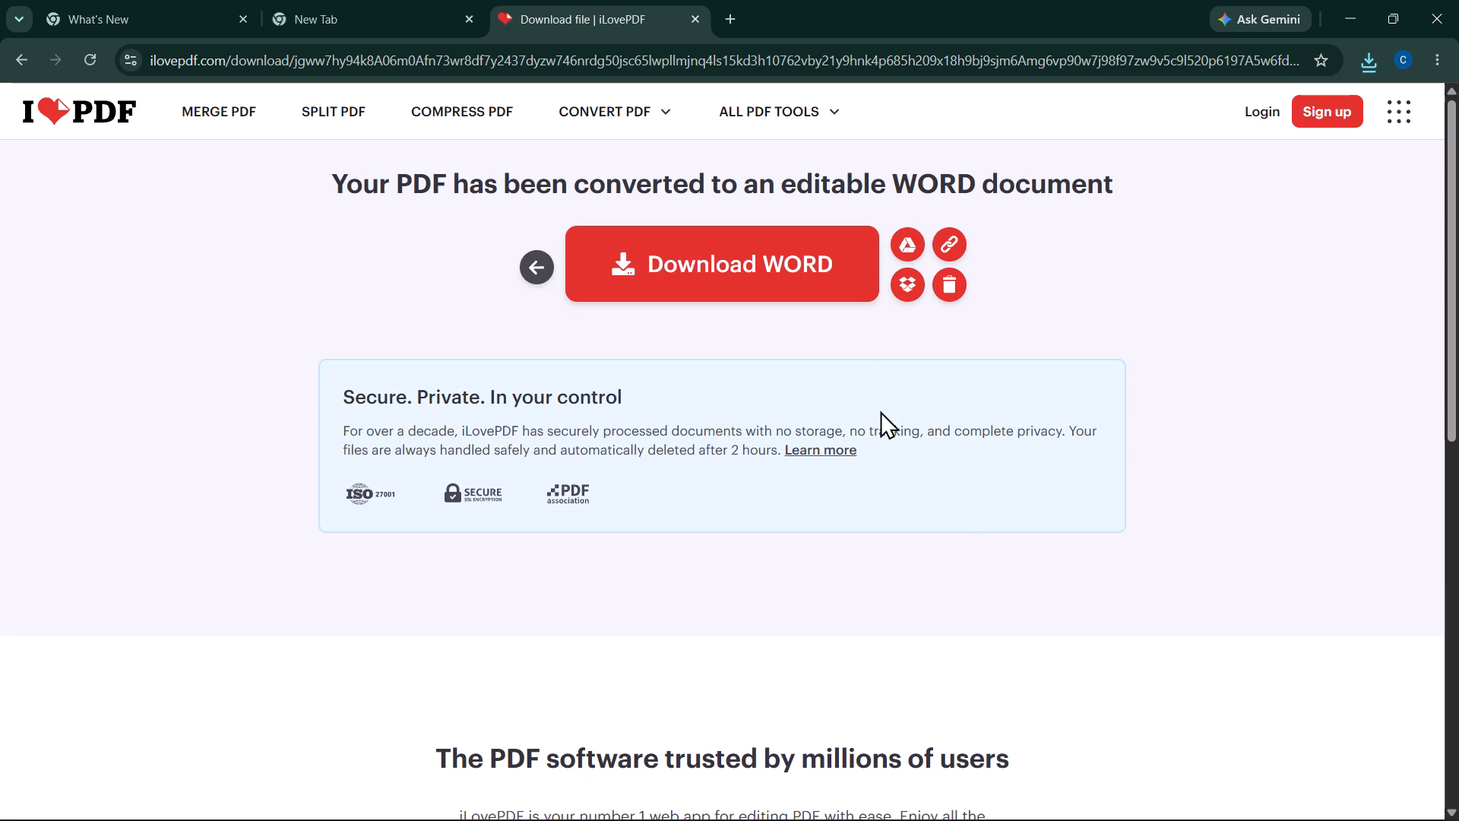
click(809, 244)
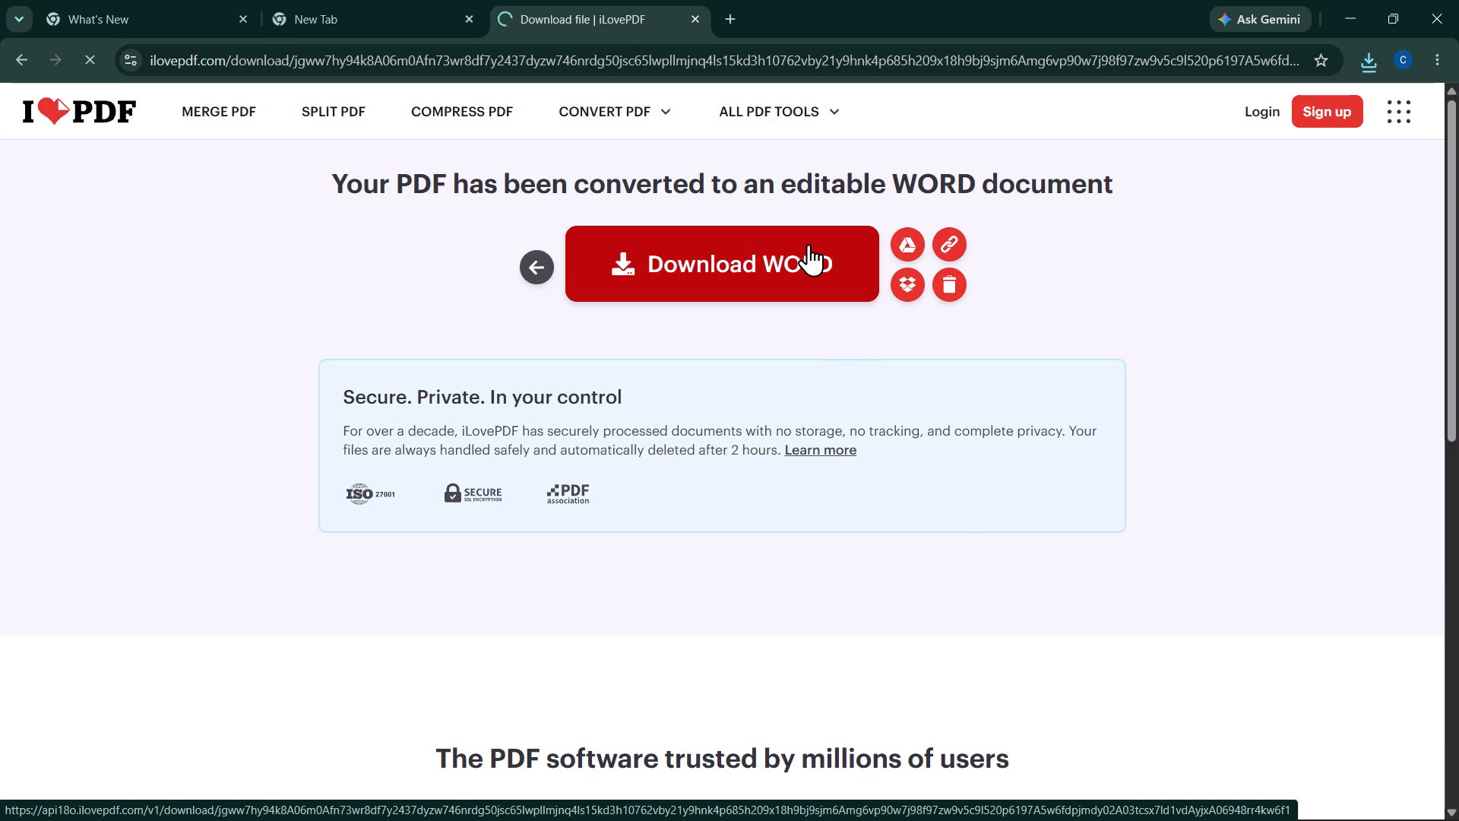
Open the newly downloaded Field Project final (1) (1).docx in Word from the recent downloads.
click(1356, 50)
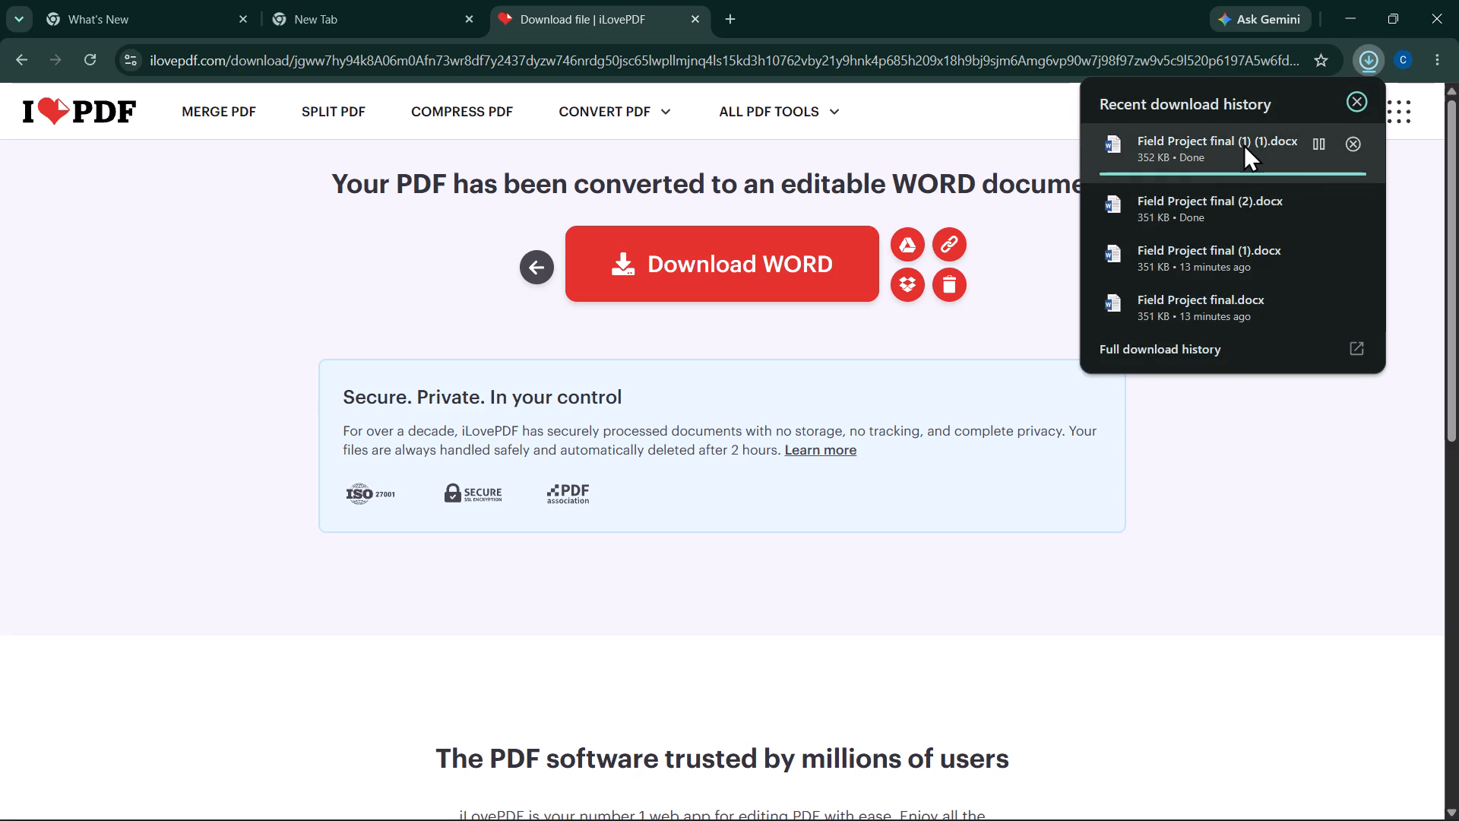
click(1243, 144)
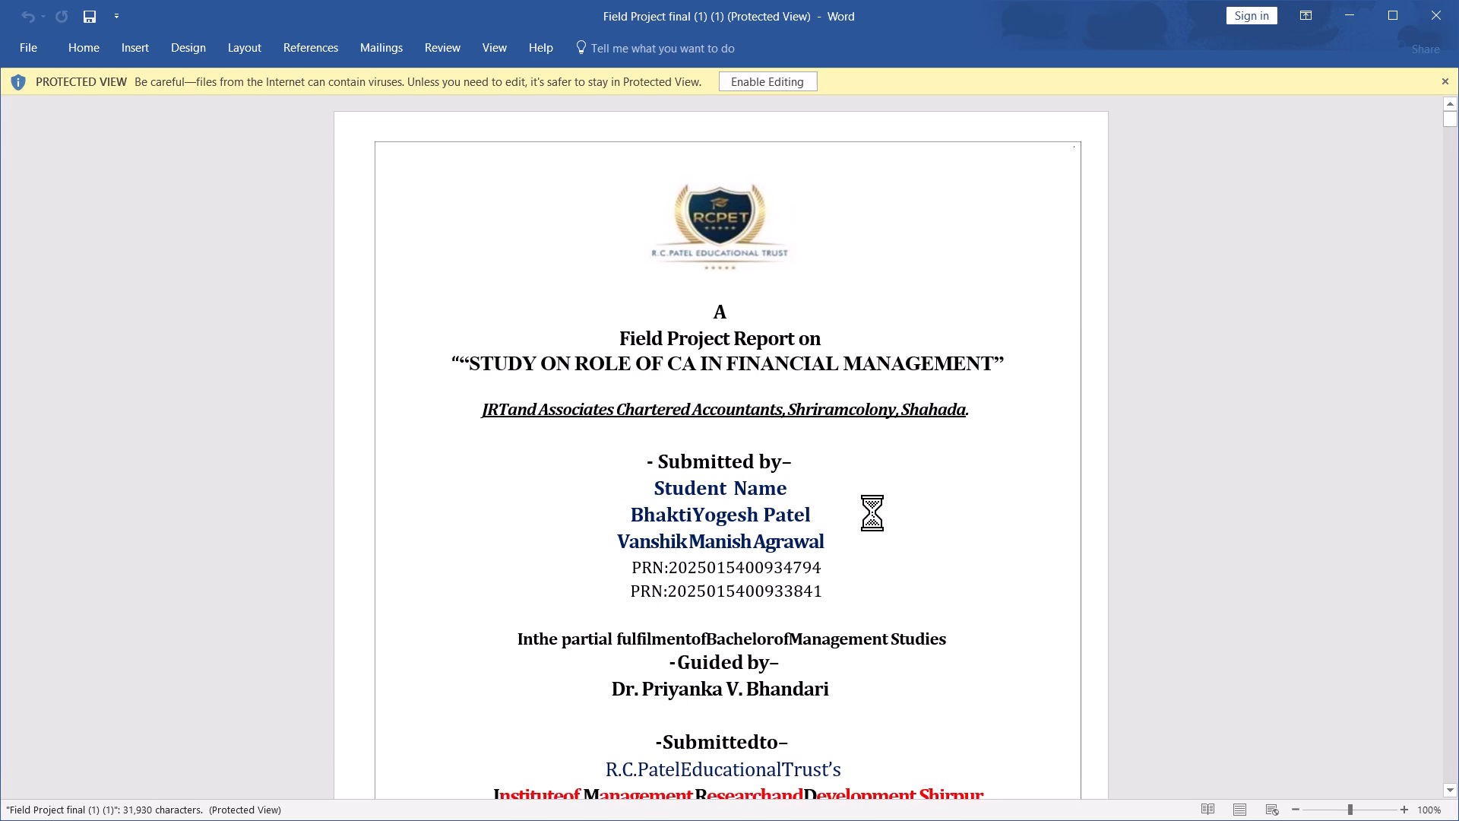
Enable editing of the converted Field Project final (1) (1) document.
ctrl+scroll(872, 512, down, 2)
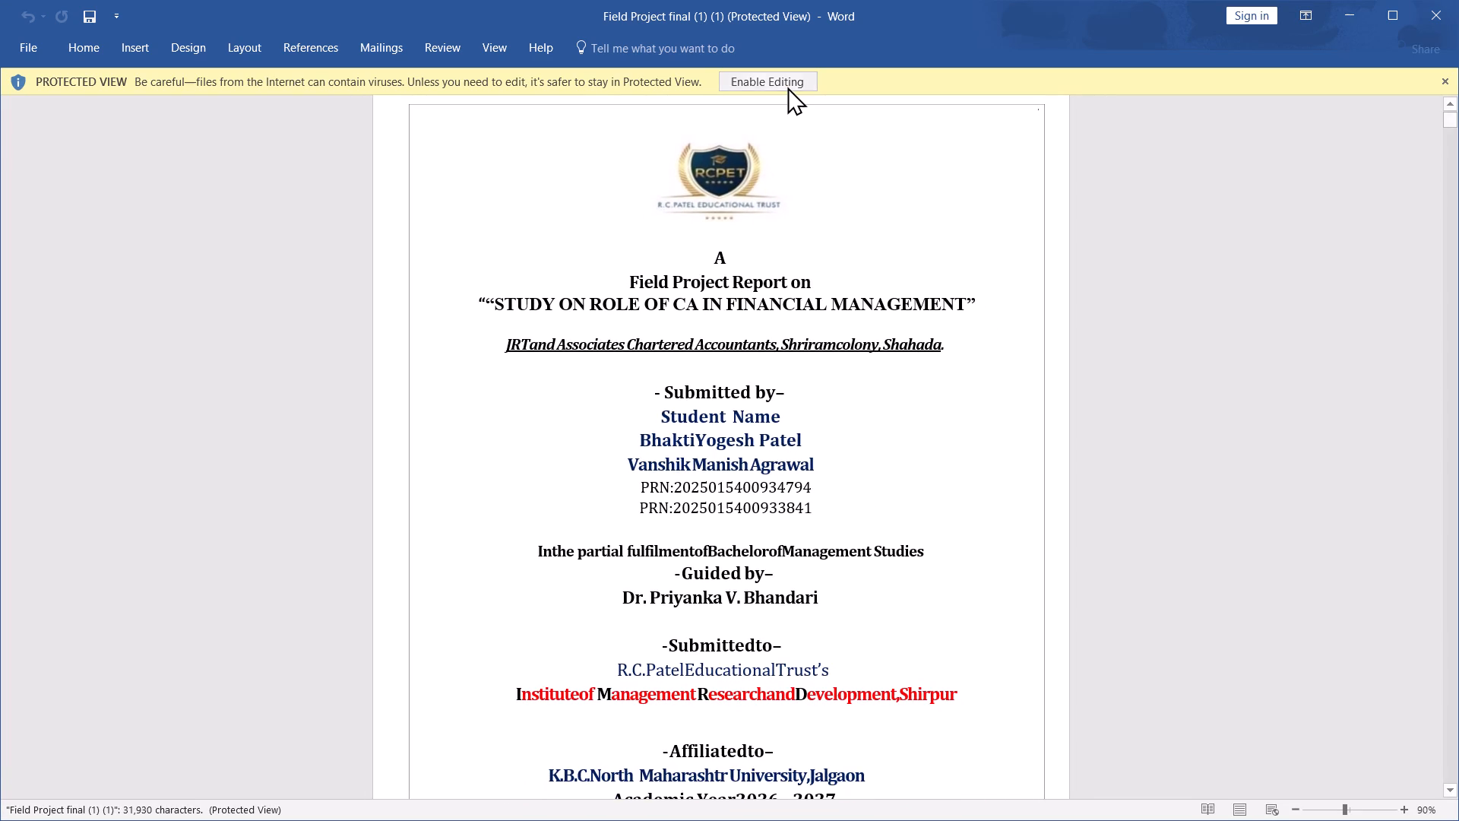
click(787, 87)
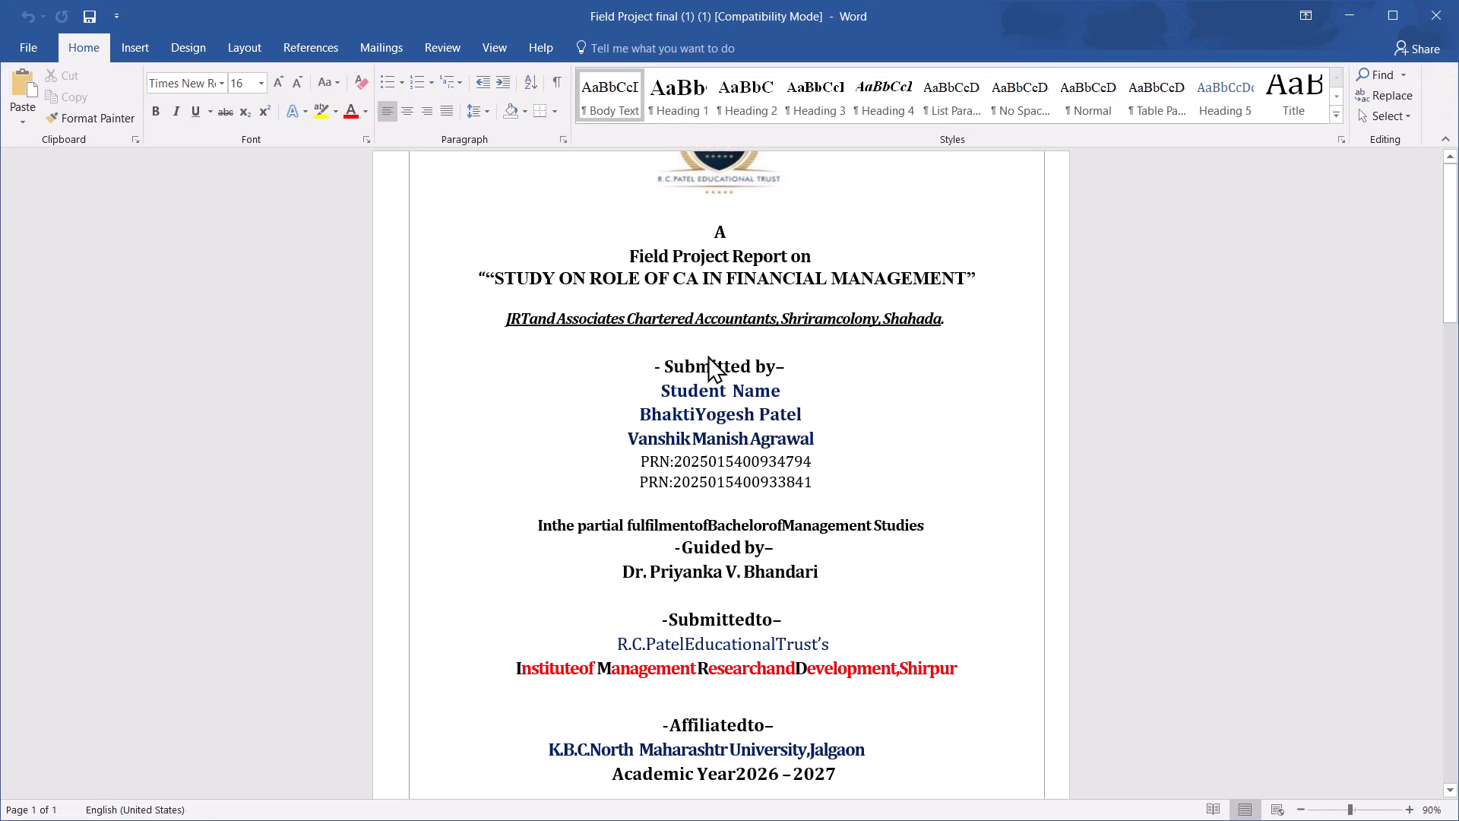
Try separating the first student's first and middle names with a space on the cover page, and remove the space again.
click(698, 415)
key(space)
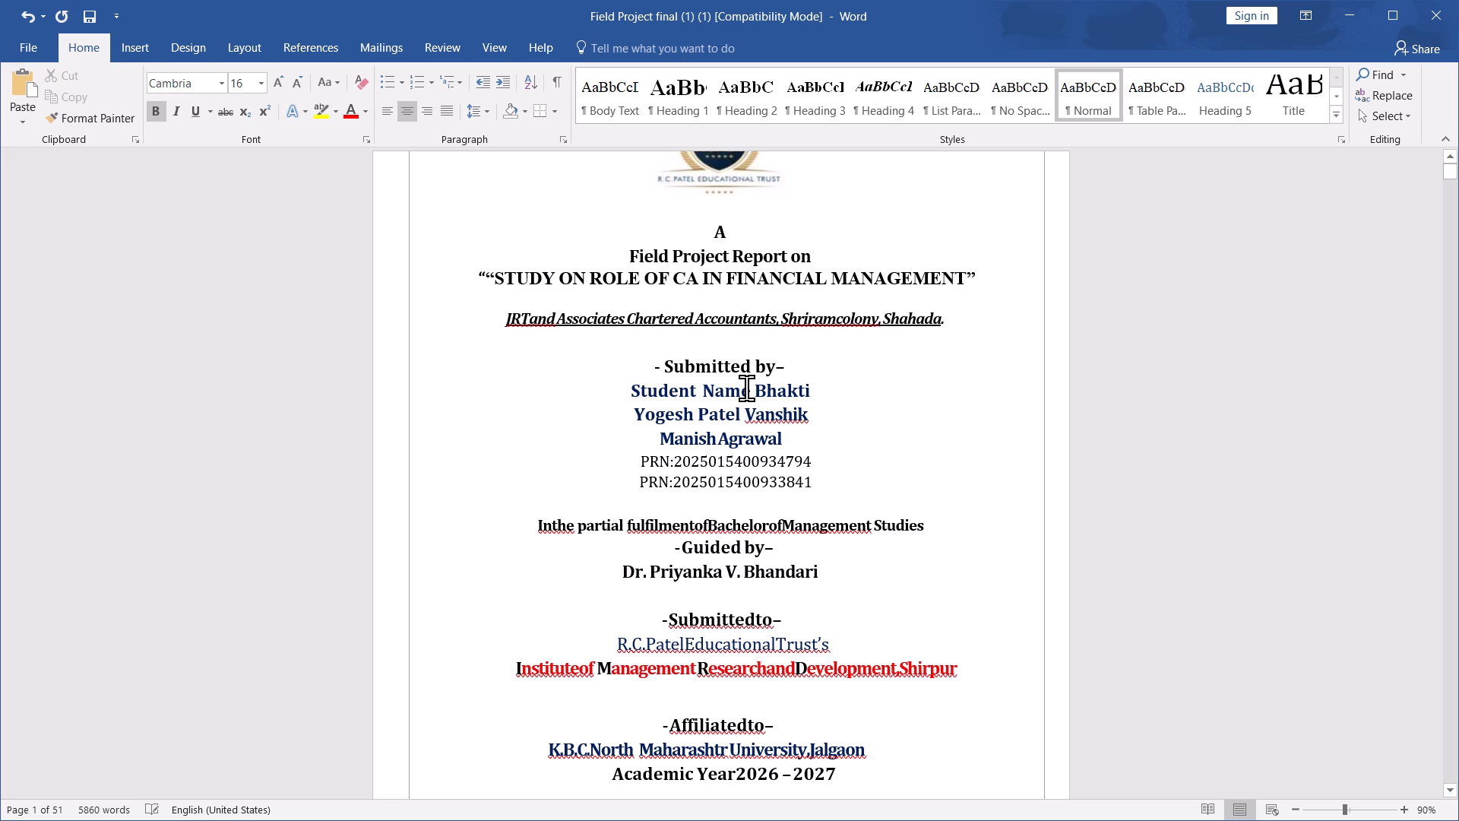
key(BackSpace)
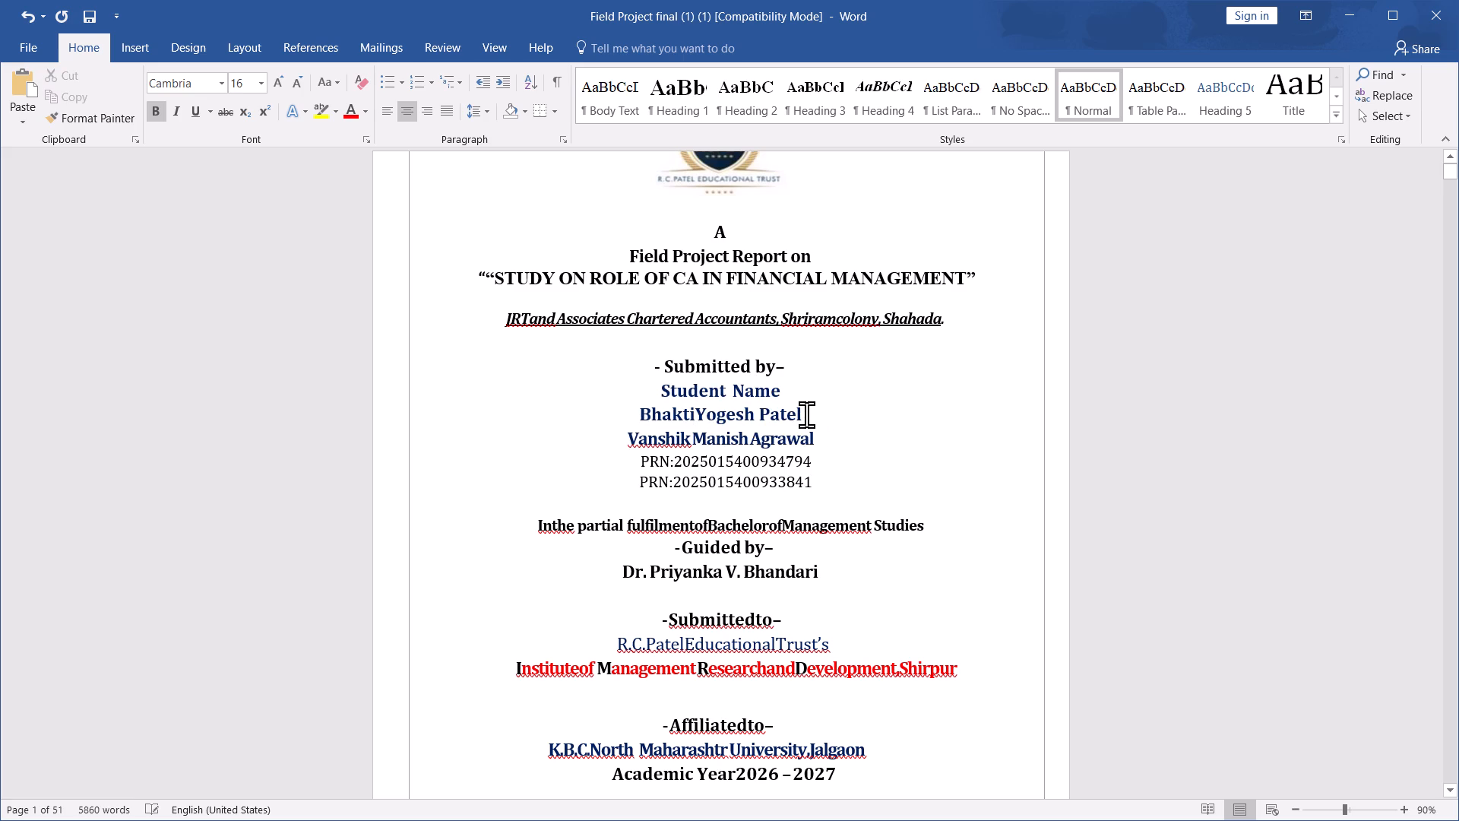
Set the right indent of the cover page's student names paragraph to 6.8 cm.
drag(806, 414, 638, 416)
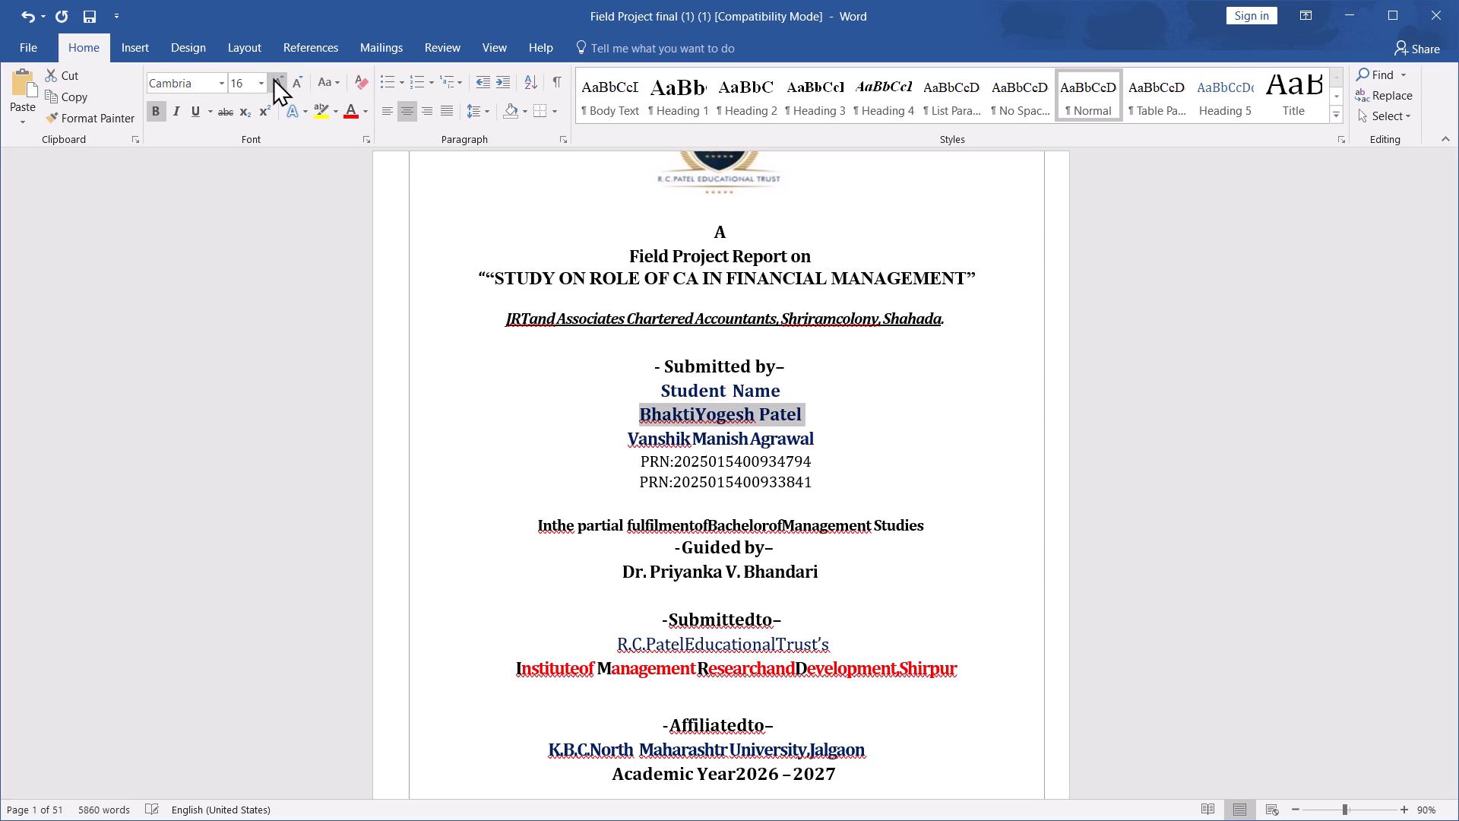
click(245, 55)
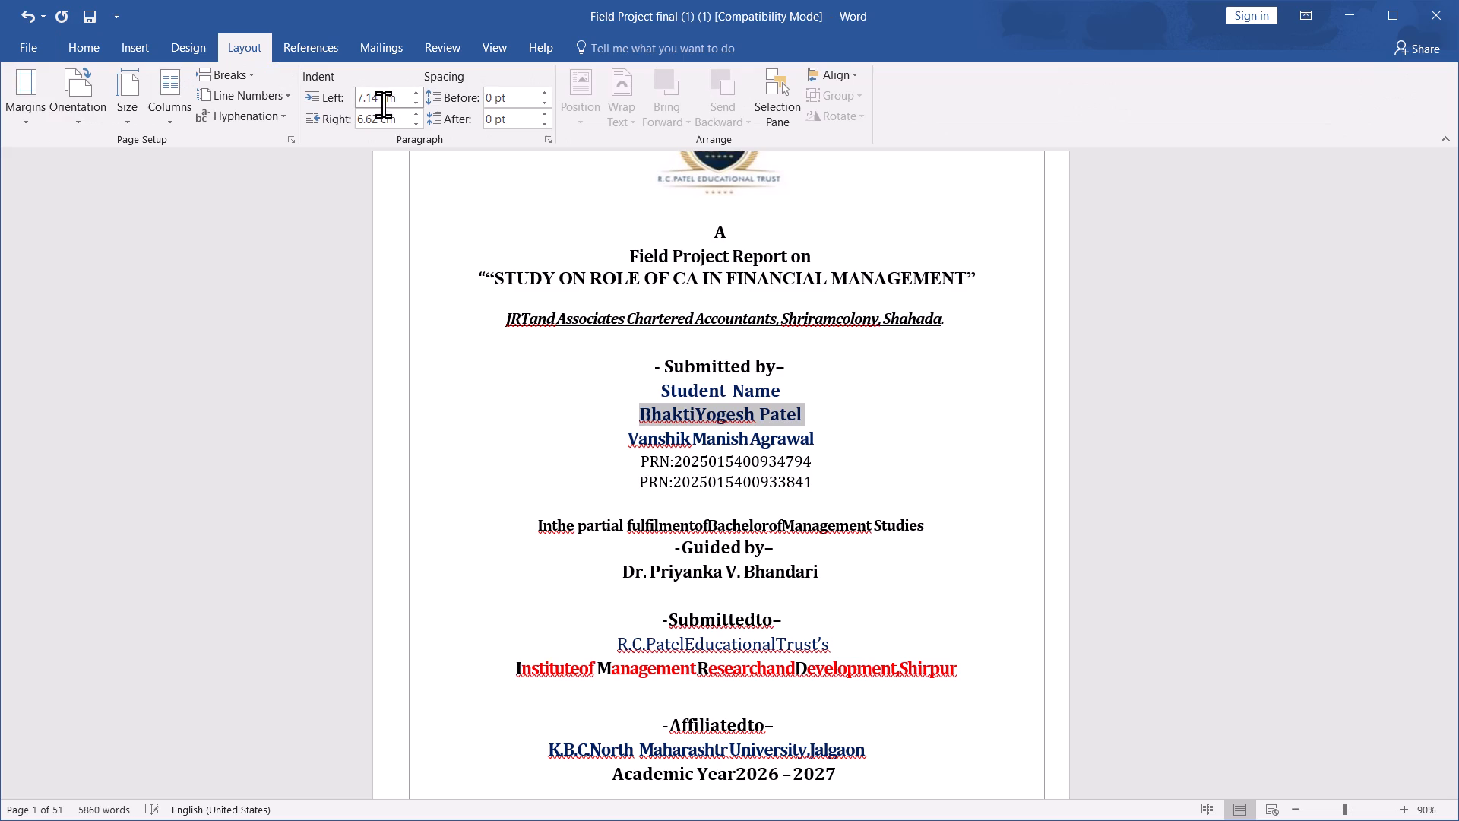
click(415, 123)
click(415, 123)
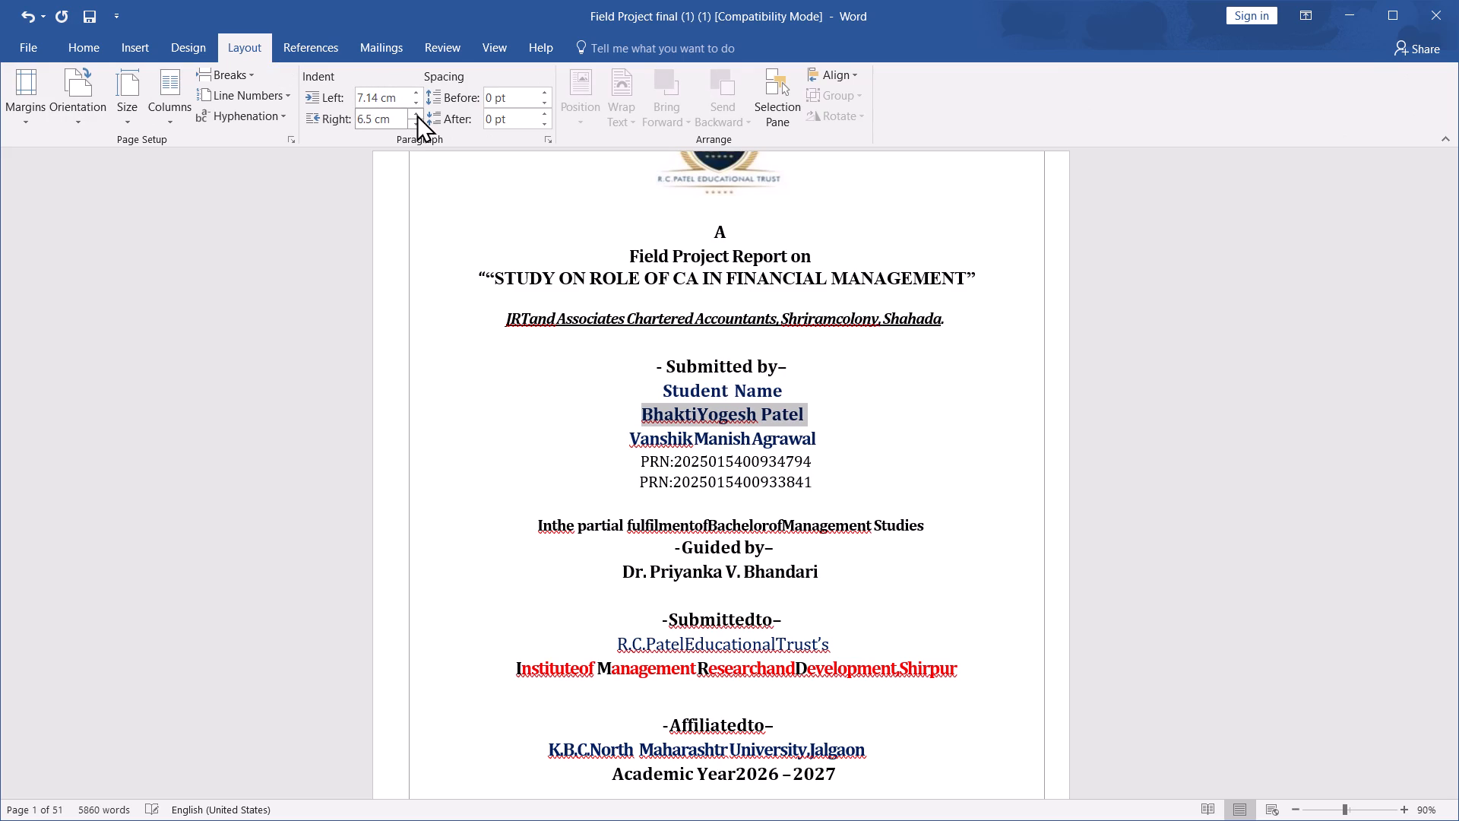
click(416, 114)
click(416, 114)
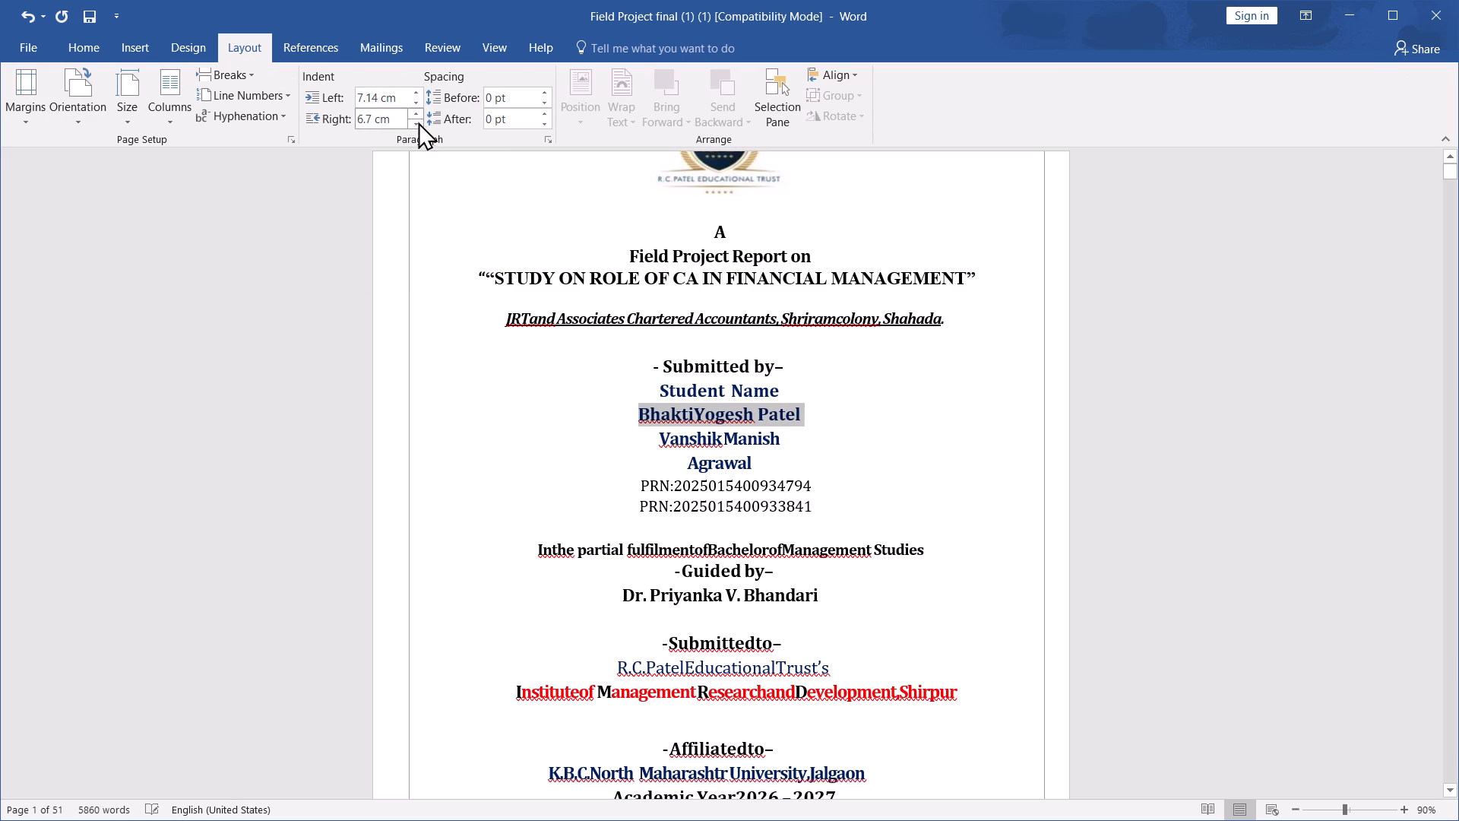
click(417, 123)
click(417, 123)
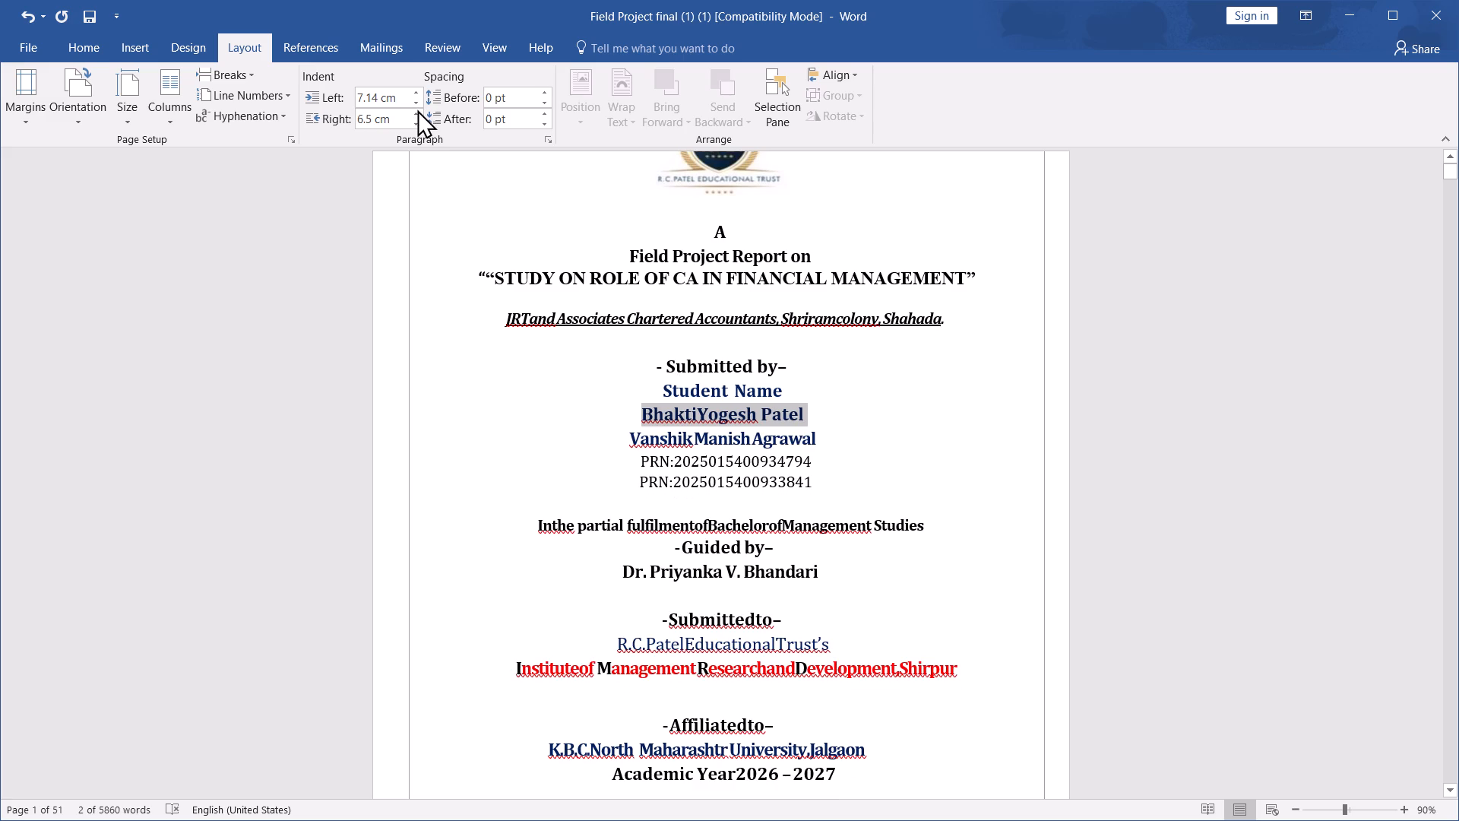
click(417, 109)
click(417, 109)
click(417, 109)
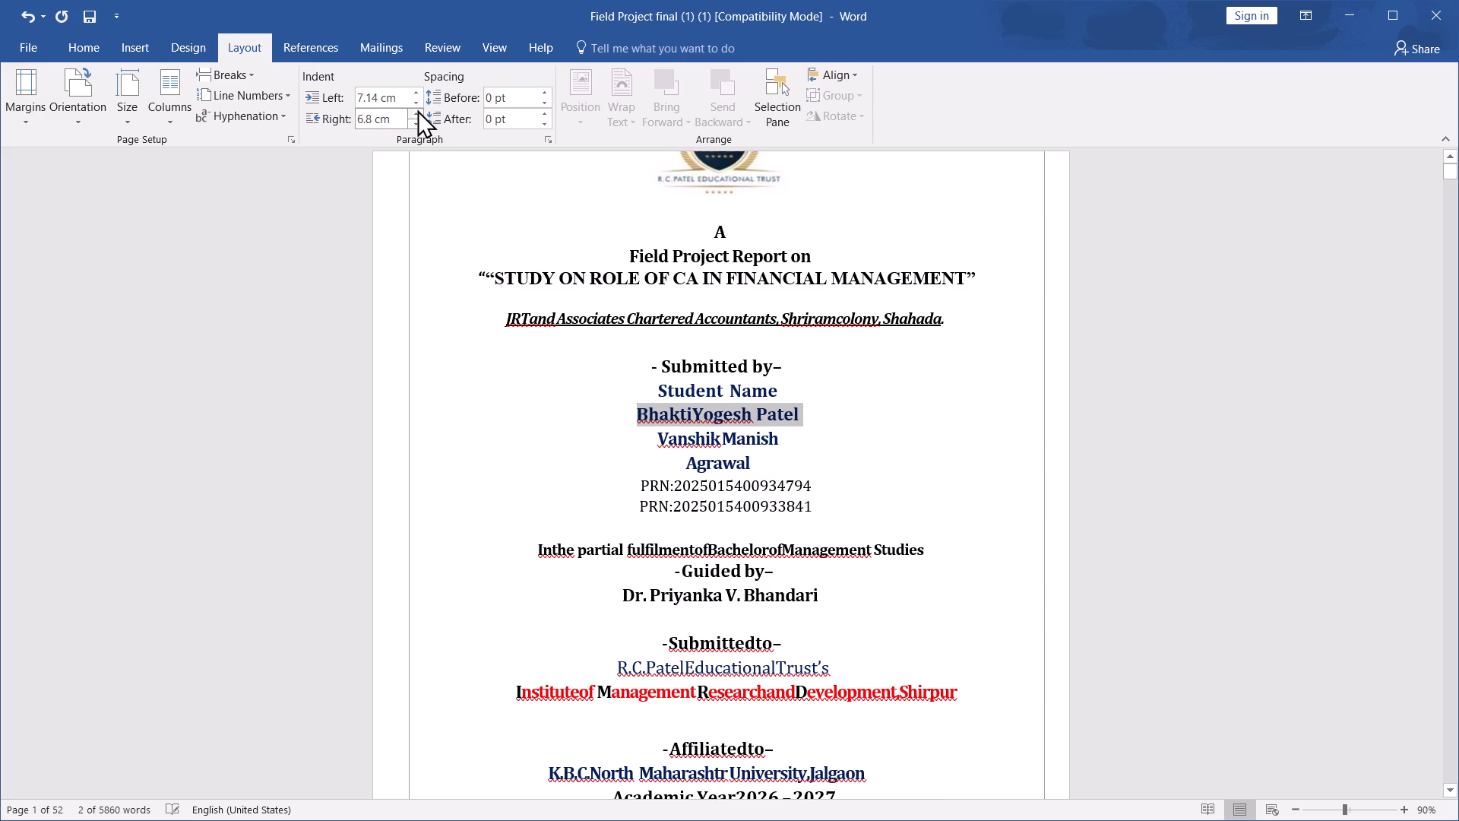
click(542, 291)
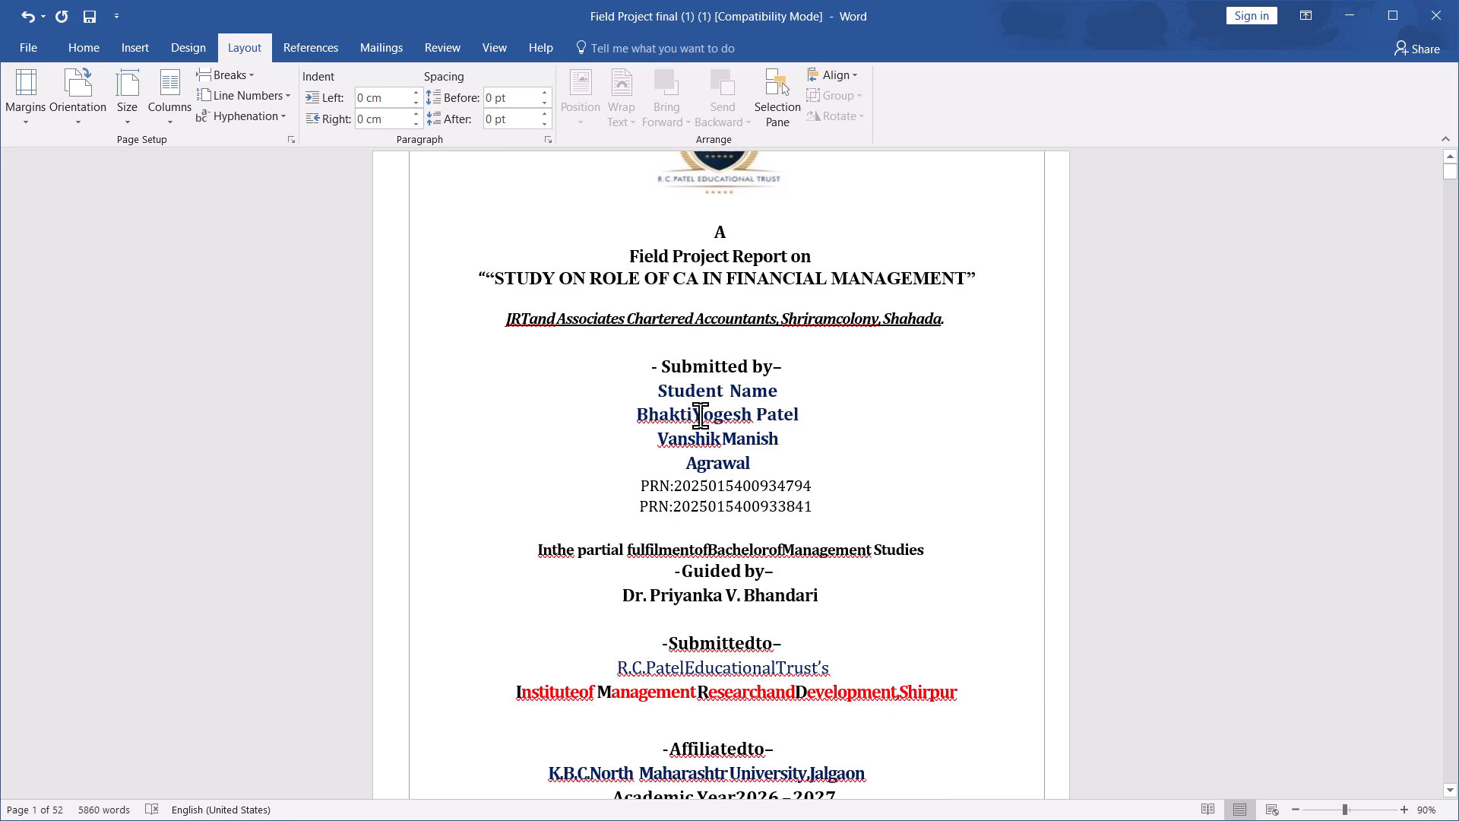
Insert a space between the first student's first and middle names and start that name on its own line below "Student Name".
click(692, 414)
key(space)
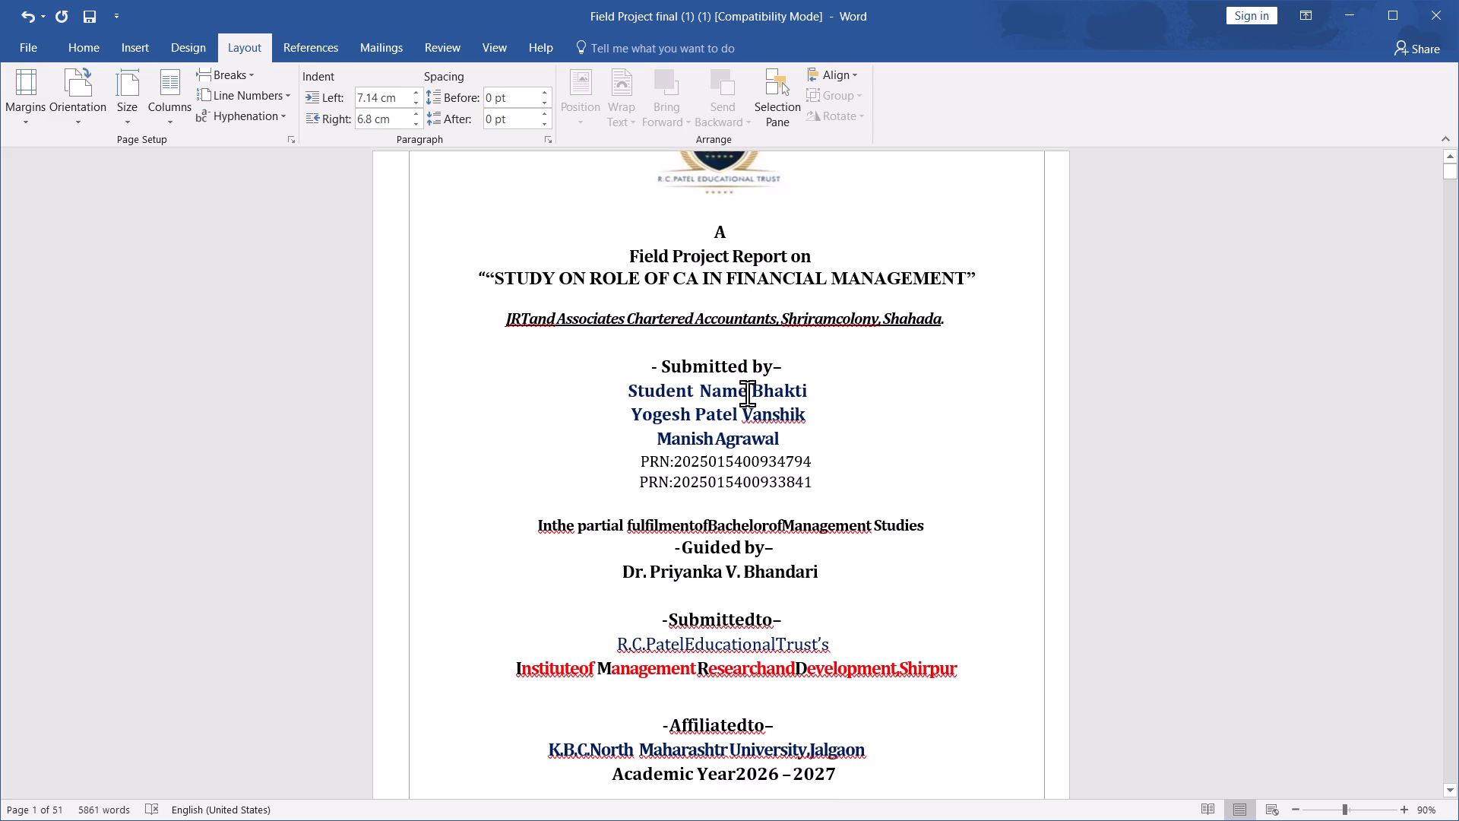
drag(753, 395, 633, 383)
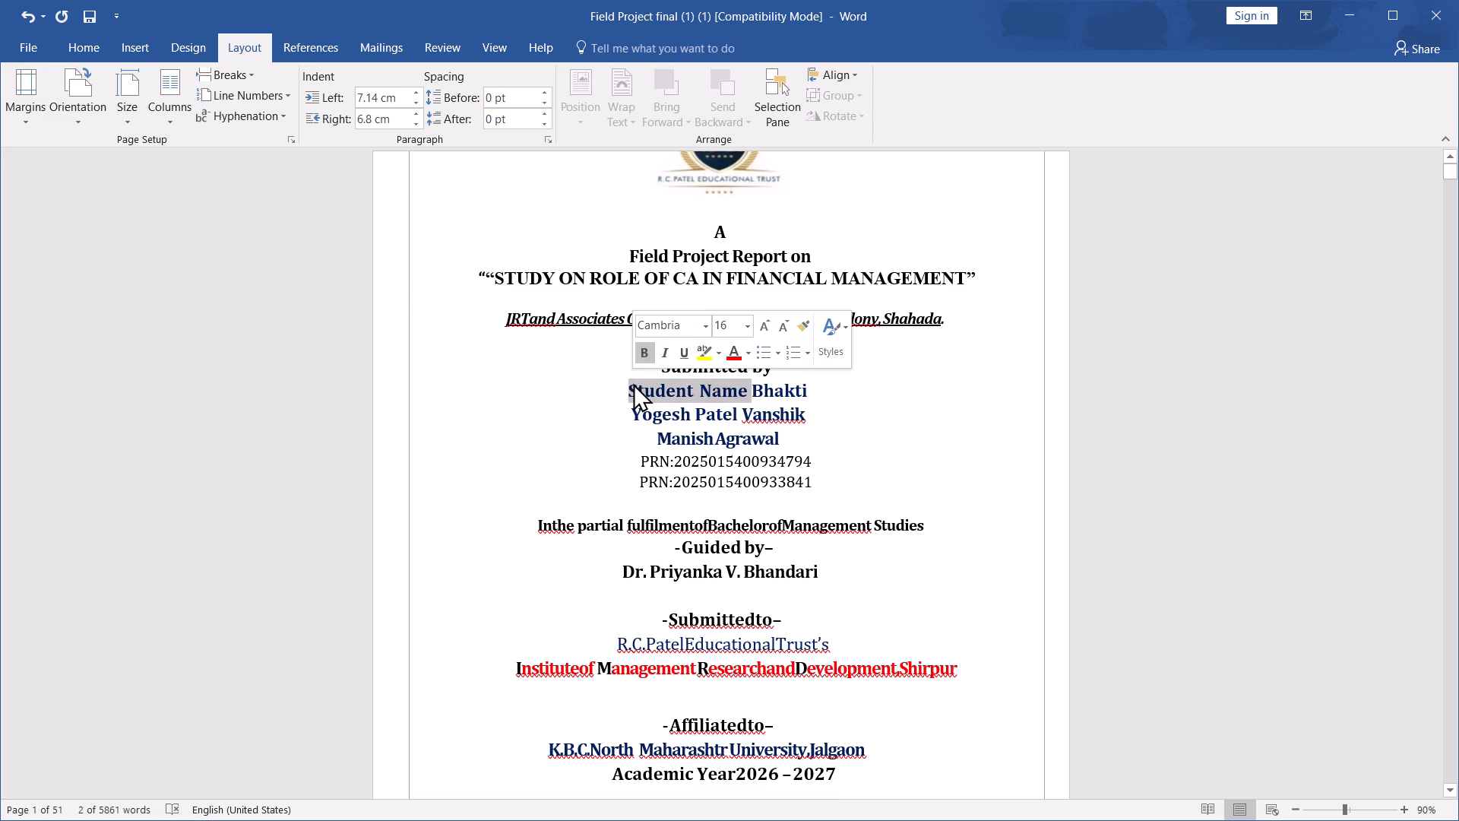
click(754, 381)
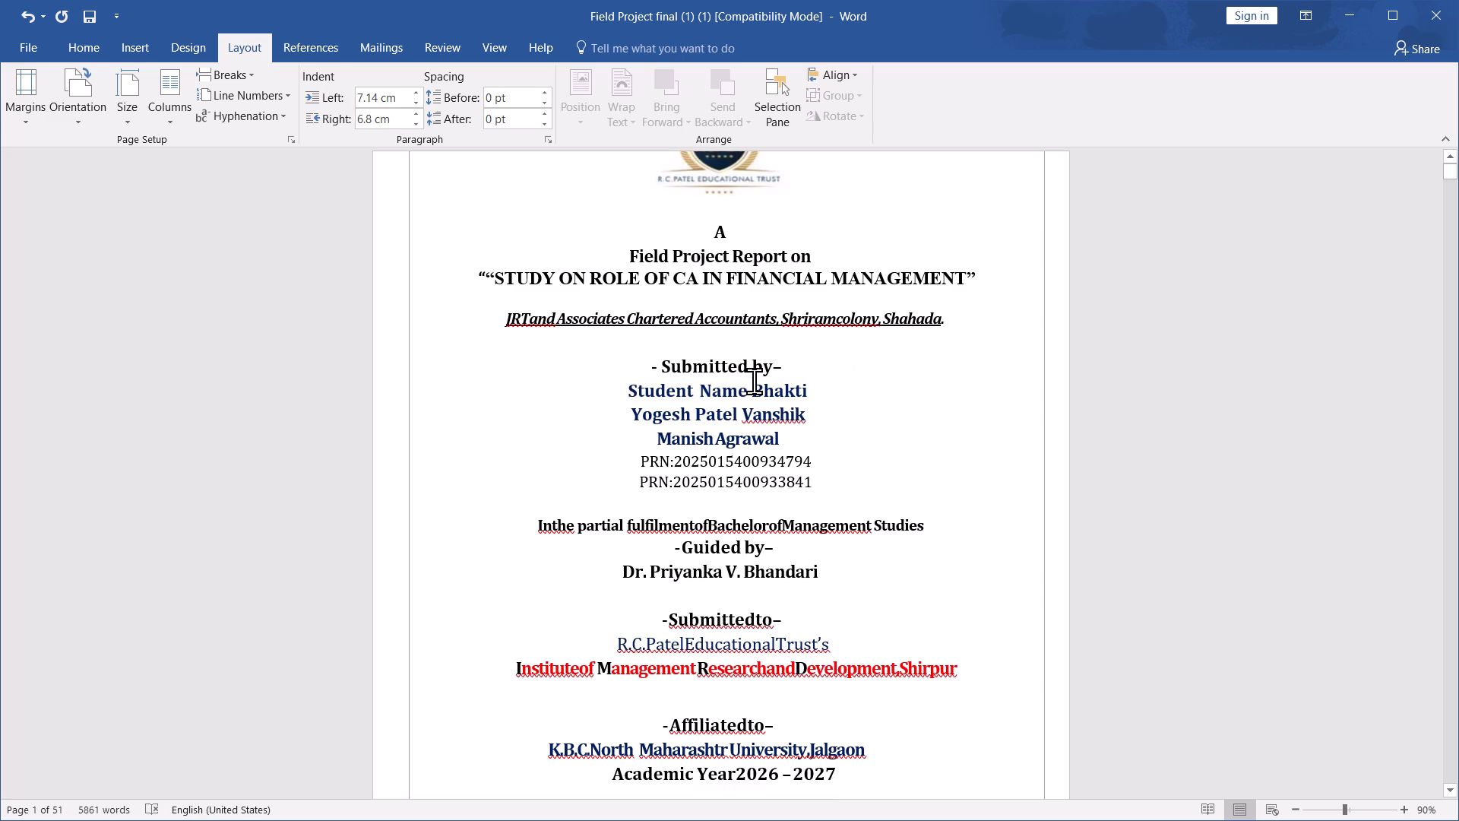
key(Return)
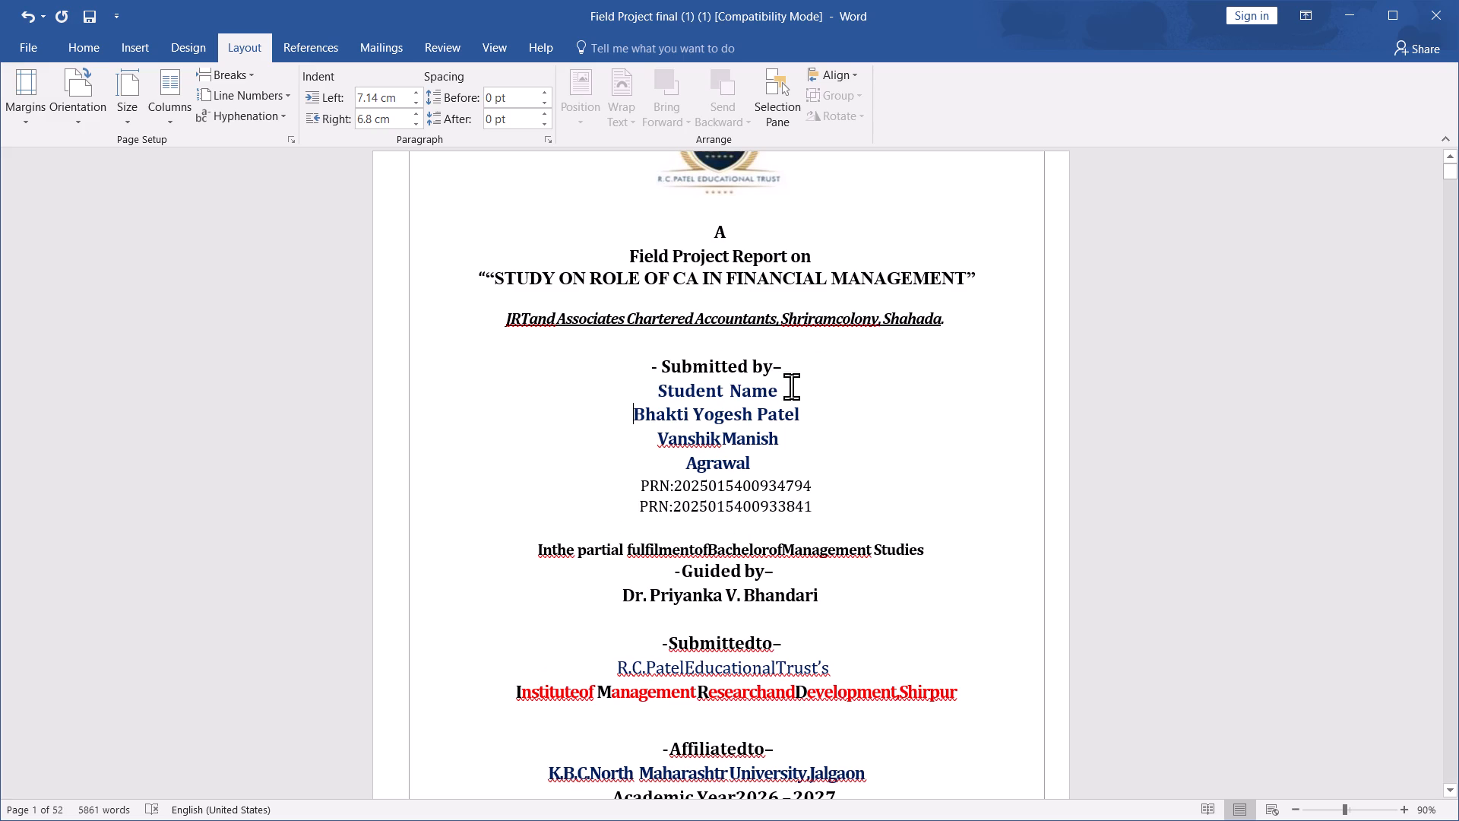
Change the cover page's "Student Name" heading to "Students Name-".
click(725, 392)
key(s)
click(794, 395)
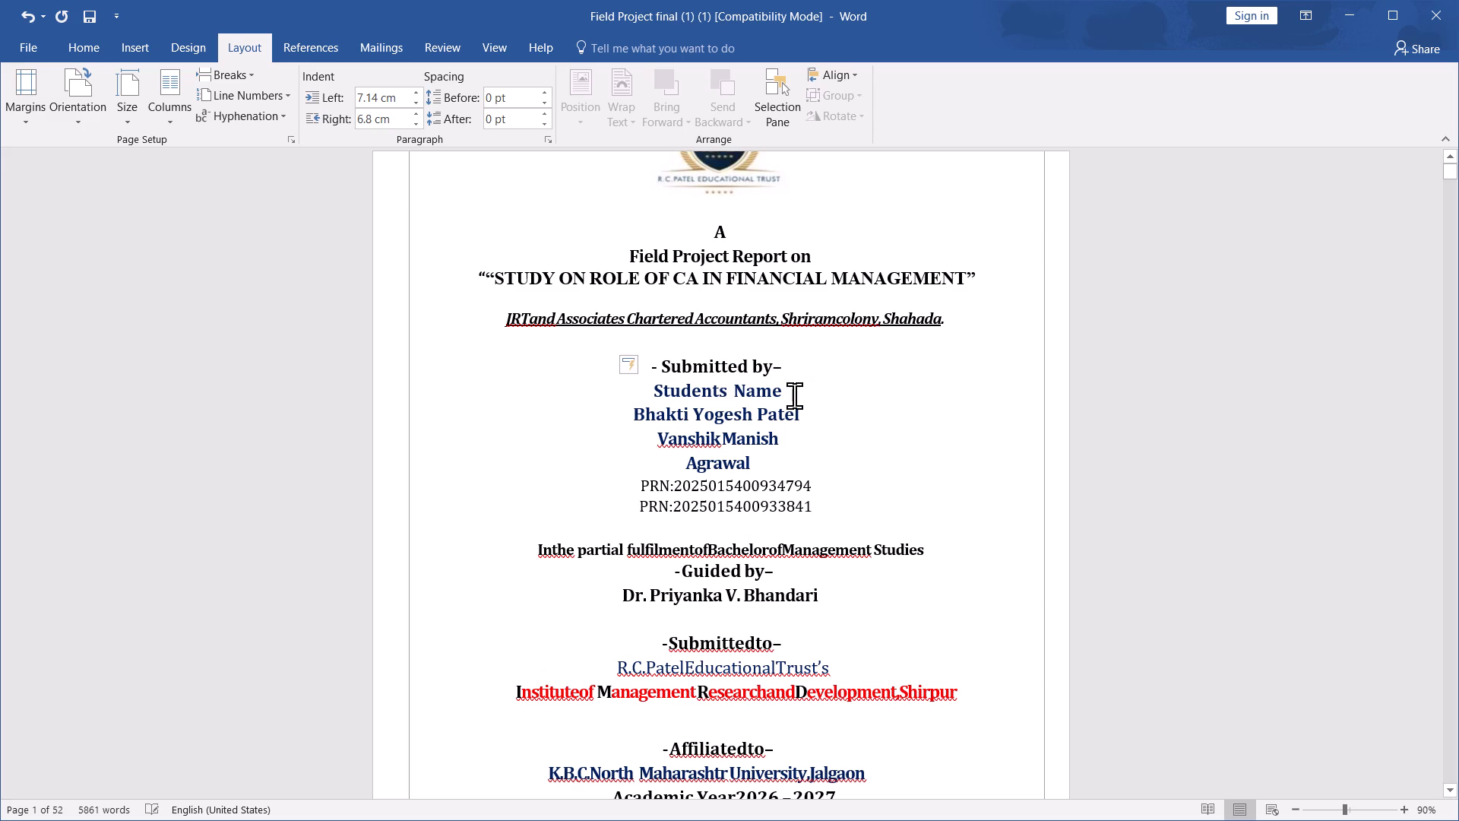
key(BackSpace)
key(minus)
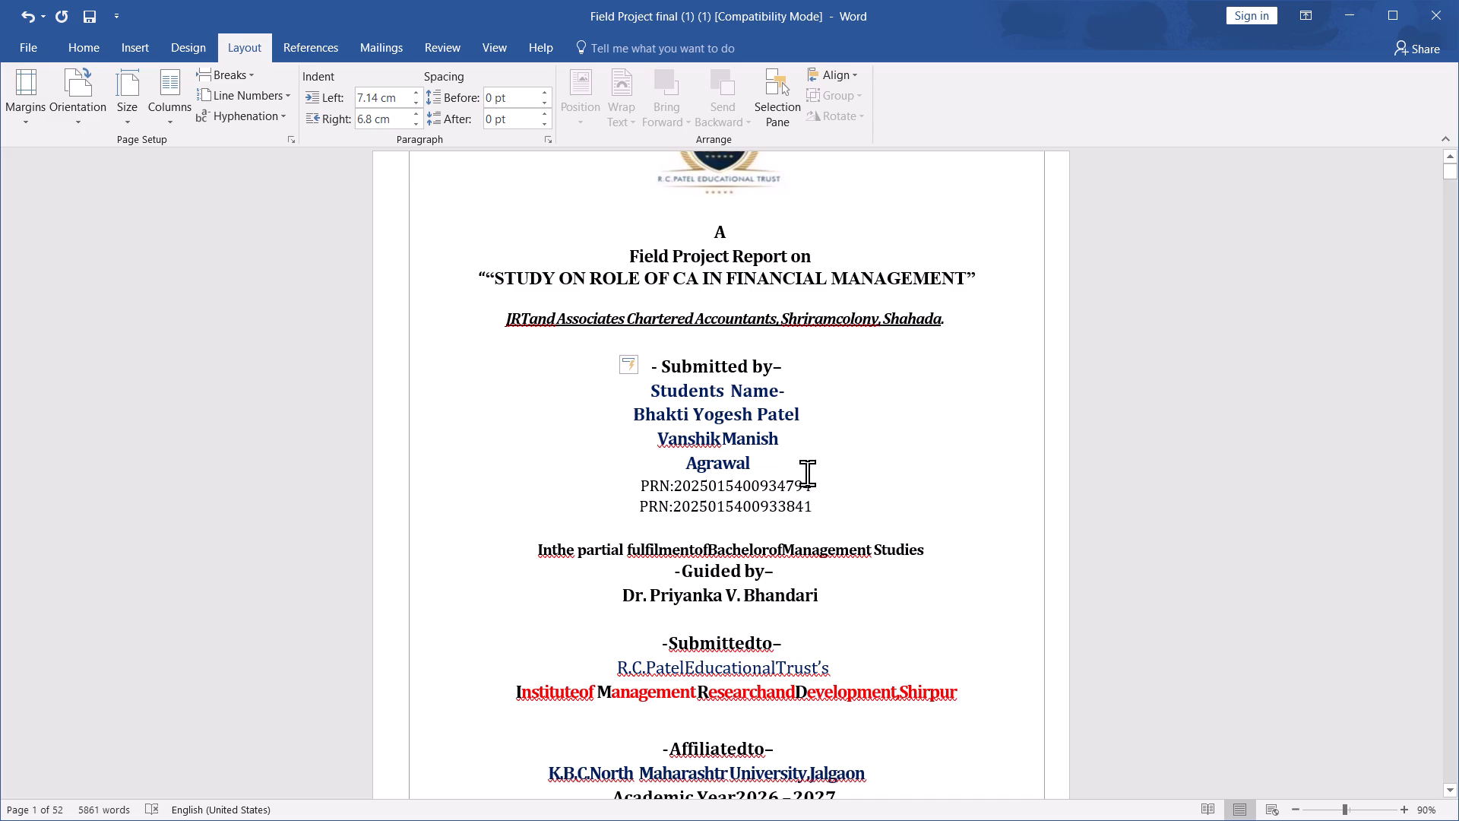
Start the second student's name as a separate paragraph below the first student's name.
click(657, 440)
key(BackSpace)
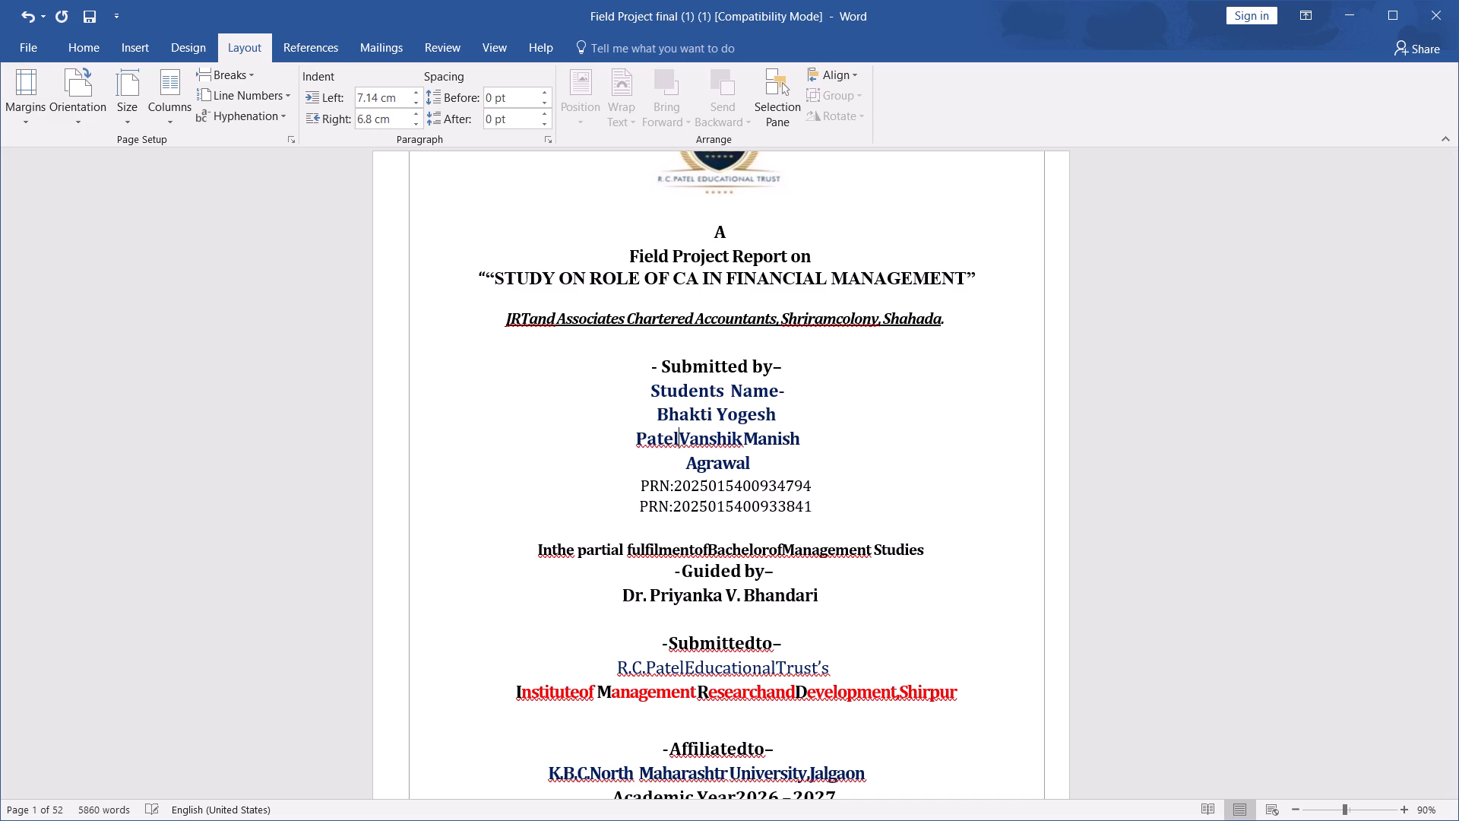
key(Return)
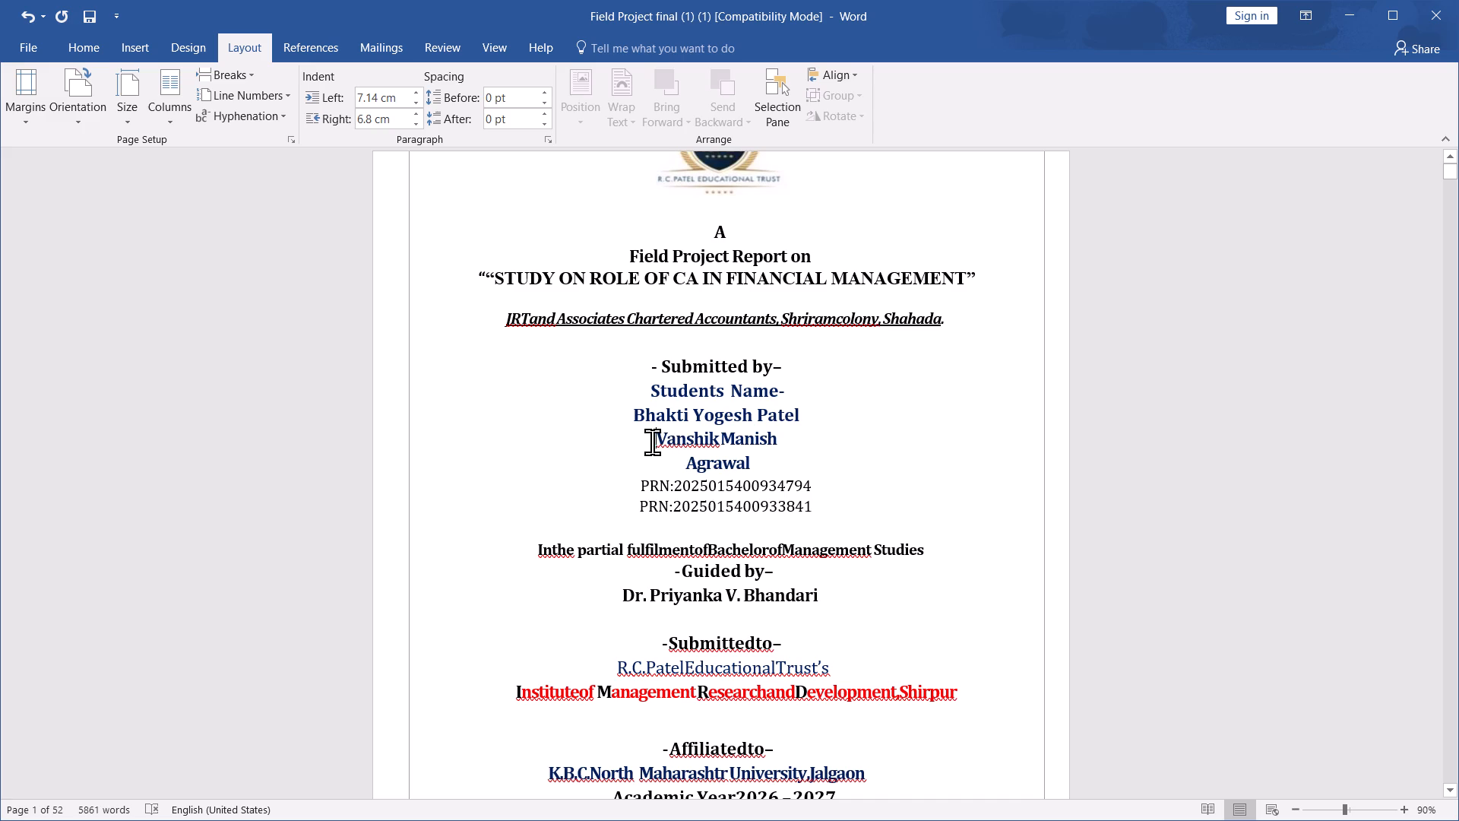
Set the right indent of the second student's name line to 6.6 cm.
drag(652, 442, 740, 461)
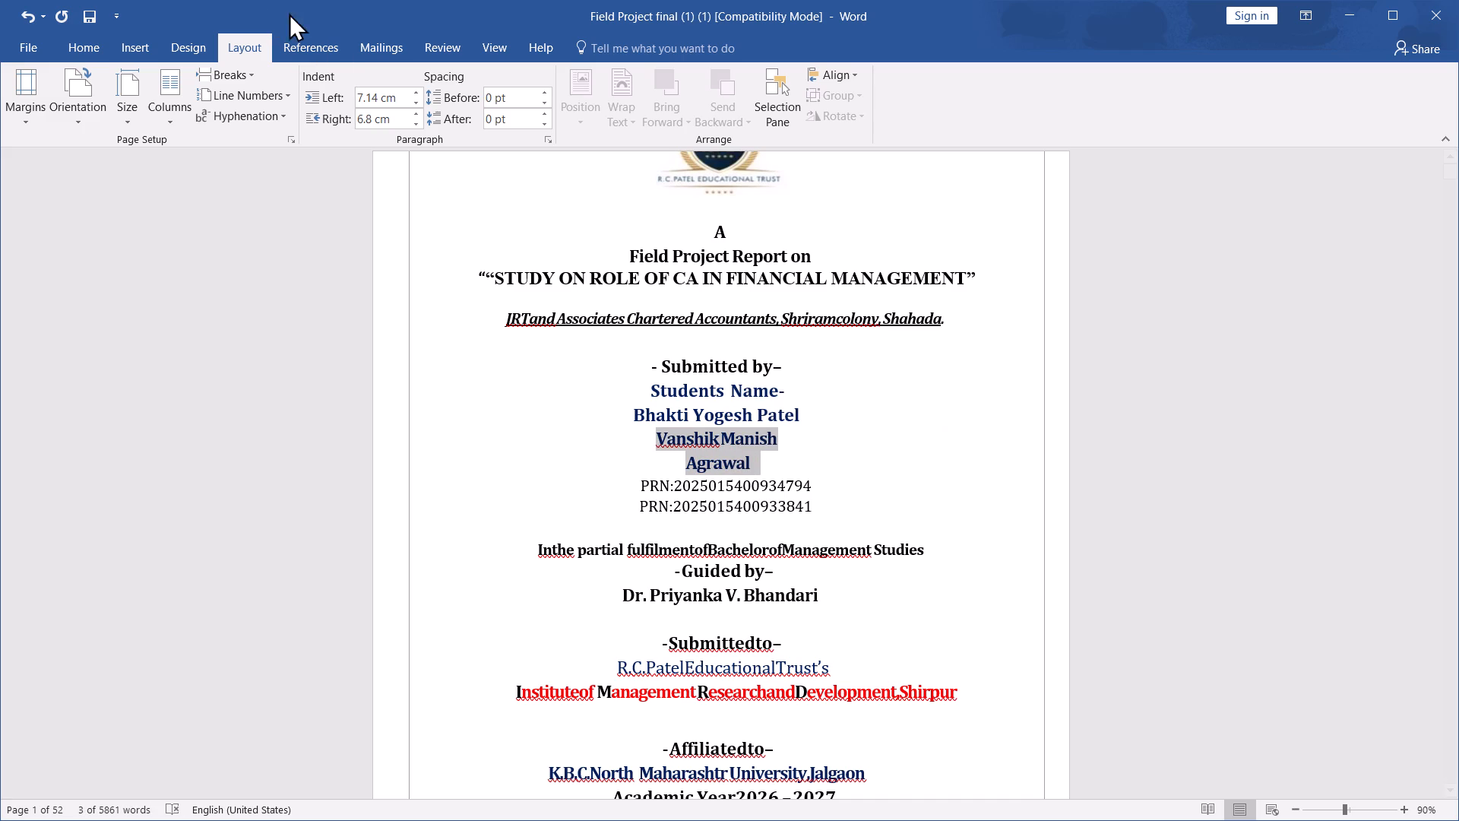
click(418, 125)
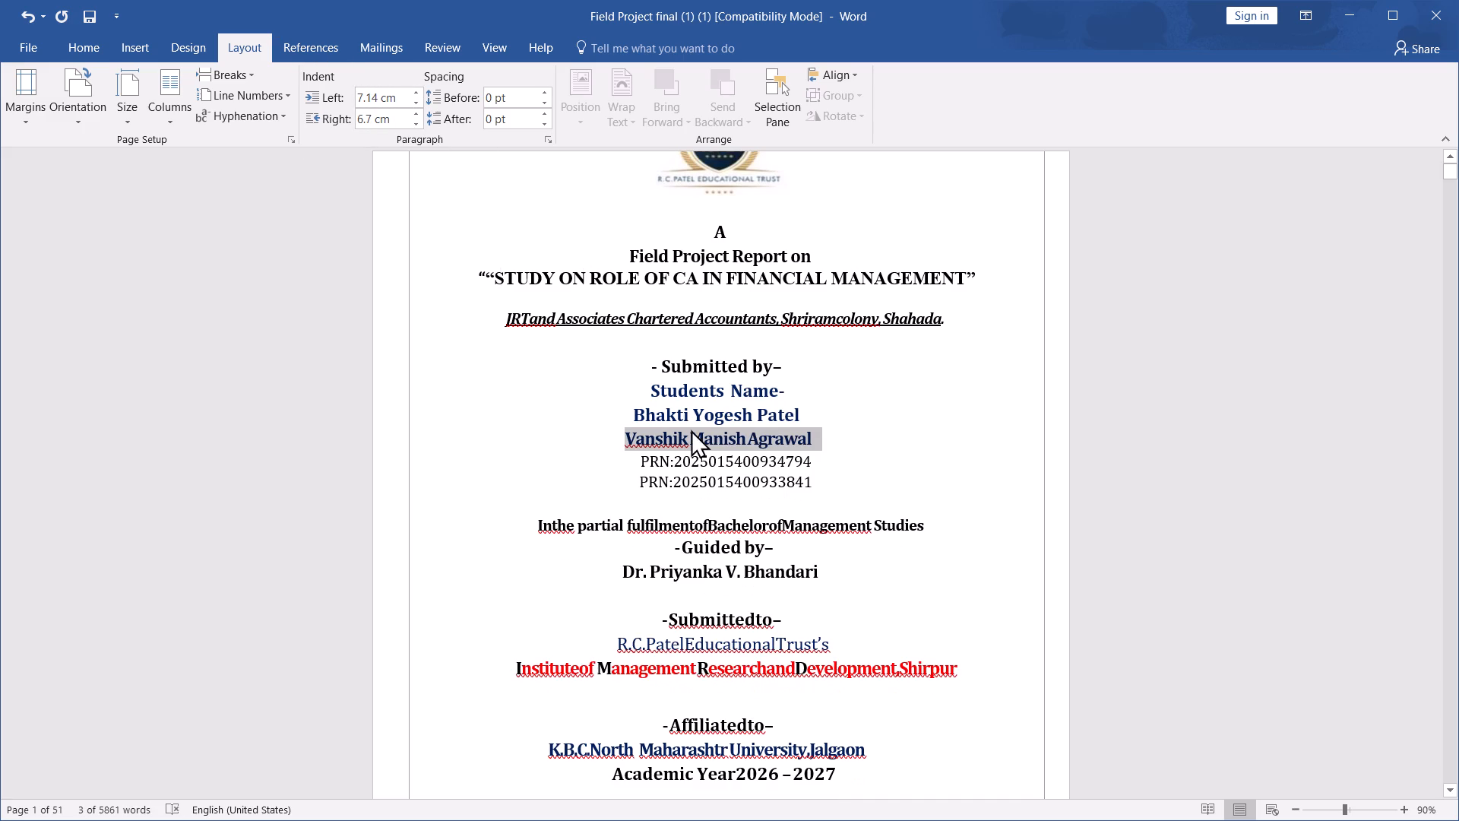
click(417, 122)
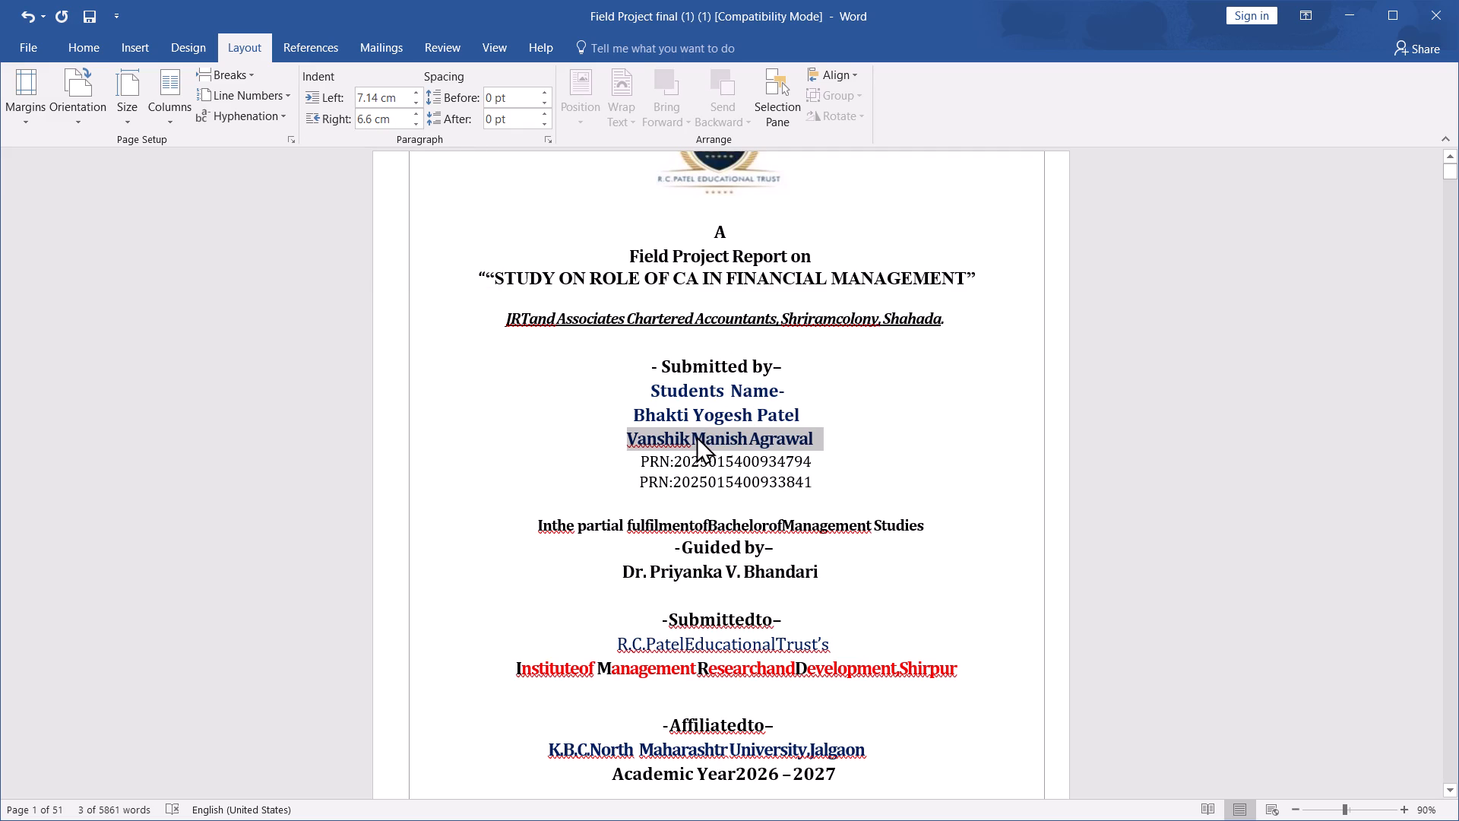
Add the missing final "a" to the second student's first name and a space before the middle name.
click(687, 436)
key(a)
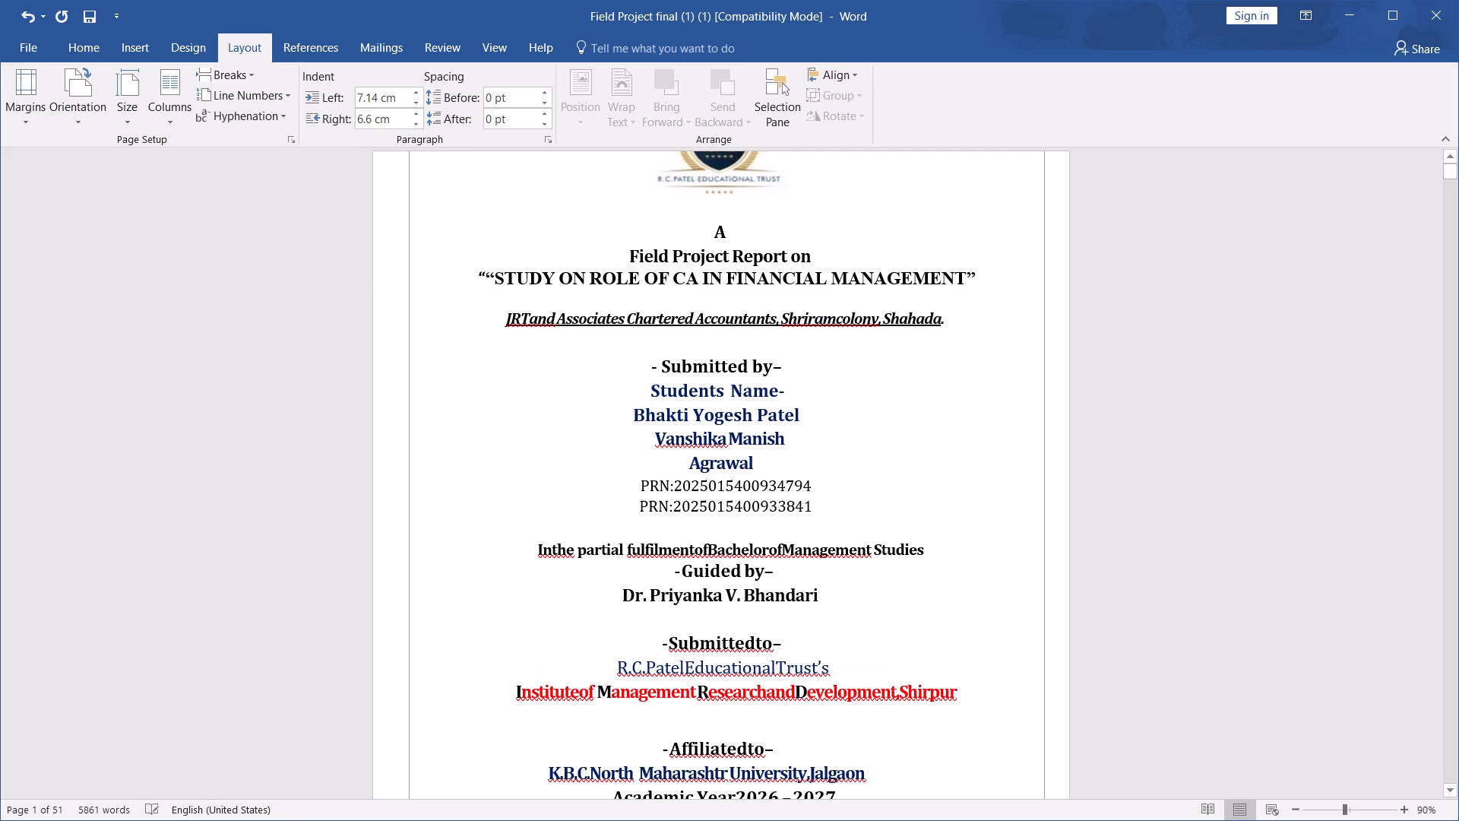
key(m)
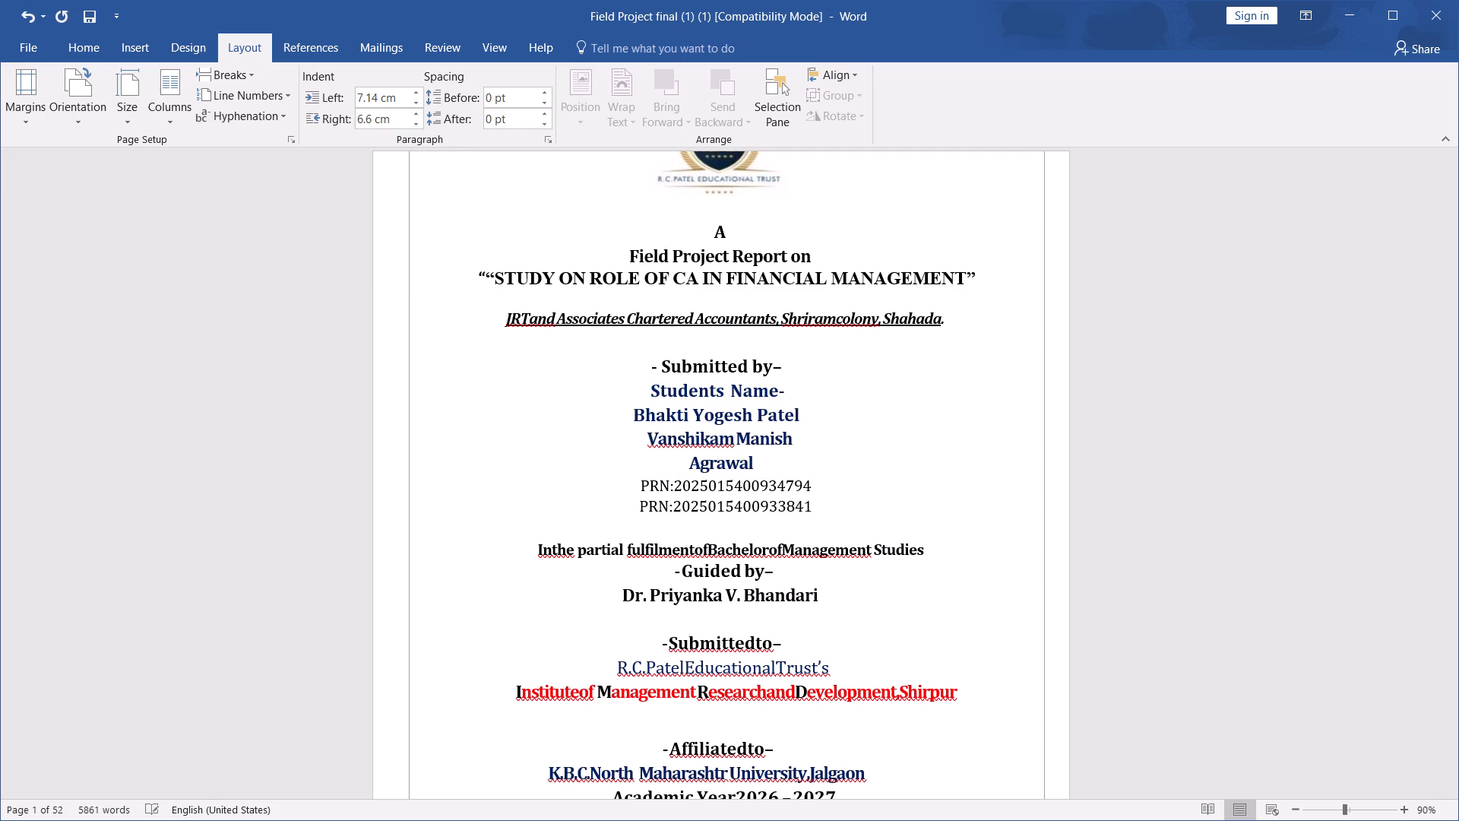
key(BackSpace)
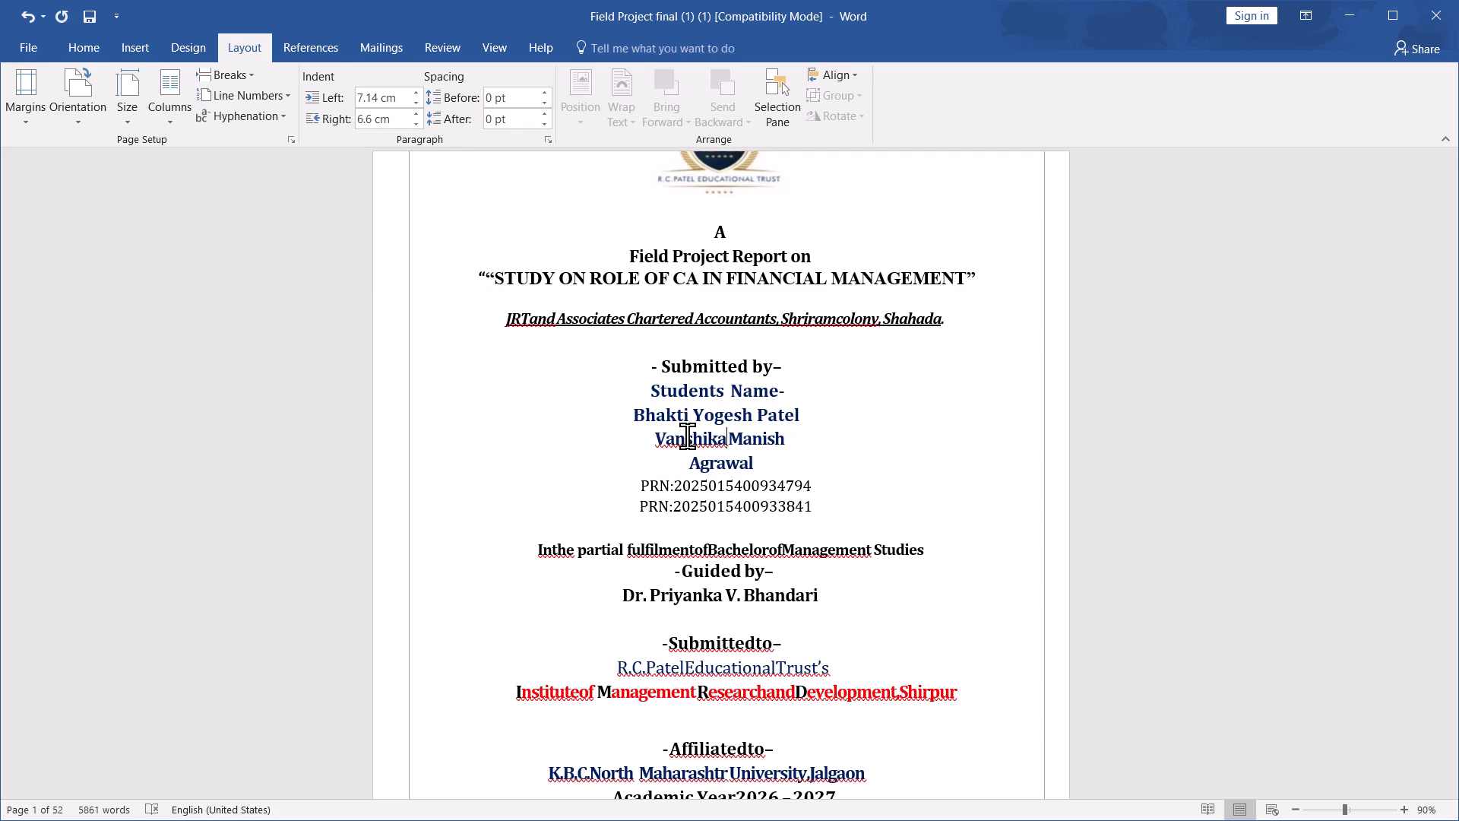
key(space)
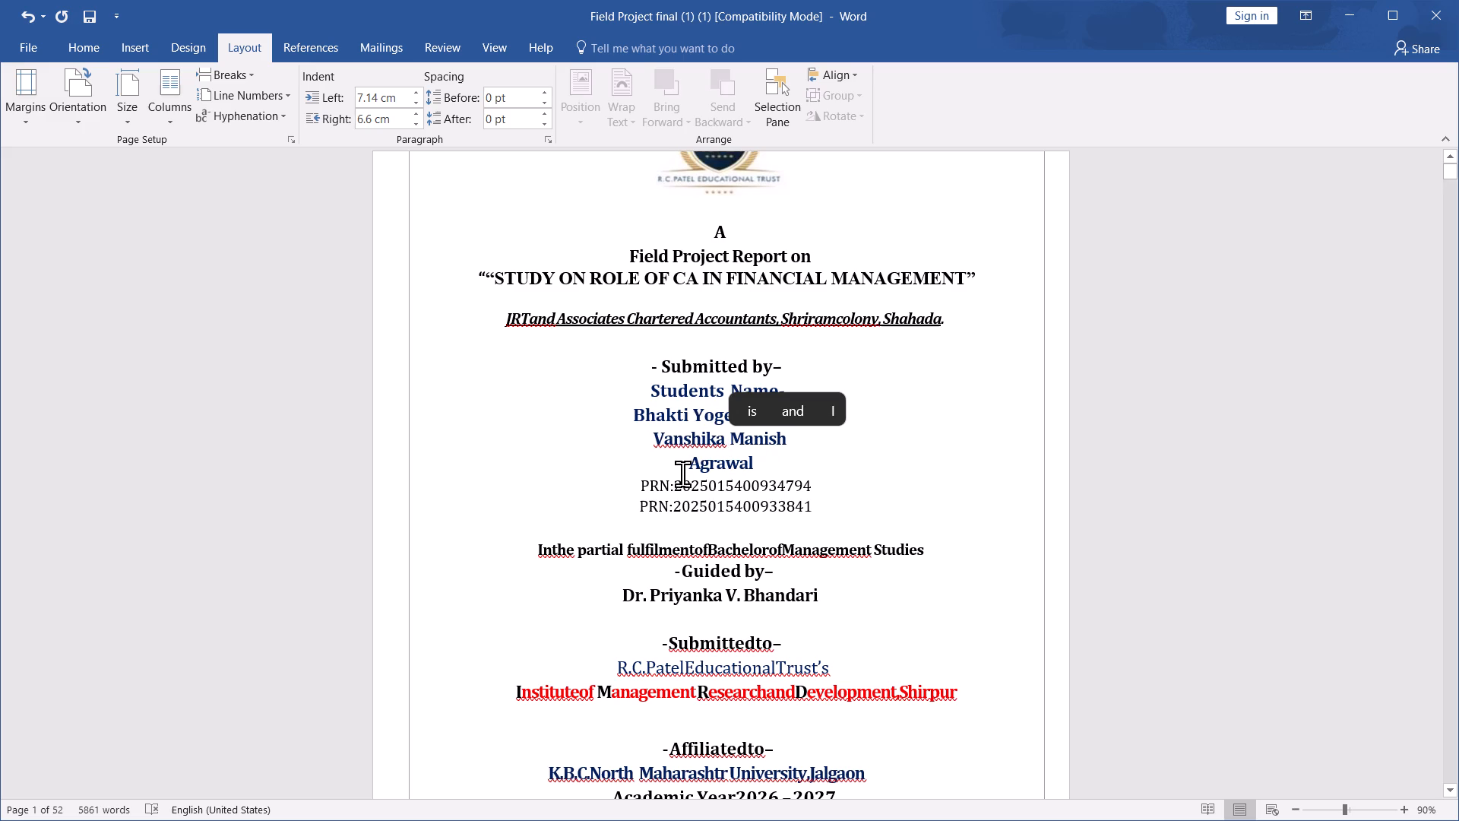
Set the right indent of the second student's name line to 6.4 cm.
drag(644, 431, 758, 452)
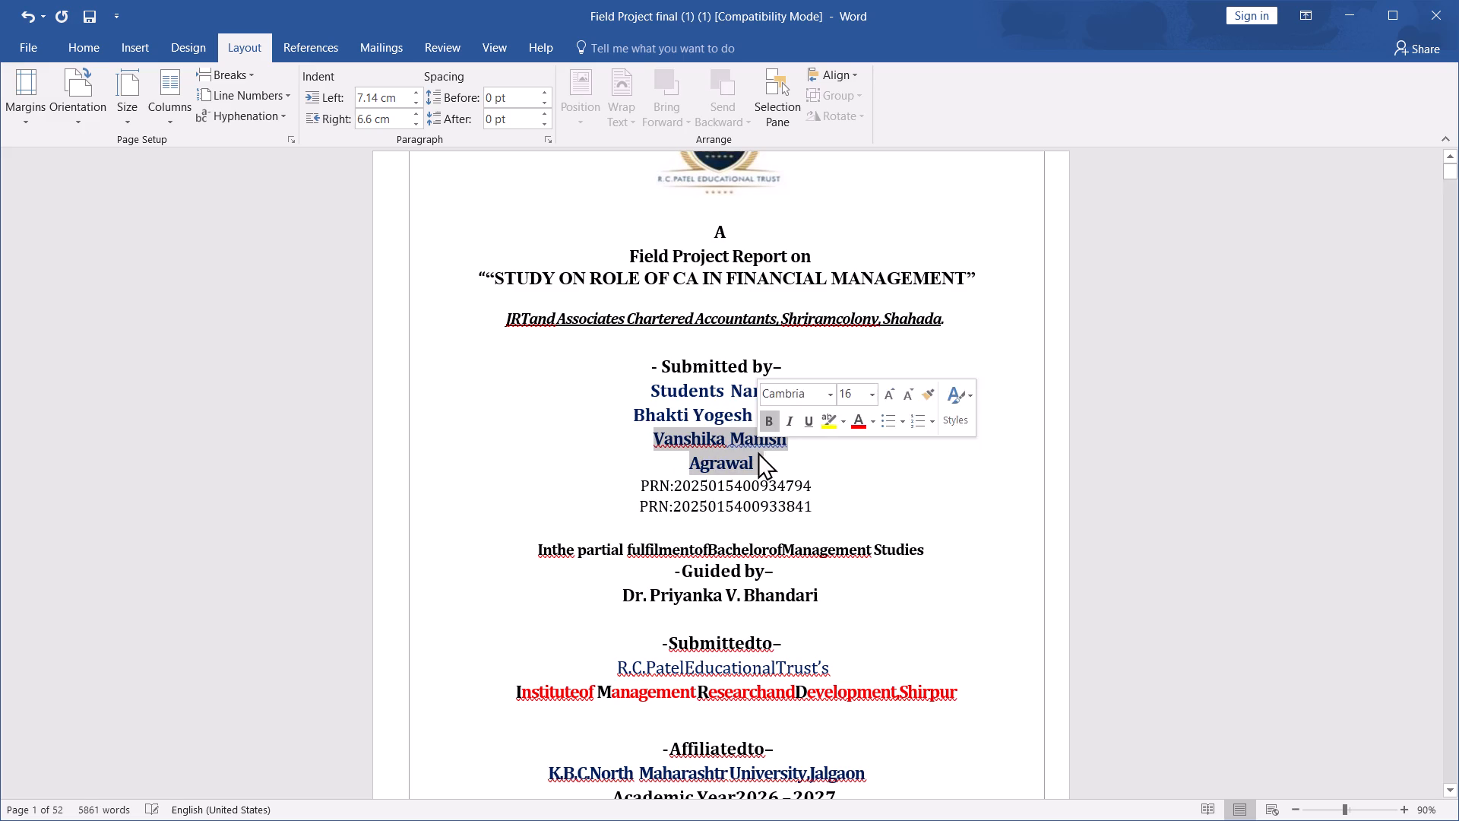
click(413, 123)
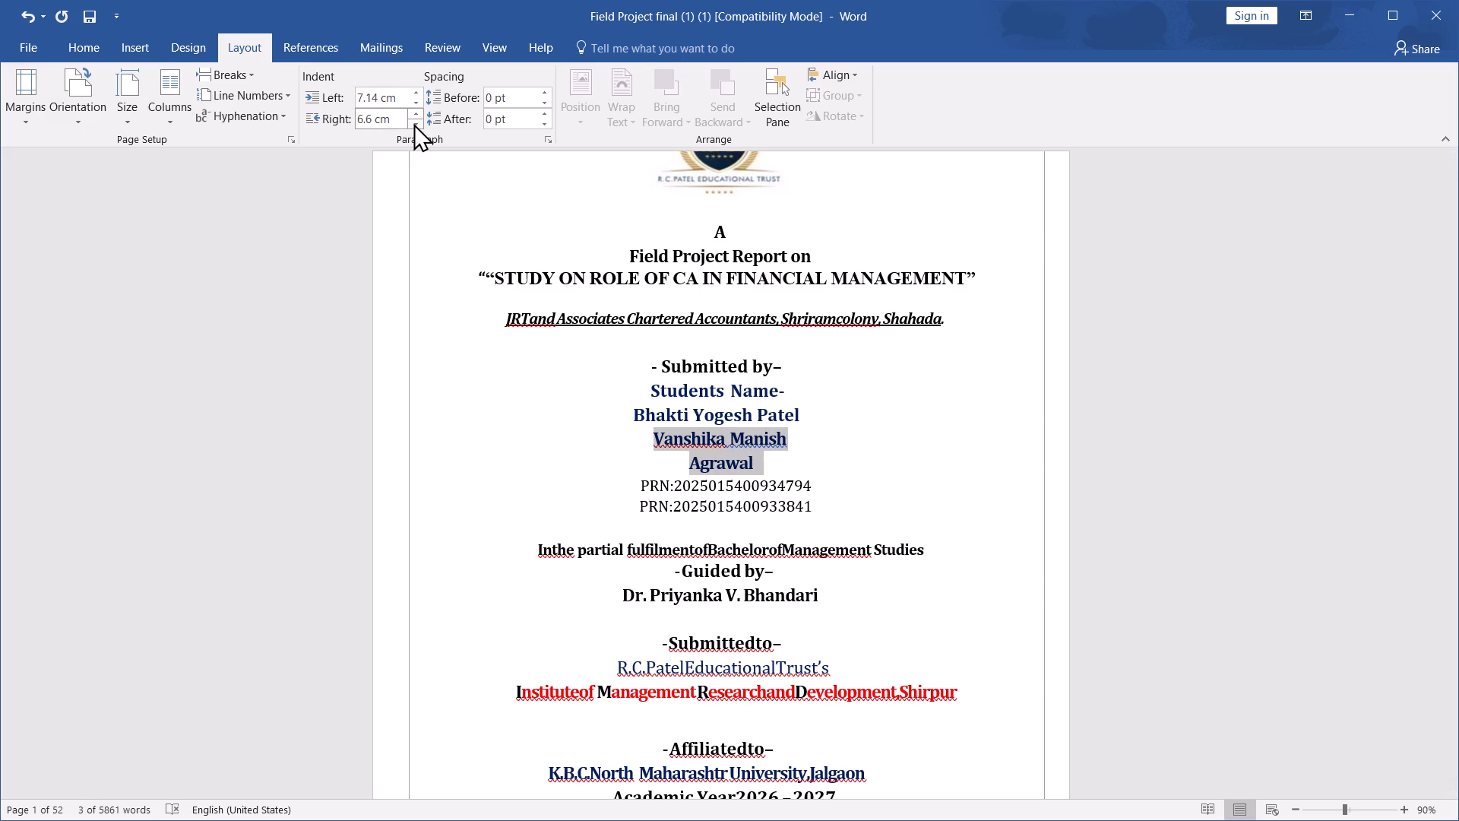
click(413, 123)
Add leading spaces before "Students Name-" and the first student's name, and try the same before the second student's name.
click(584, 397)
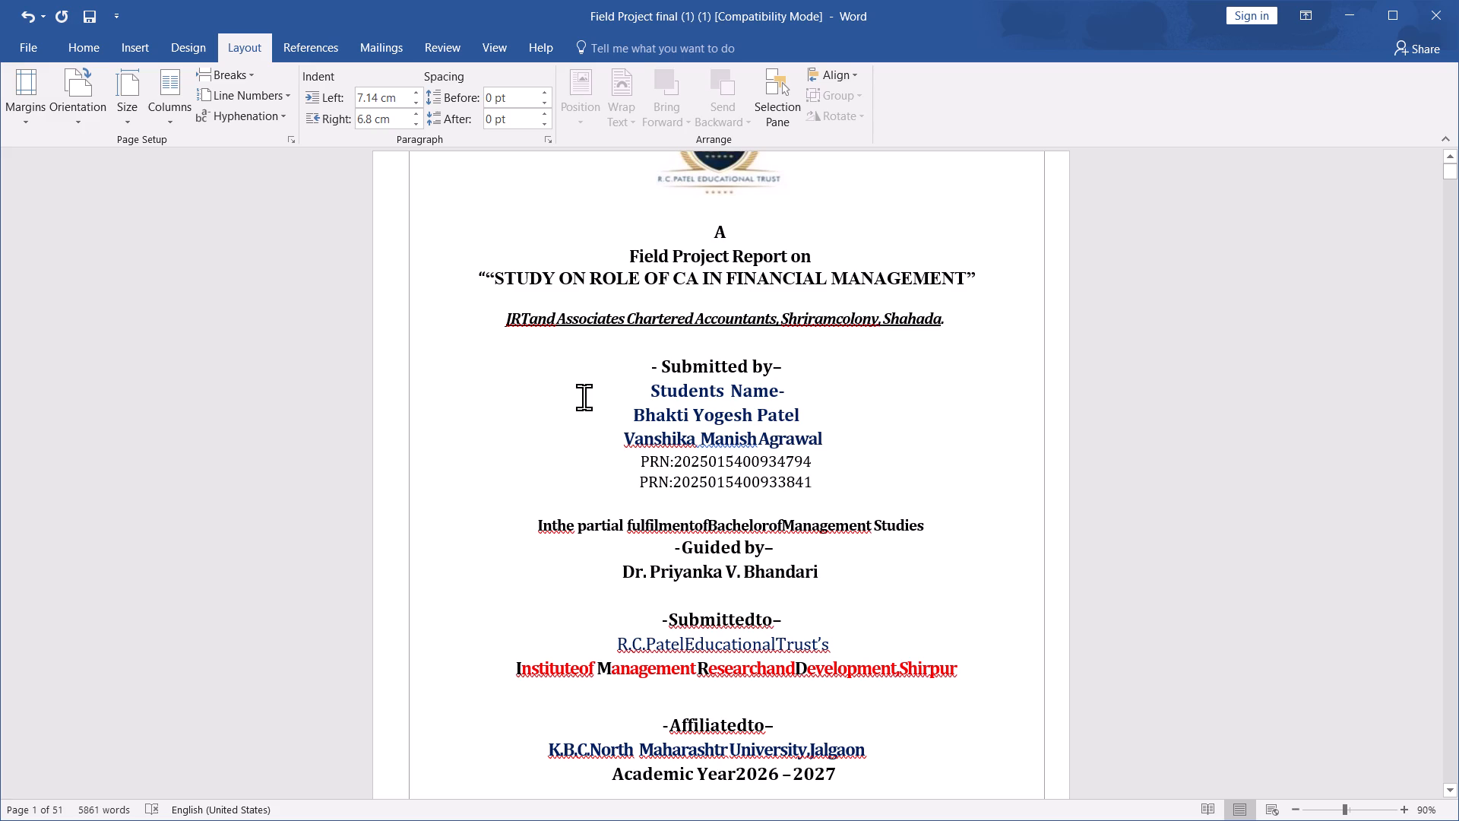
key(m)
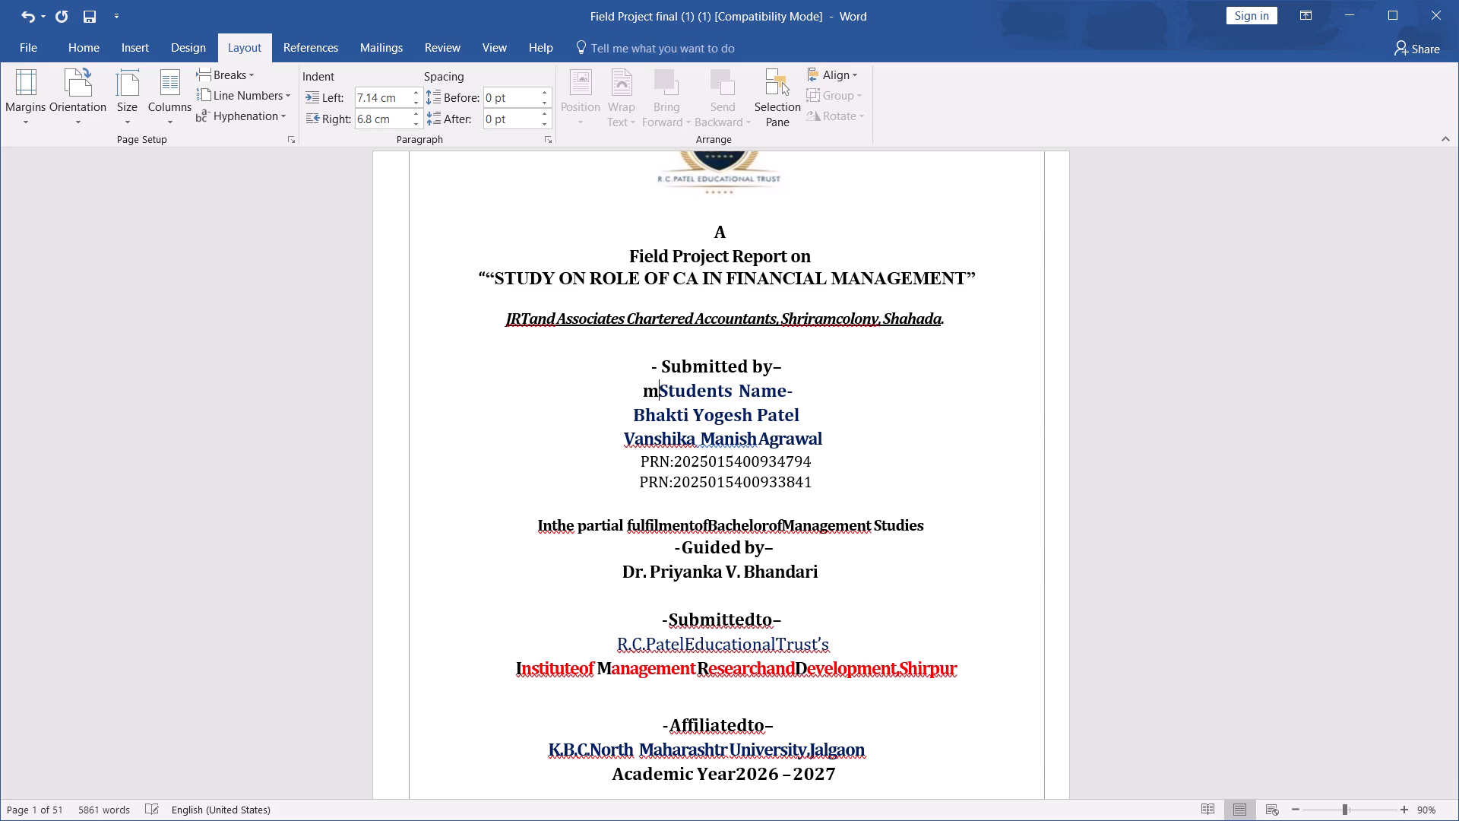
key(BackSpace)
key(space)
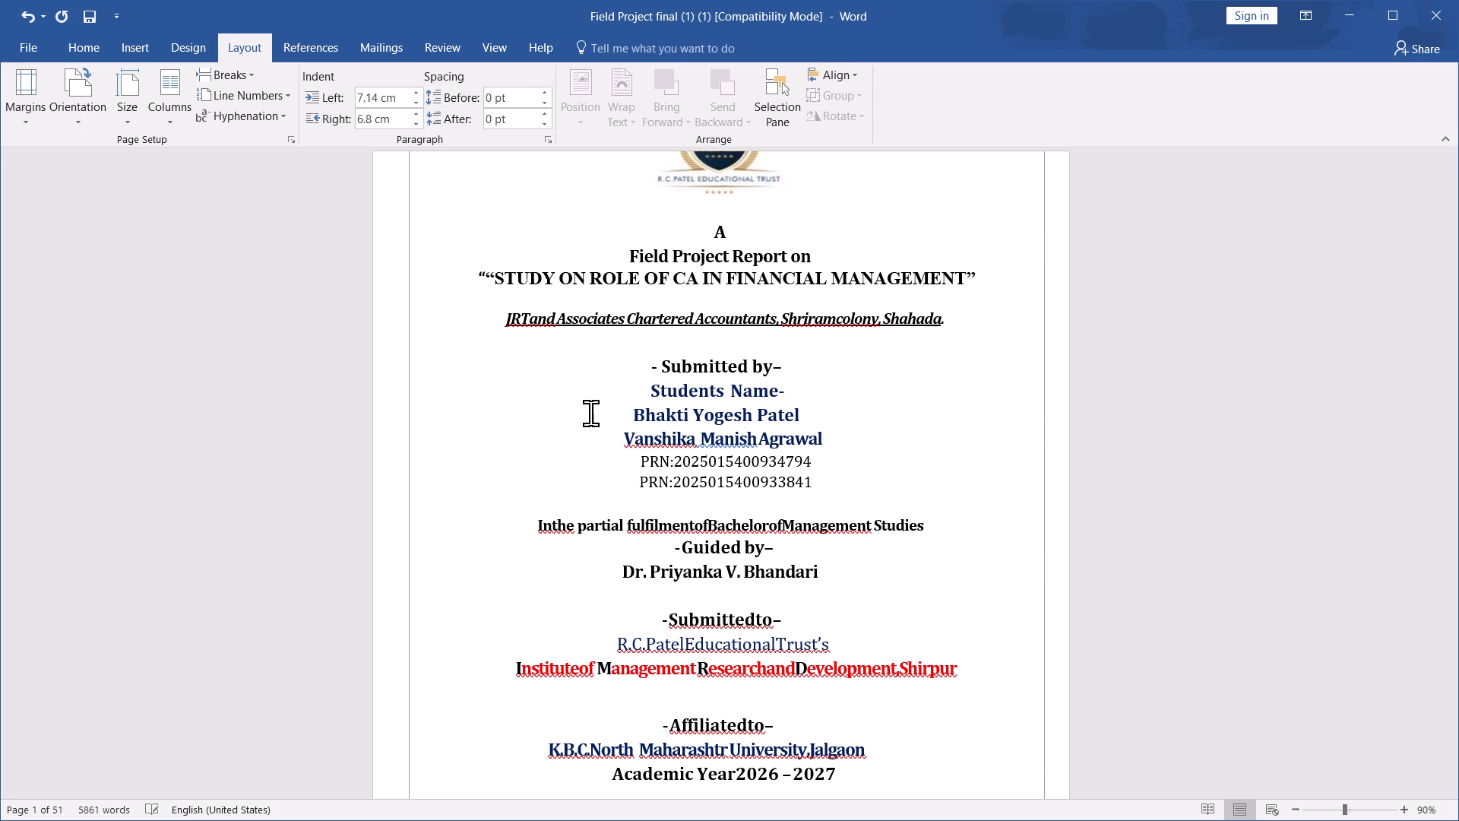
key(space)
key(space)
click(618, 414)
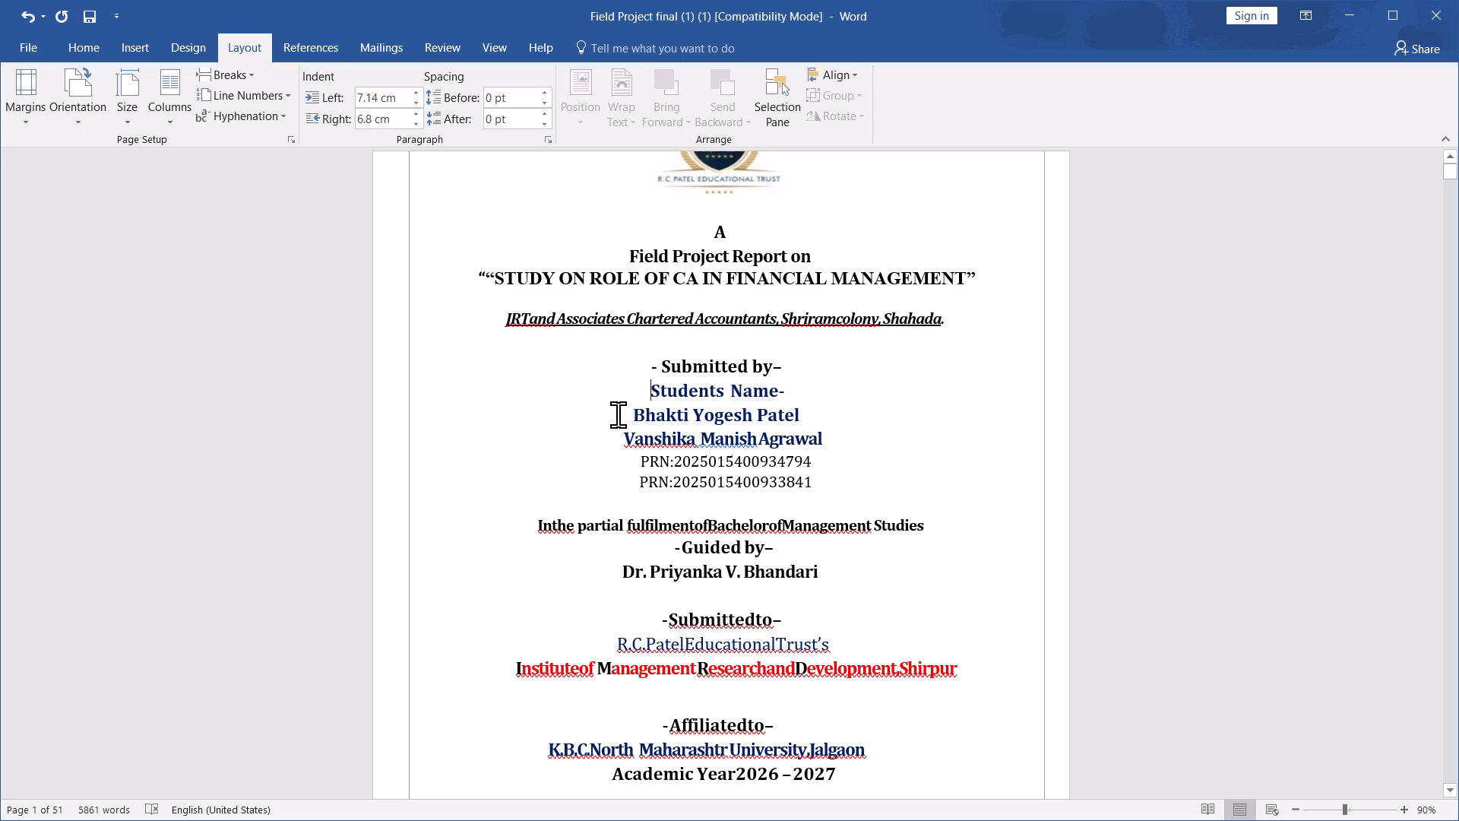
key(space)
click(612, 442)
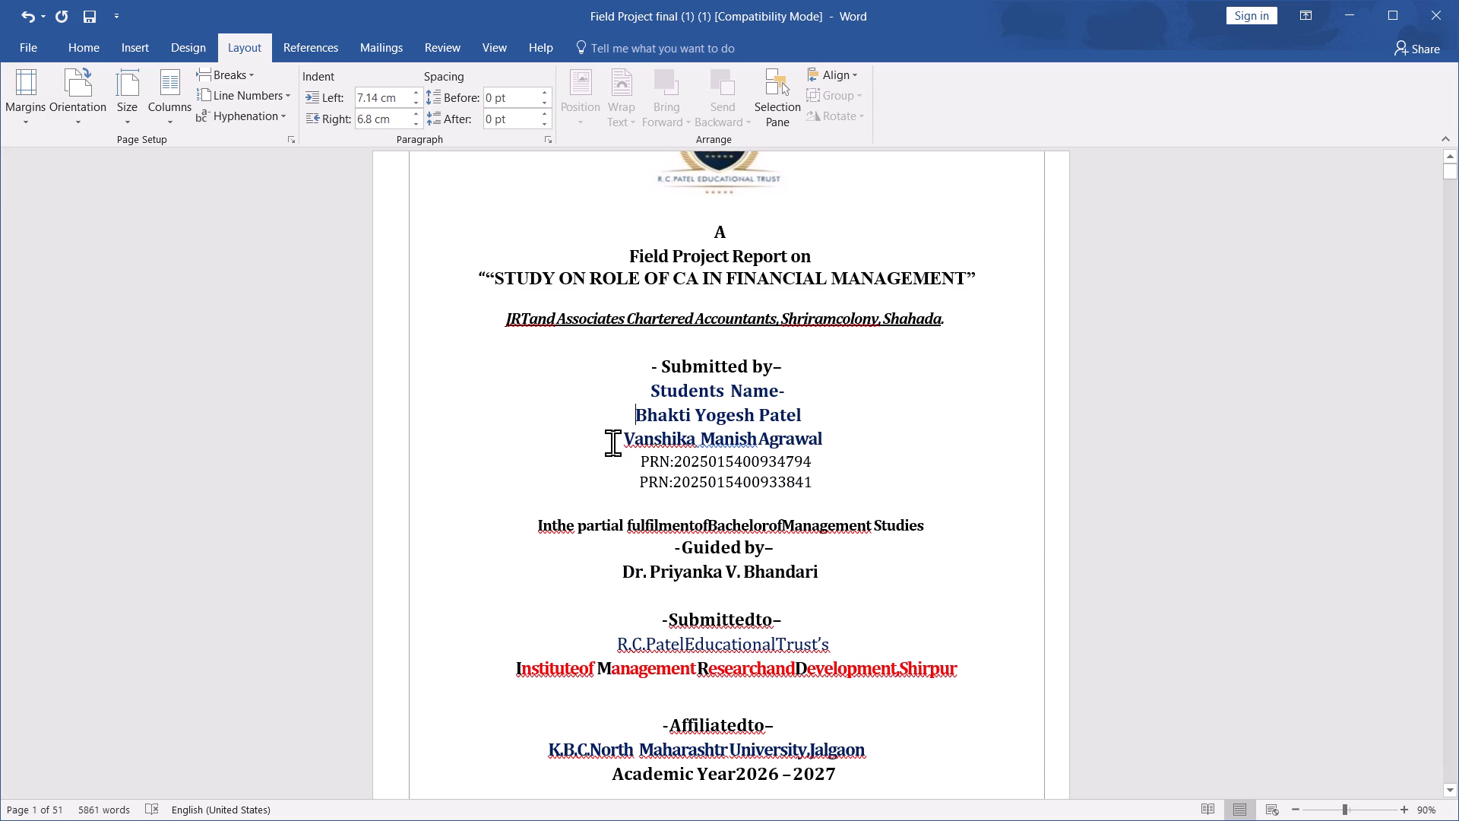
key(space)
key(BackSpace)
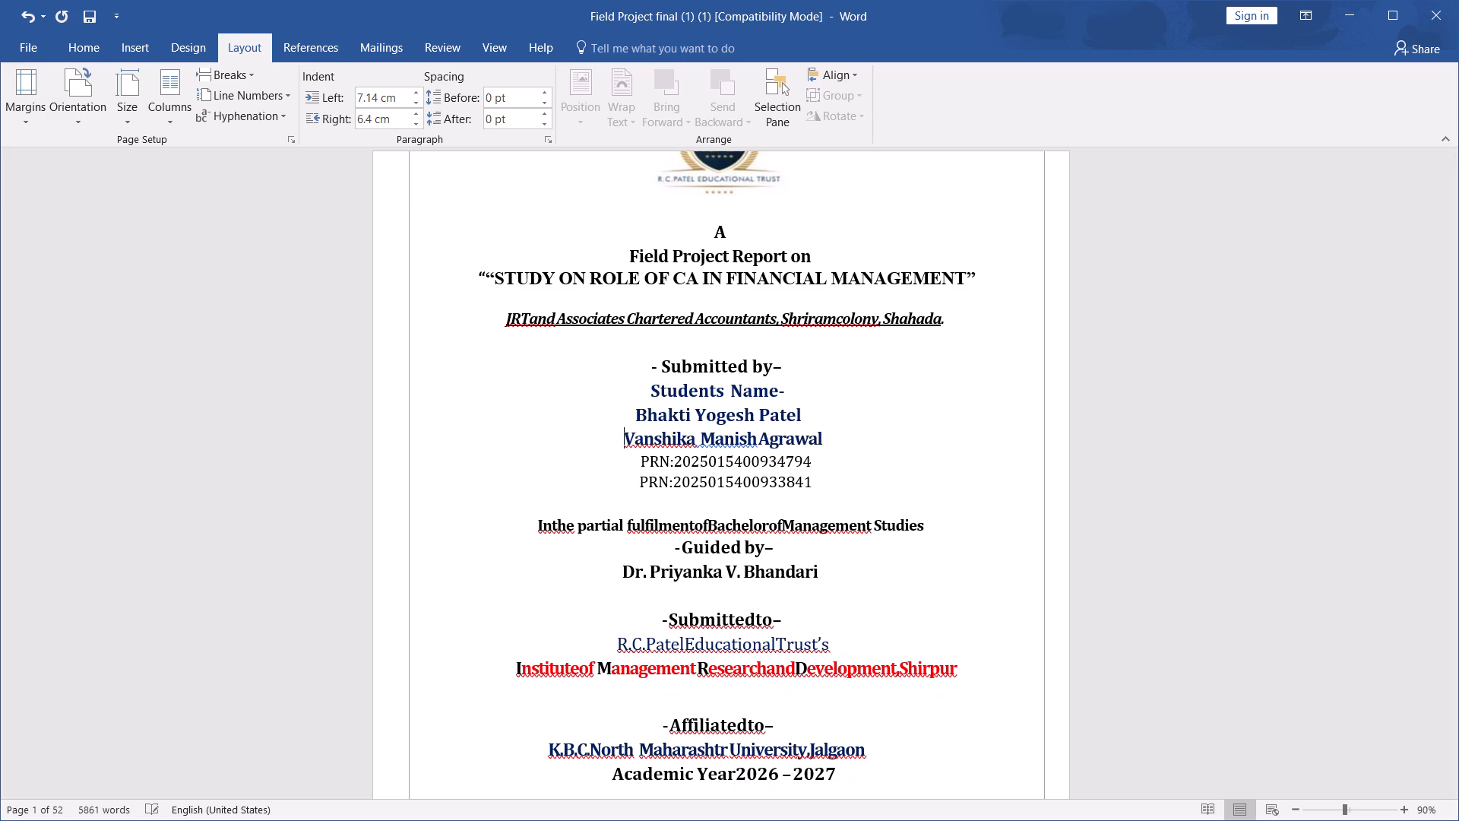
Insert spaces after "JRT", "and" and "Associates" in the firm's name line below the report title.
click(913, 399)
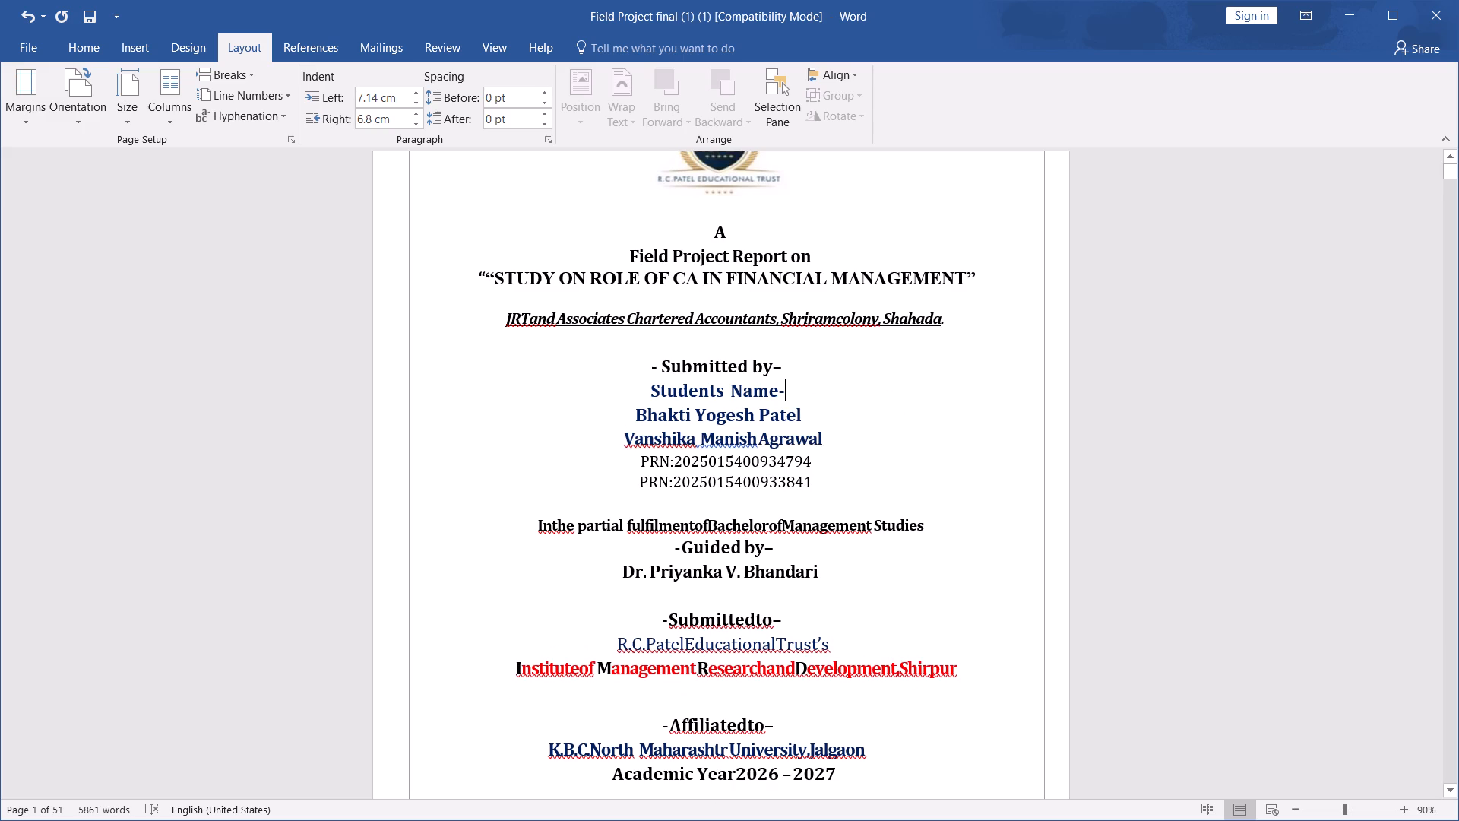
click(527, 313)
key(space)
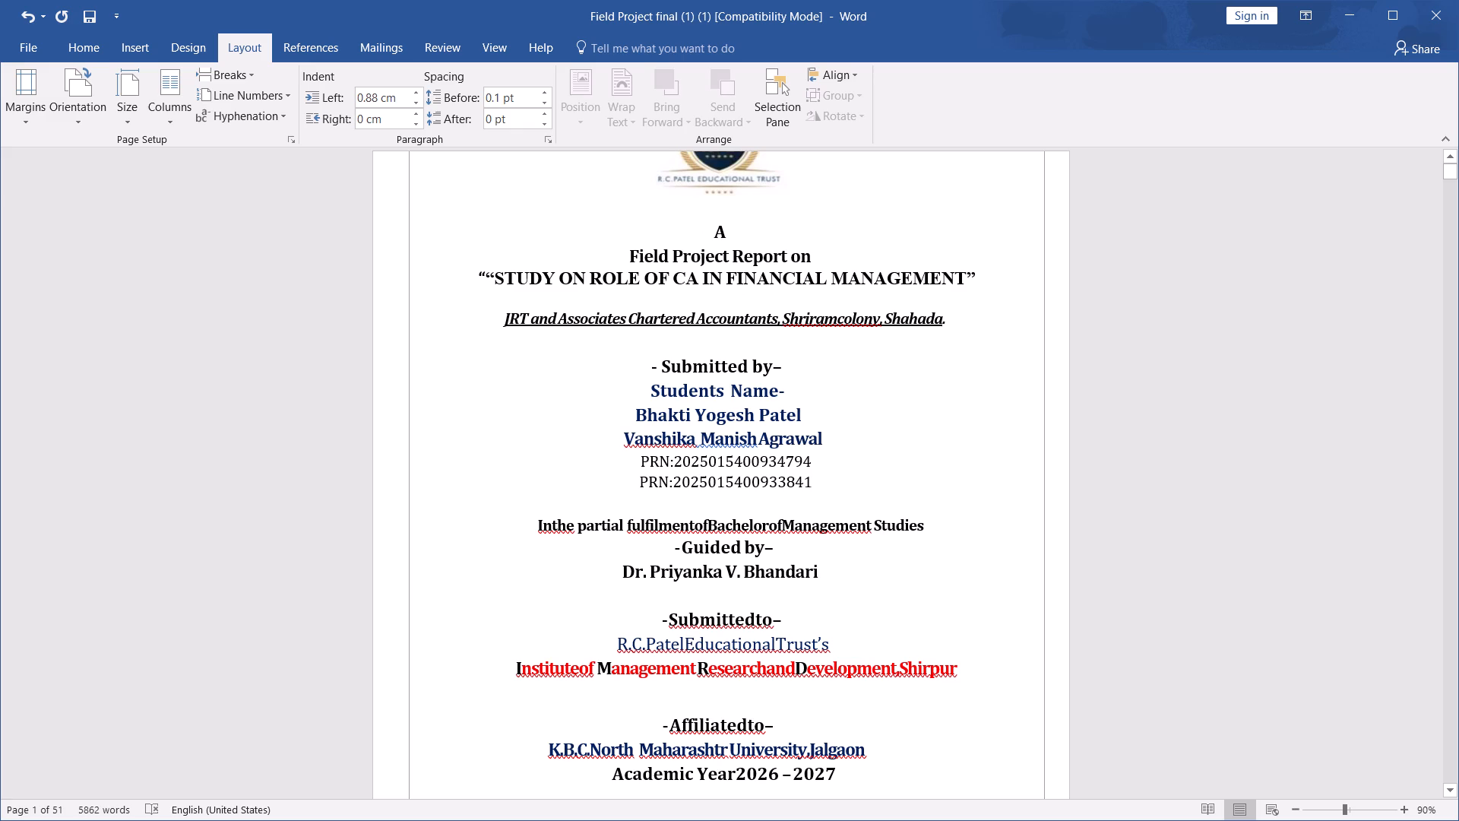
key(Right)
key(Right)
key(Right)
key(Right)
key(Left)
key(space)
key(Right)
key(Right)
key(Right)
key(Right)
key(Right)
key(Right)
key(Right)
key(Right)
key(Right)
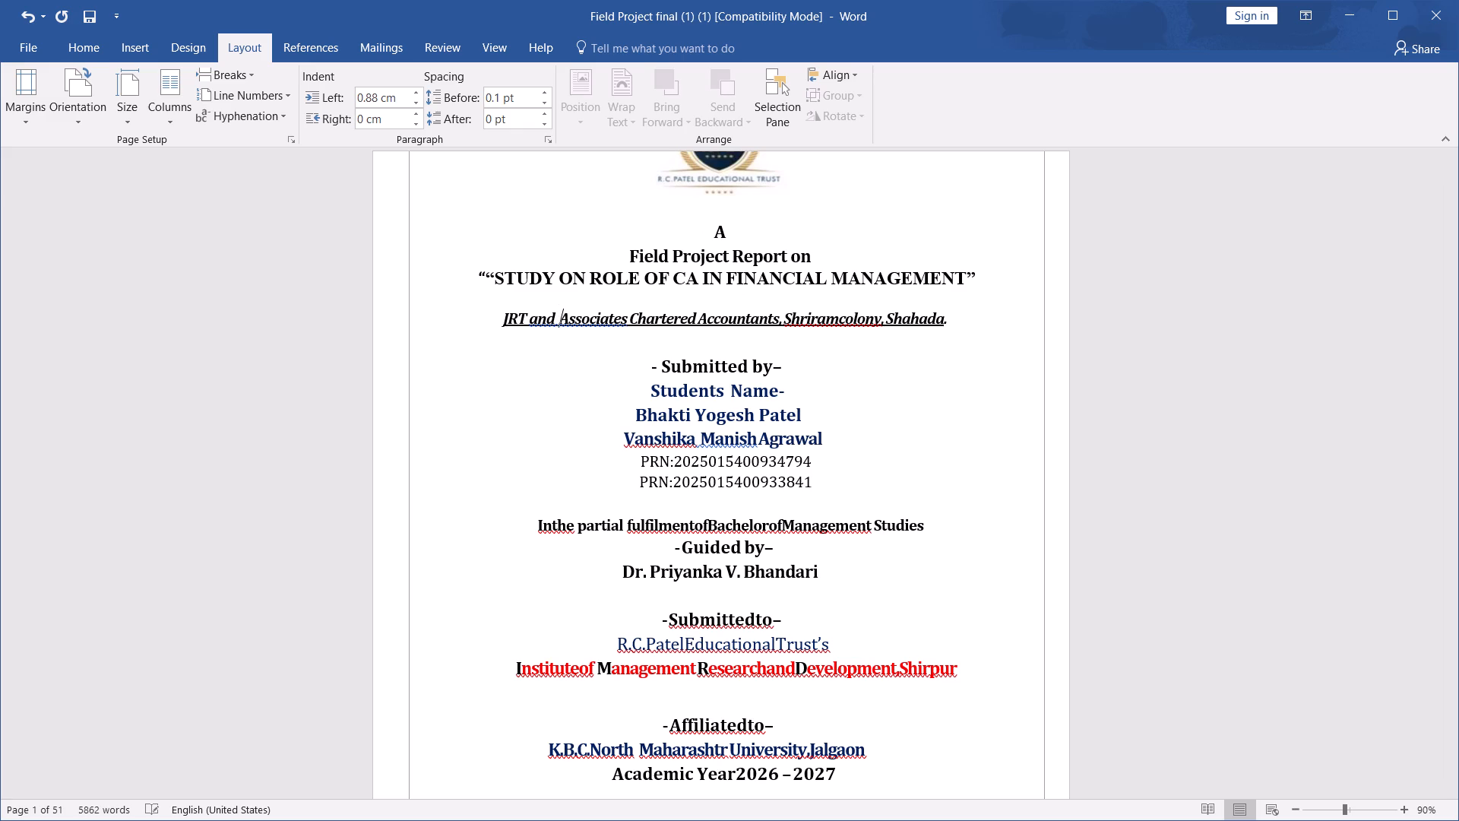
key(Right)
key(Right)
key(space)
Insert a space between "Chartered" and "Accountants" in the firm's name line.
key(Right)
key(Right)
key(Right)
key(Right)
key(Right)
key(Right)
key(Right)
key(Right)
key(Right)
key(Right)
key(Right)
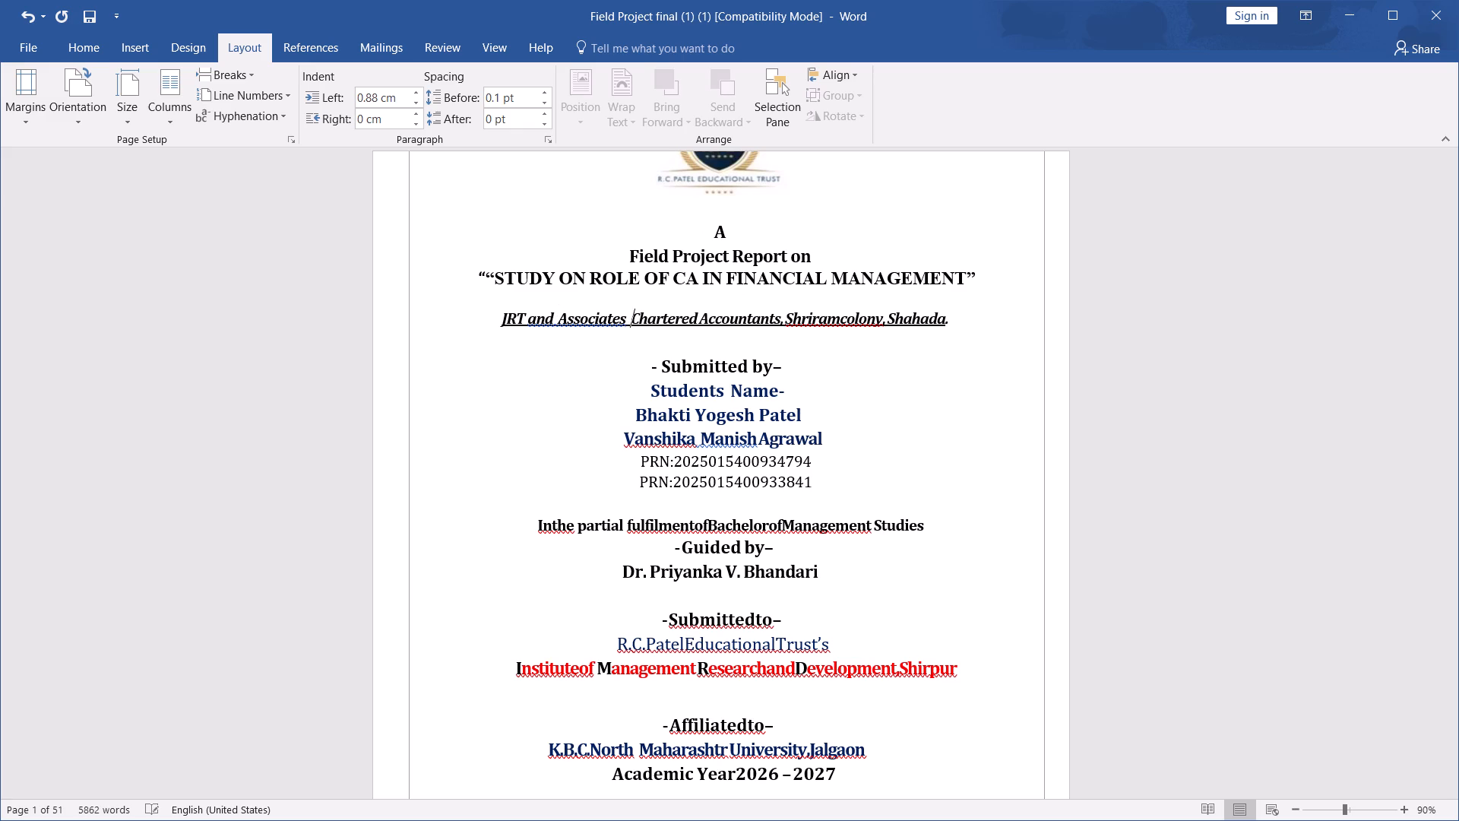
key(Right)
key(space)
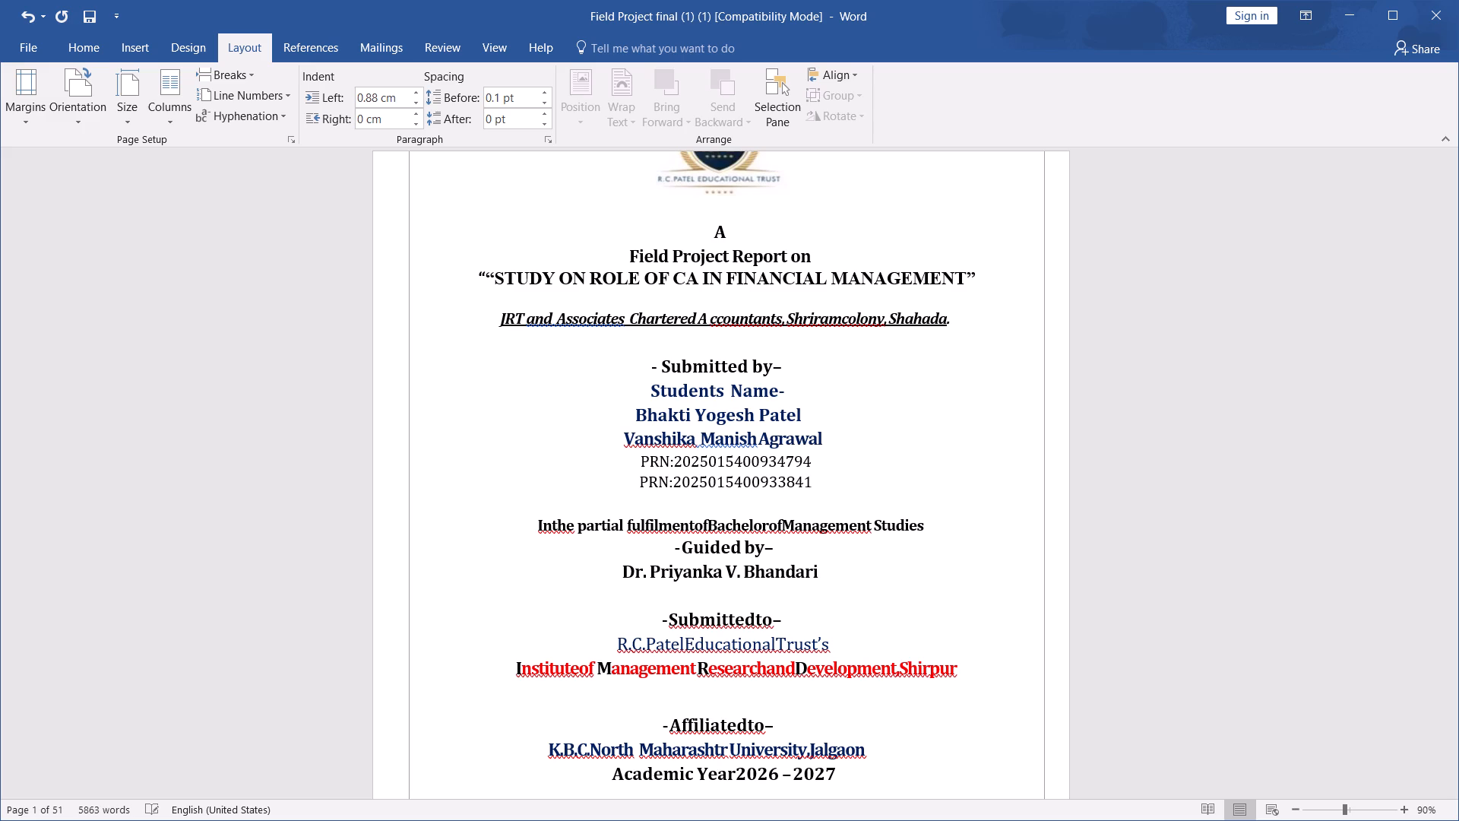
key(BackSpace)
key(Left)
key(space)
Insert a space after "Accountants," and split "Shriramcolony" into "Shriram colony" in the firm's name line.
key(Right)
key(Right)
key(Right)
key(Right)
key(Right)
key(Right)
key(Right)
key(Right)
key(Right)
key(Right)
key(Right)
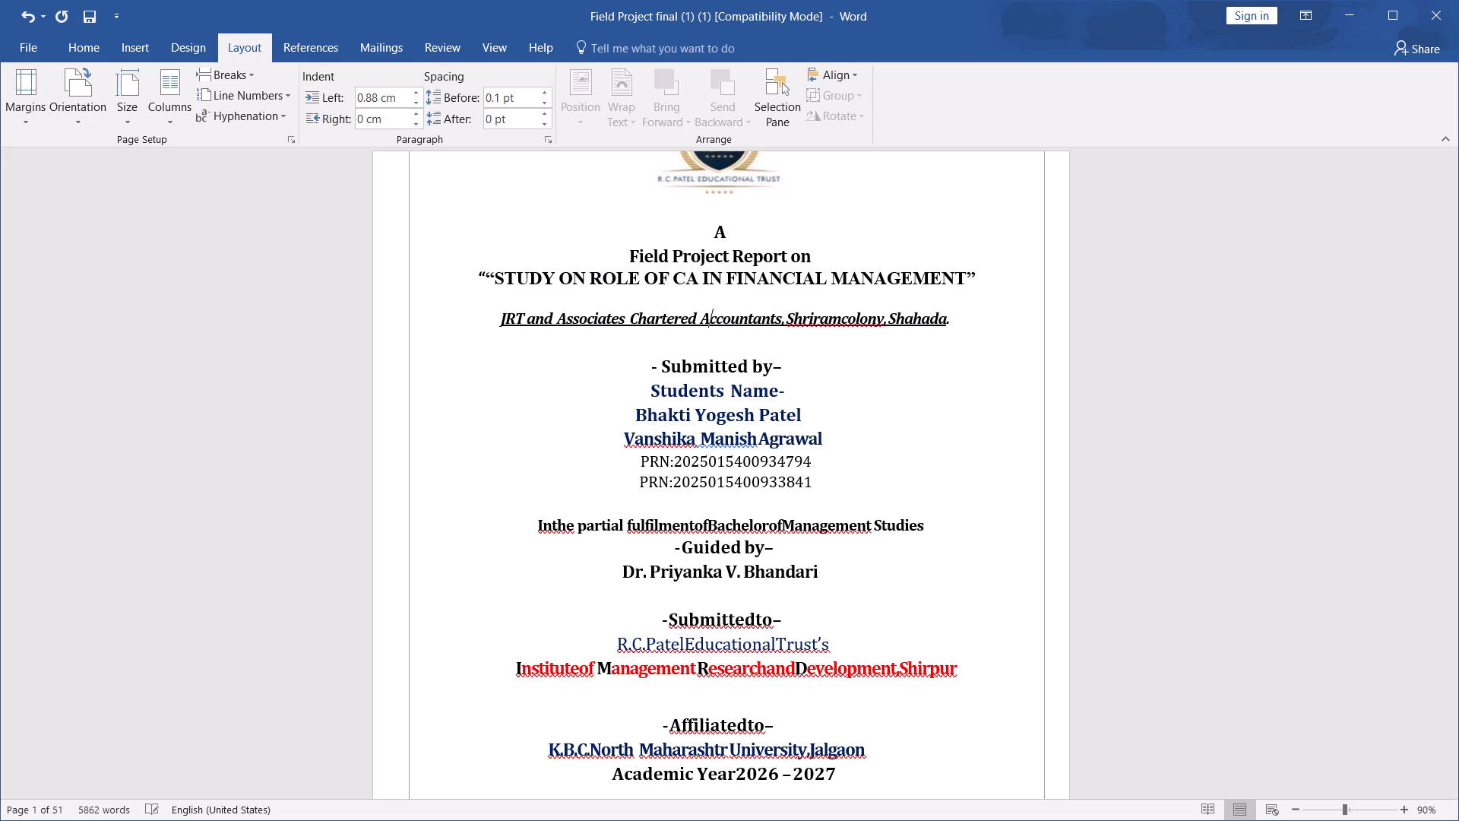
key(Right)
key(space)
key(Right)
key(Right)
key(Right)
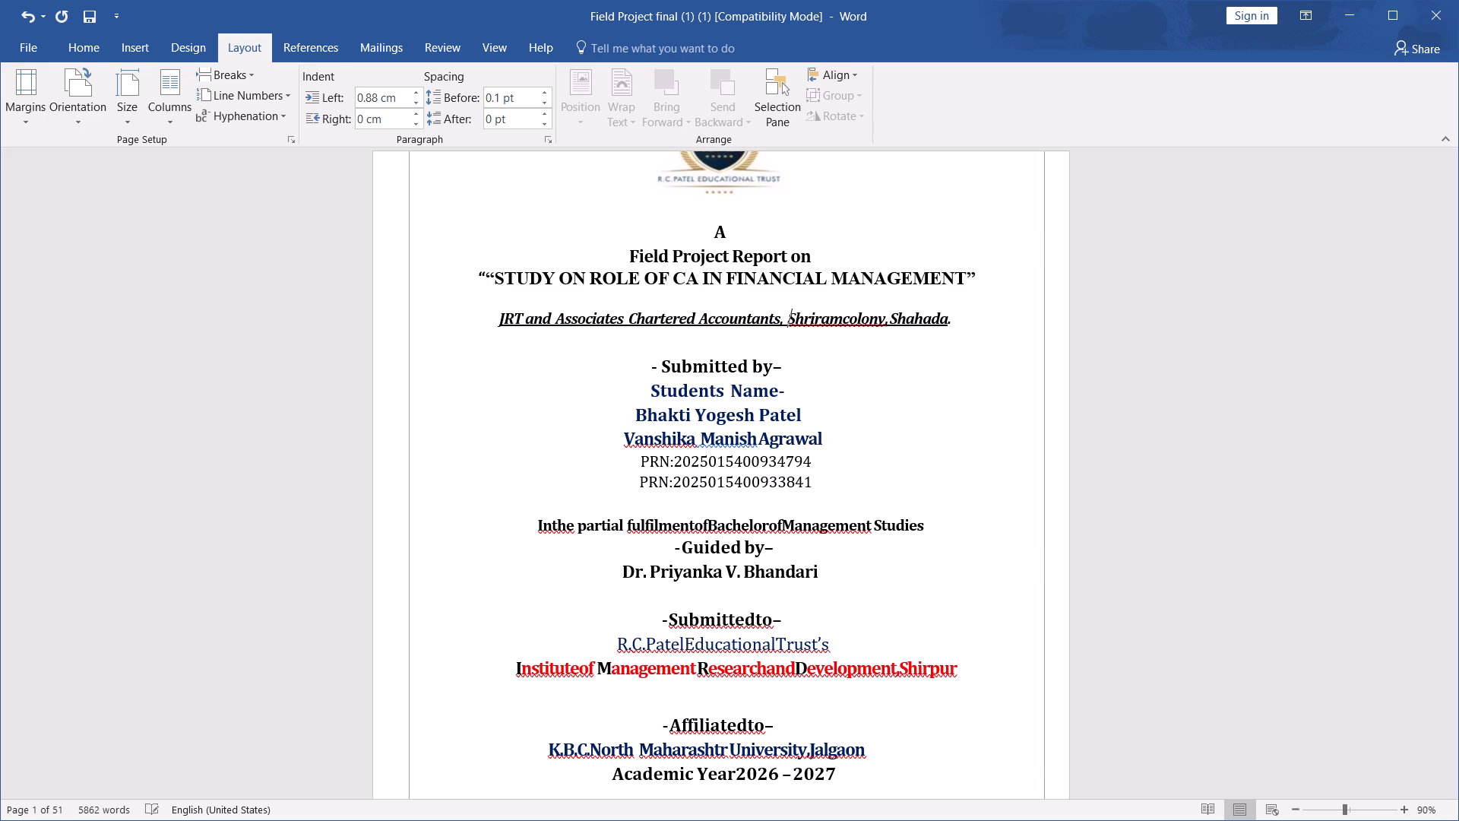
key(Right)
key(Right)
key(Right)
key(Right)
key(Right)
key(space)
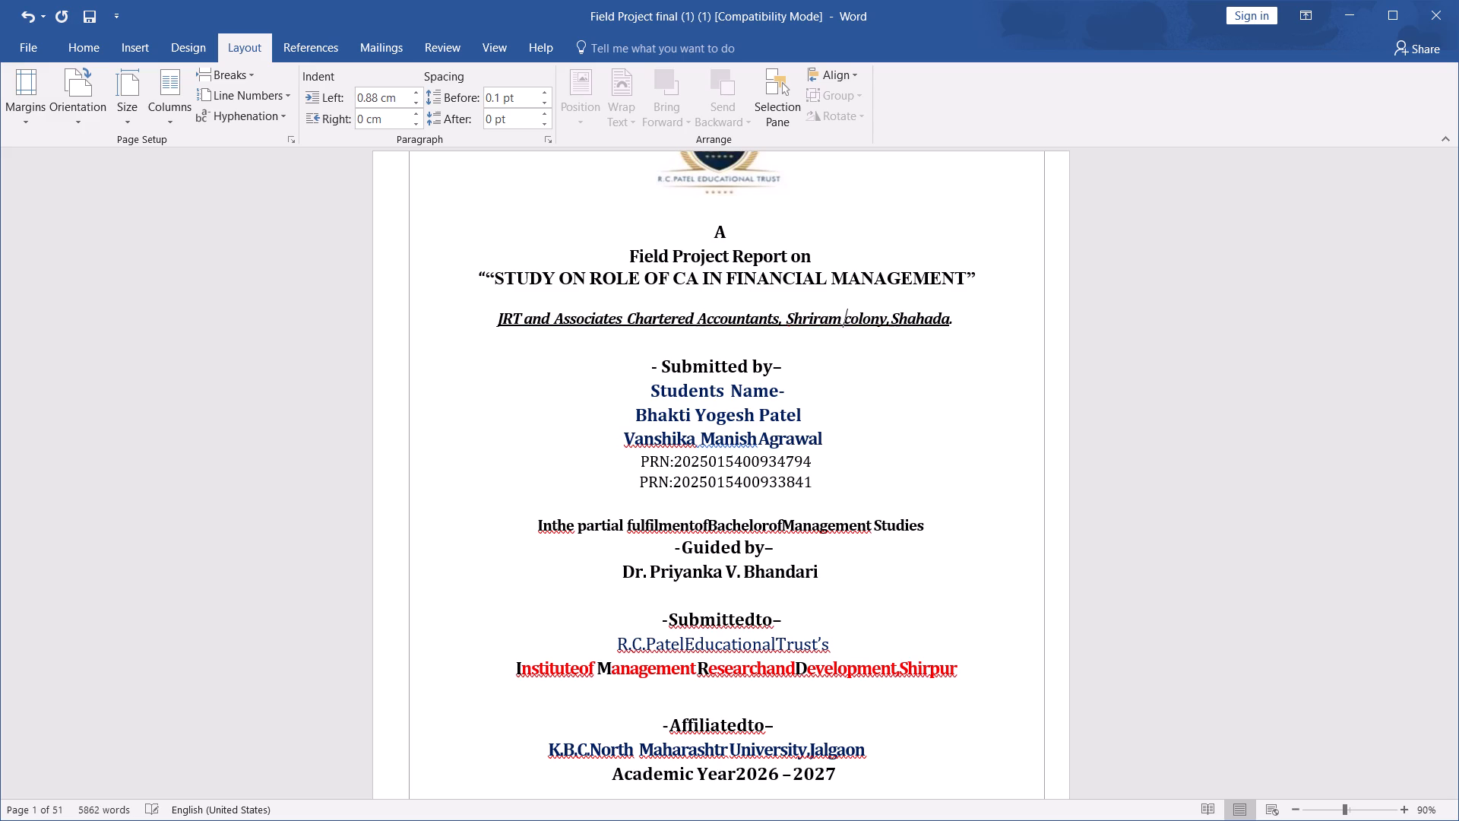
key(Right)
key(Right)
key(Right)
key(Right)
key(Right)
key(Right)
scroll(516, 347, down, 1)
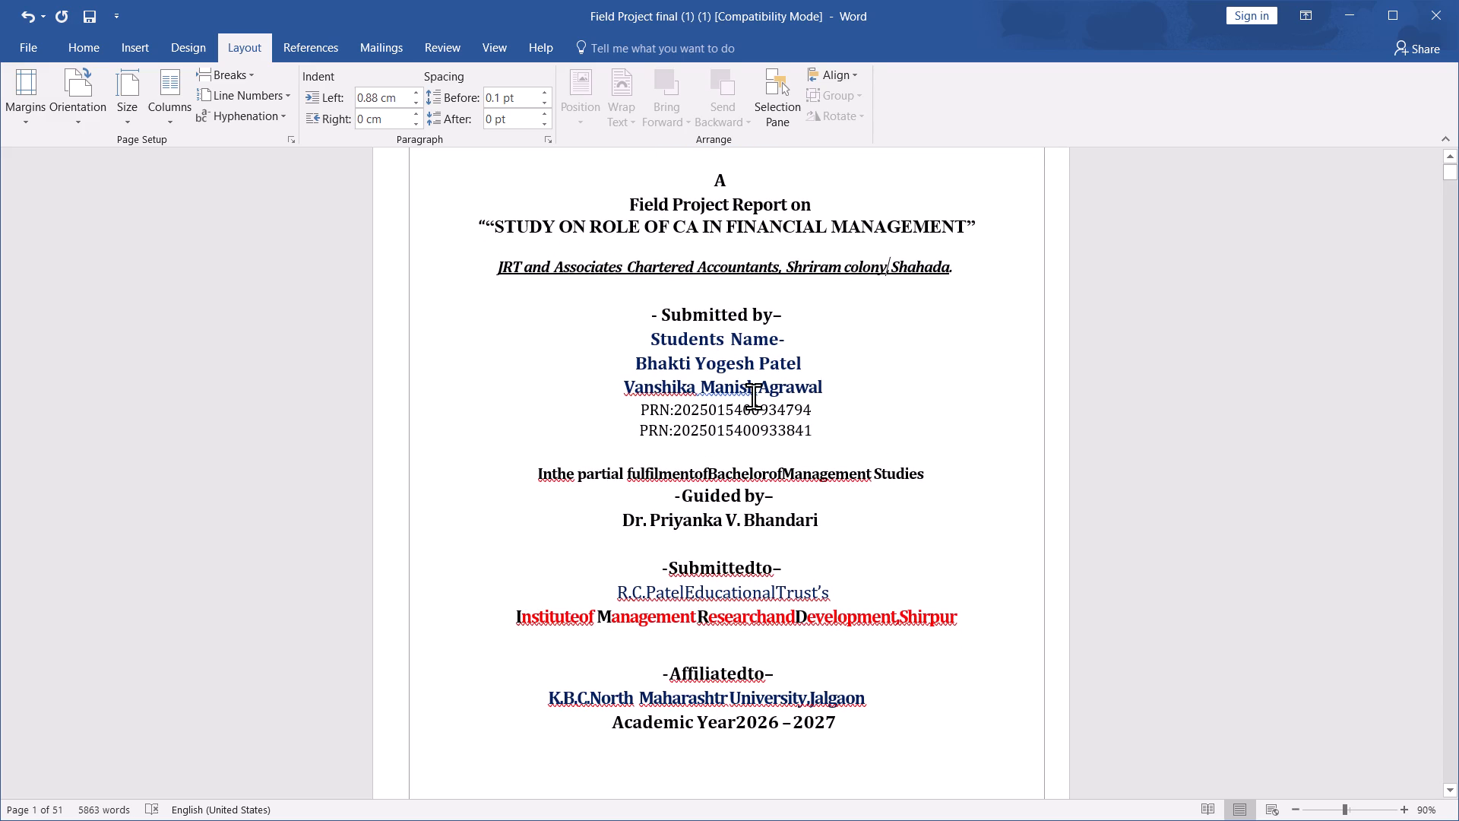
click(912, 401)
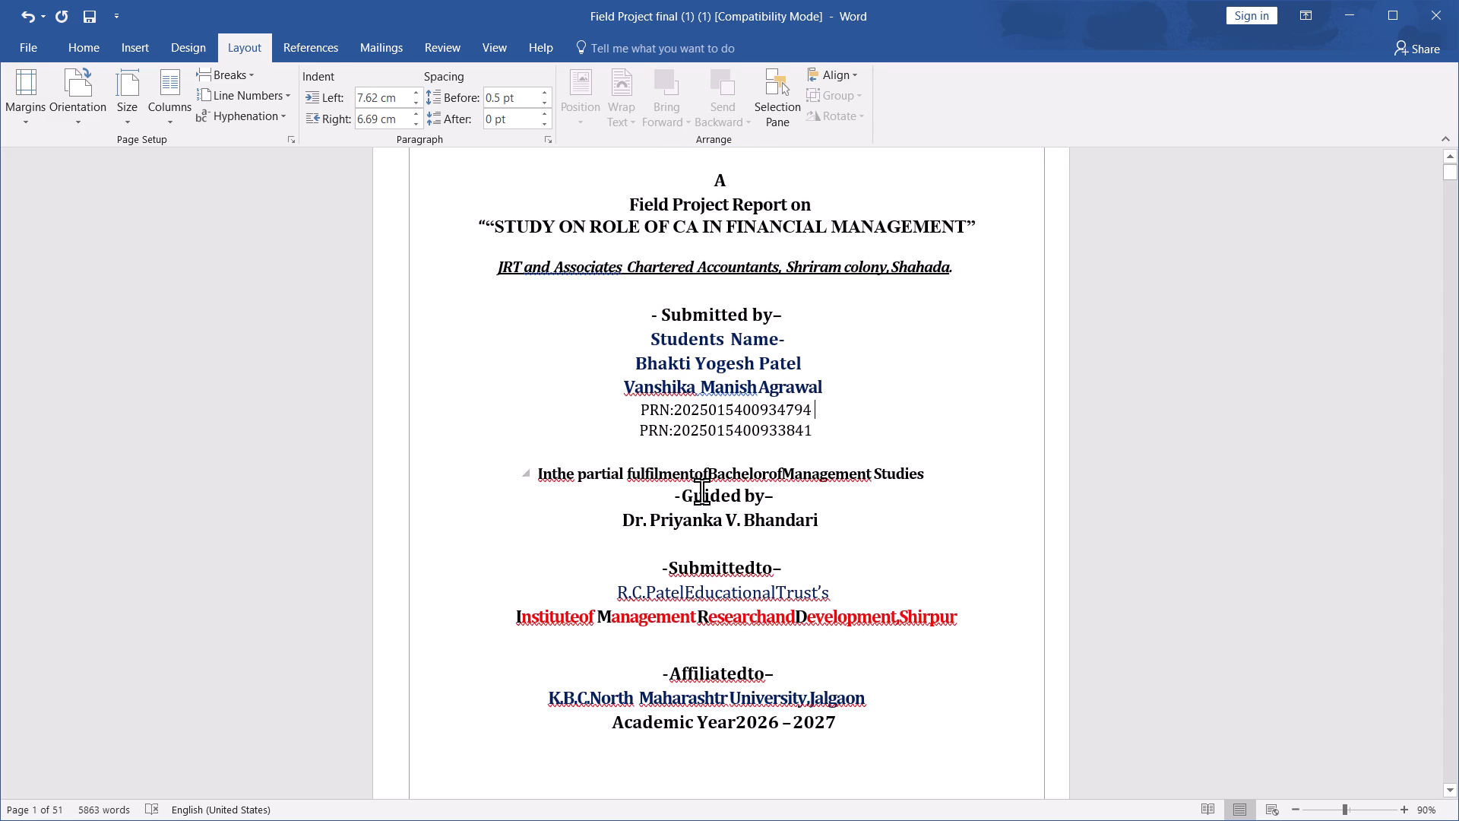
Add the missing word spaces so the degree line reads "In the partial fulfilment of Bachelor of Management Studies".
click(552, 469)
key(space)
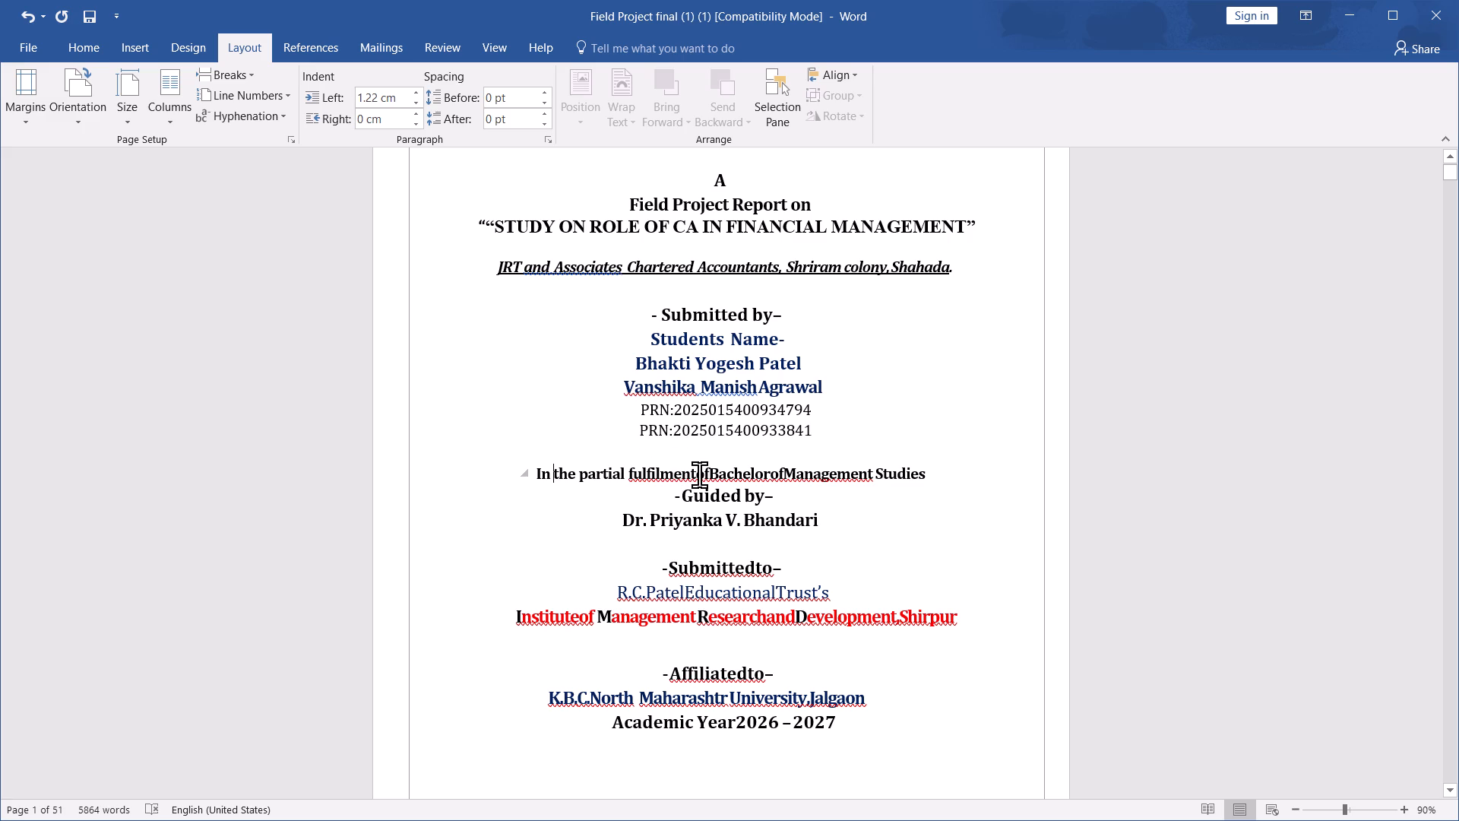
click(698, 474)
key(space)
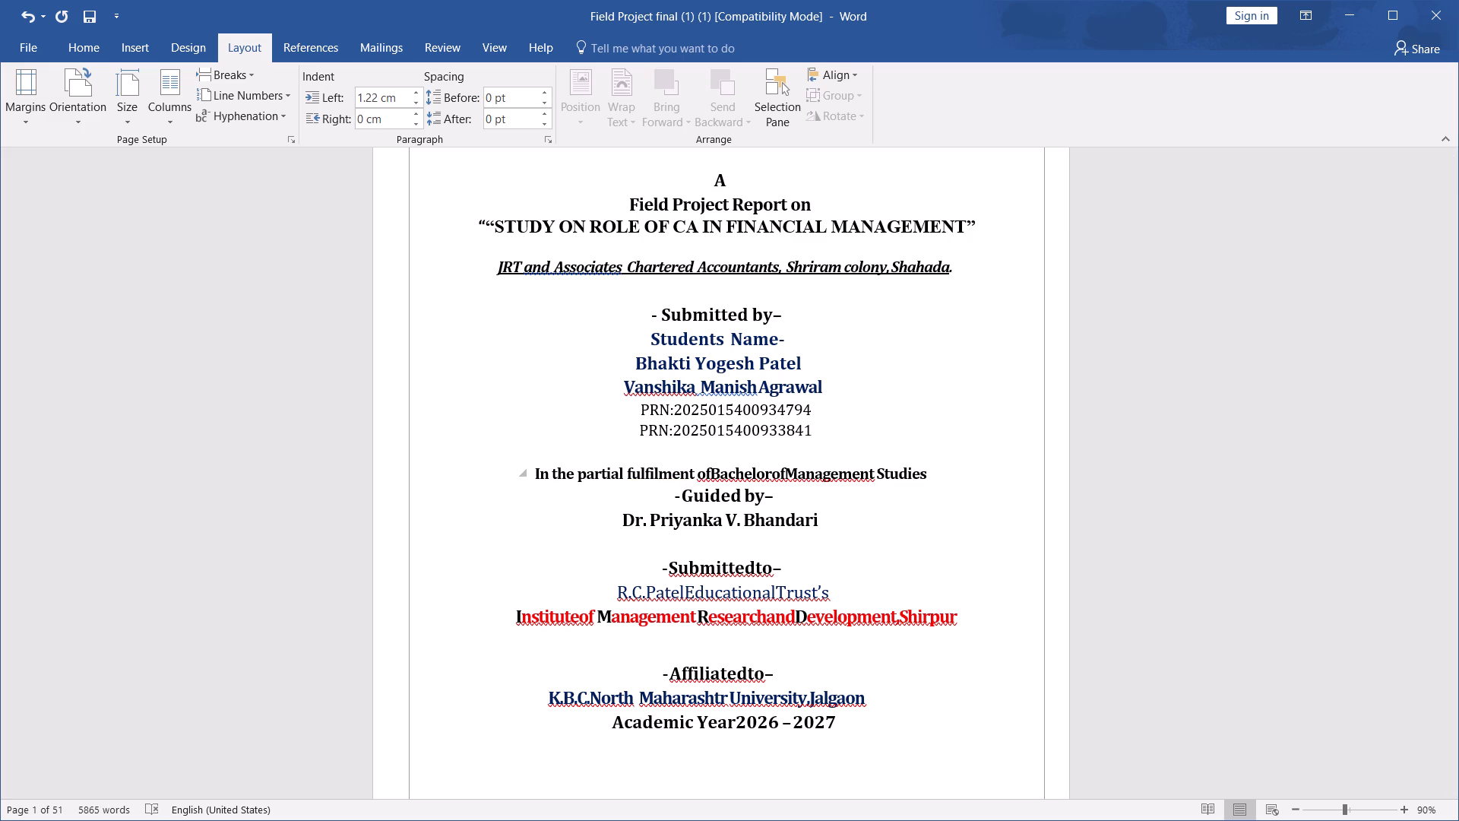
key(Right)
key(Right)
key(space)
key(Right)
key(Right)
key(Right)
key(Right)
key(Right)
key(Right)
key(Right)
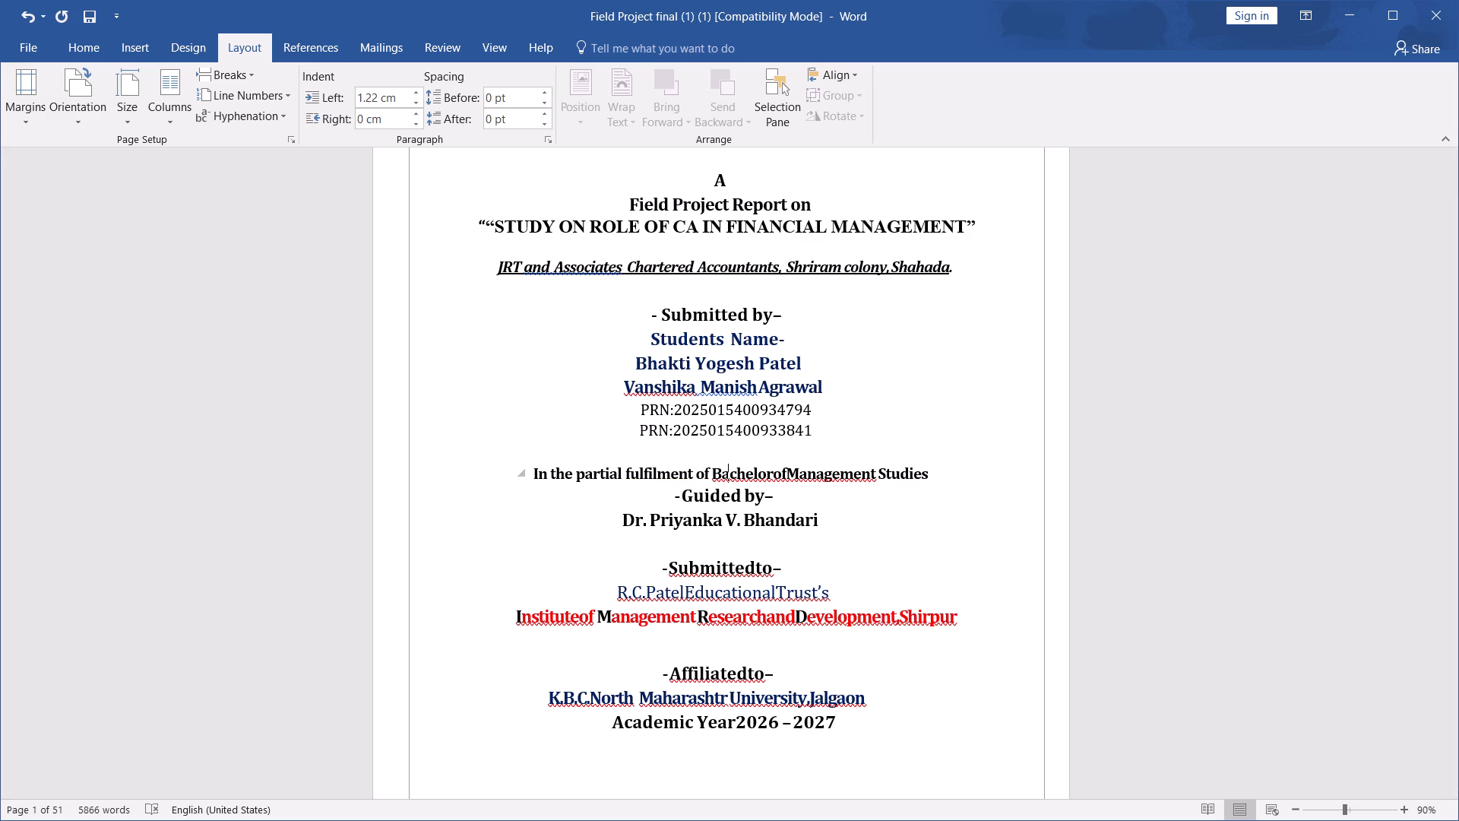
key(Right)
key(space)
key(Right)
key(Right)
key(space)
key(Right)
key(Right)
key(Right)
key(Right)
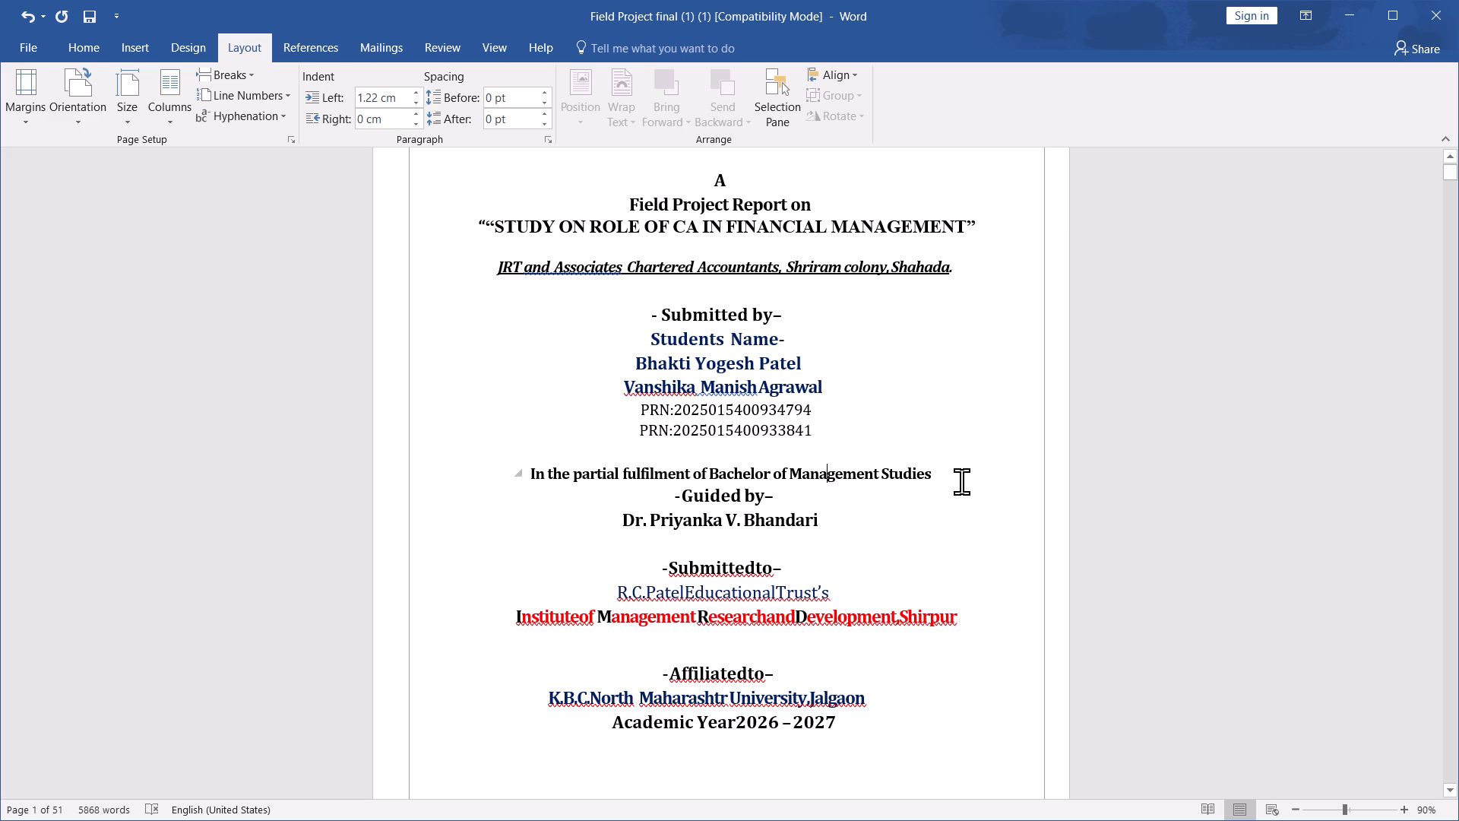
Replace "Management Studies" in the degree line with "Business Administration".
drag(961, 481, 802, 480)
text(Business M)
key(BackSpace)
text(Adminis)
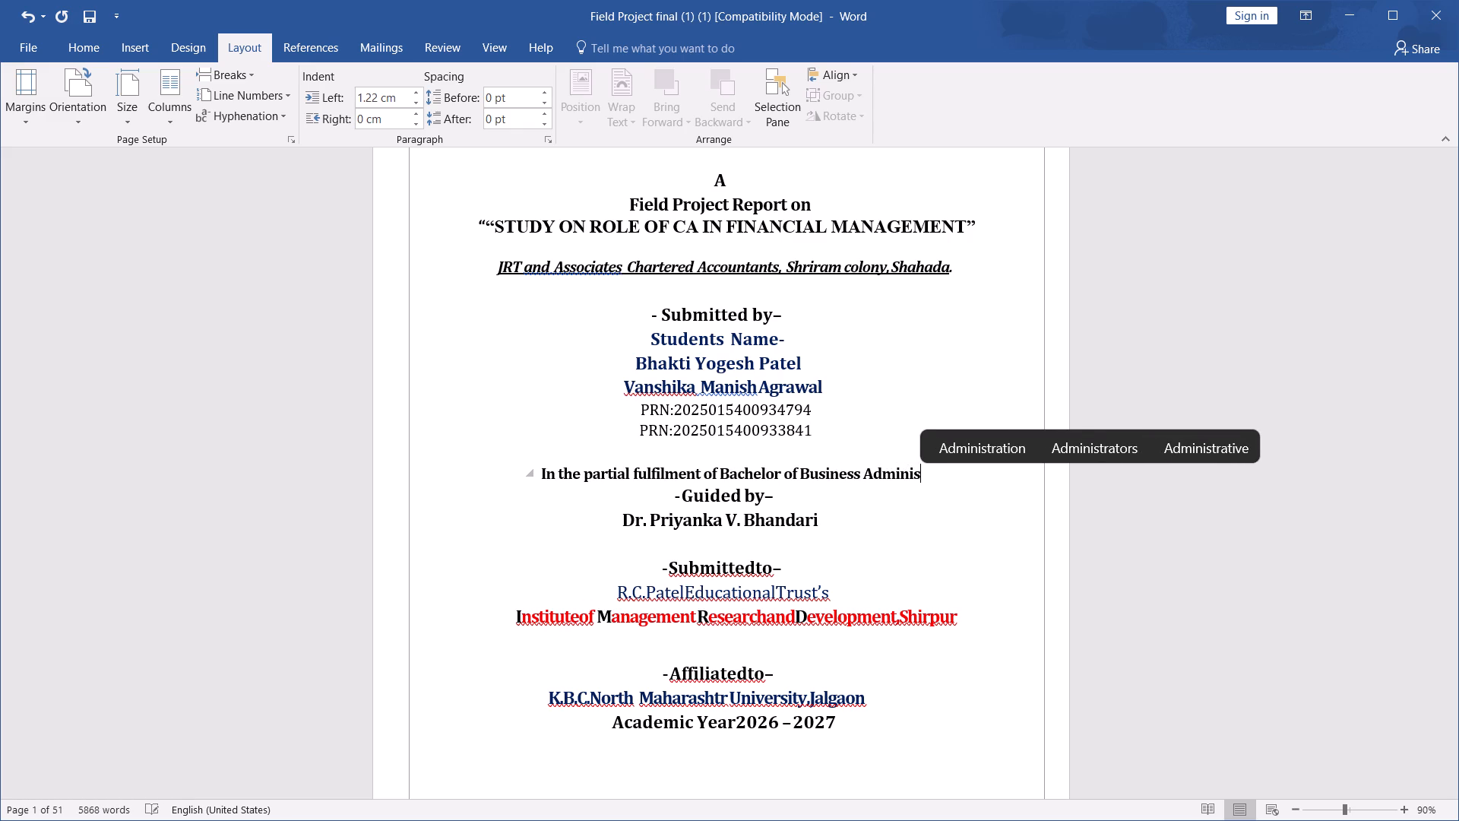
click(989, 443)
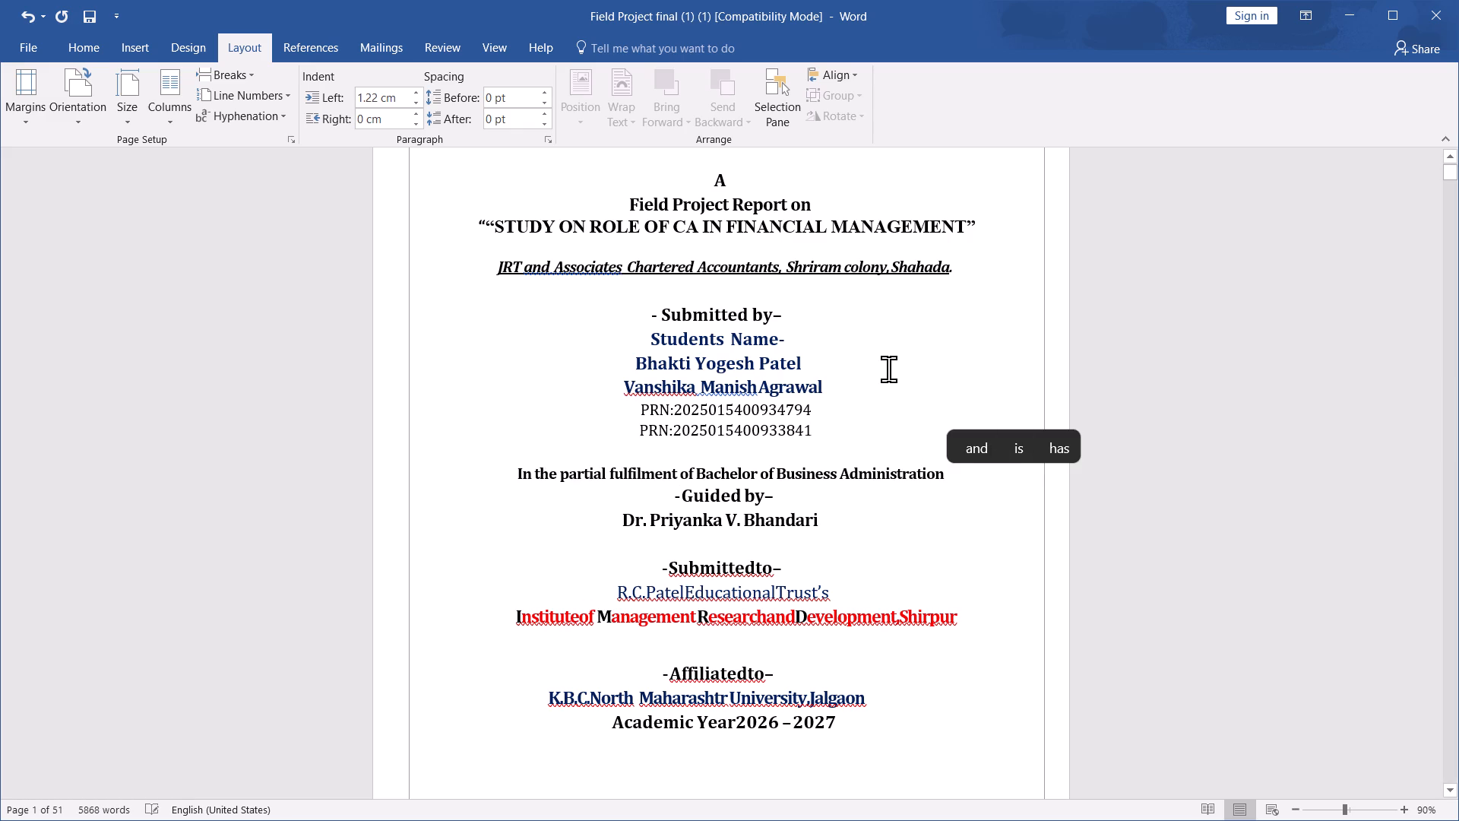
click(888, 369)
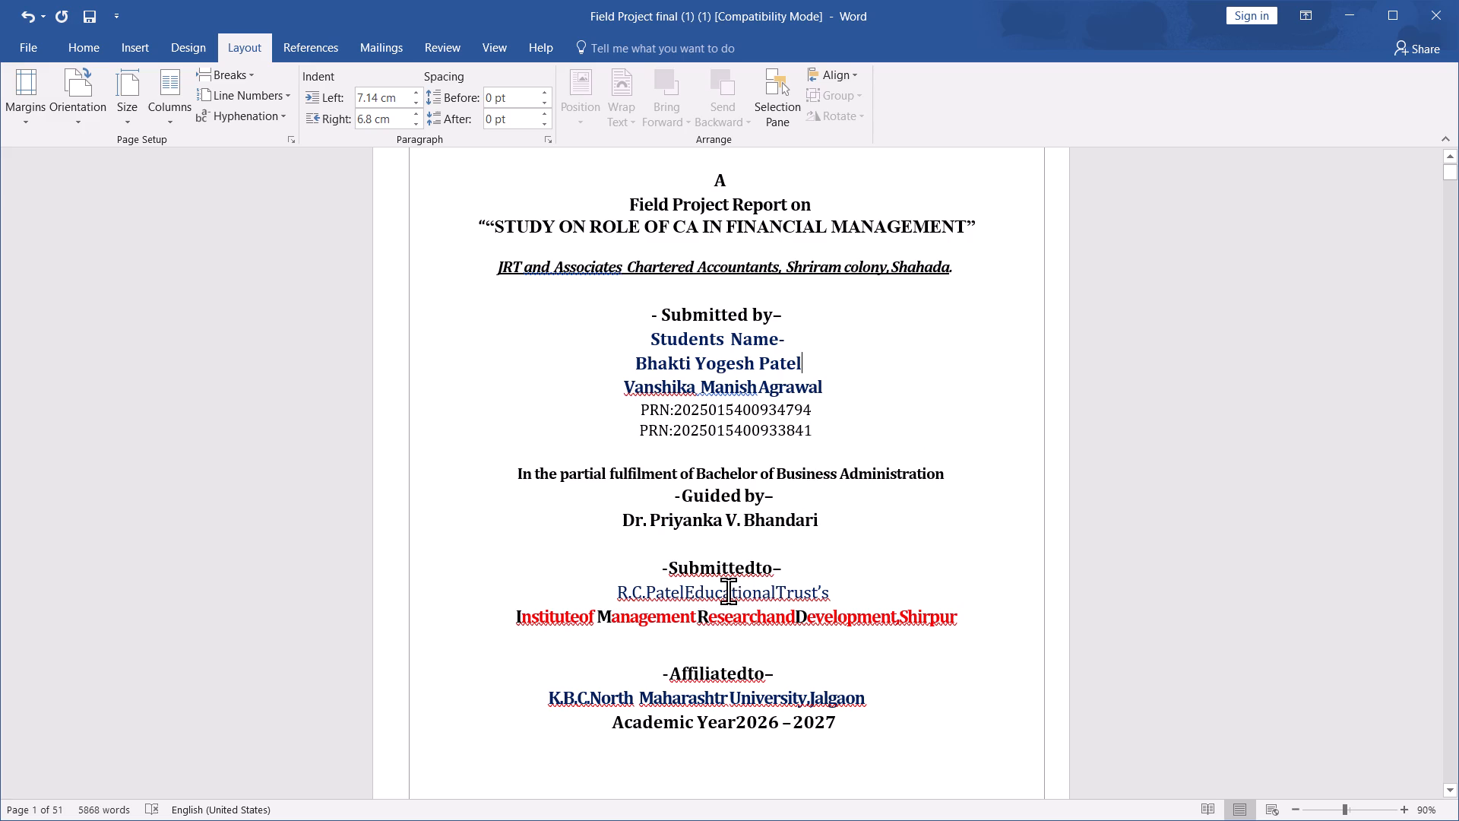
Insert a space in "Submittedto" so the heading reads "Submitted to".
click(755, 561)
key(space)
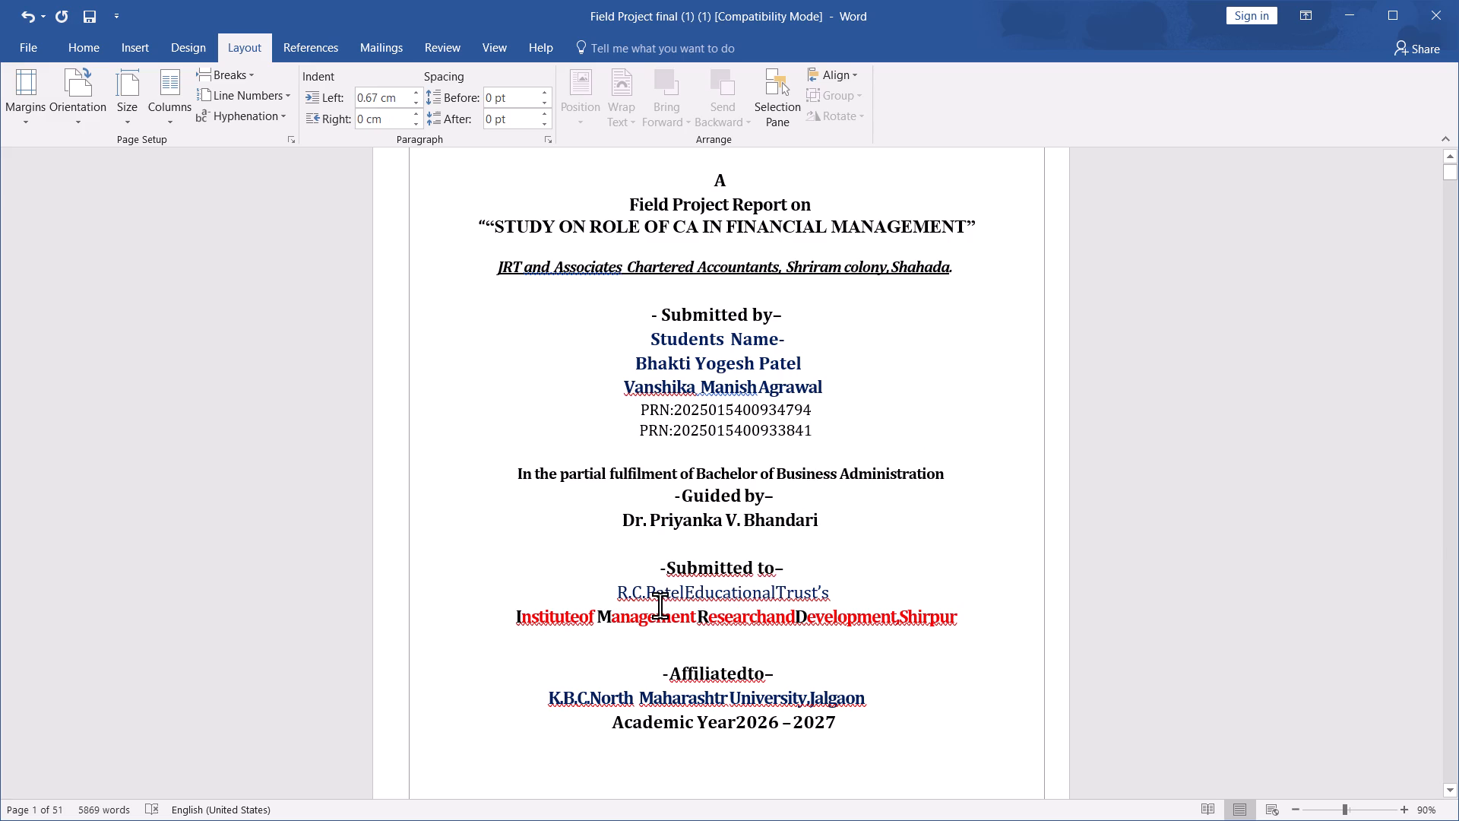
Insert the missing spaces between "Management", "Research", "and" and "Development" in the red institute name line.
scroll(664, 604, down, 1)
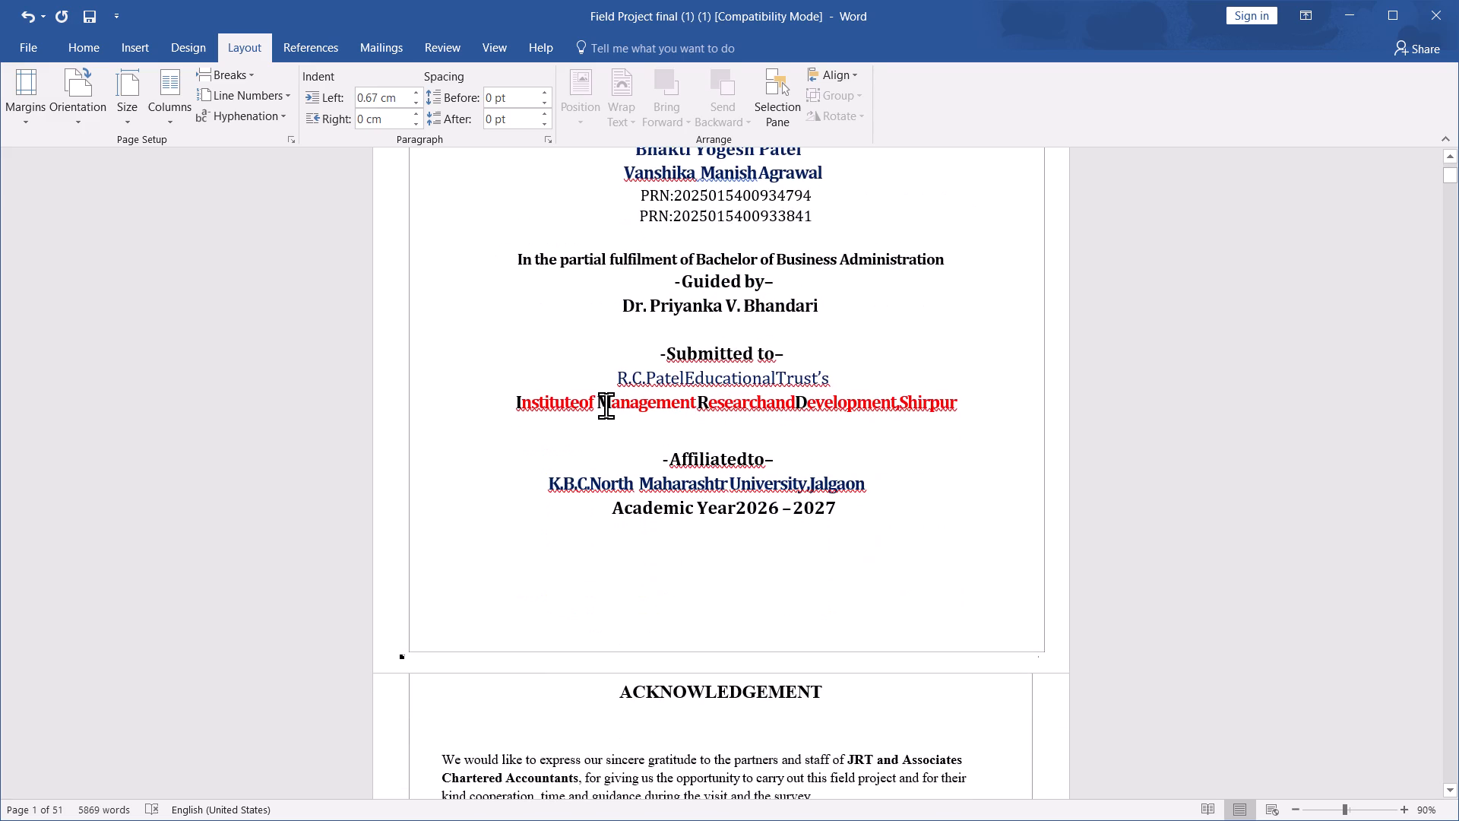
click(699, 398)
key(space)
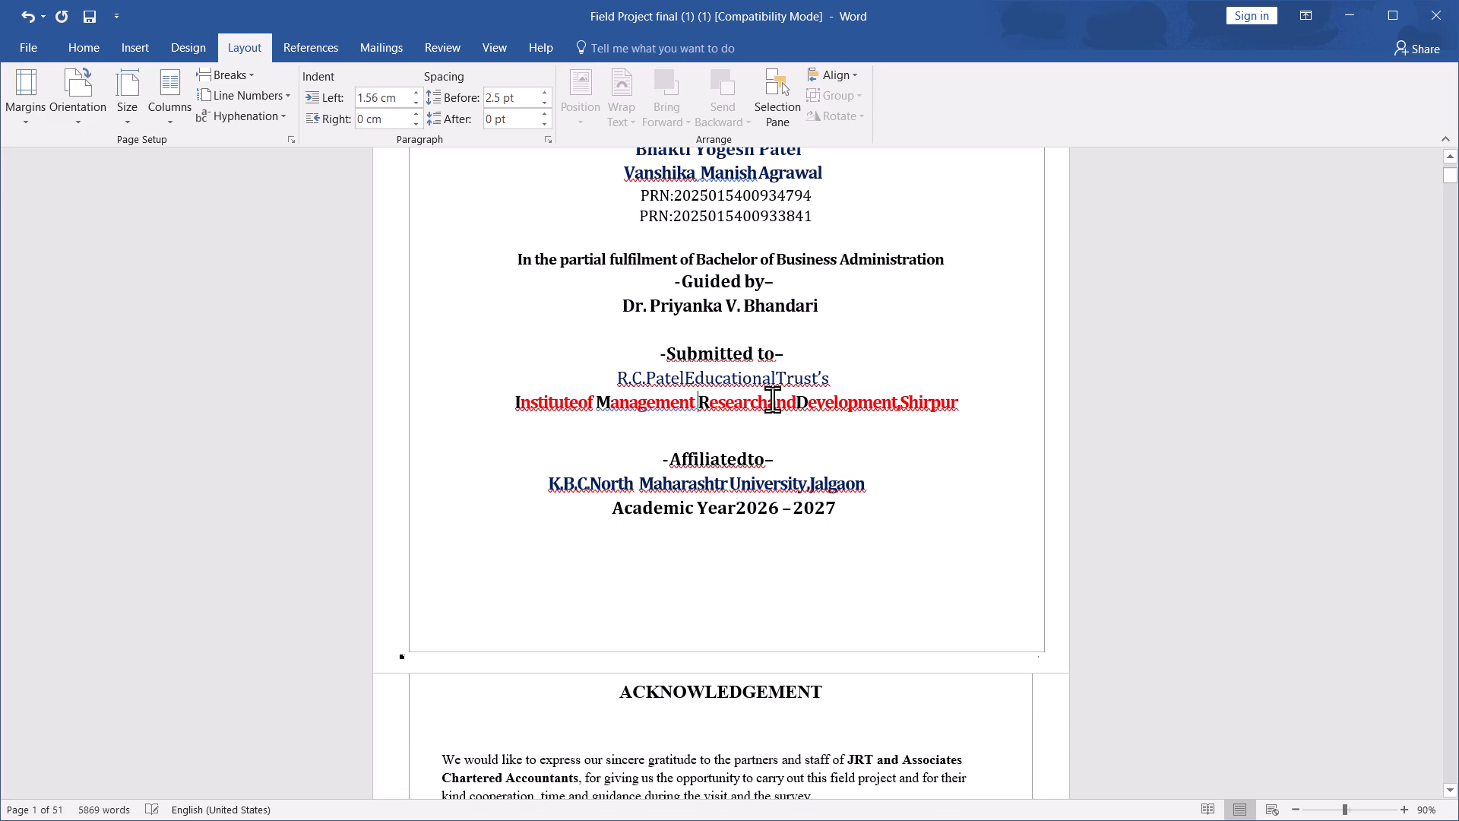
click(798, 400)
key(space)
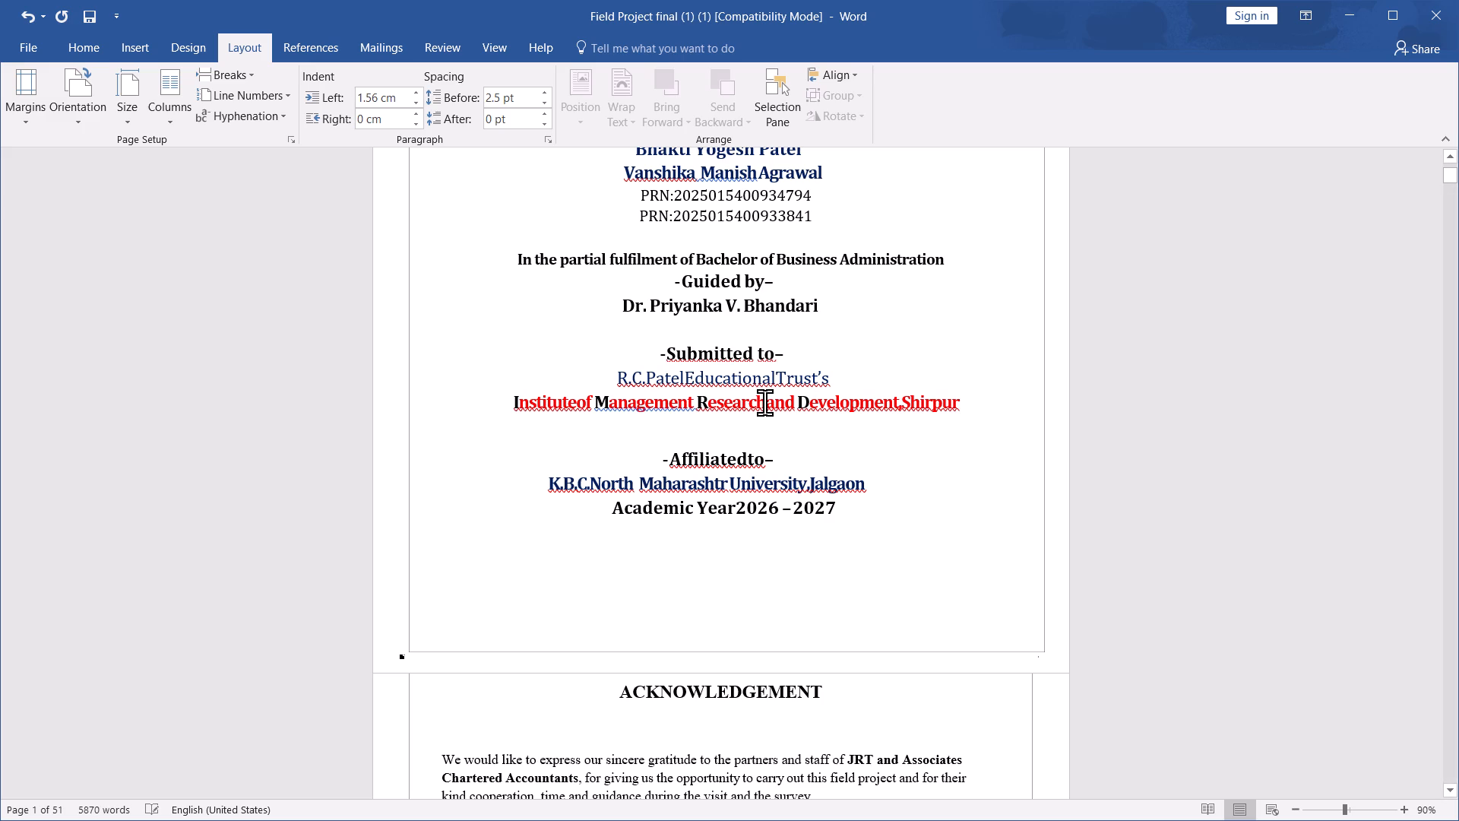
key(Left)
key(Left)
key(Left)
key(Left)
key(space)
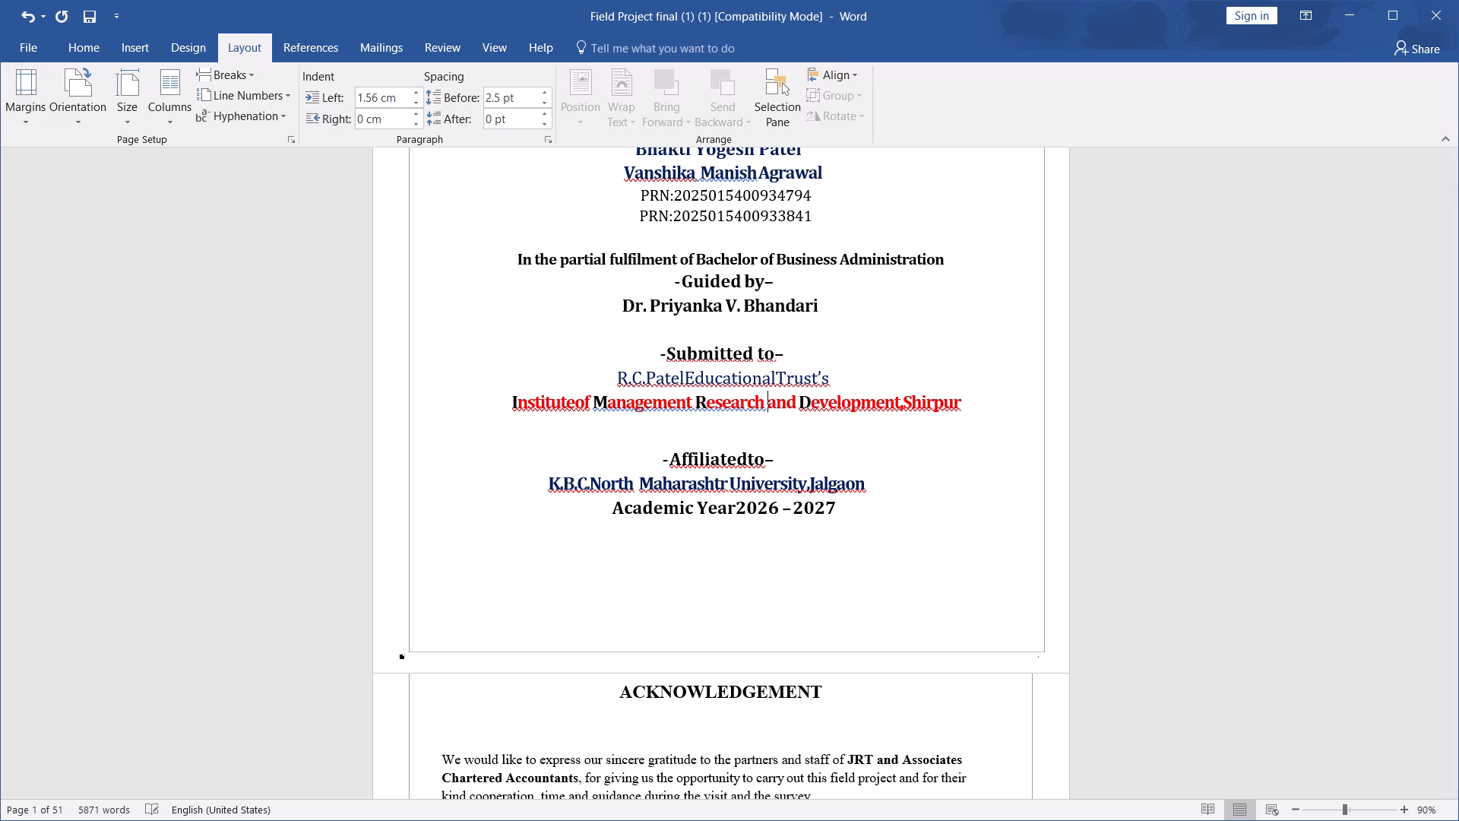
Insert a space before "Shirpur" and between "Institute" and "of" in the institute name line.
key(Right)
key(Right)
key(Right)
key(Right)
key(Right)
key(Right)
key(Right)
key(Right)
key(Right)
key(Right)
key(Right)
key(Right)
key(Right)
key(Right)
key(Right)
key(space)
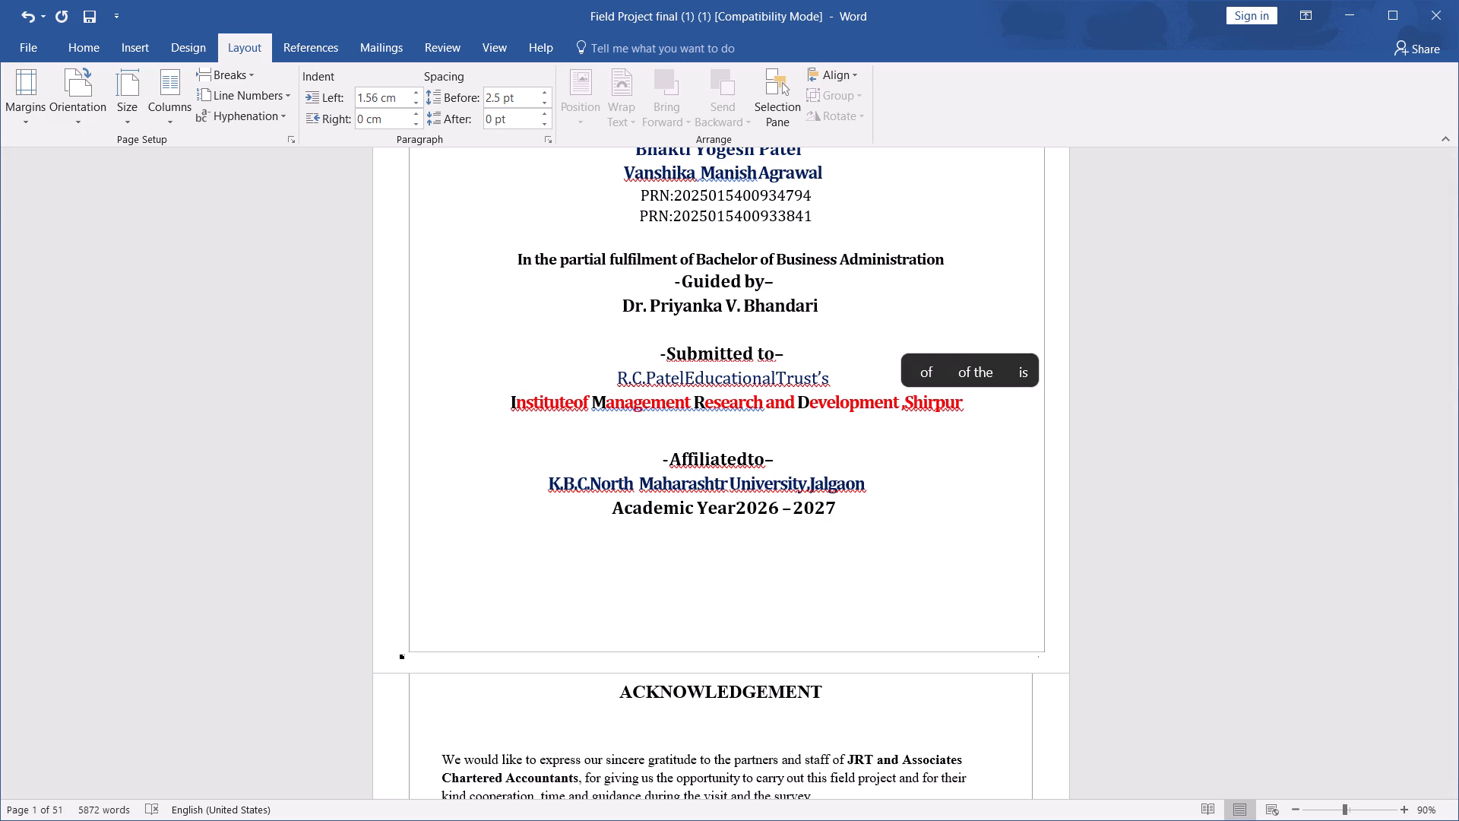
key(BackSpace)
key(Right)
key(space)
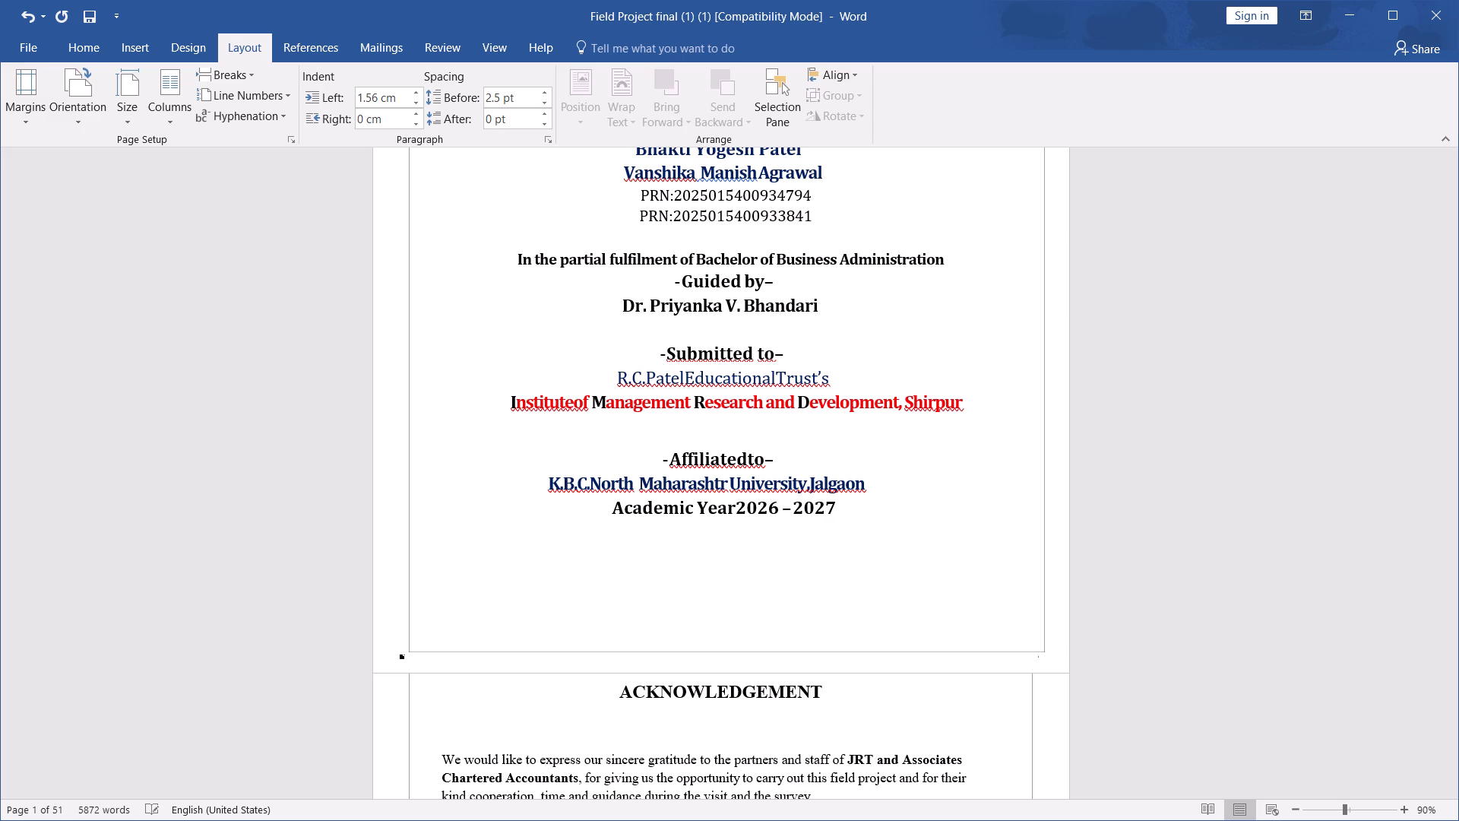
click(573, 405)
key(space)
click(929, 370)
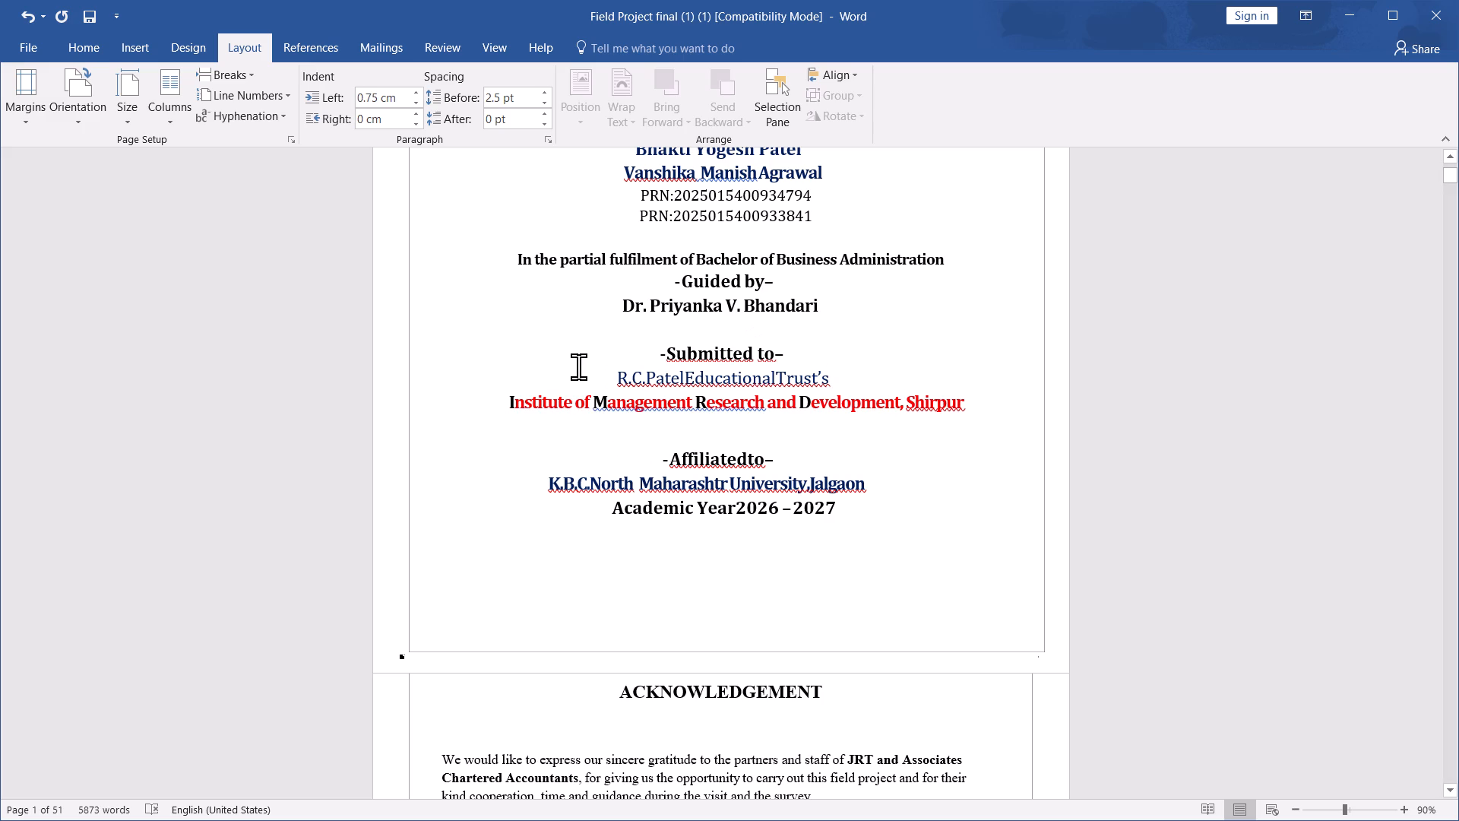
Insert a space between "Patel" and "Educational" in the trust's name line.
click(682, 381)
key(space)
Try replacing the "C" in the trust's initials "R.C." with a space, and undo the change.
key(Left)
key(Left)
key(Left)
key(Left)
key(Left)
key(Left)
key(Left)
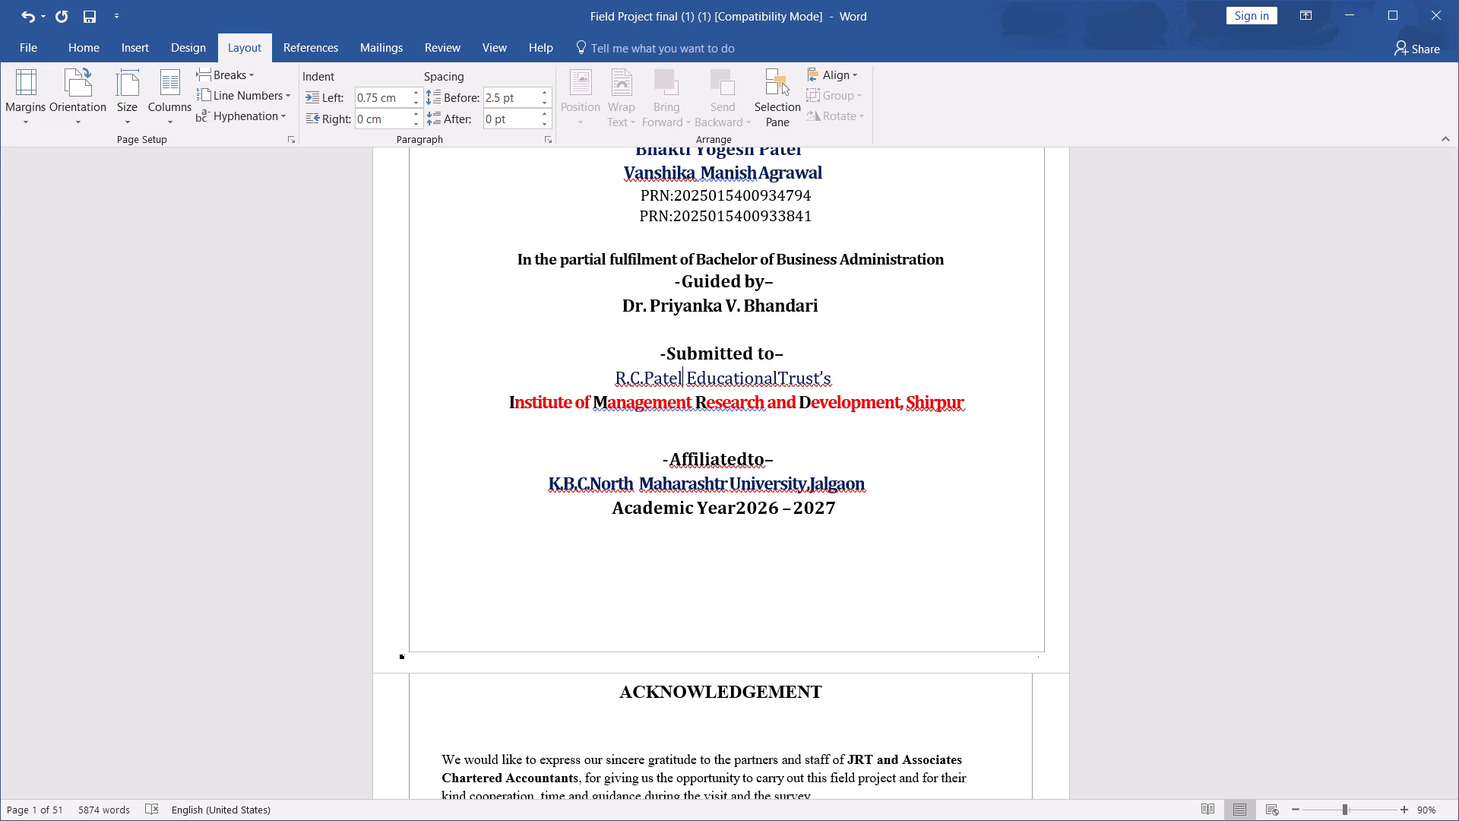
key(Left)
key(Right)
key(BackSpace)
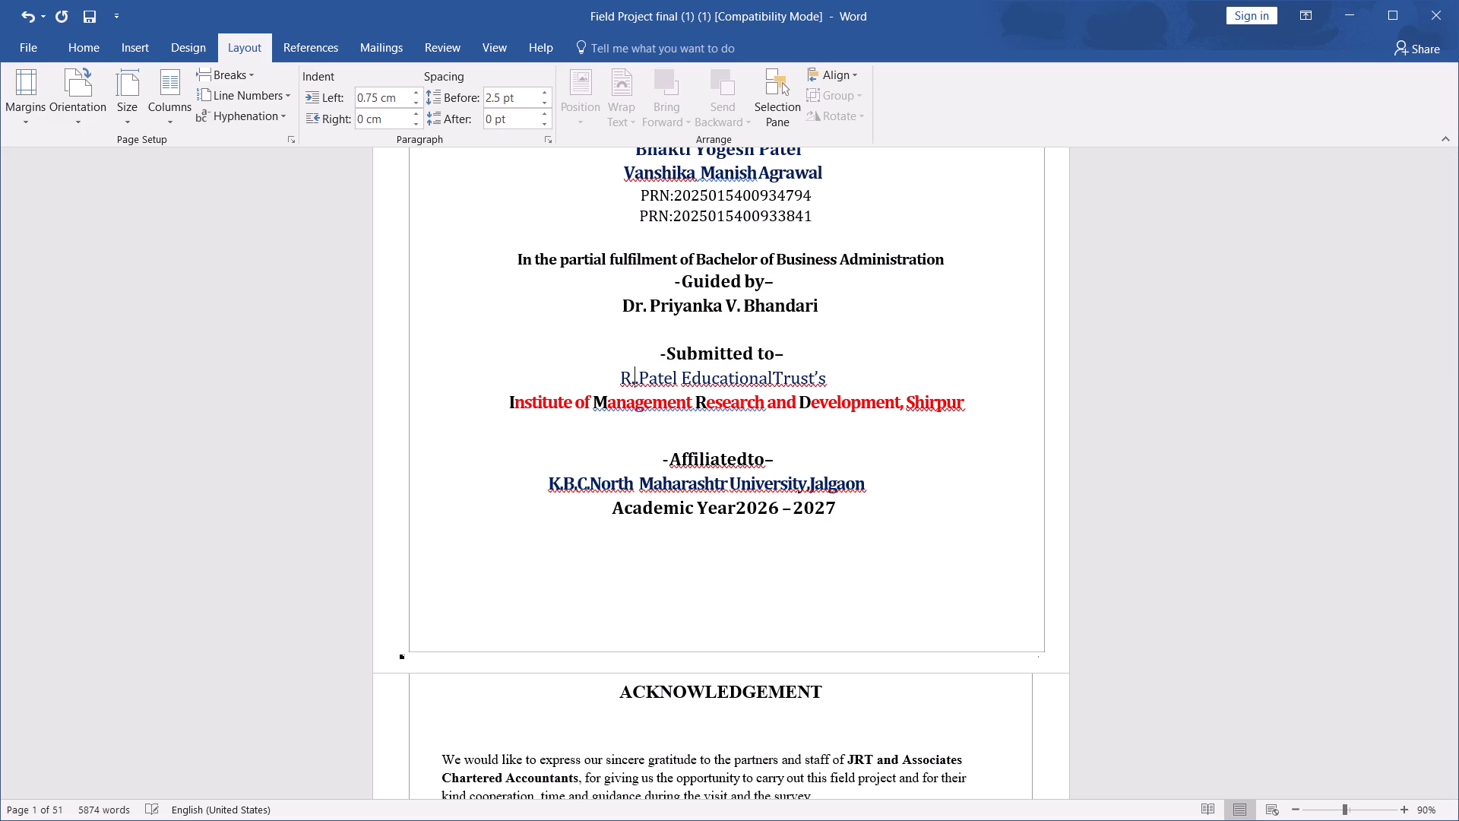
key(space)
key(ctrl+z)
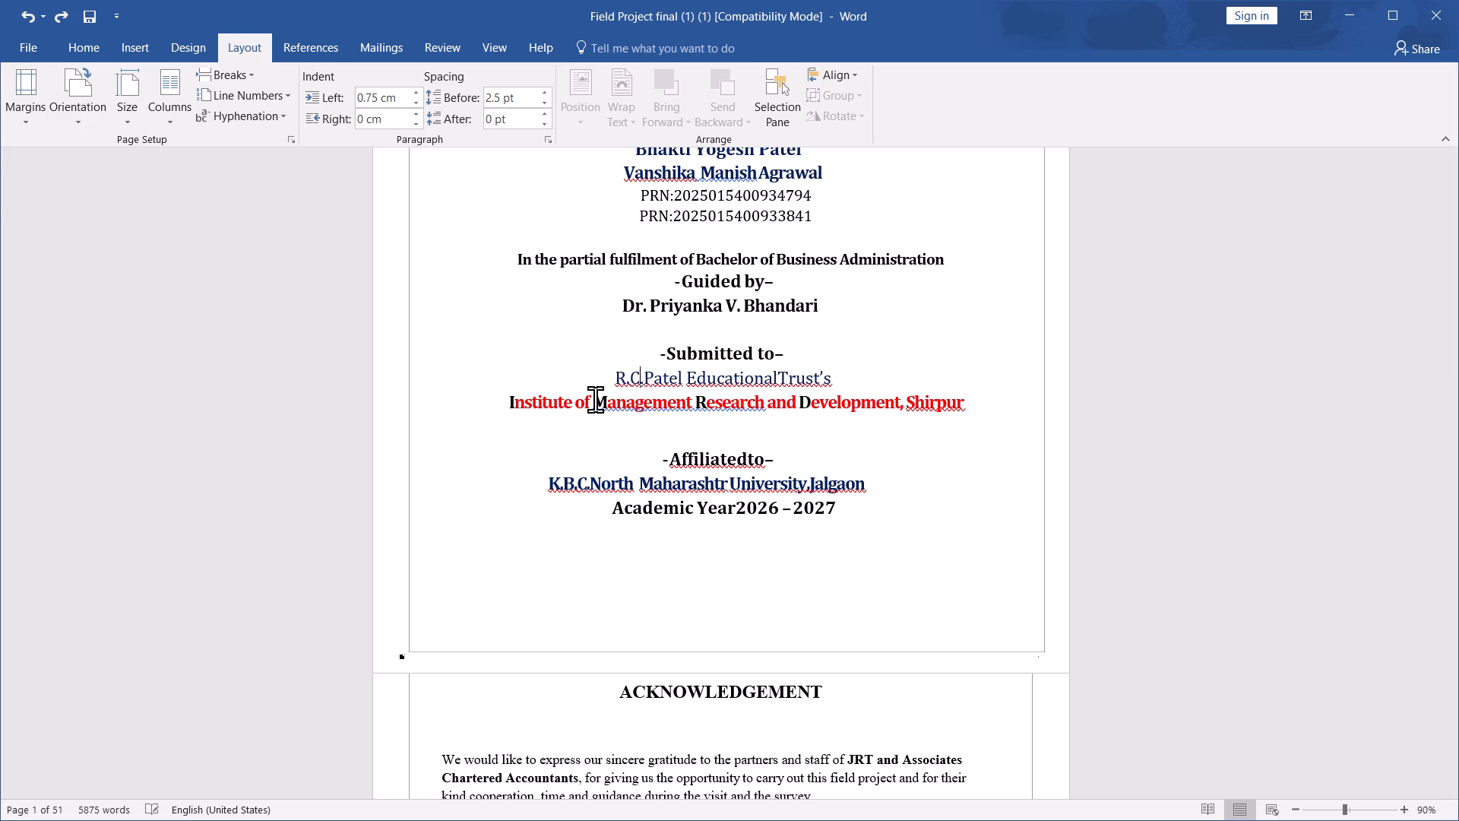
Replace the period after the "C" in the trust's name with a space, giving "R.C Patel".
key(Right)
key(space)
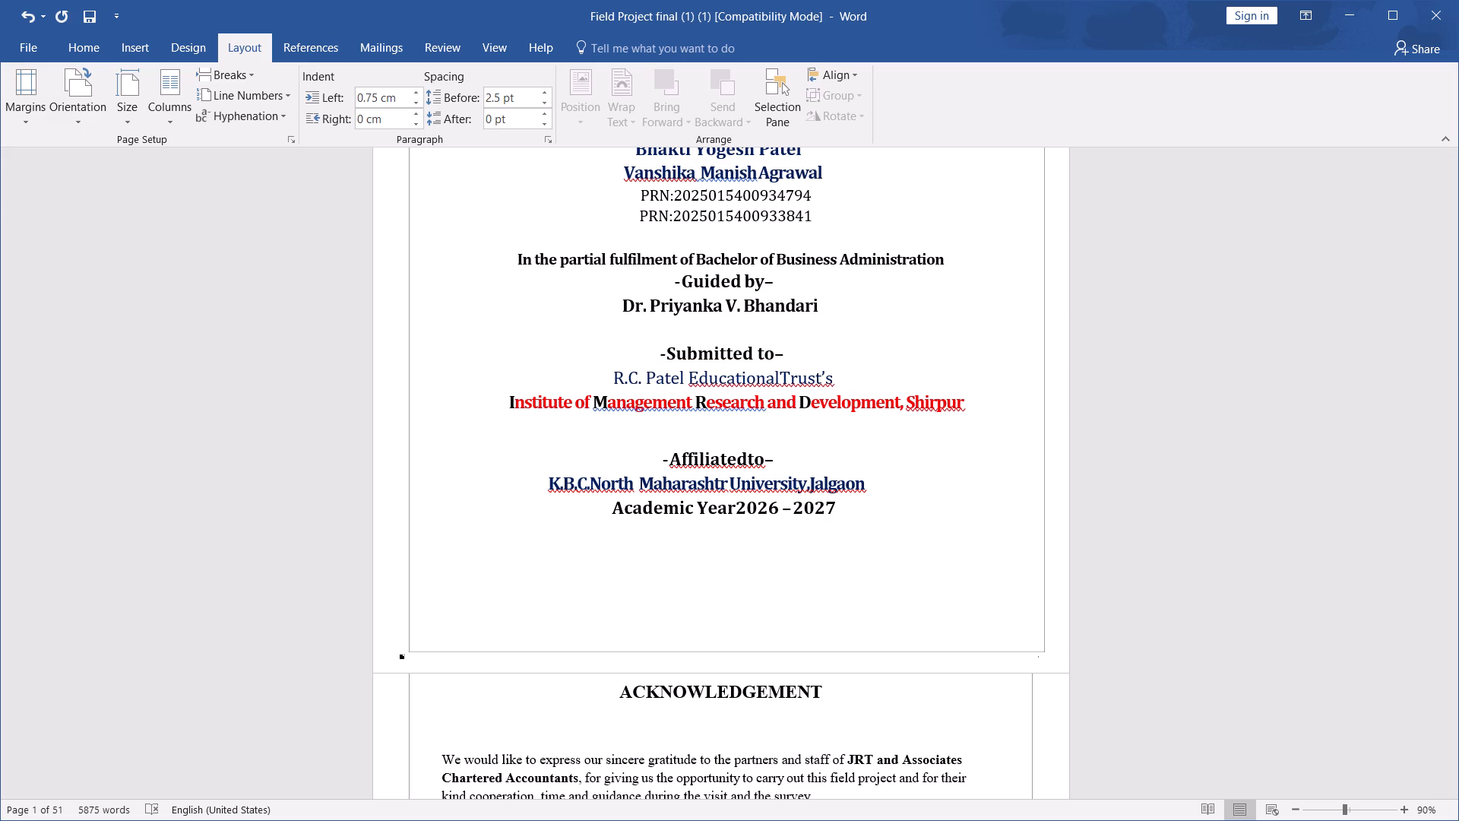
key(BackSpace)
key(BackSpace)
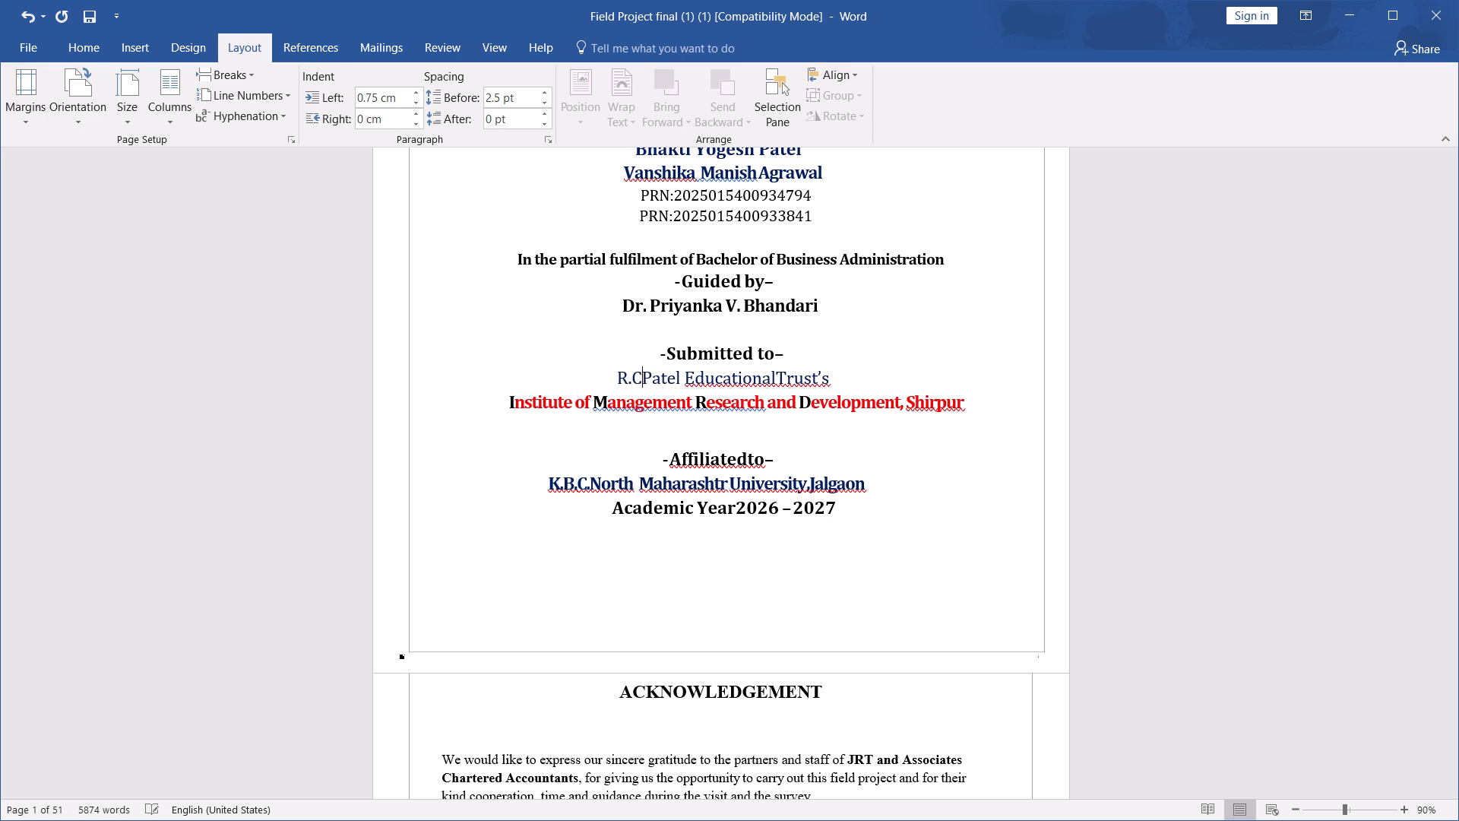
key(space)
Insert a space between "Educational" and "Trust's" in the trust's name line.
key(Right)
key(Right)
key(Right)
key(Right)
key(Right)
key(Right)
key(Right)
key(Right)
key(Right)
key(Right)
key(Right)
key(Right)
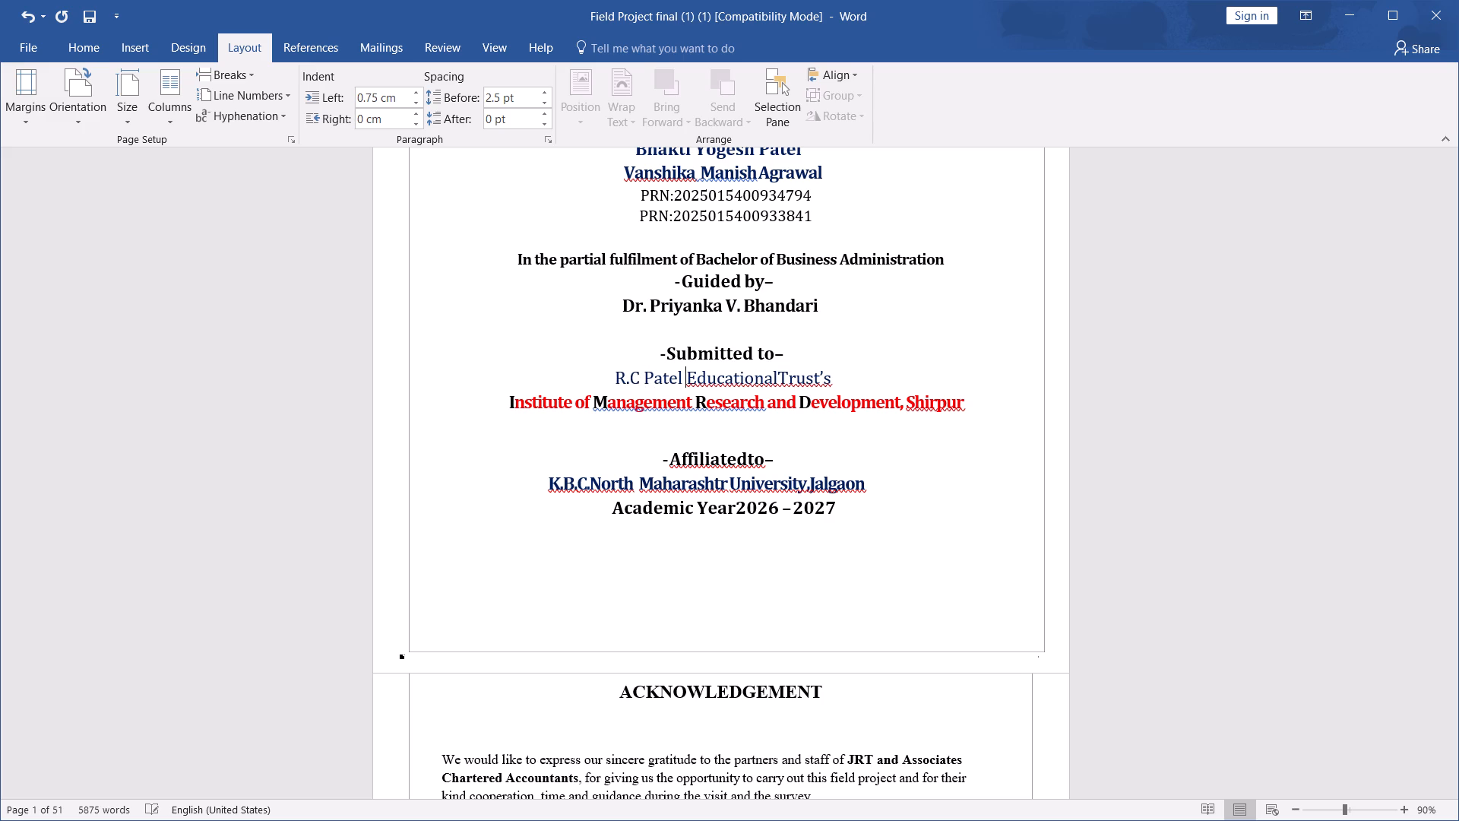
key(Right)
key(Right)
key(Right)
key(Right)
key(Right)
key(space)
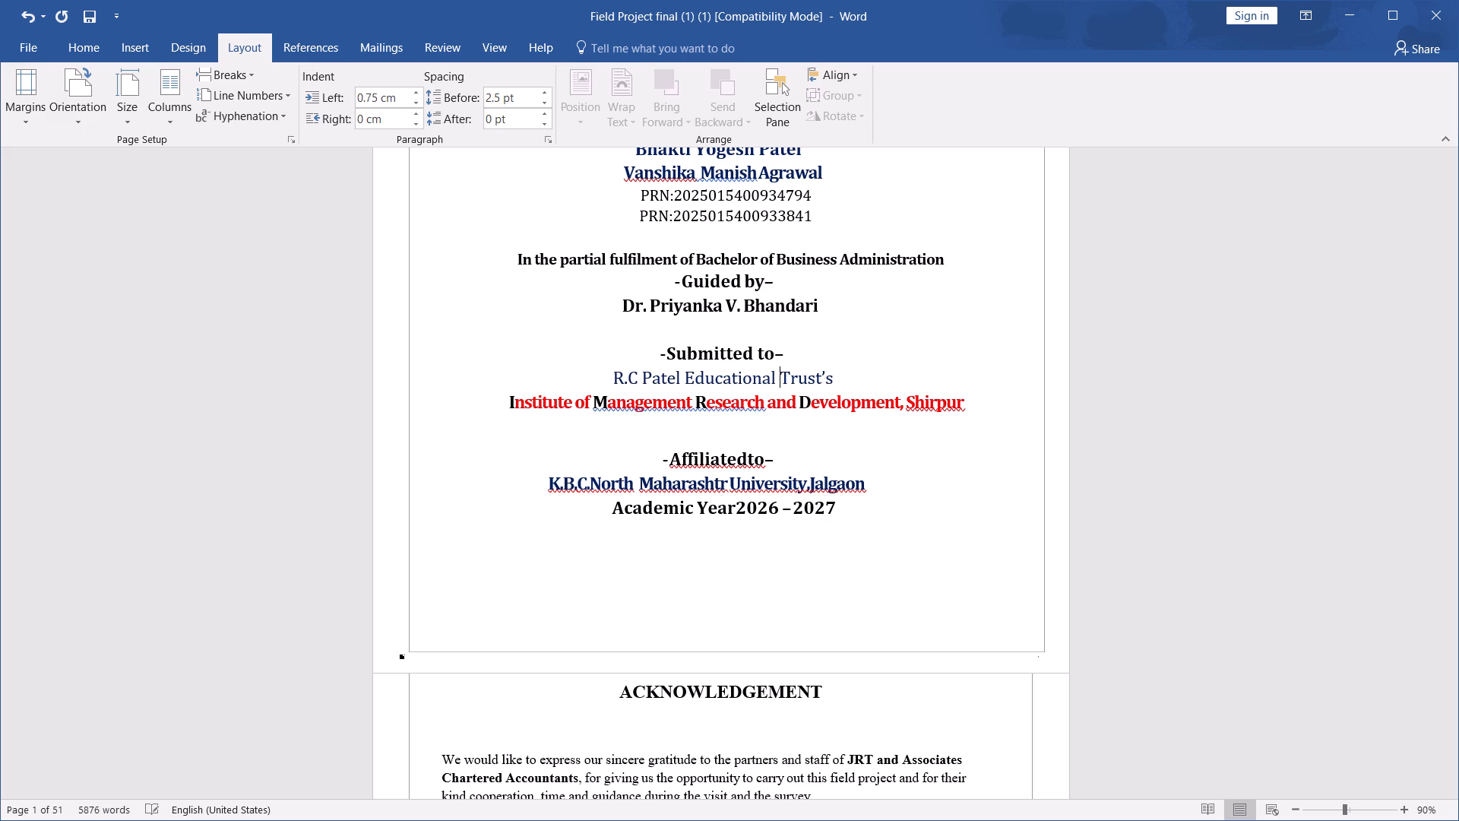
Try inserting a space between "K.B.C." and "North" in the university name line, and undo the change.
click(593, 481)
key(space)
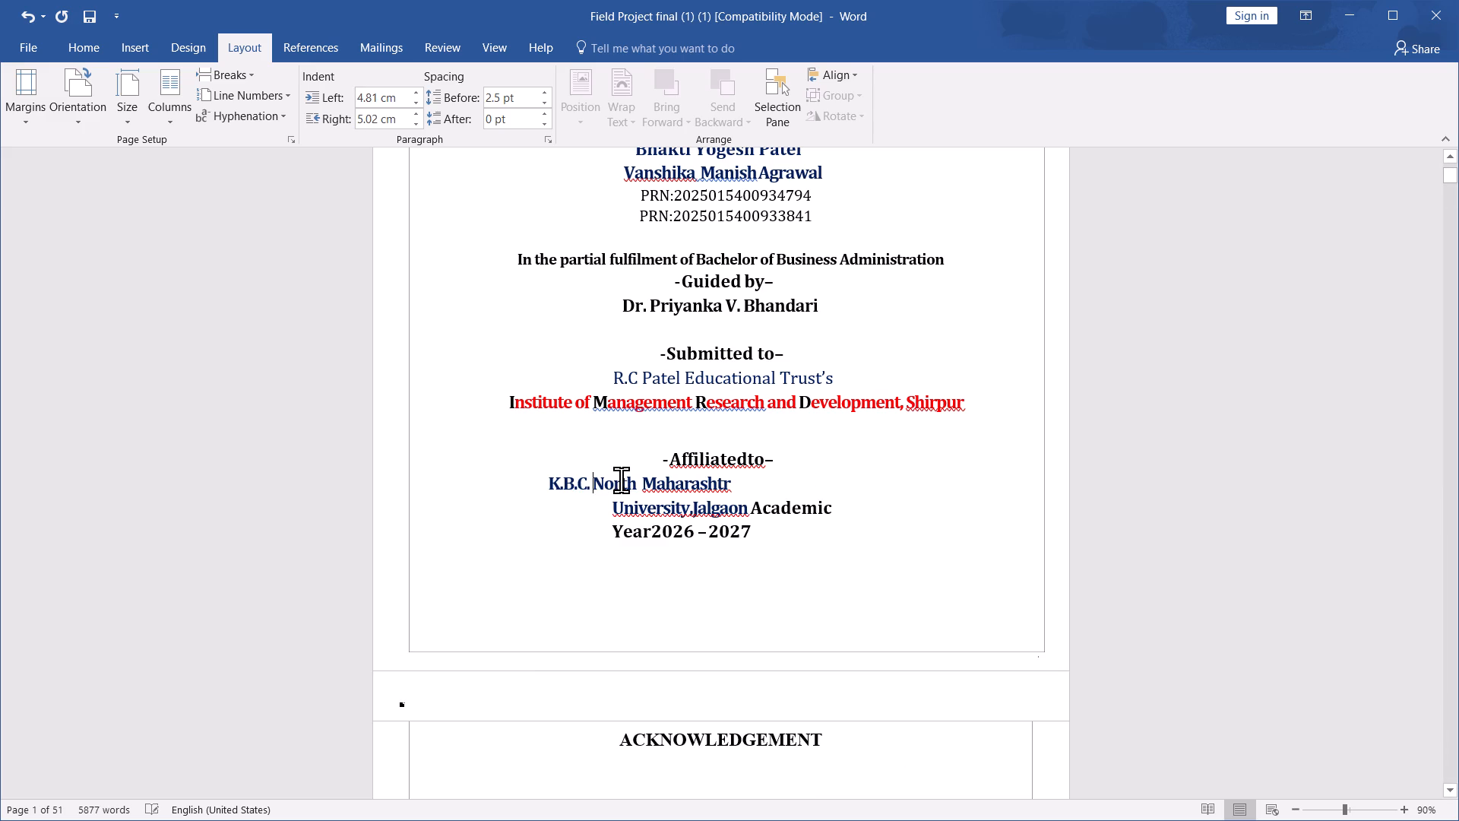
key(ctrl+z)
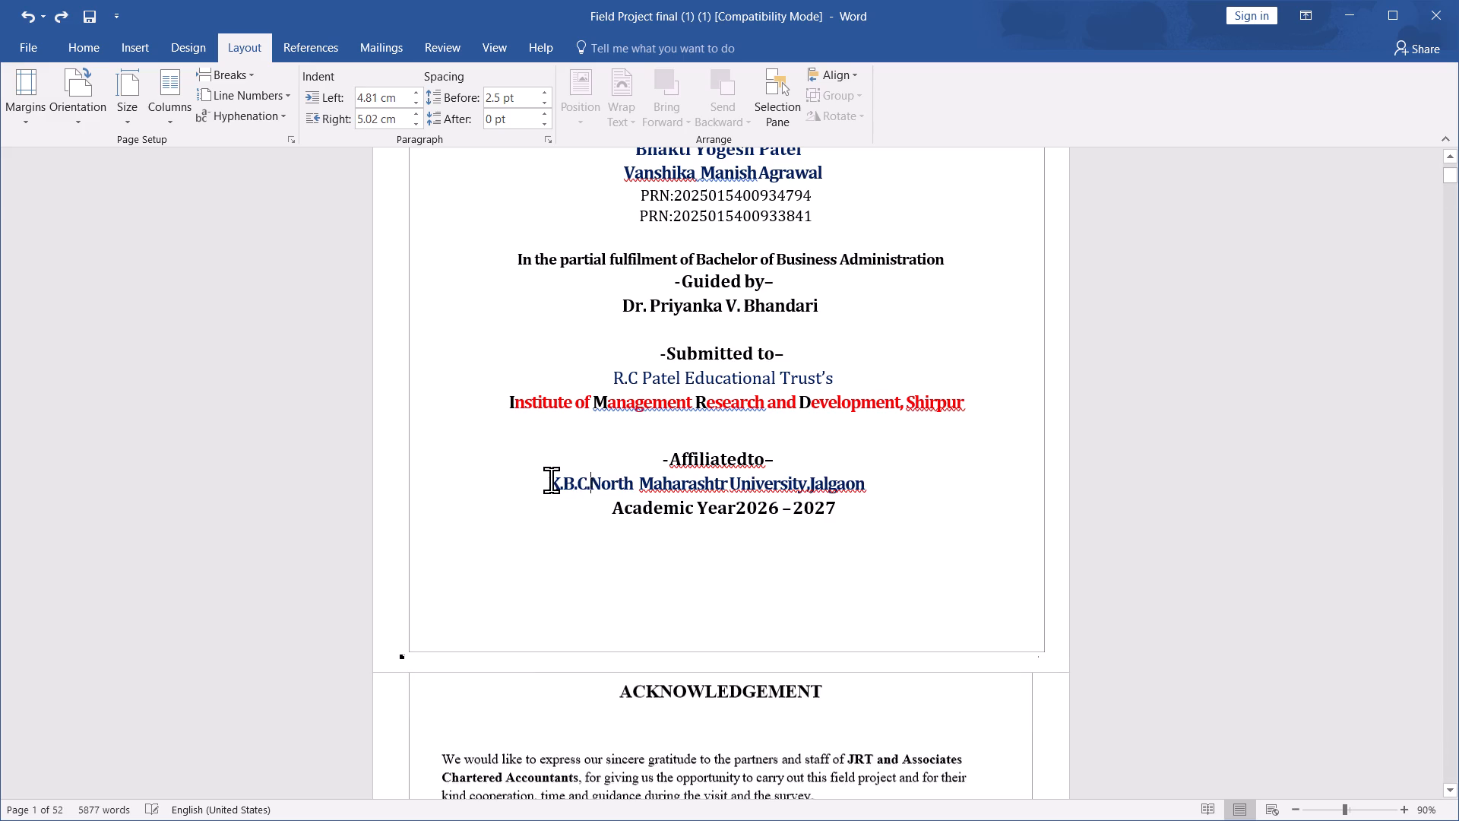
Set both the left and right indents of the university name line to 4.5 cm.
drag(540, 474, 721, 465)
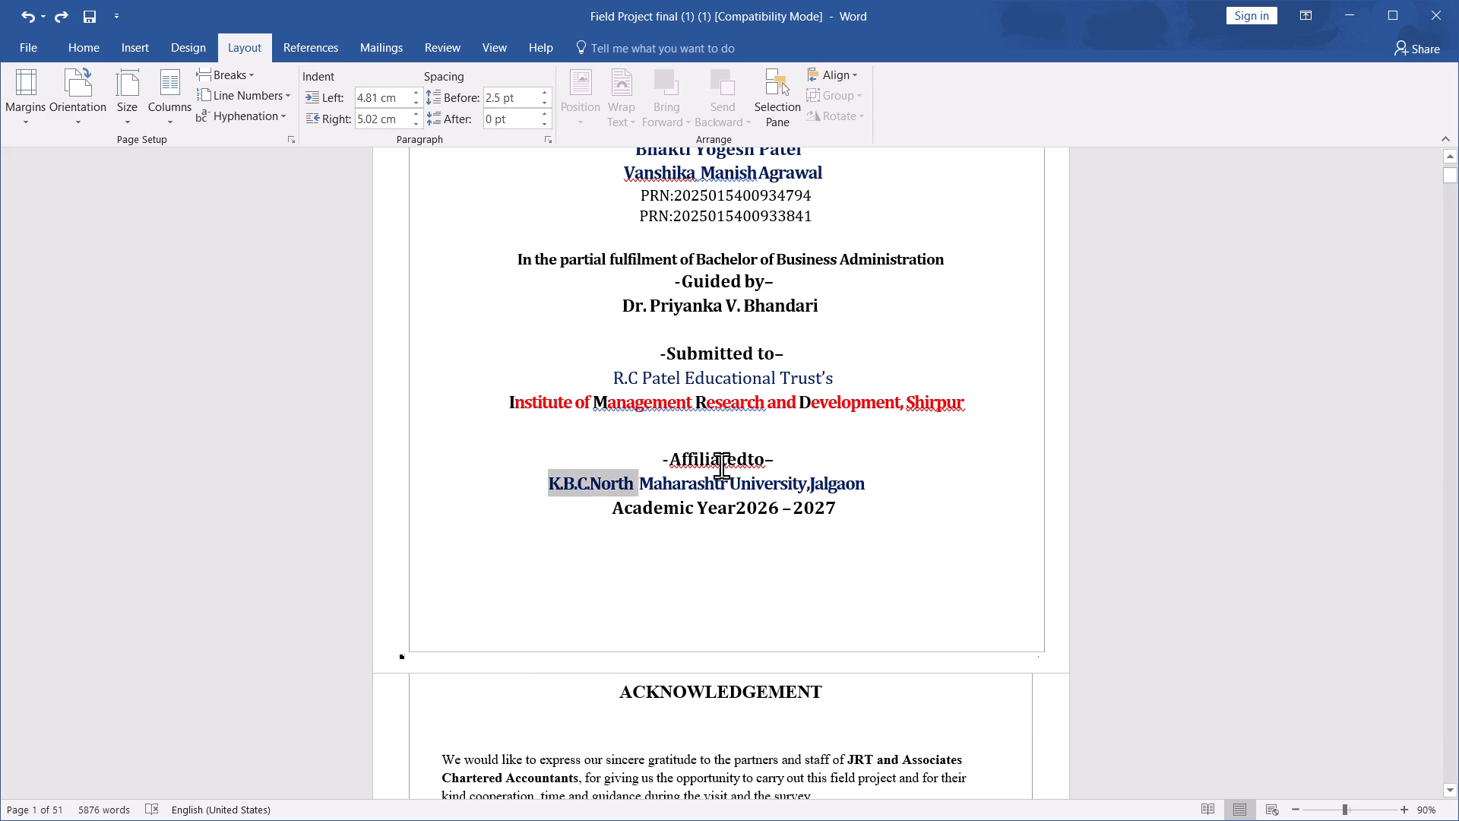
drag(721, 465, 870, 481)
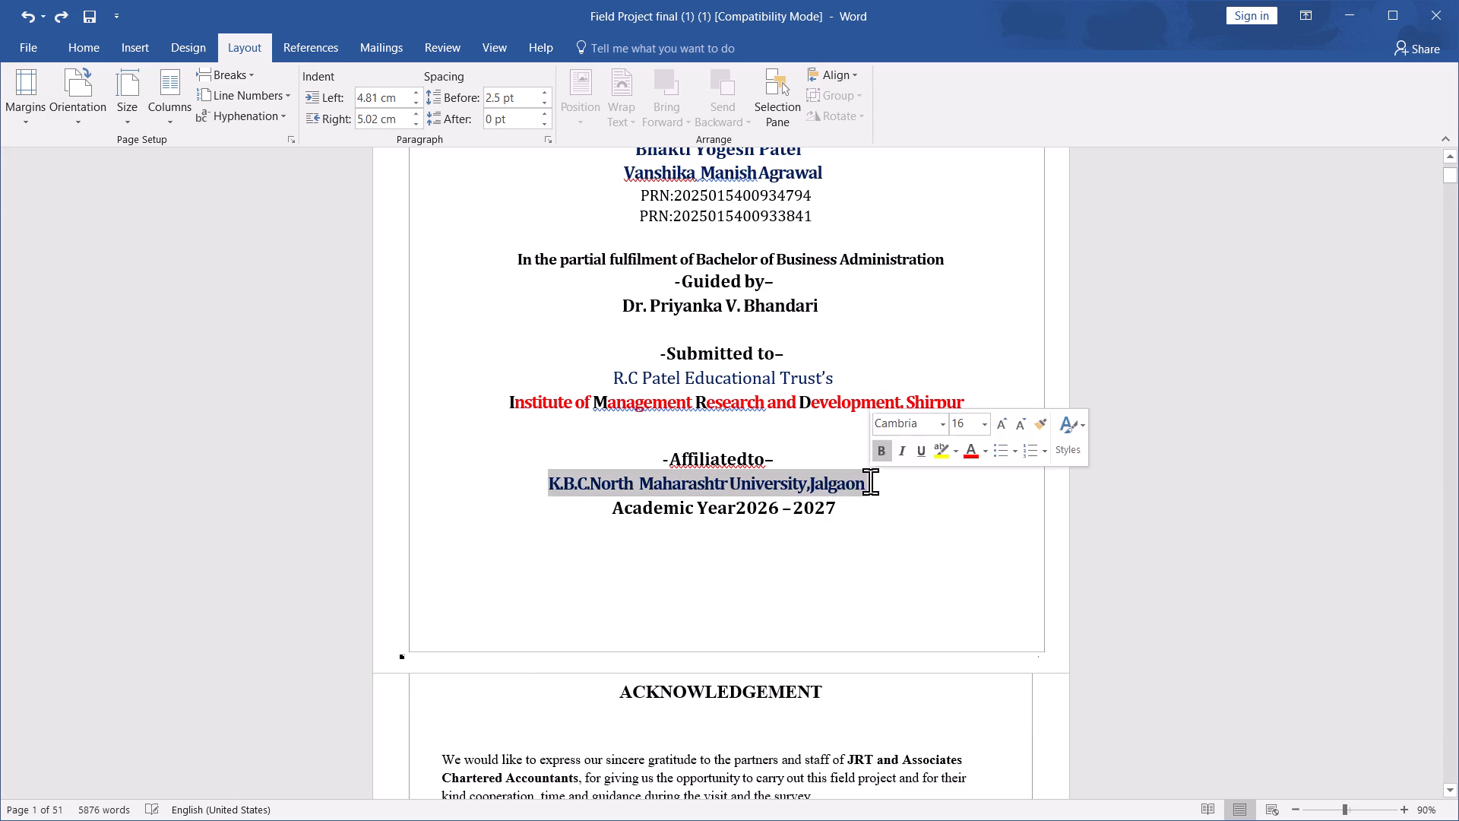
click(416, 125)
double_click(416, 125)
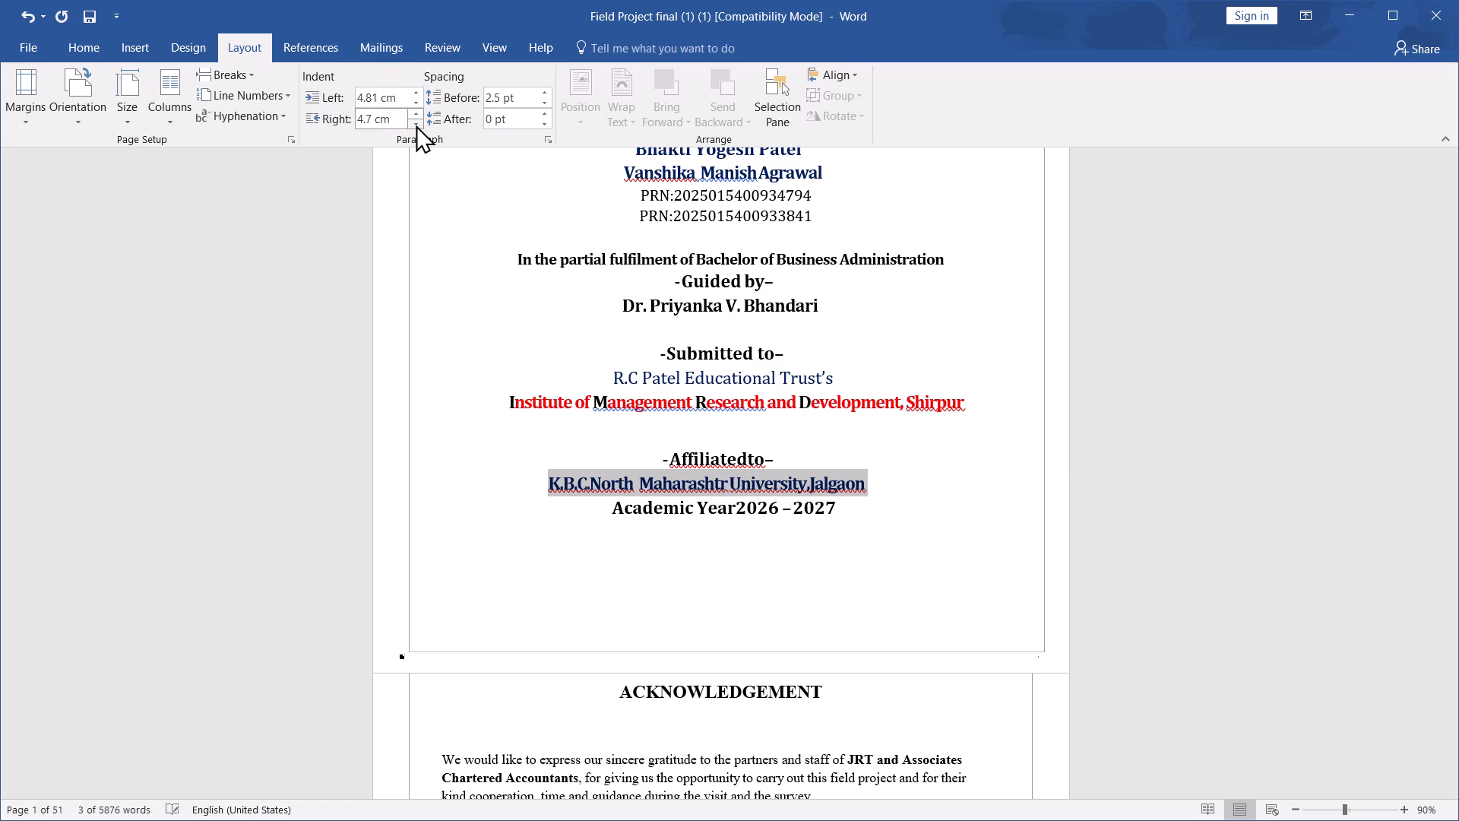
click(416, 125)
click(416, 125)
click(419, 103)
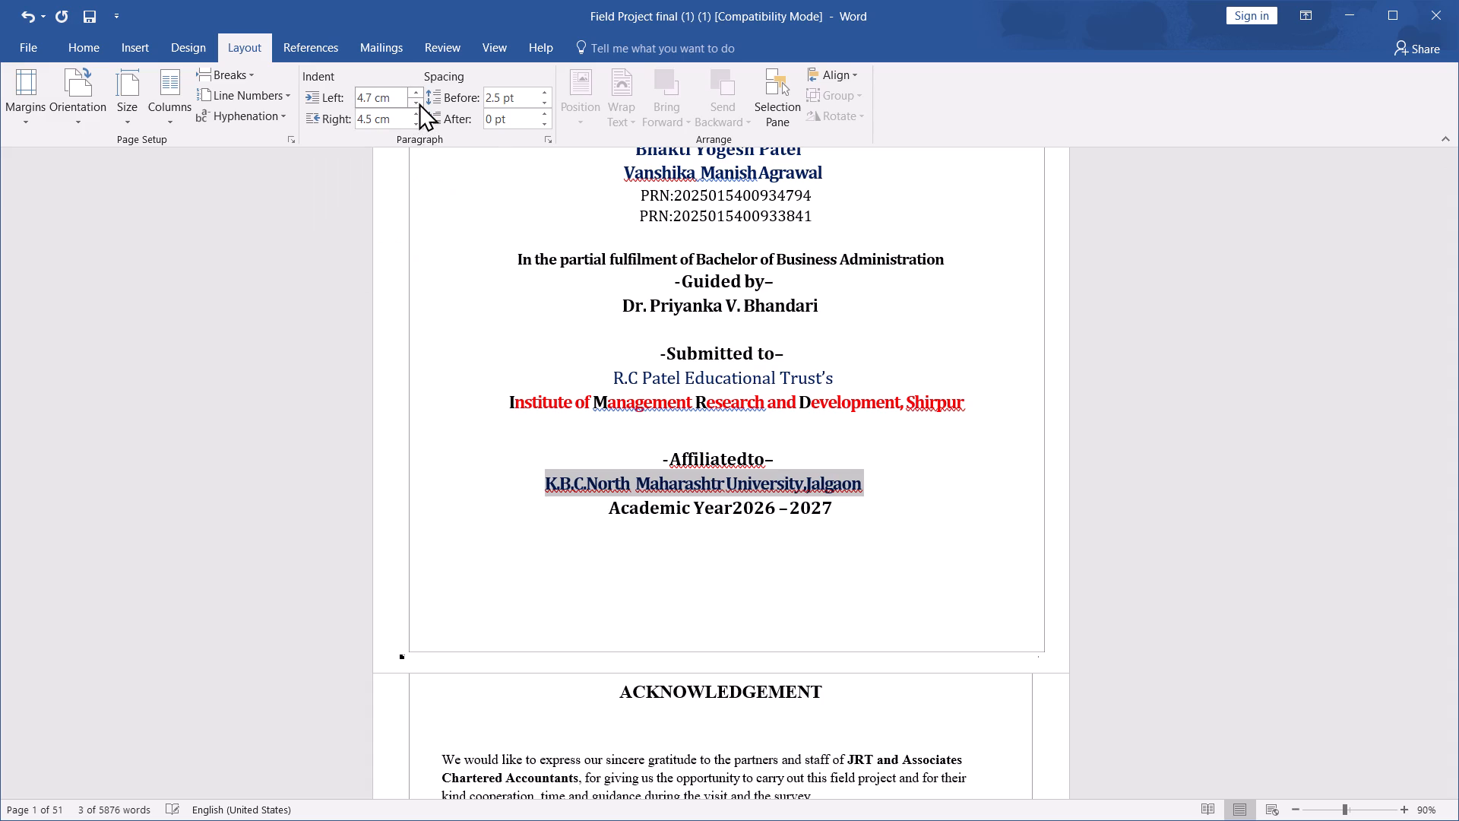
click(419, 103)
click(419, 103)
Insert a space at the start of the "-Affiliatedto–" line and between "K.B.C." and "North" in the university line.
click(590, 451)
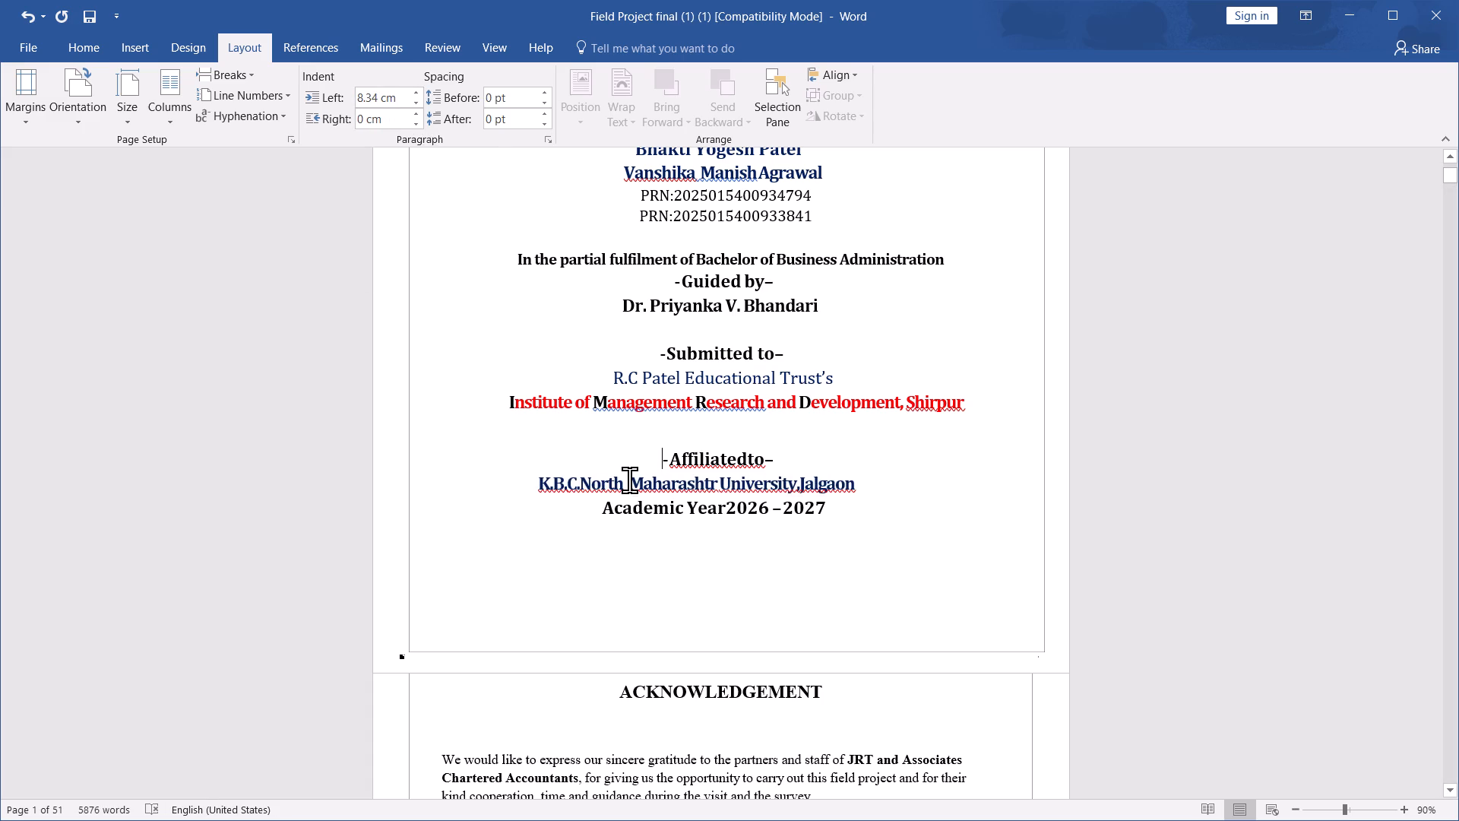
click(582, 480)
key(space)
key(space)
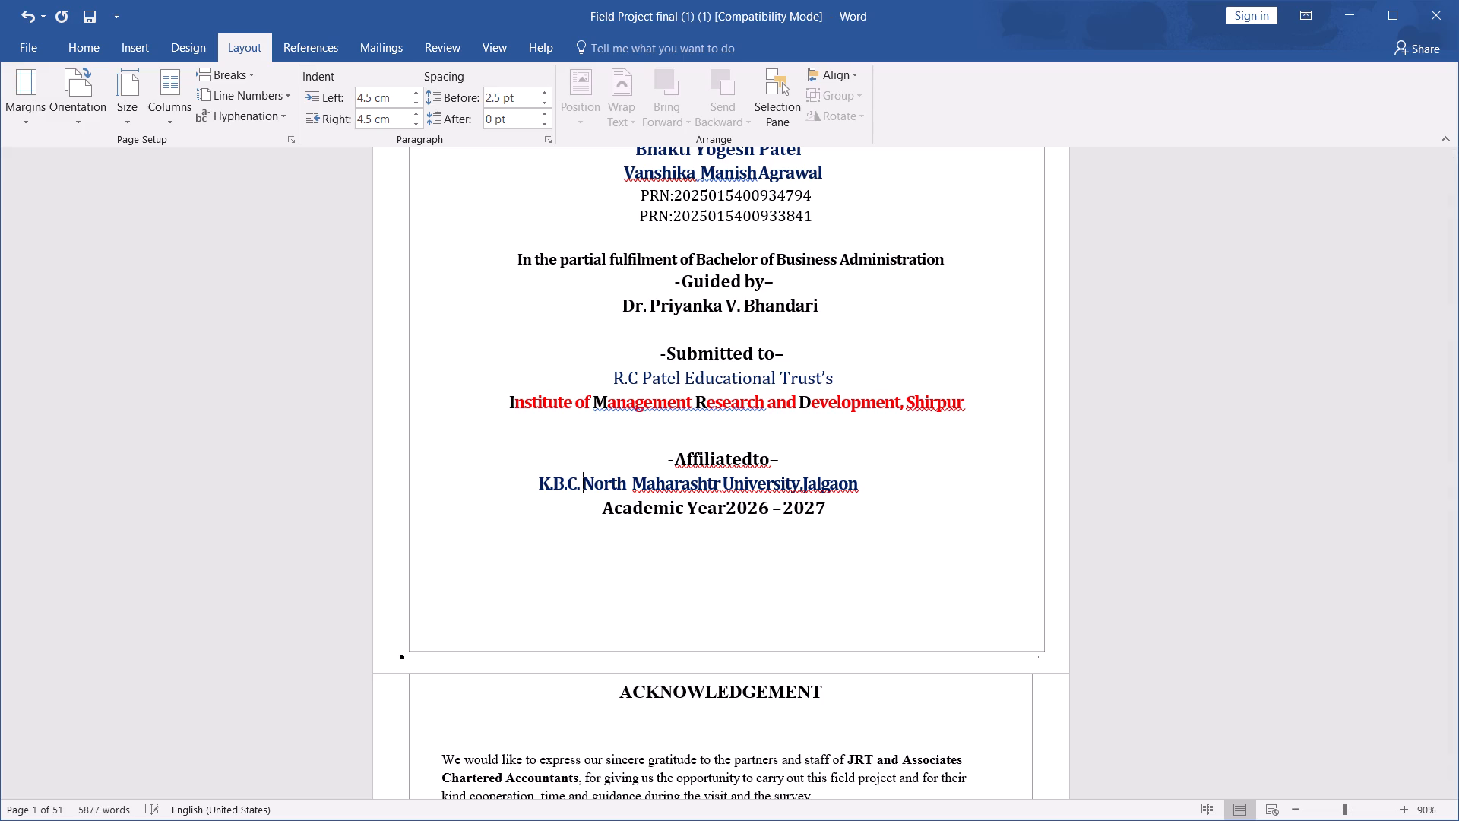
Complete the spelling of "Maharashtra" and insert spaces before "University" and "Jalgaon" in the university name line.
click(722, 481)
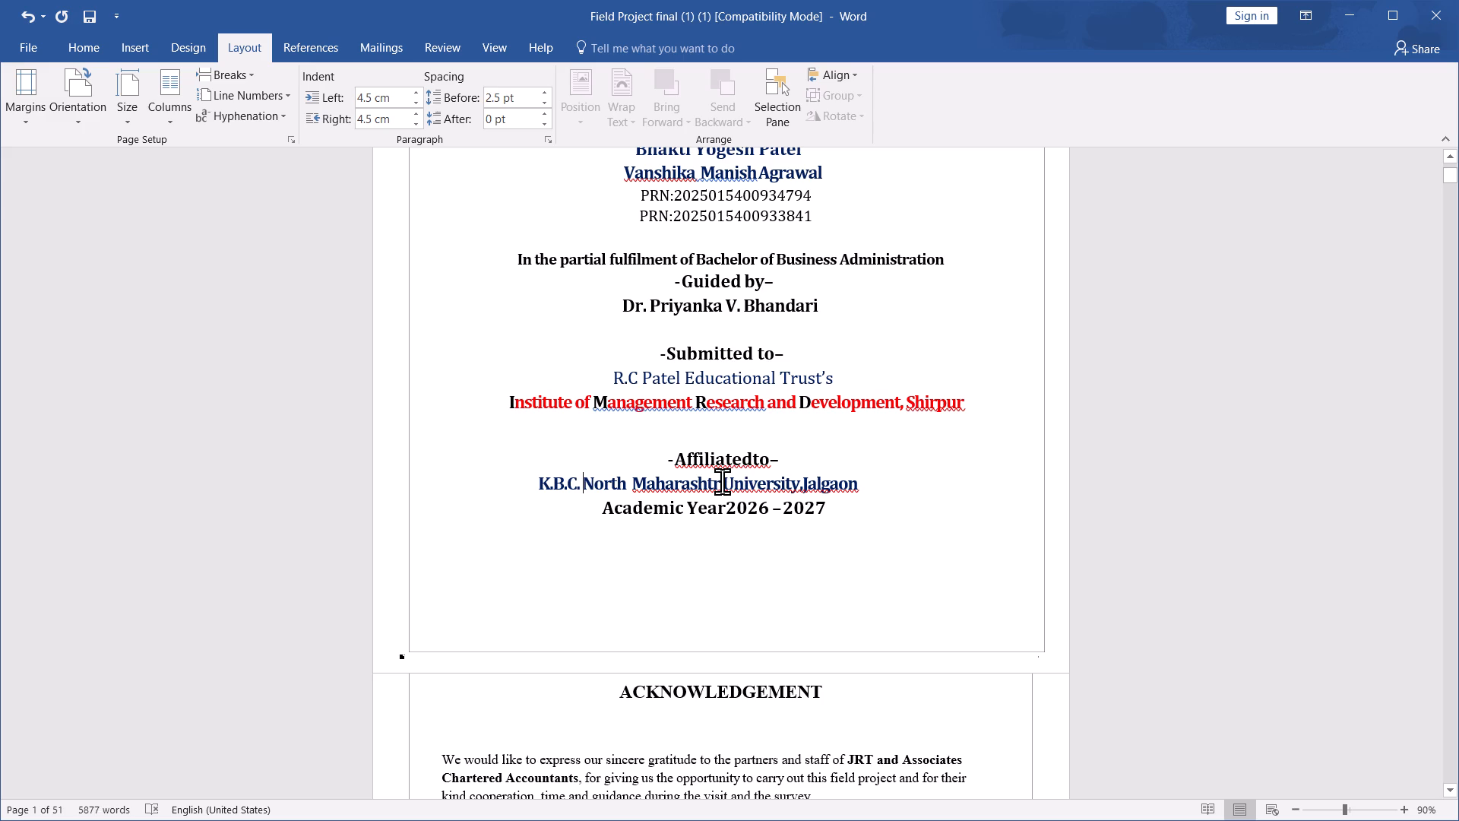
key(a)
key(BackSpace)
key(BackSpace)
key(a)
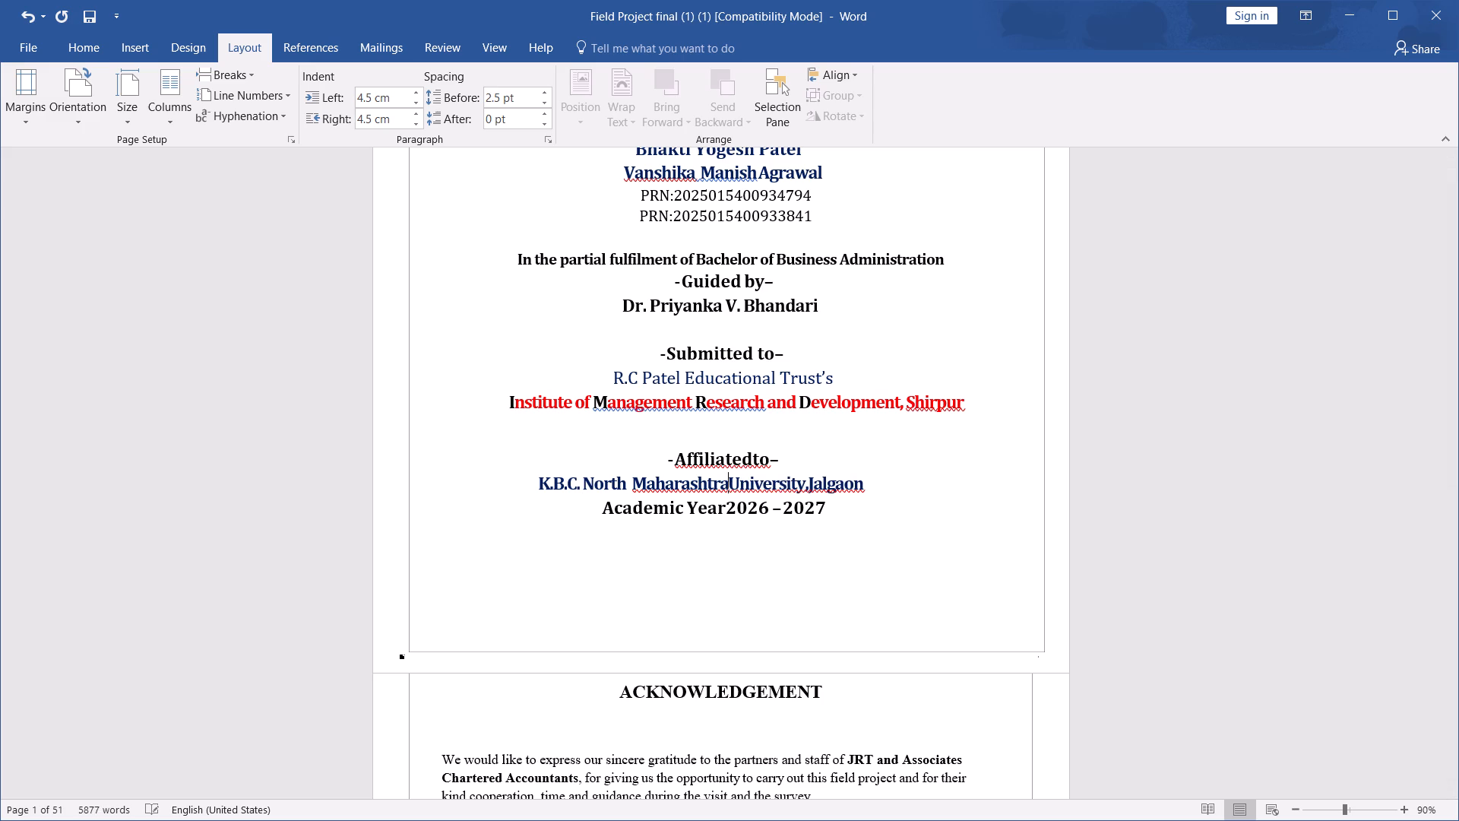
key(space)
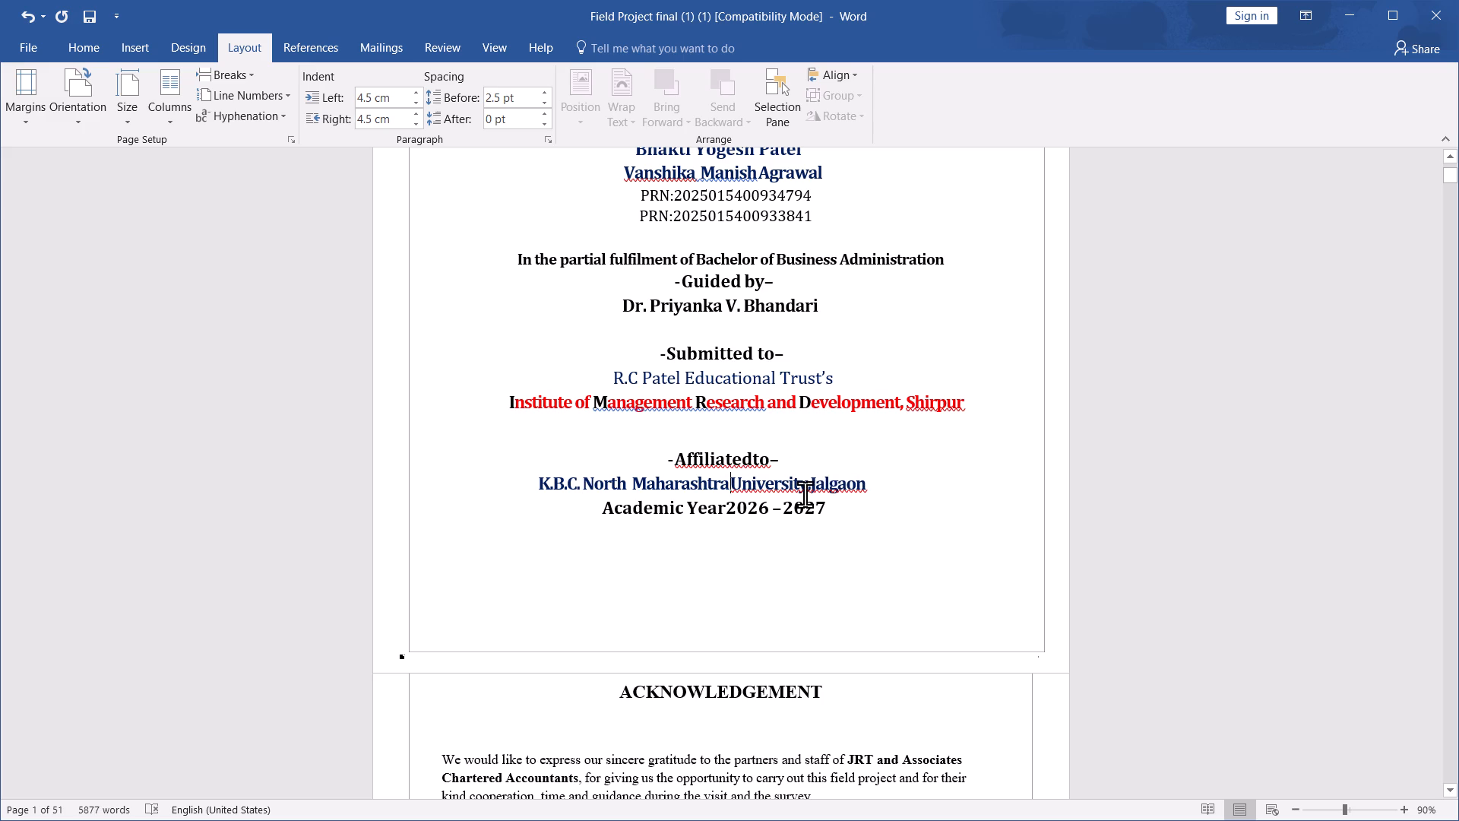
click(812, 493)
key(space)
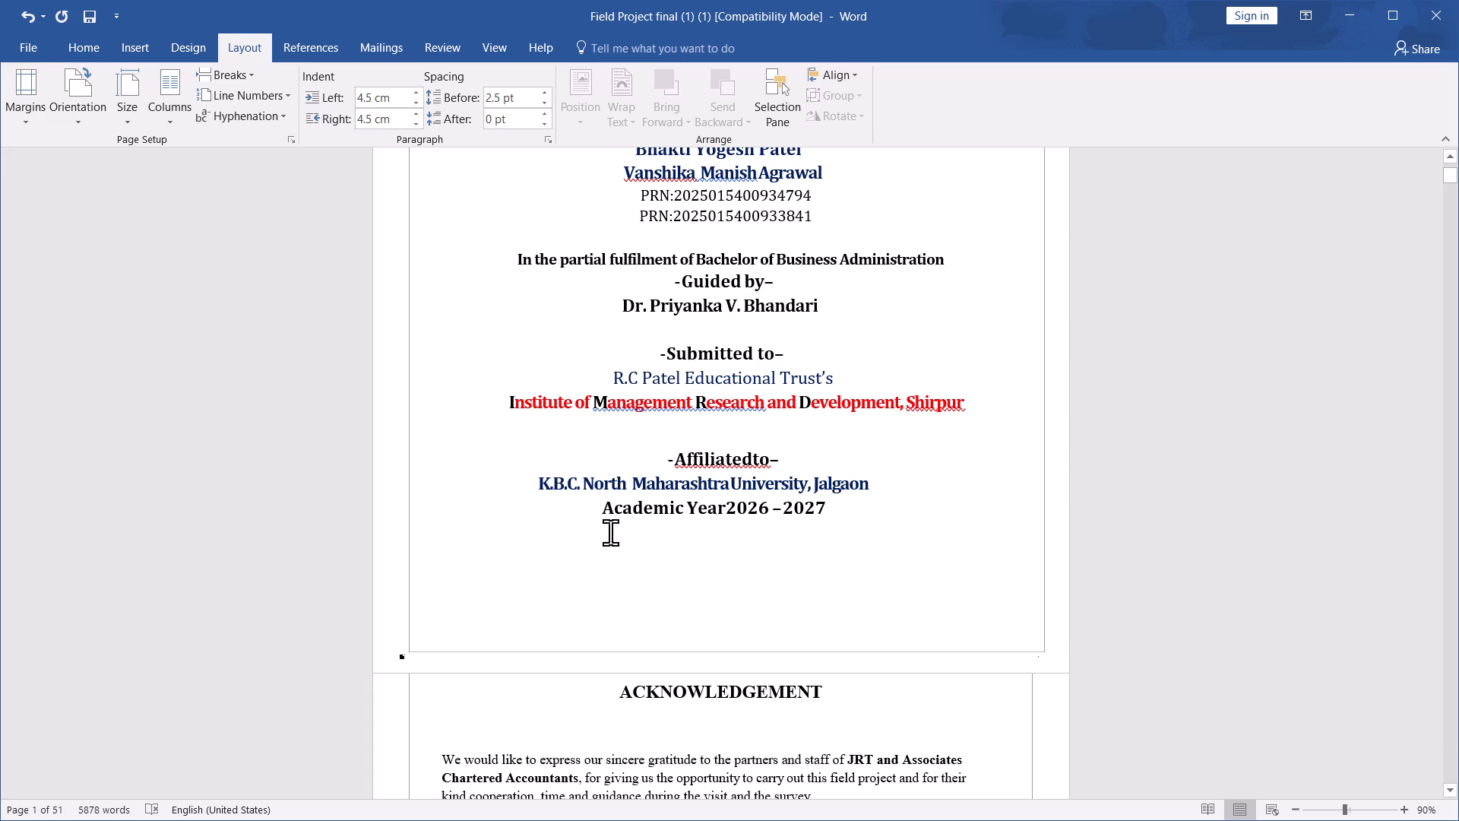
Shift the university name line with three leading spaces and delete the period after the "C" in "K.B.C".
click(514, 482)
key(space)
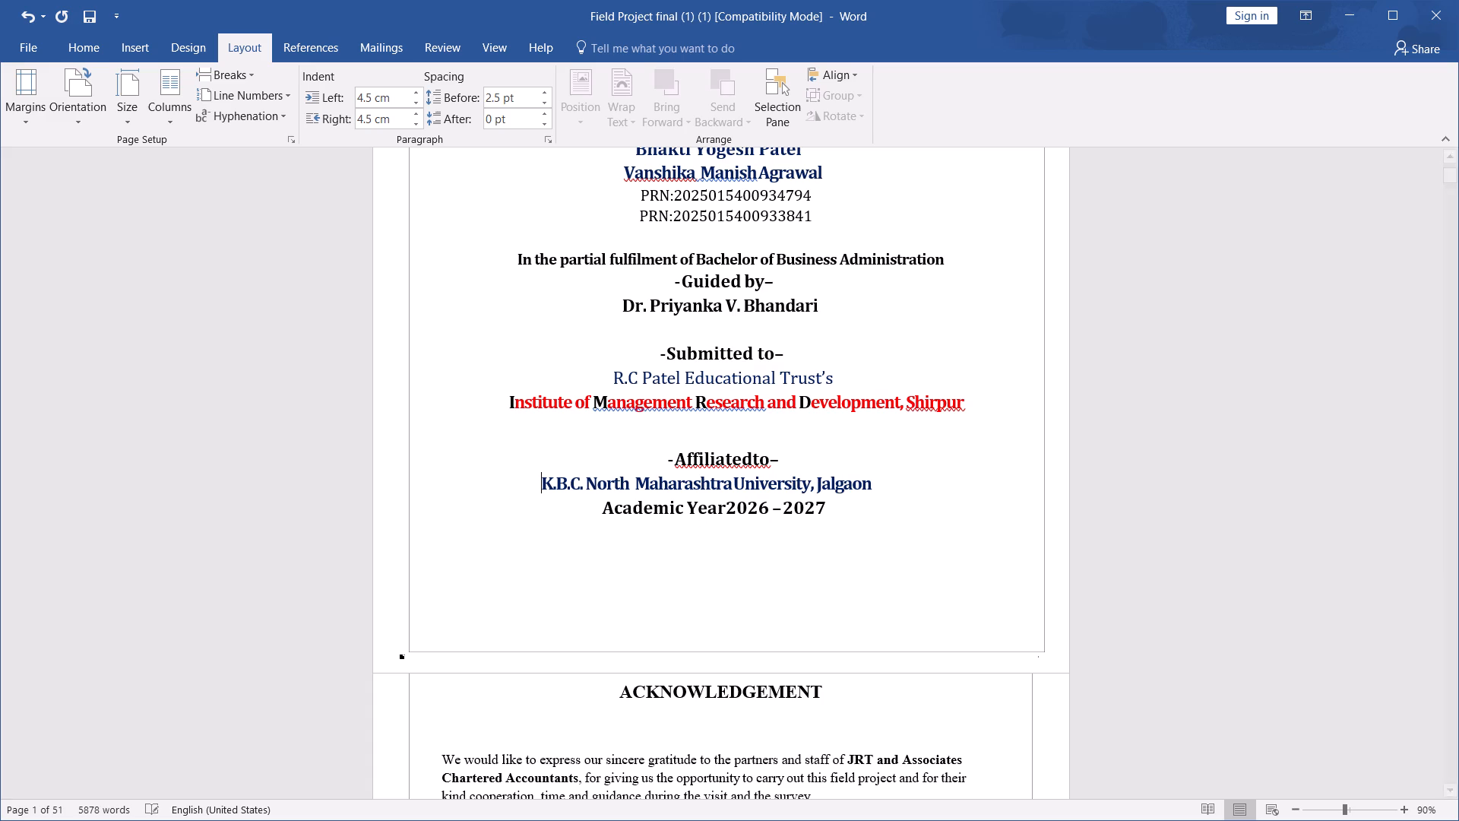
key(space)
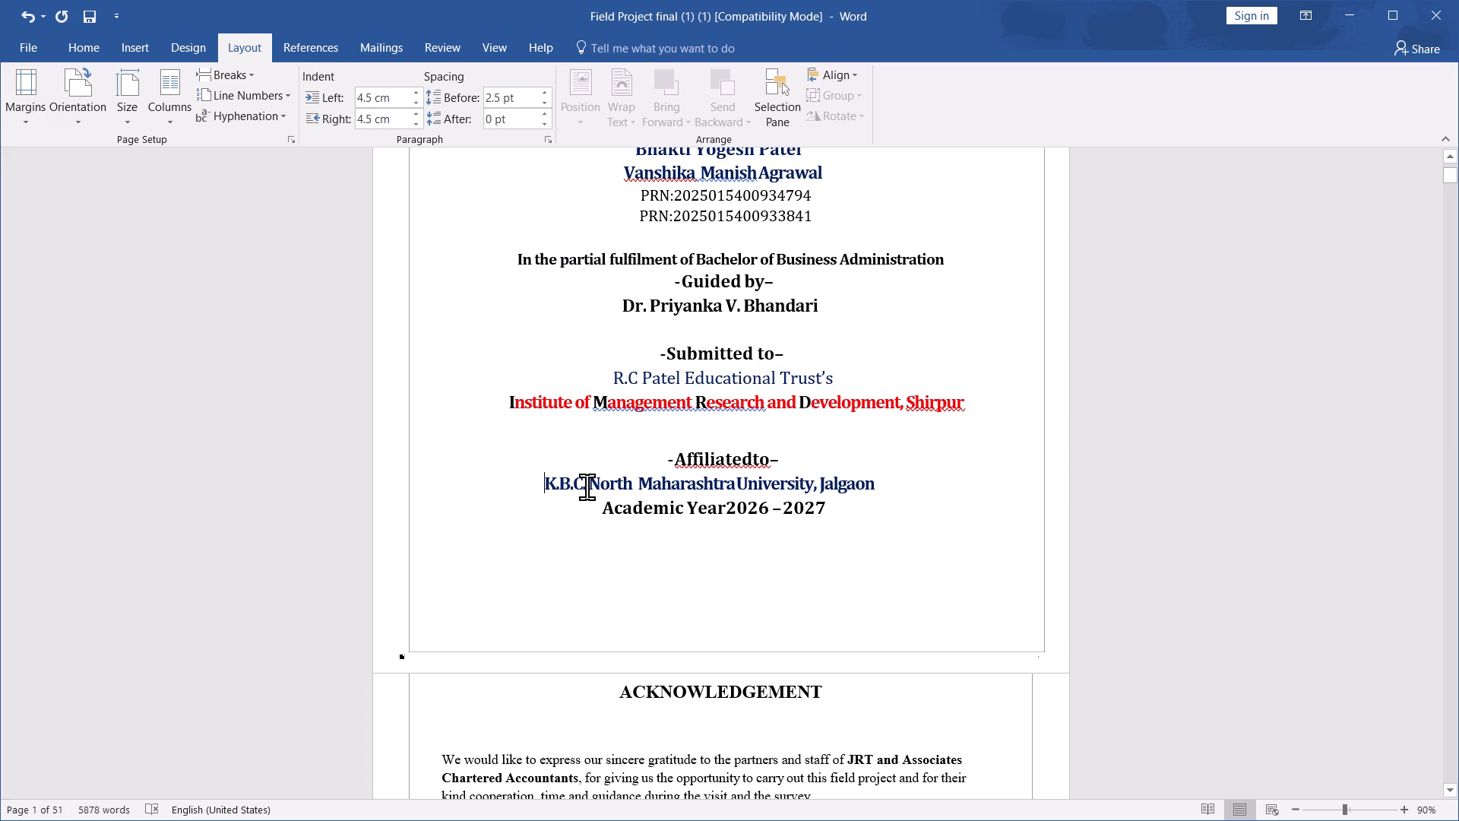
click(587, 487)
key(BackSpace)
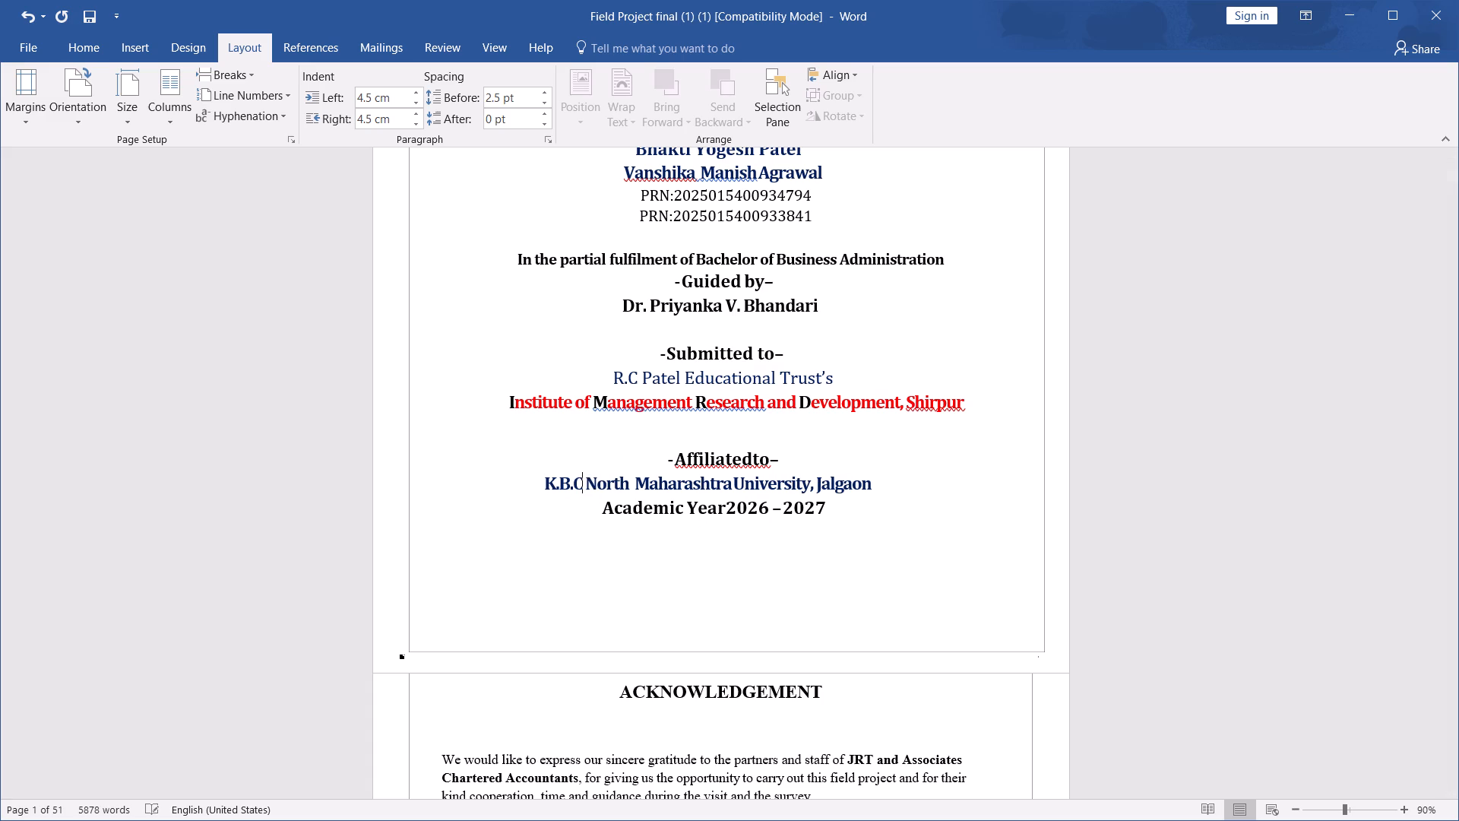
click(507, 491)
key(space)
click(890, 542)
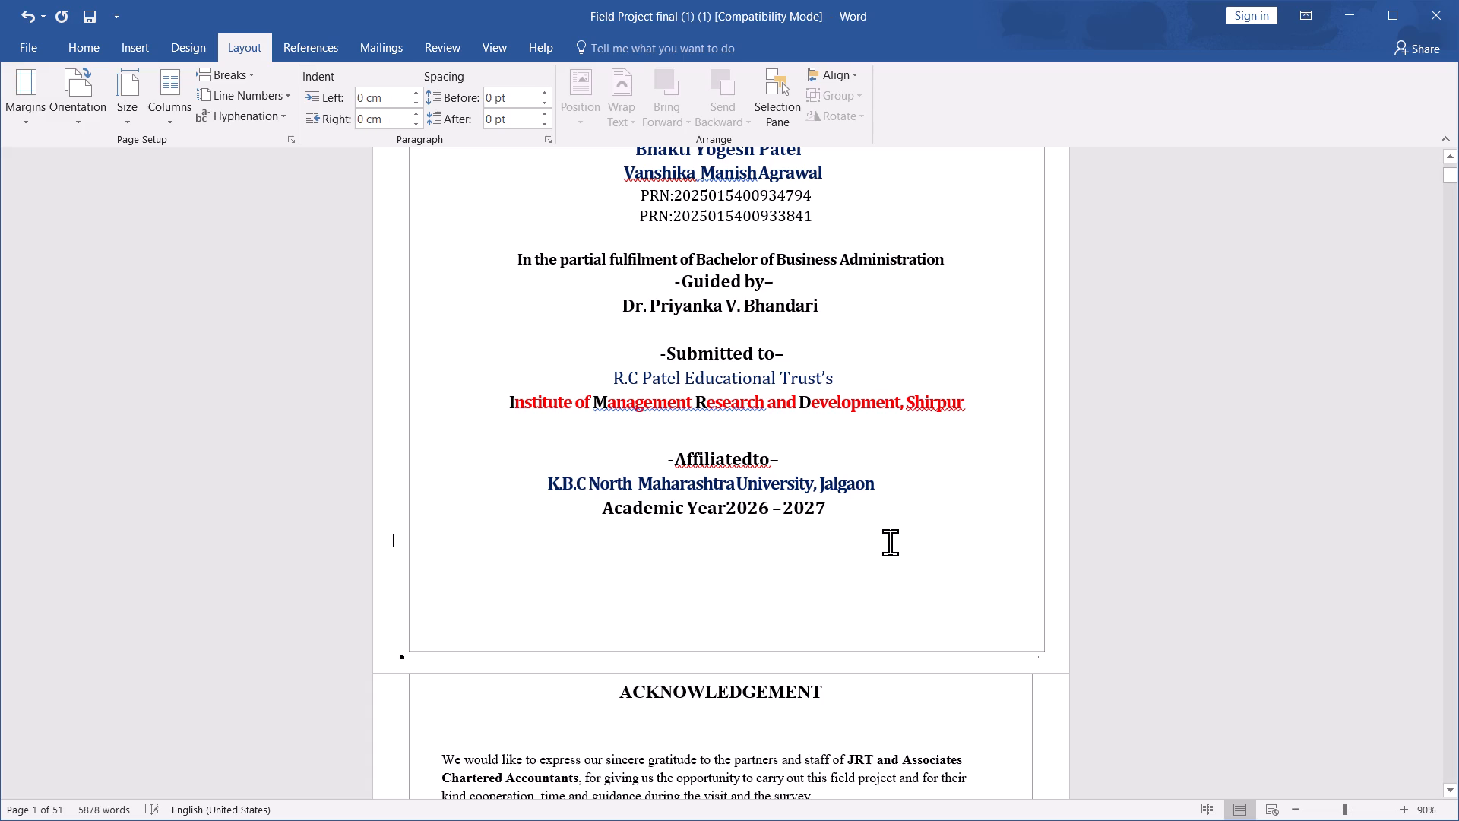
Insert a space between "Year" and "2026" in the academic year line.
click(726, 509)
key(space)
key(space)
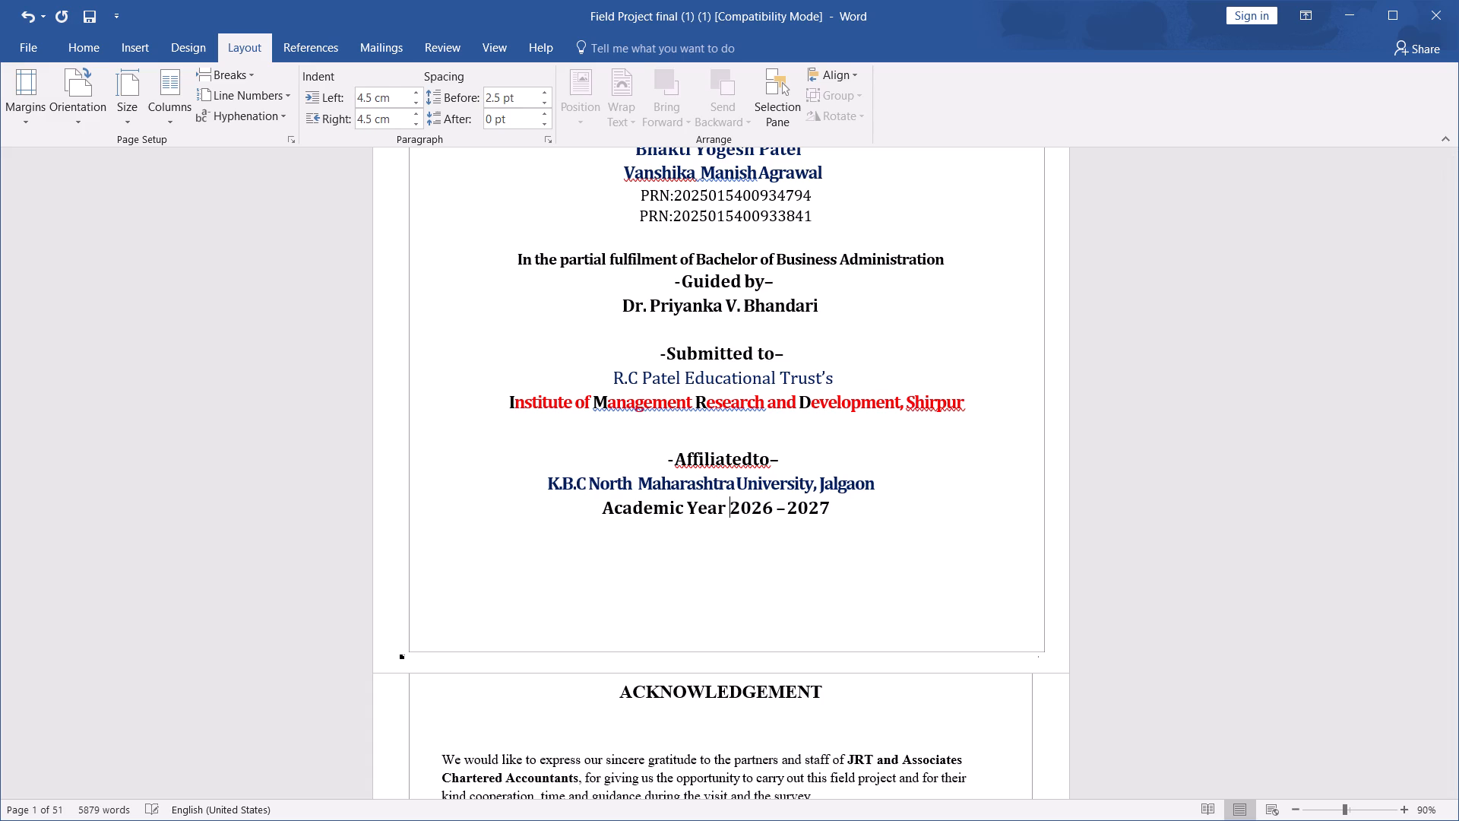
click(981, 502)
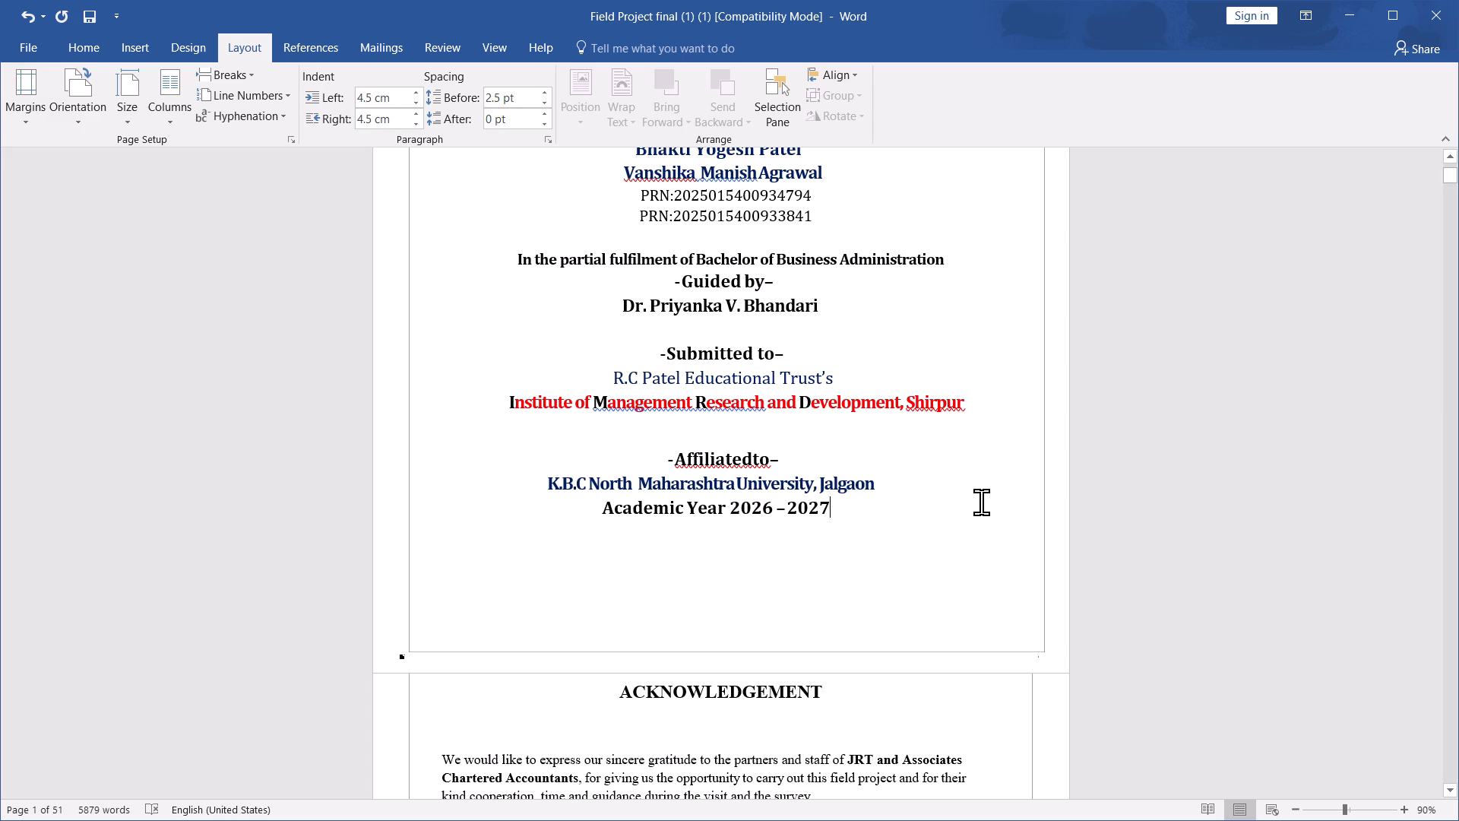
Review the corrected cover page and the pages that follow, up to Chapter 1, at a reduced zoom.
scroll(981, 502, up, 4)
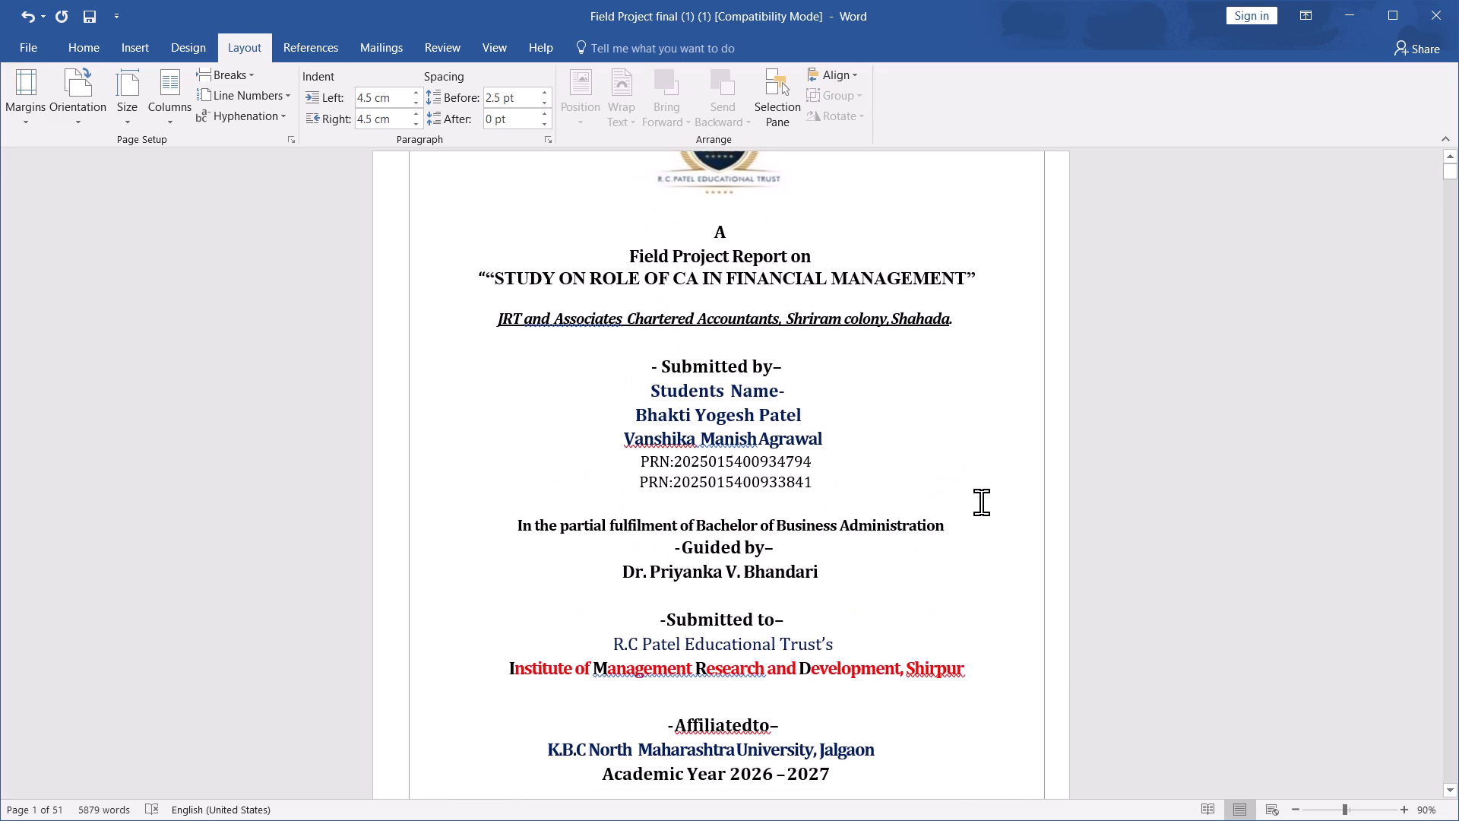
scroll(981, 502, up, 1)
scroll(981, 502, down, 3)
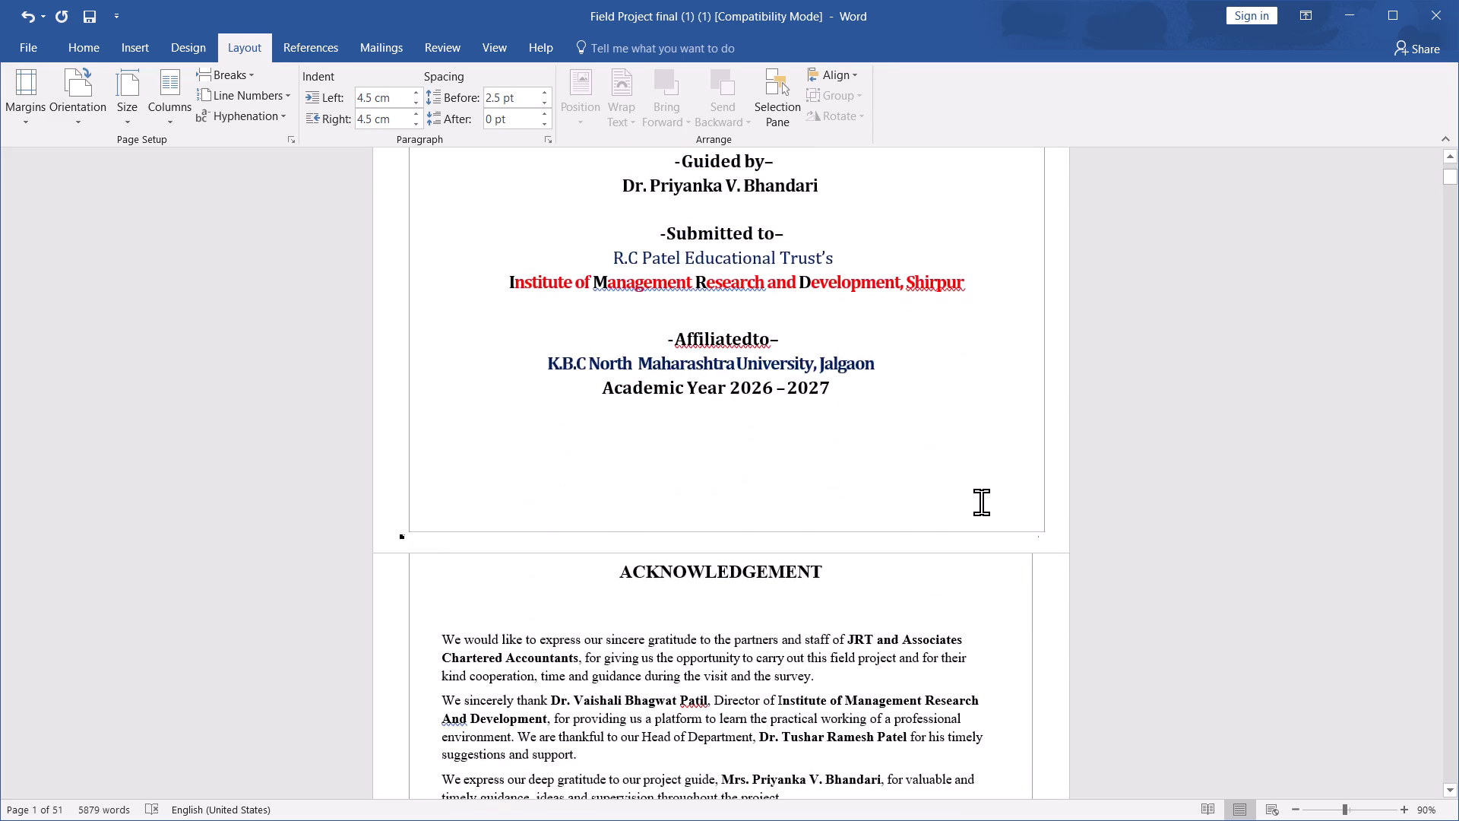
scroll(981, 502, down, 10)
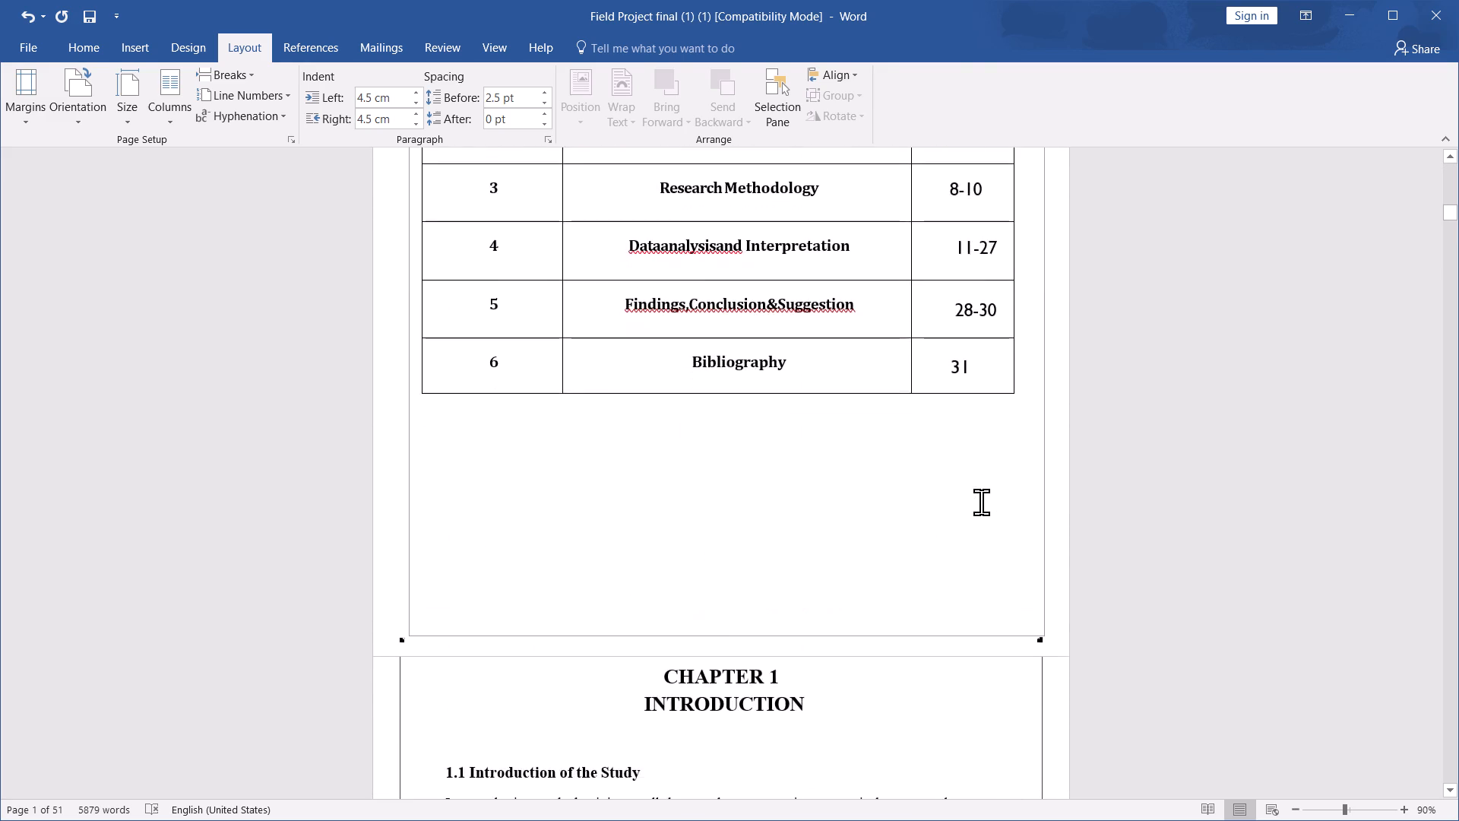
scroll(981, 502, down, 1)
ctrl+scroll(981, 502, down, 2)
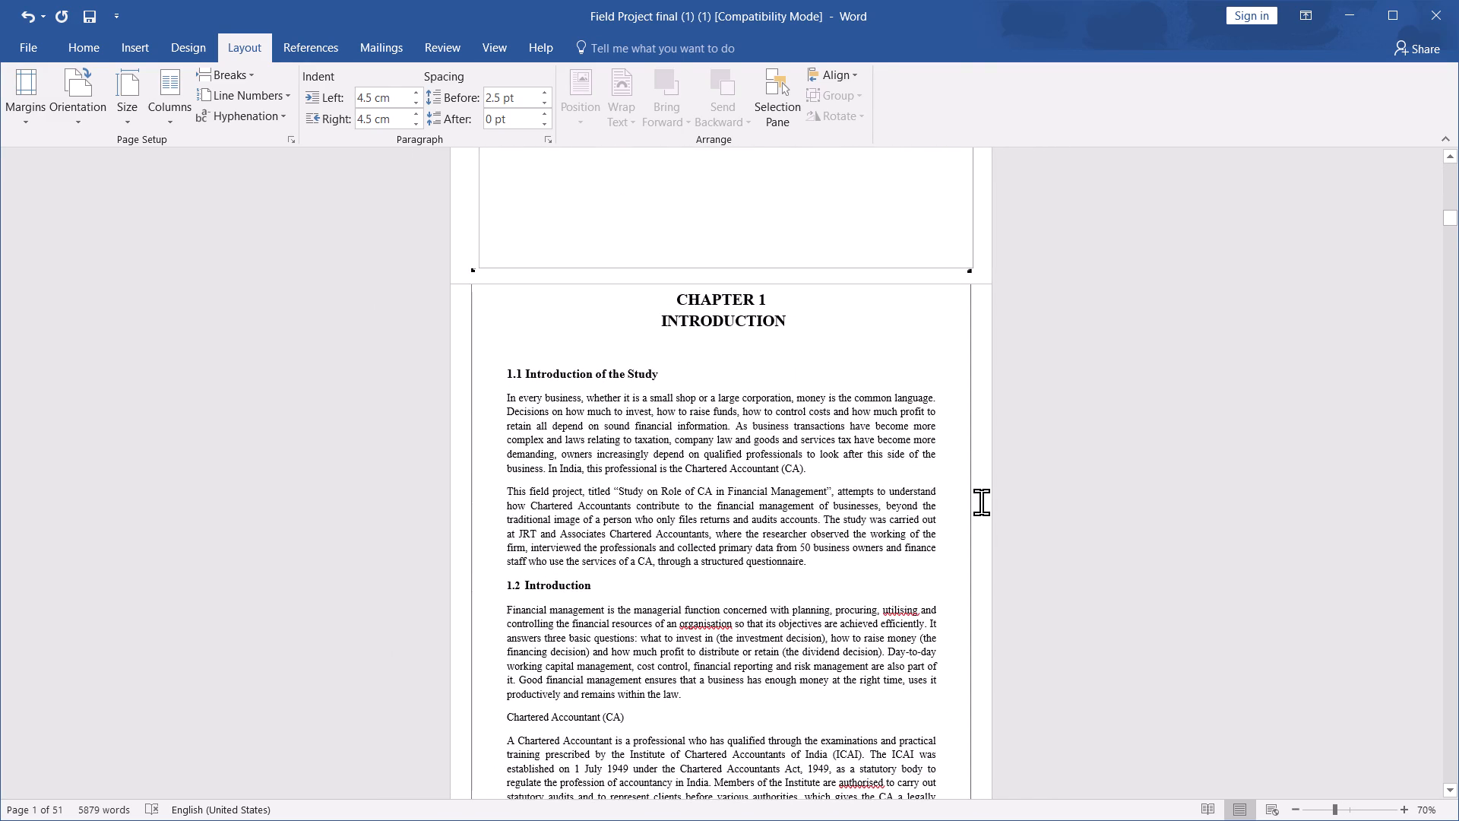
ctrl+scroll(981, 502, down, 2)
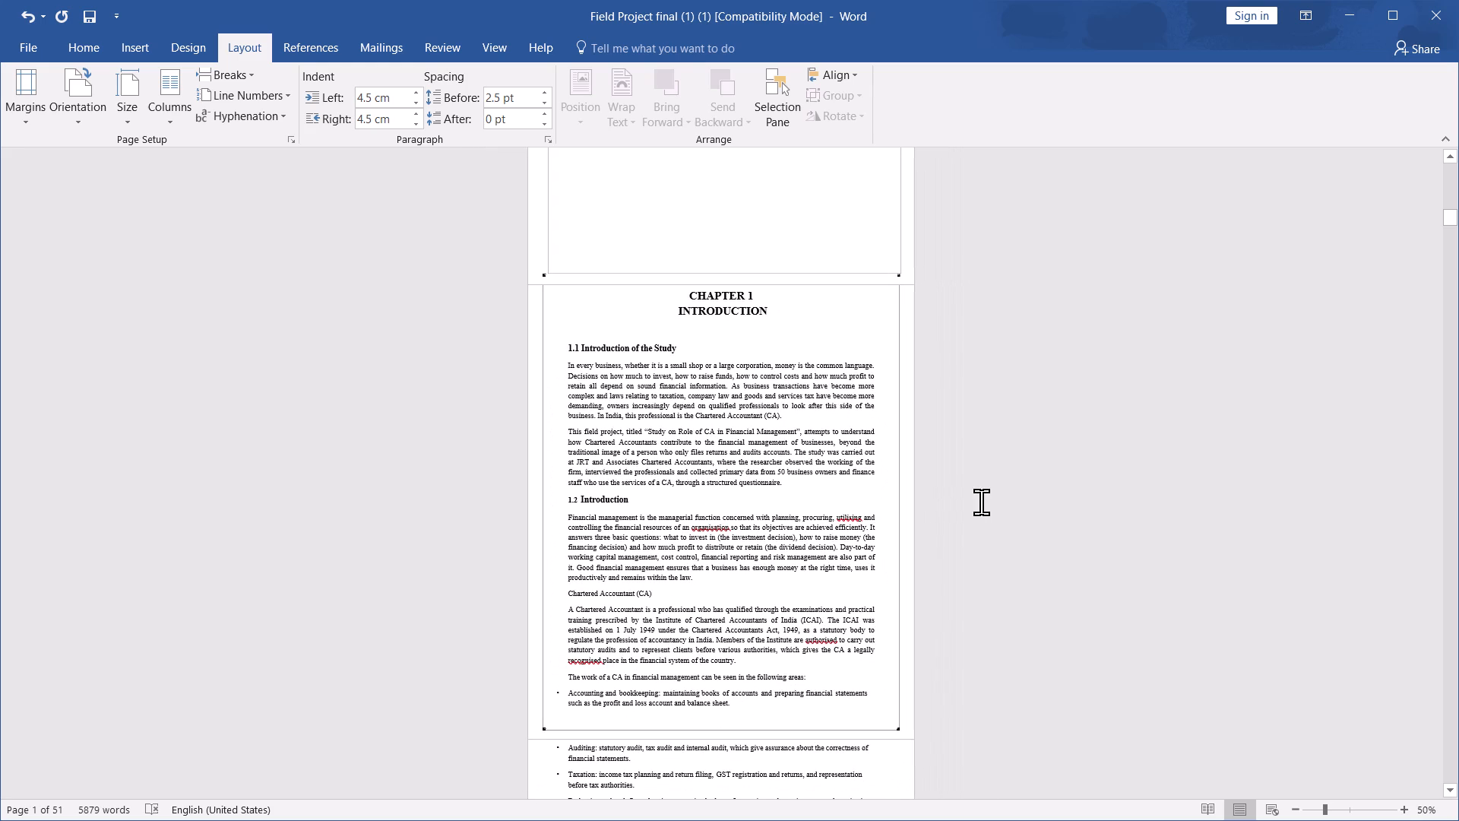
Show multiple pages side by side and examine the layout from Chapter 1 through the Chapter 4 tables and charts.
click(482, 38)
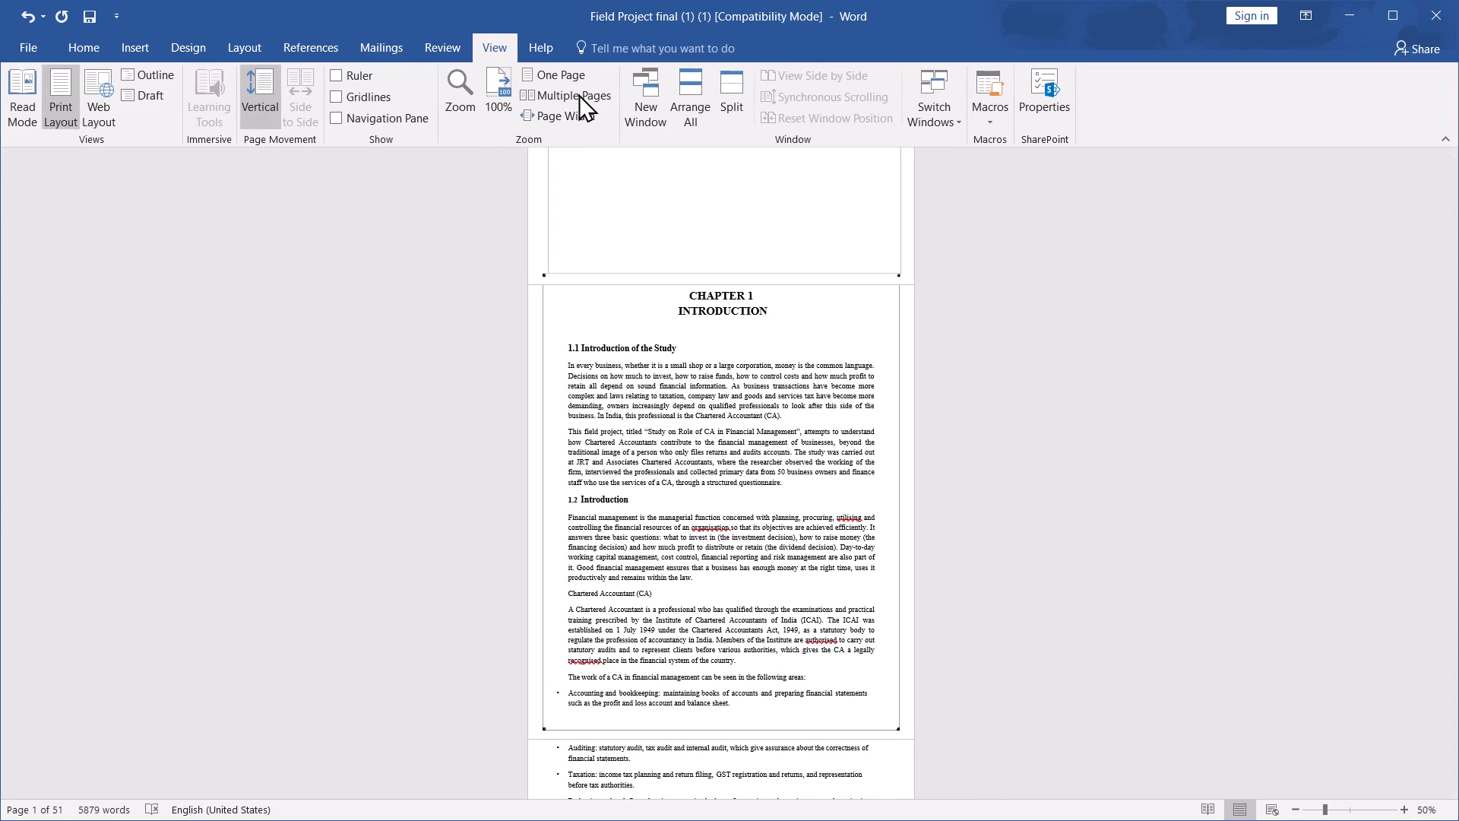
click(578, 94)
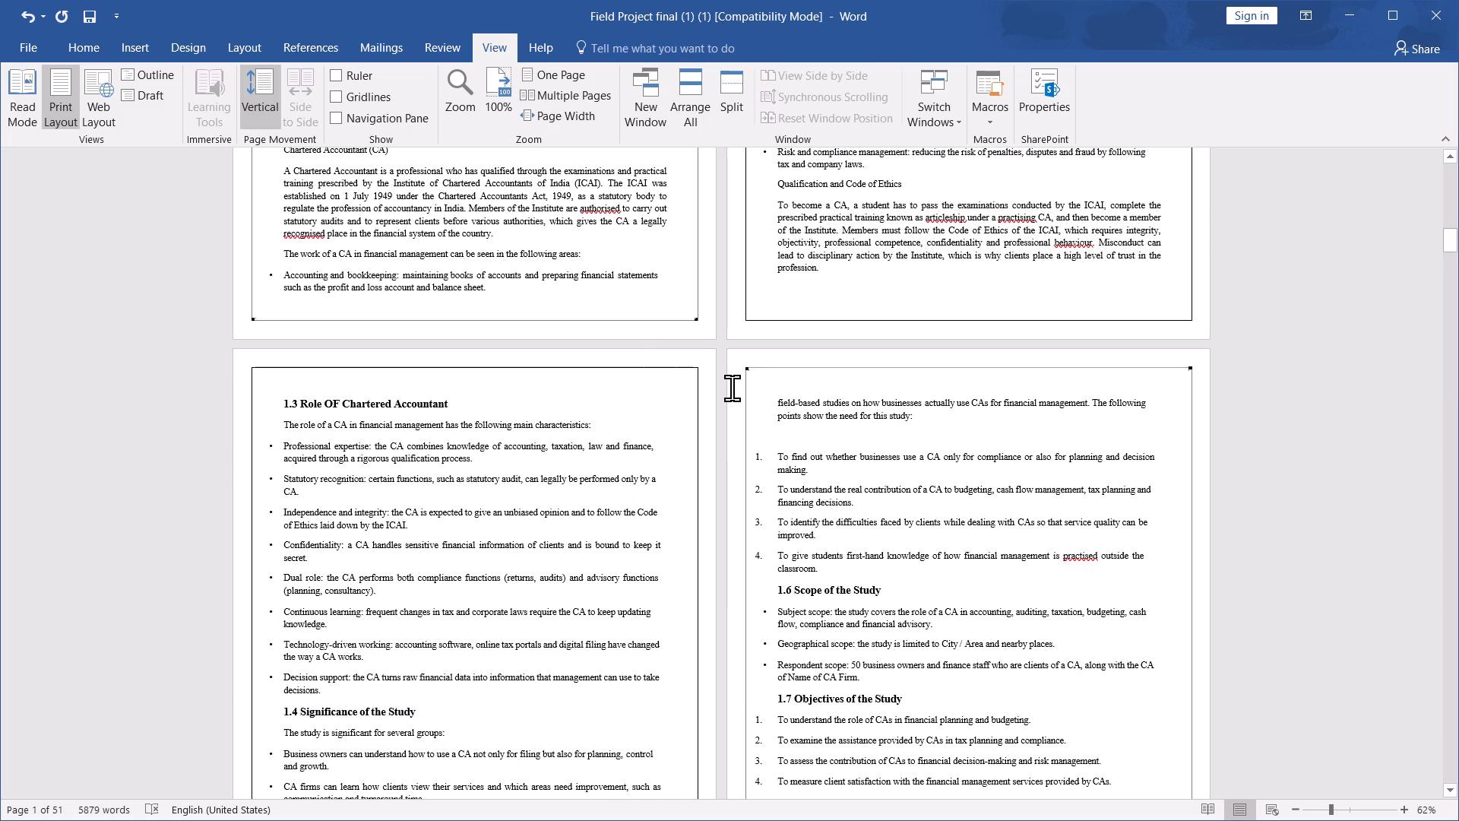
scroll(732, 388, up, 3)
scroll(732, 388, right, 1)
scroll(732, 388, down, 1)
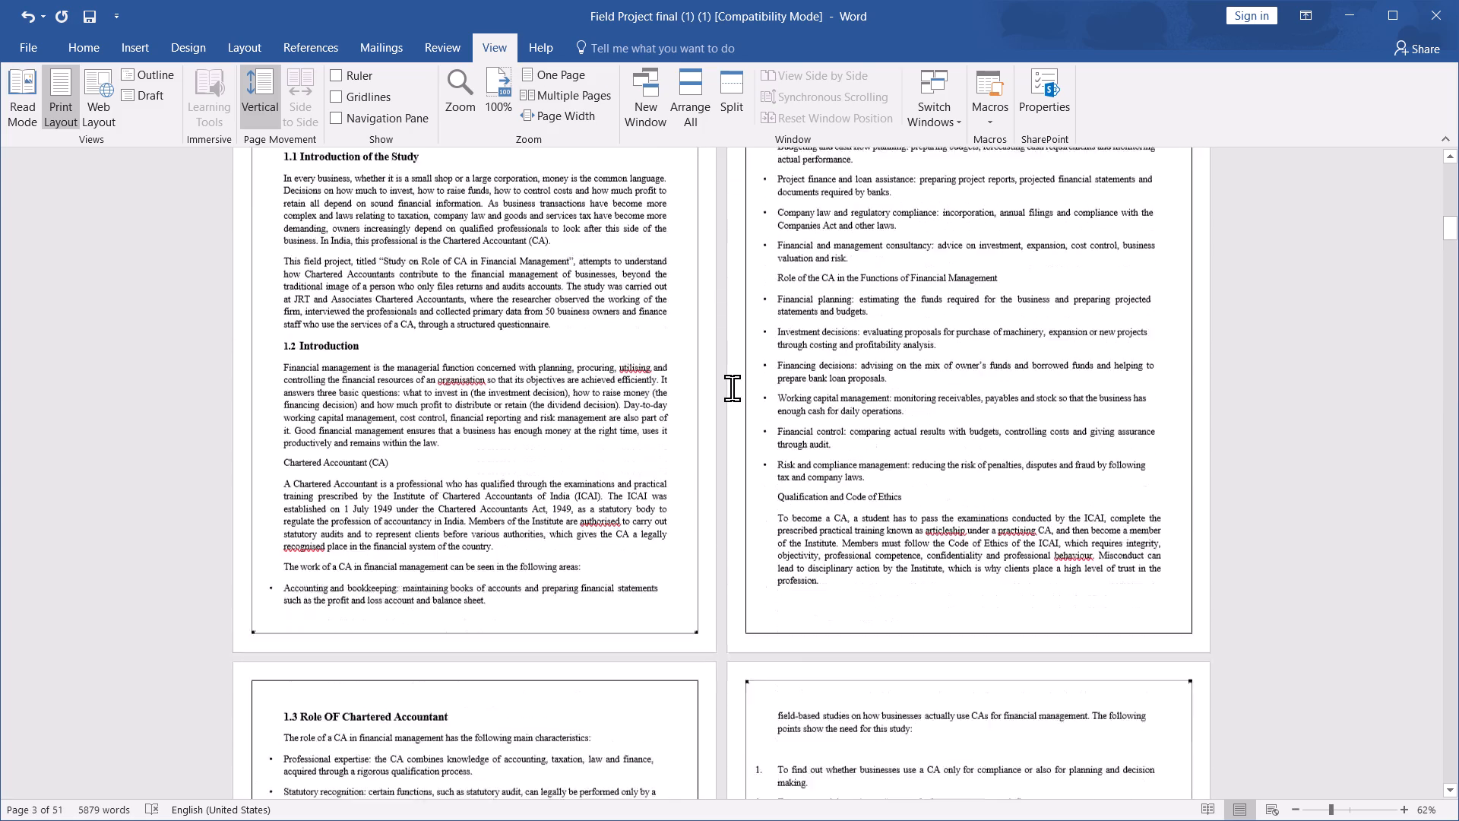
scroll(732, 388, down, 4)
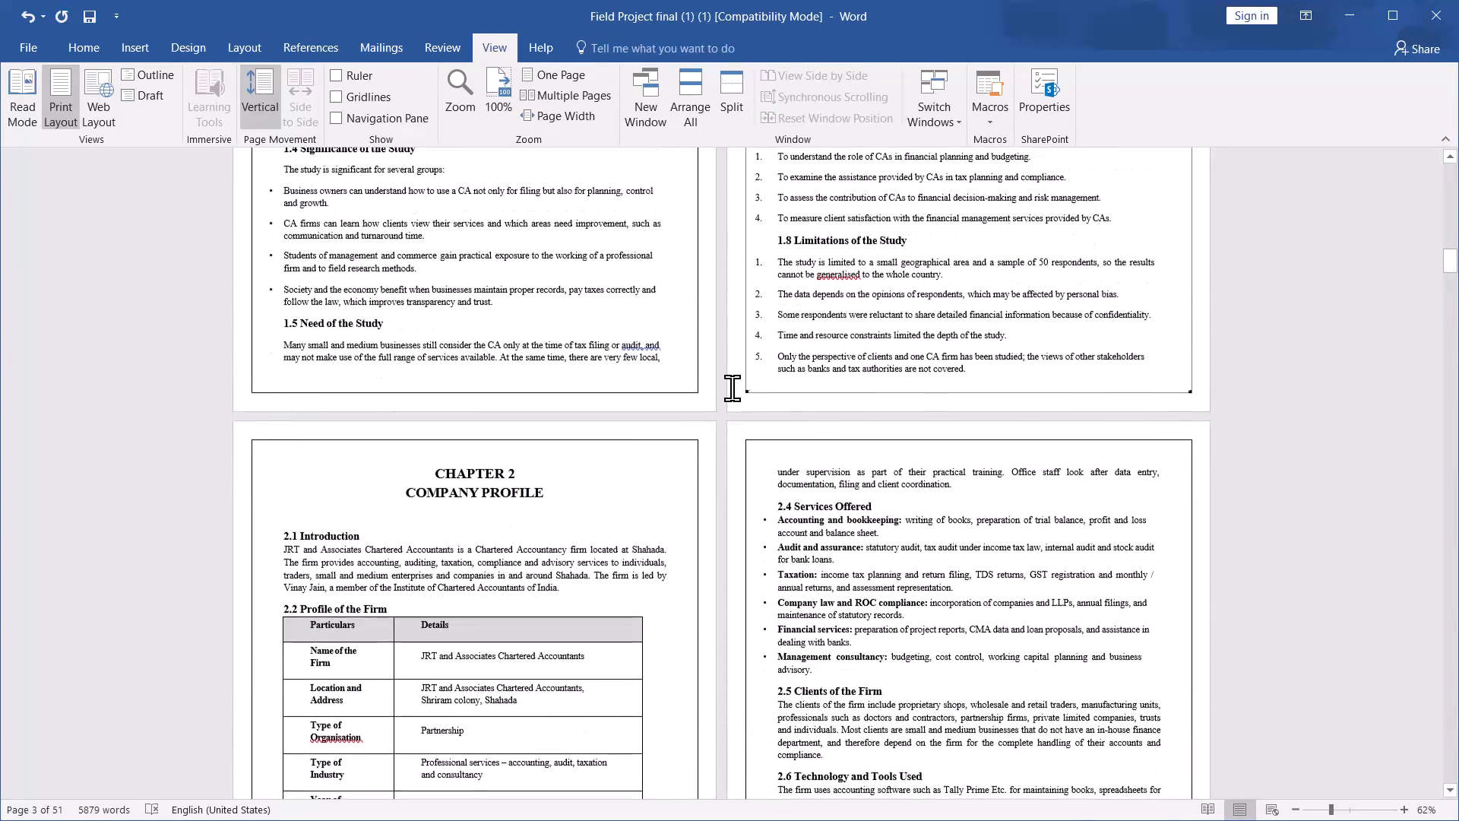
scroll(732, 388, down, 5)
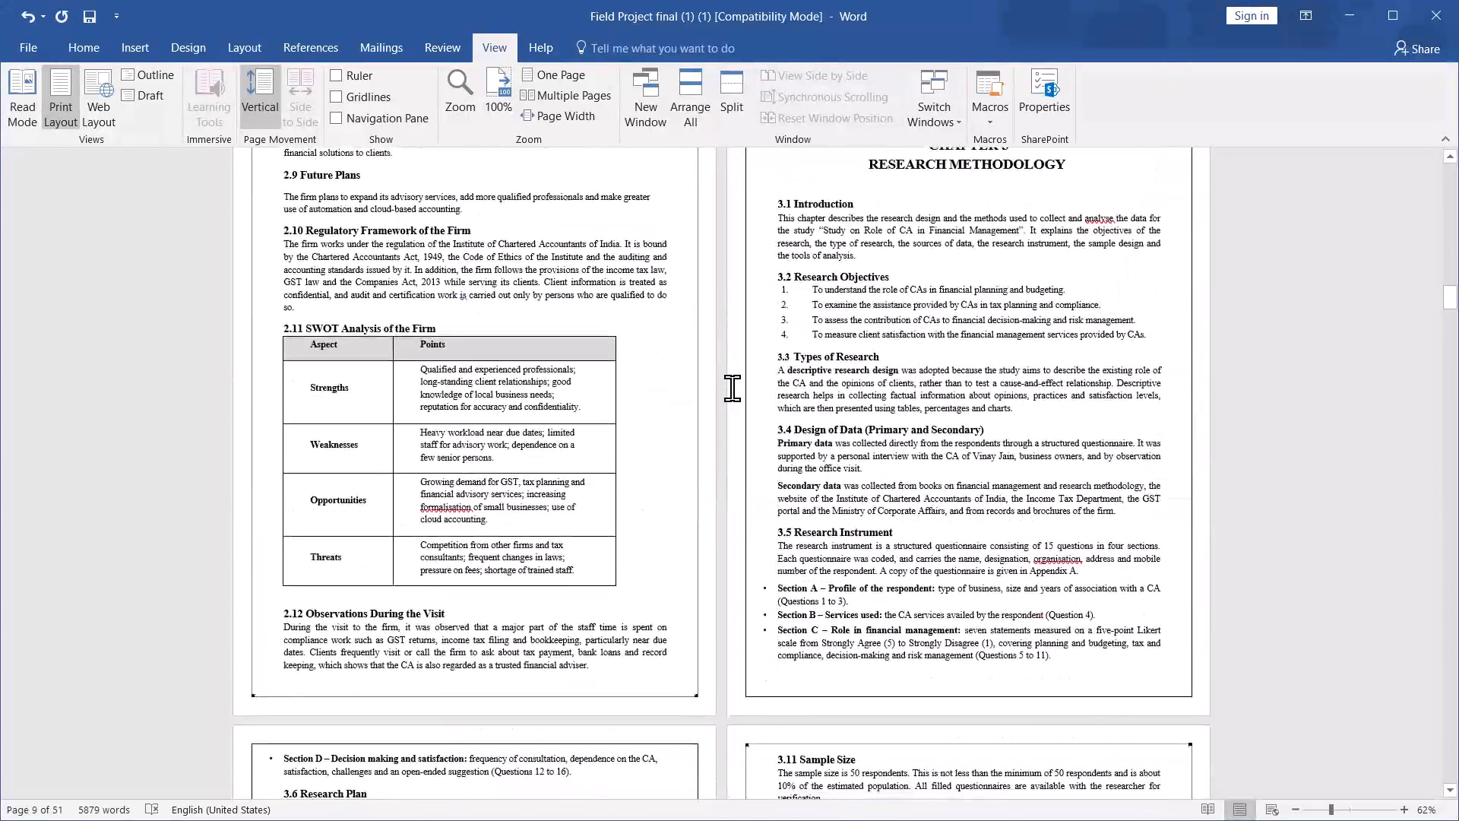
scroll(732, 388, down, 6)
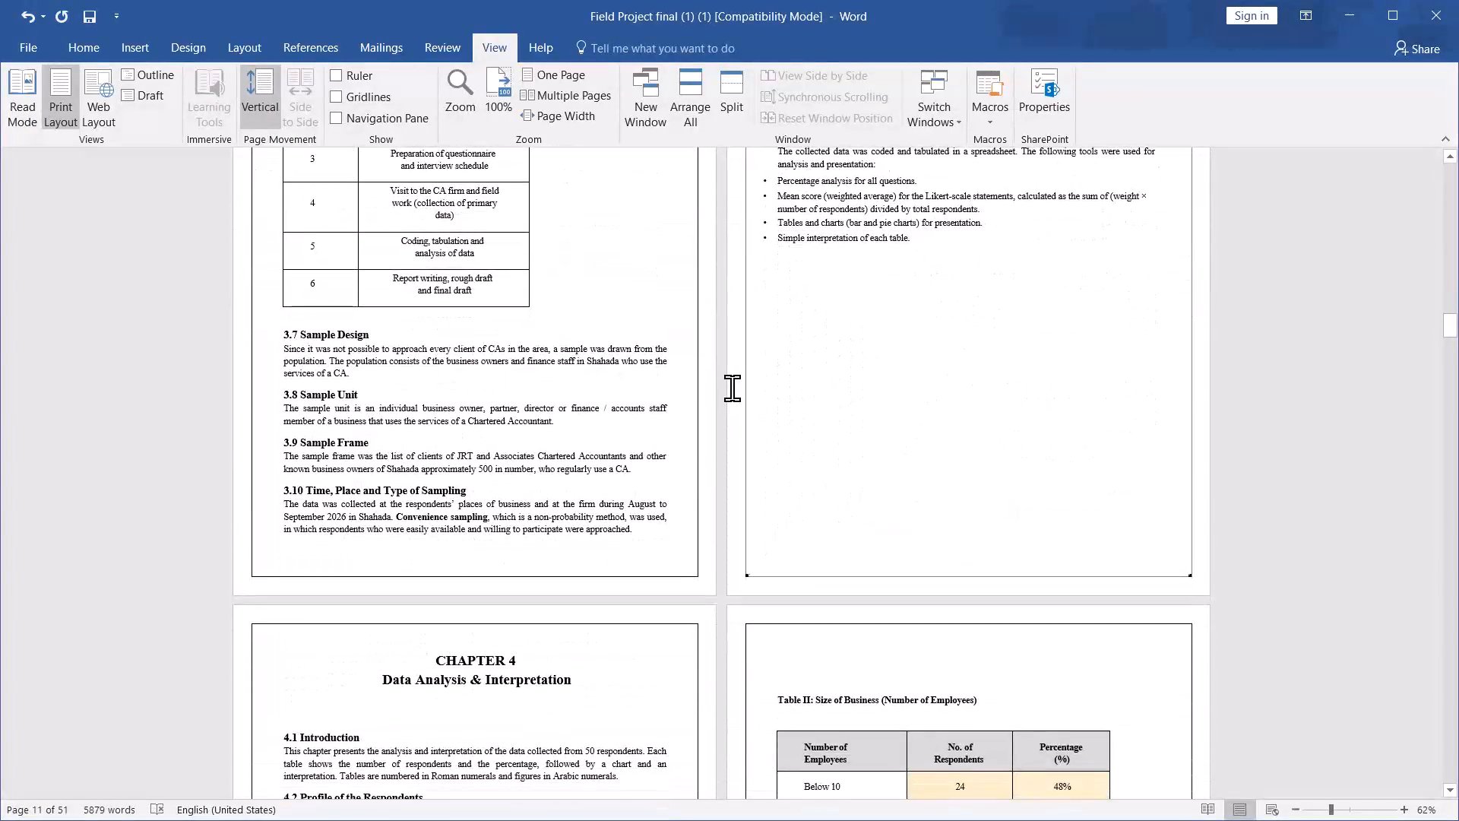
scroll(732, 388, down, 8)
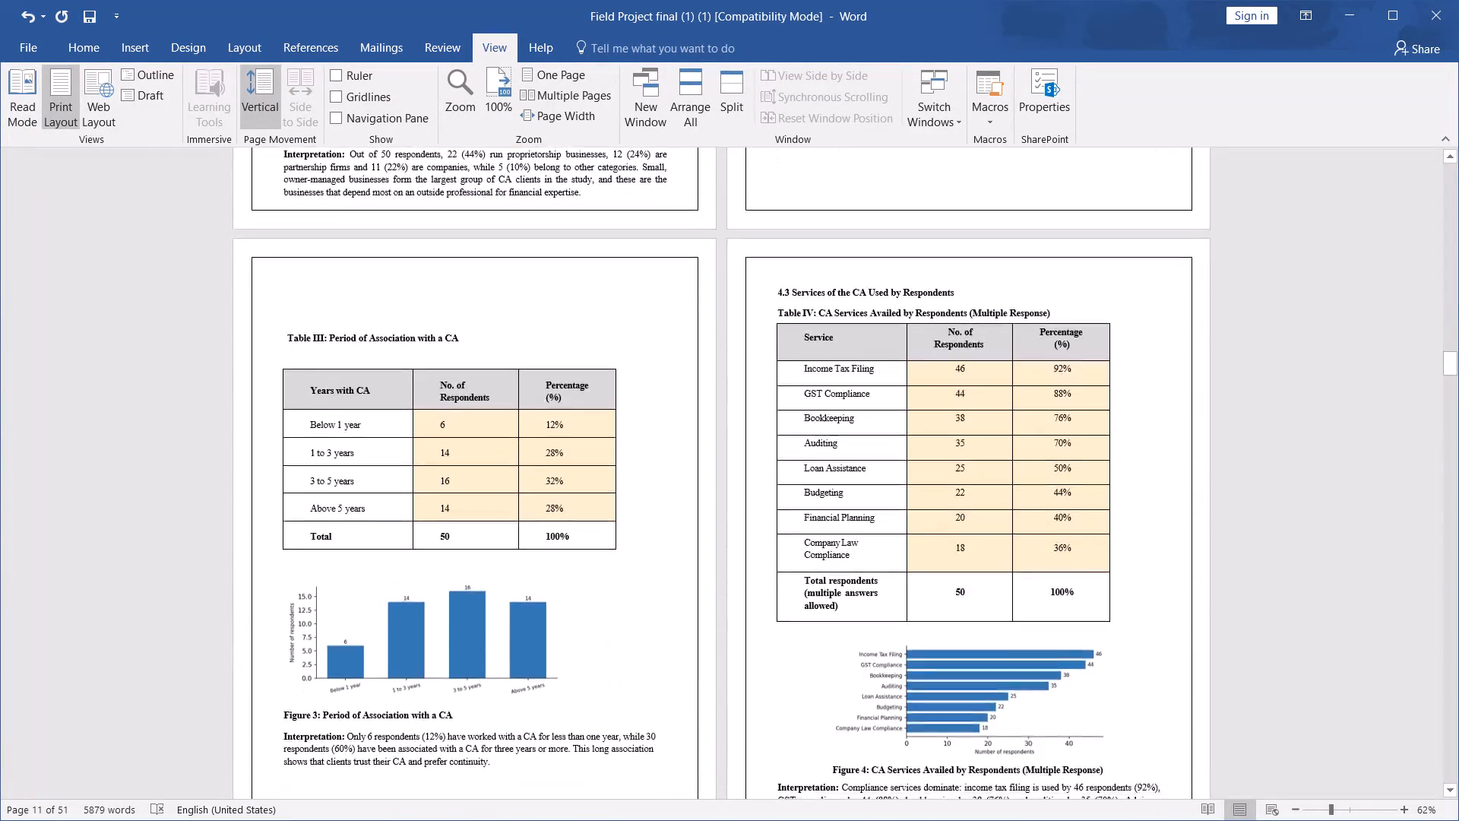
scroll(732, 388, down, 9)
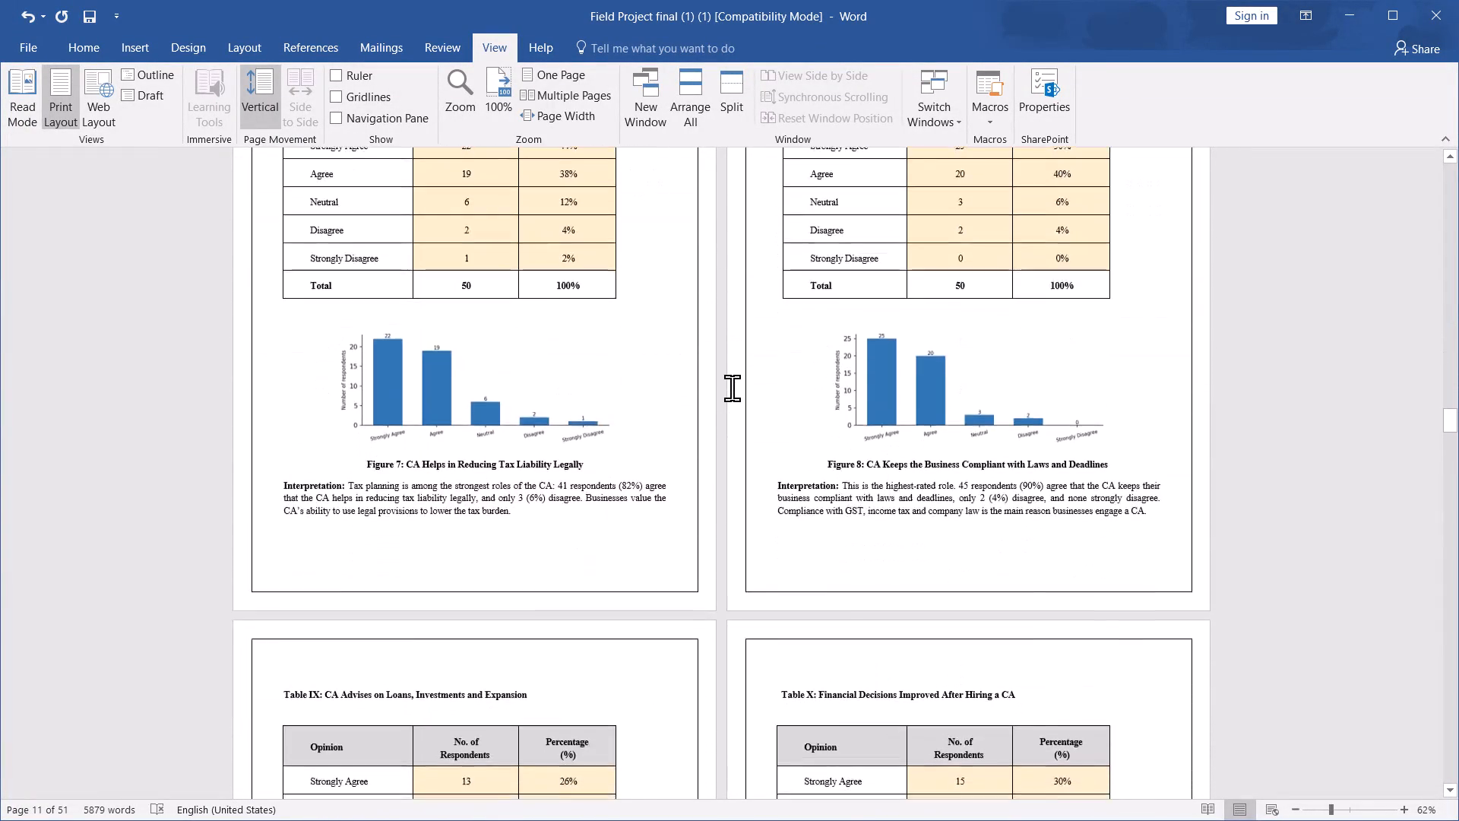
scroll(732, 388, down, 9)
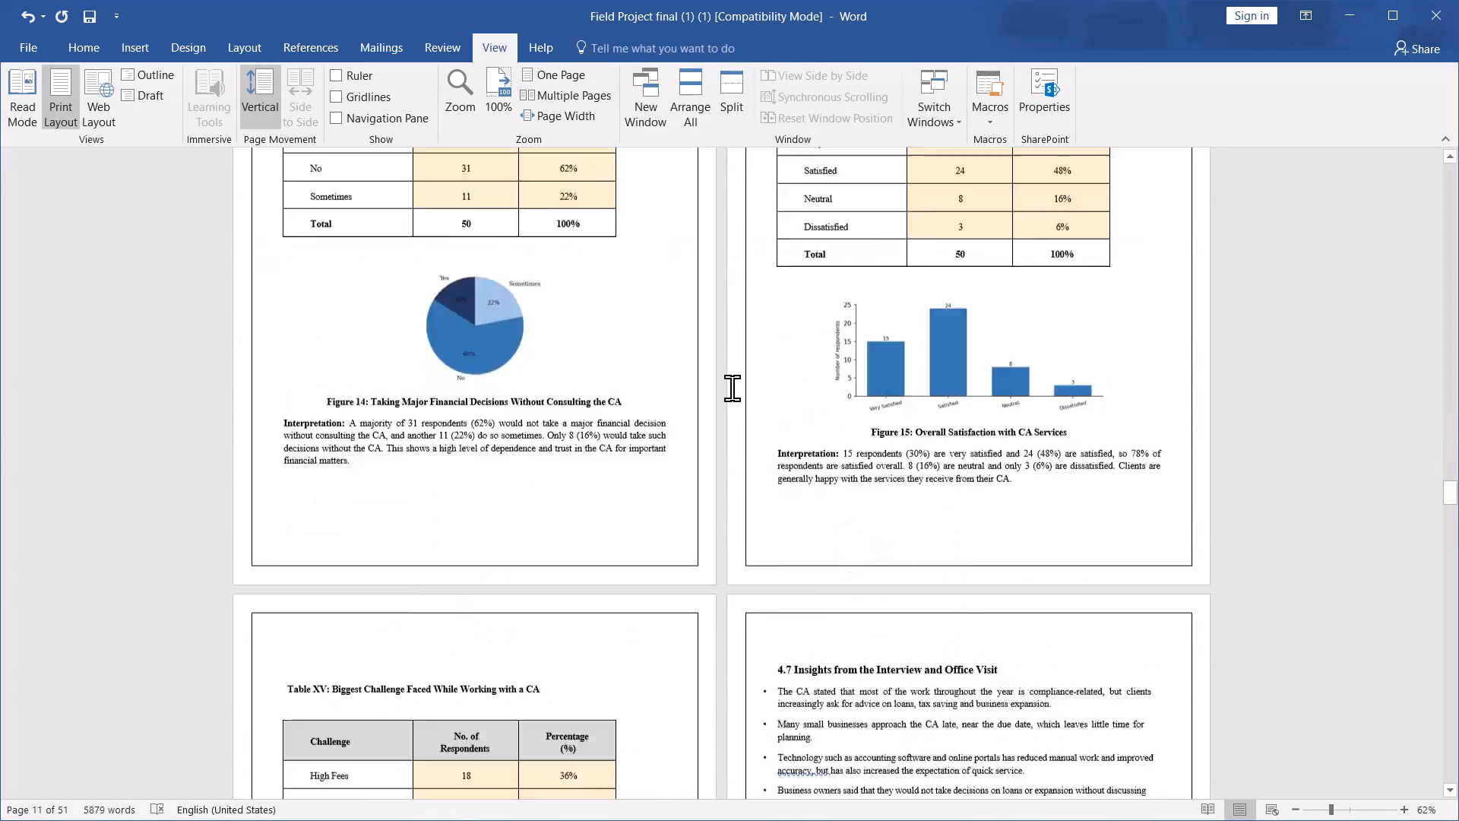
Delete the blank page before Chapter 5, Summary and Conclusion.
scroll(732, 388, down, 5)
click(564, 449)
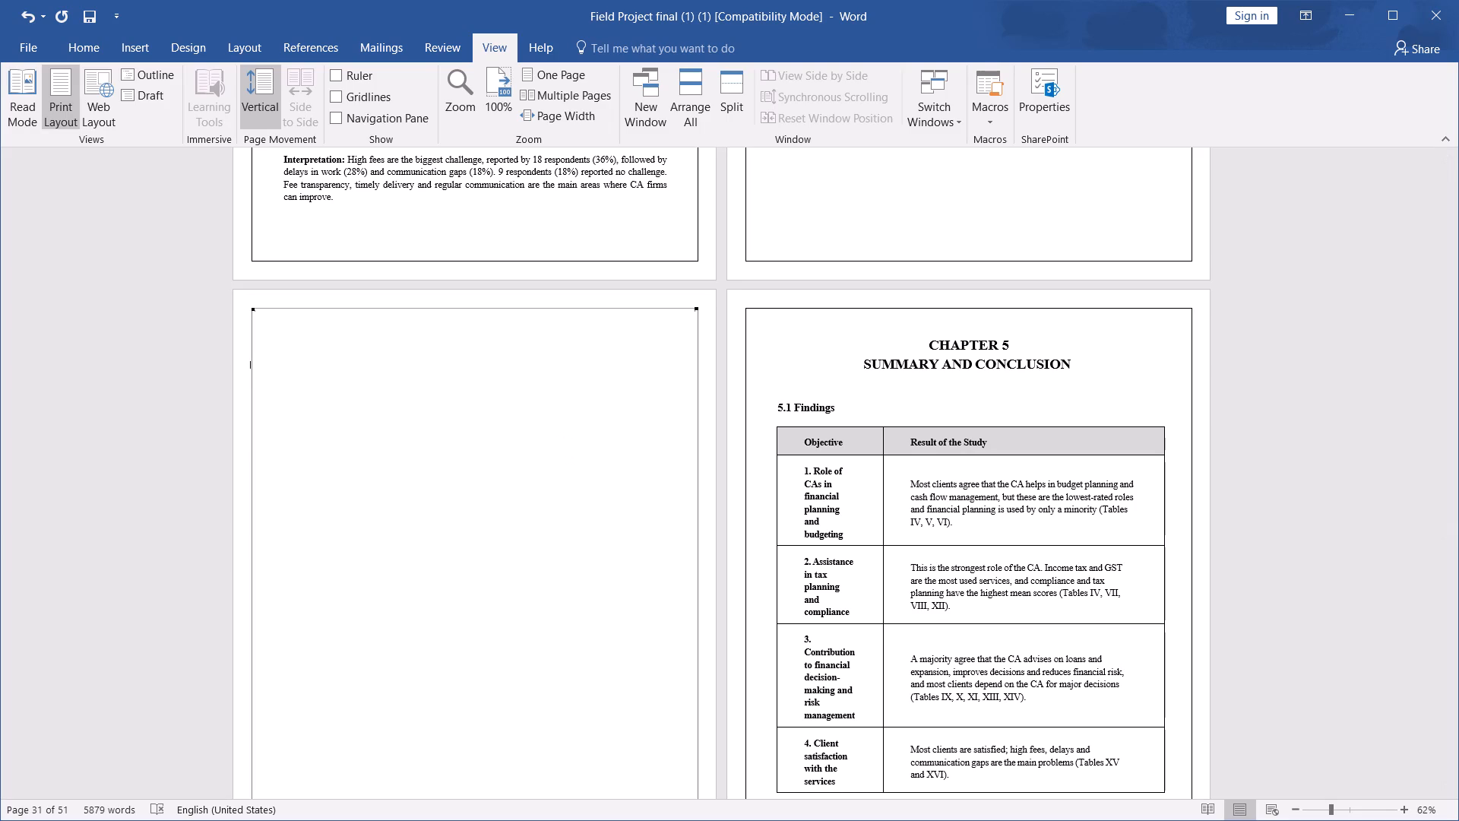
key(Delete)
Check the Chapter 5 pages and delete the blank page before Chapter 6, Bibliography.
scroll(564, 449, up, 3)
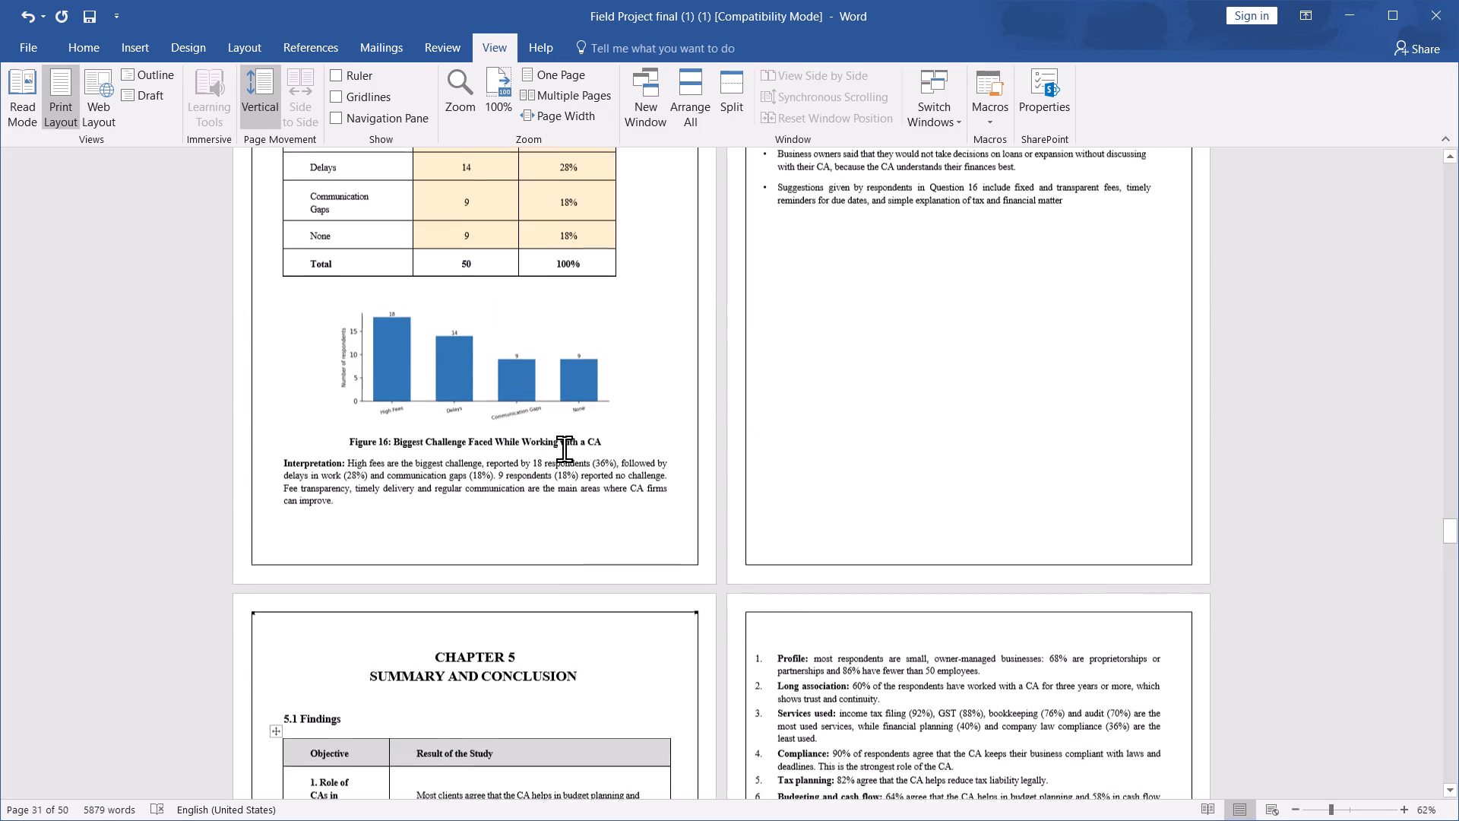
scroll(564, 449, up, 1)
scroll(564, 449, right, 1)
scroll(564, 449, down, 2)
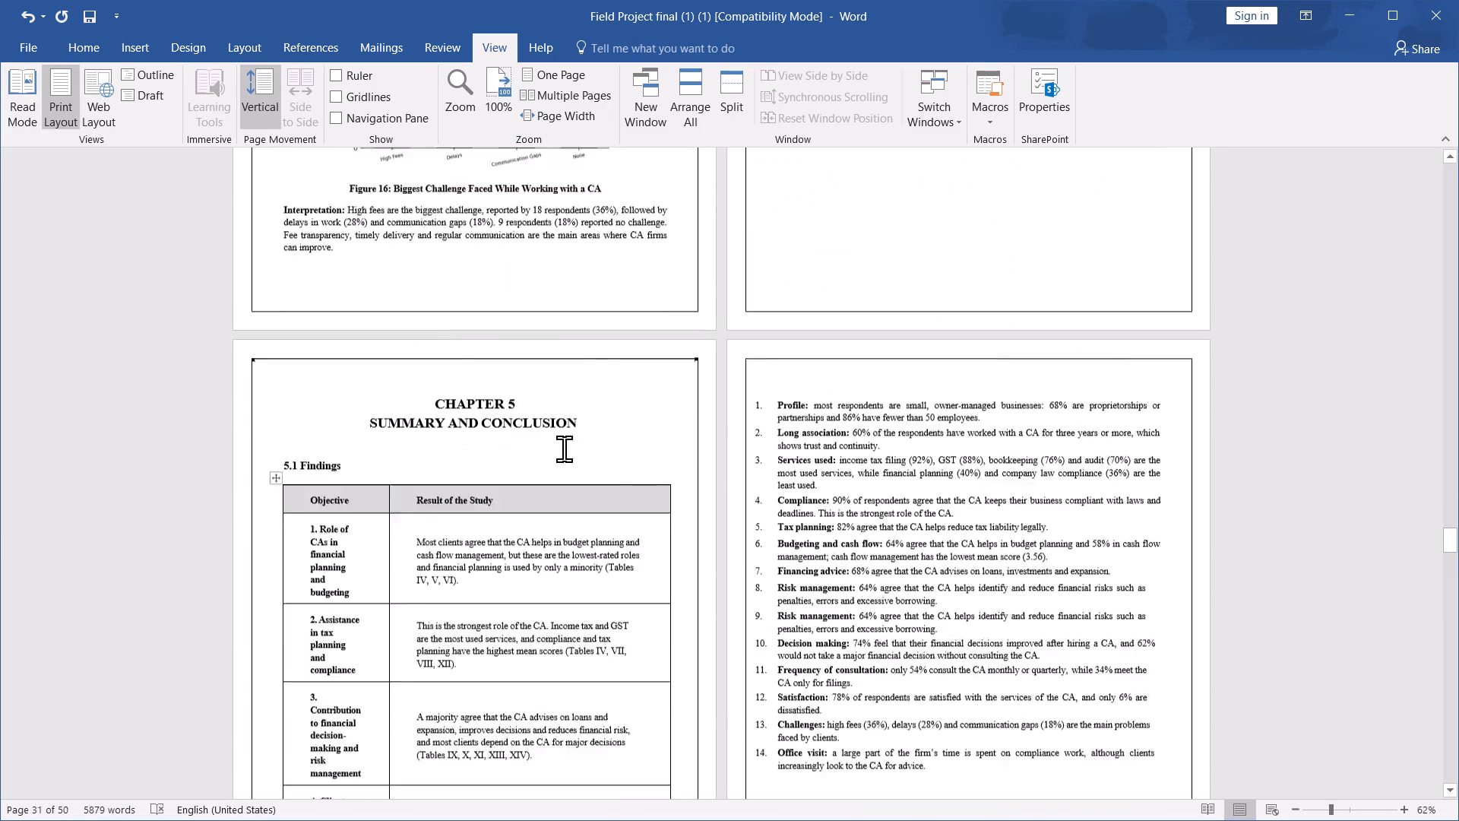
scroll(564, 449, down, 6)
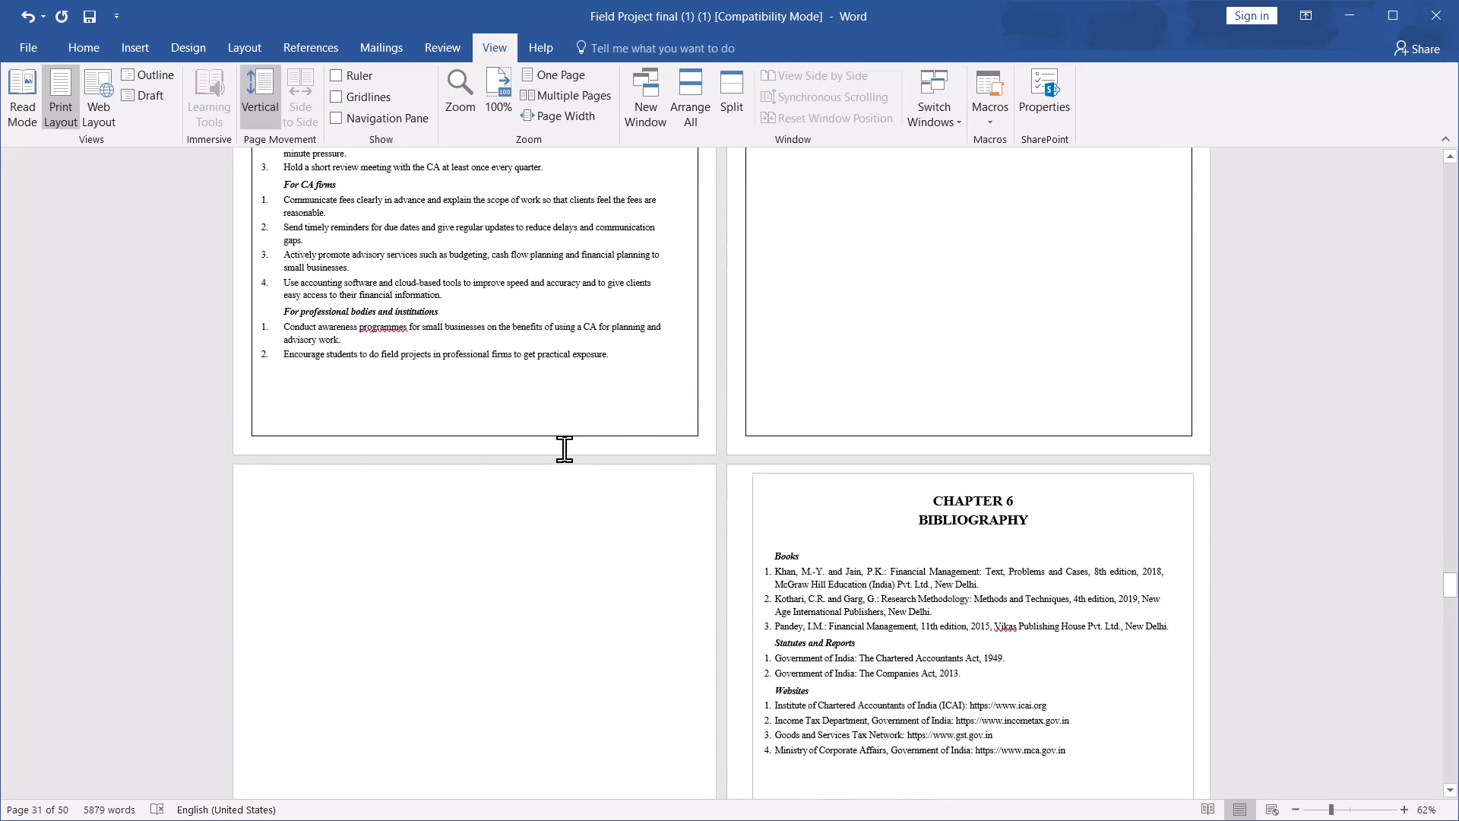
scroll(564, 449, down, 2)
click(564, 449)
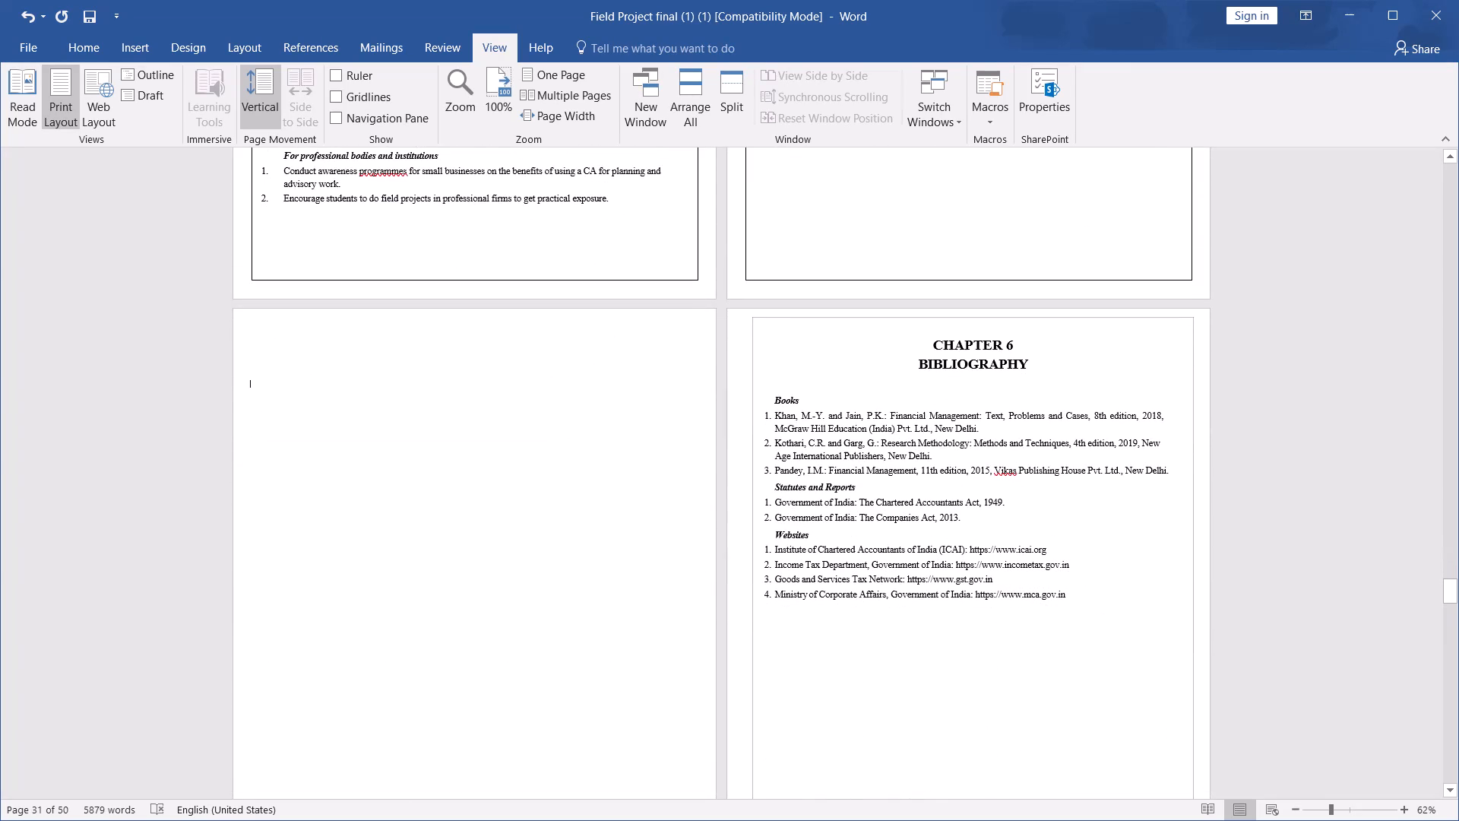
key(Delete)
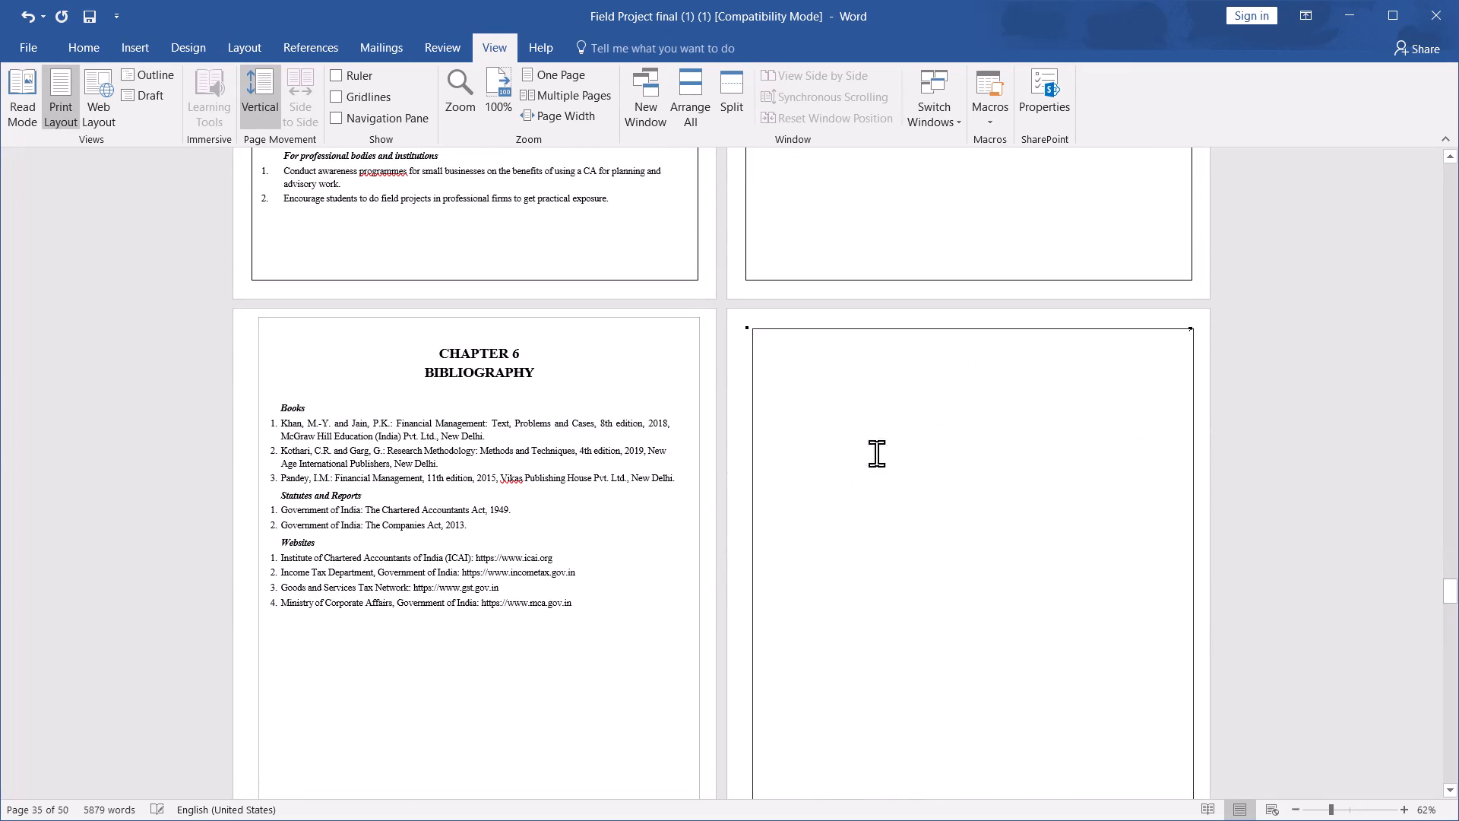
Try to remove the blank bordered page that follows the Bibliography by deleting its empty lines.
click(914, 449)
key(Delete)
key(Delete)
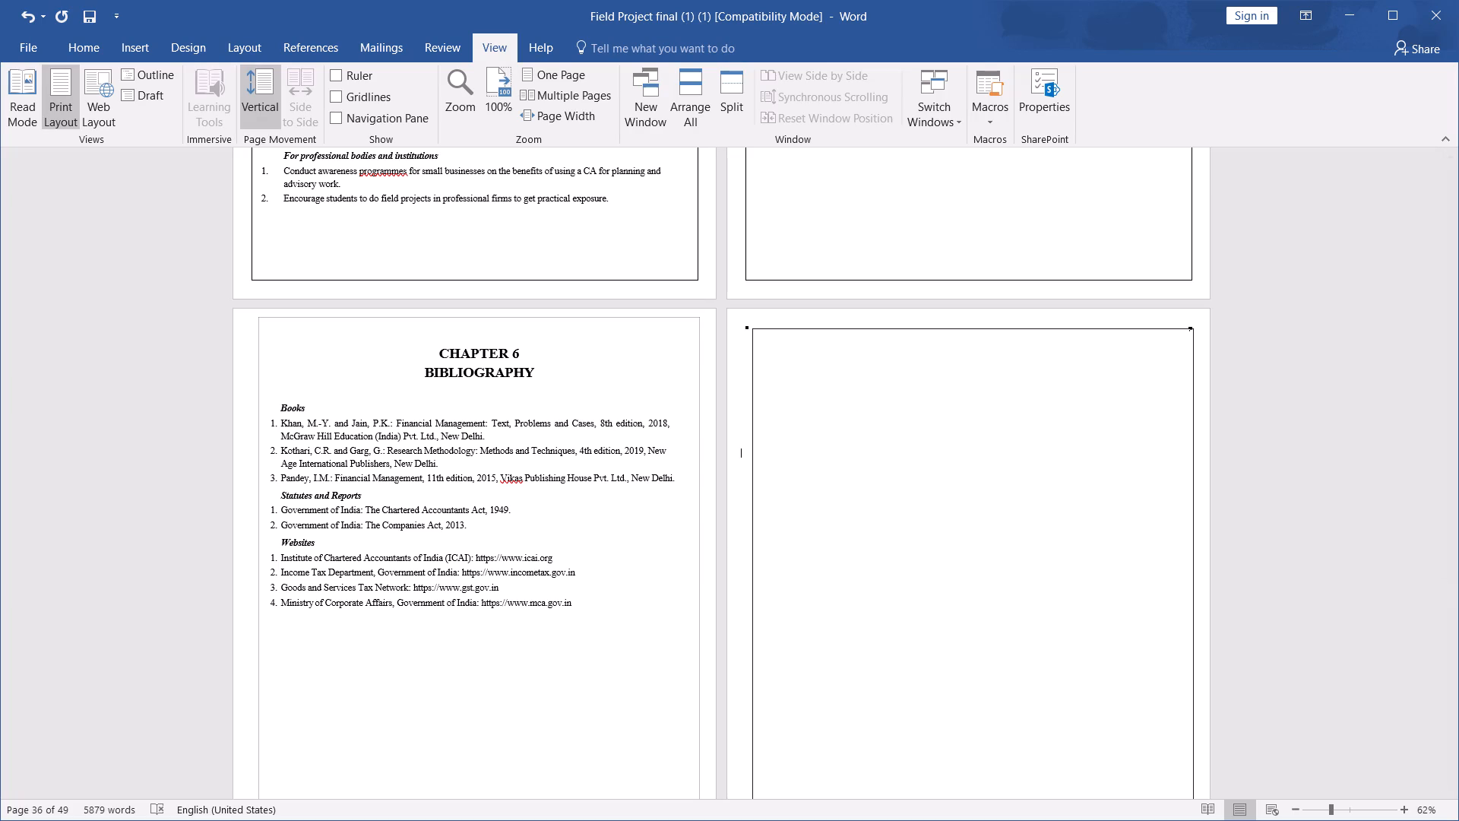
Try to remove the last blank bordered page of the document by deleting all its empty lines.
scroll(914, 449, down, 20)
scroll(914, 449, down, 20)
scroll(914, 449, down, 20)
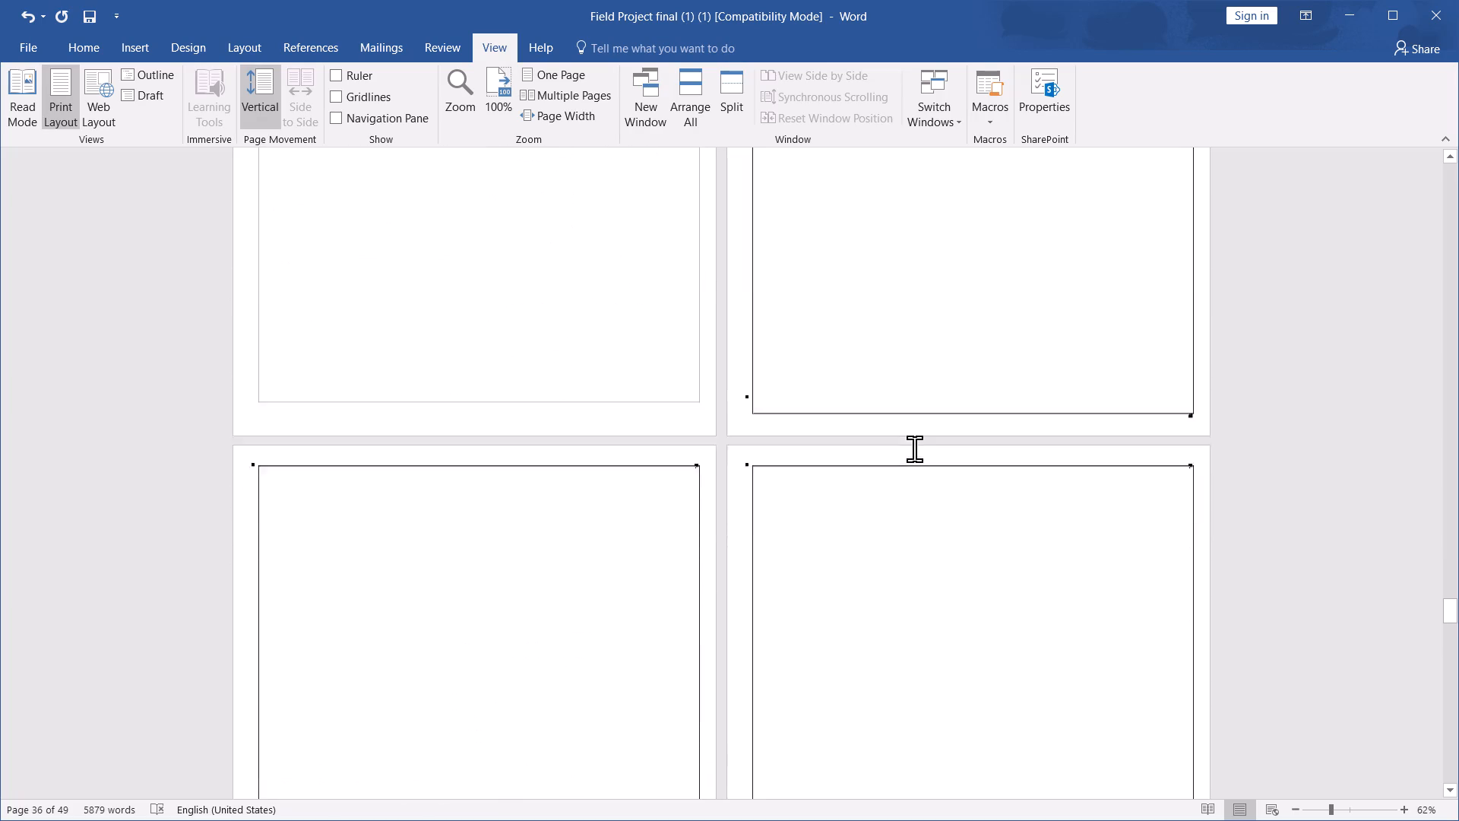
scroll(914, 449, down, 20)
scroll(914, 449, down, 20)
scroll(914, 449, down, 20)
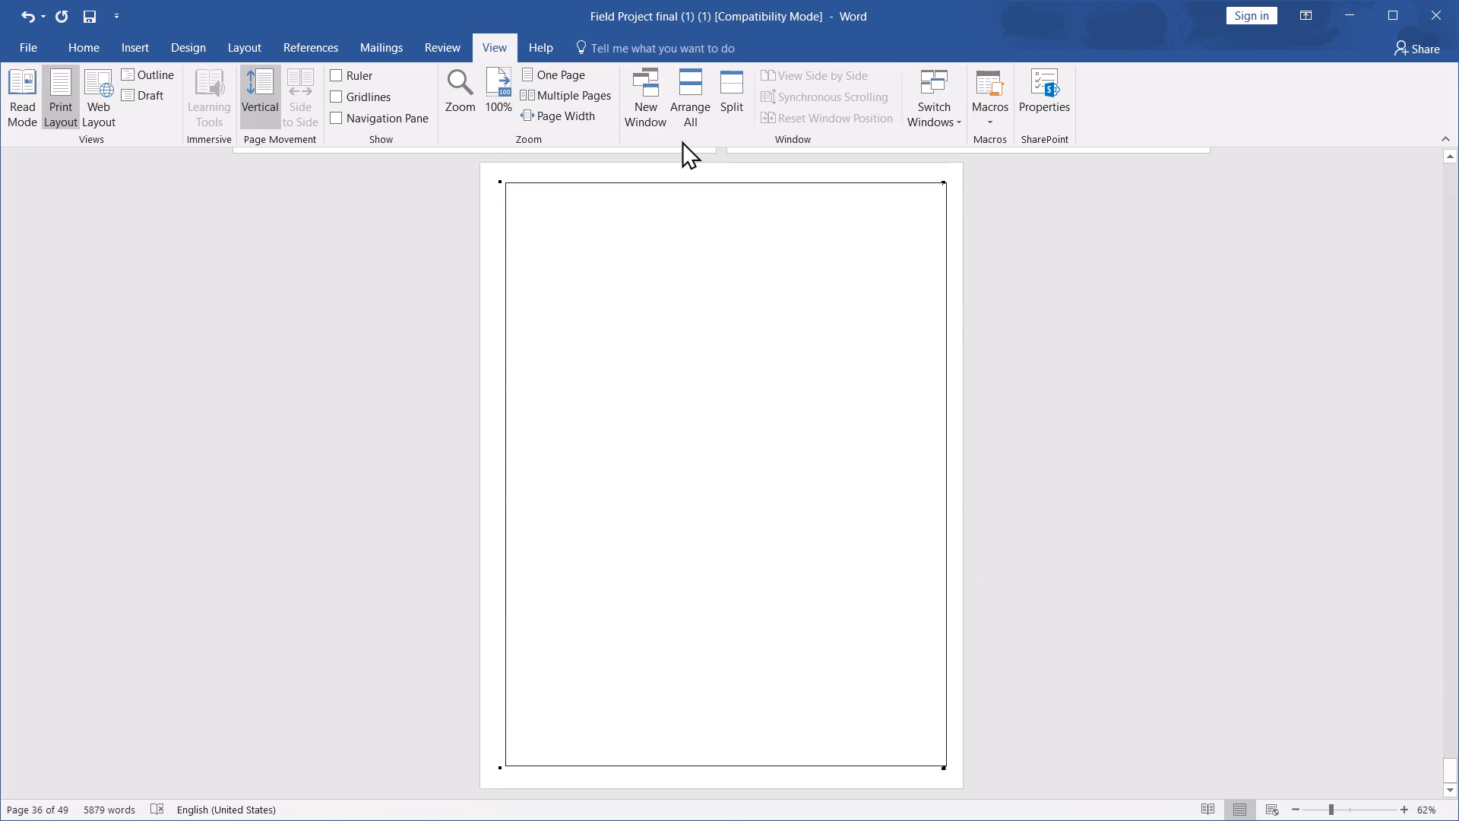
click(601, 246)
key(BackSpace)
key(BackSpace)
key(BackSpace)
key(BackSpace)
key(BackSpace)
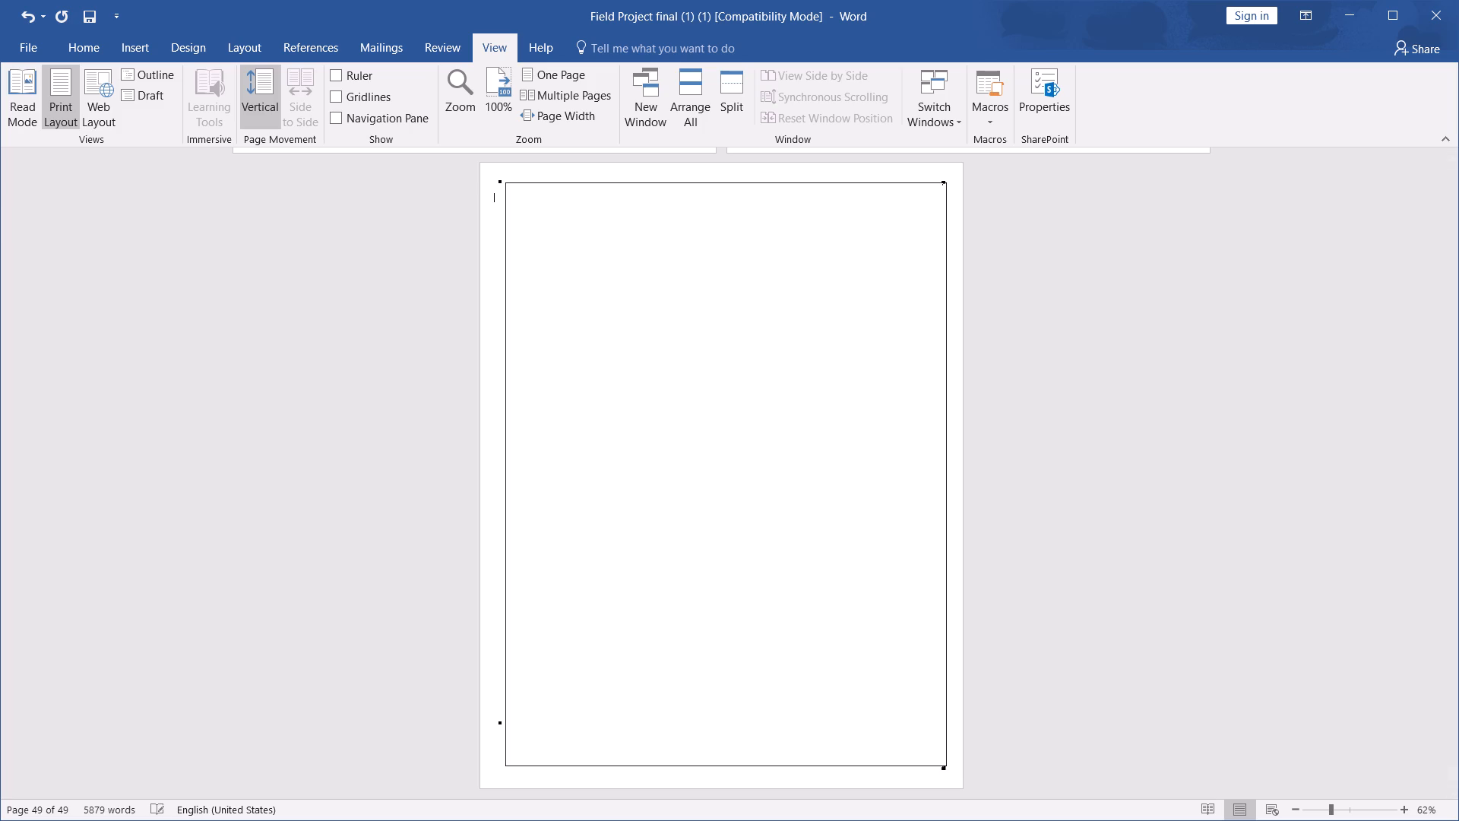
key(Delete)
key(Delete)
key(Delete)
key(Delete)
key(Delete)
key(Delete)
key(Delete)
key(Delete)
key(Delete)
key(Delete)
key(Delete)
key(Delete)
key(Delete)
key(Delete)
key(Delete)
key(Delete)
key(Delete)
key(Delete)
key(Delete)
key(Delete)
key(Delete)
key(Delete)
key(Delete)
key(Delete)
key(Delete)
key(Delete)
key(Delete)
key(Delete)
key(Delete)
key(Delete)
key(Delete)
key(Delete)
key(Delete)
key(Delete)
key(Delete)
key(Delete)
key(Delete)
key(Delete)
key(Delete)
key(Delete)
key(Delete)
key(Delete)
key(Delete)
key(Delete)
key(Delete)
key(Delete)
key(Delete)
key(Delete)
key(Delete)
key(Delete)
key(Delete)
key(Delete)
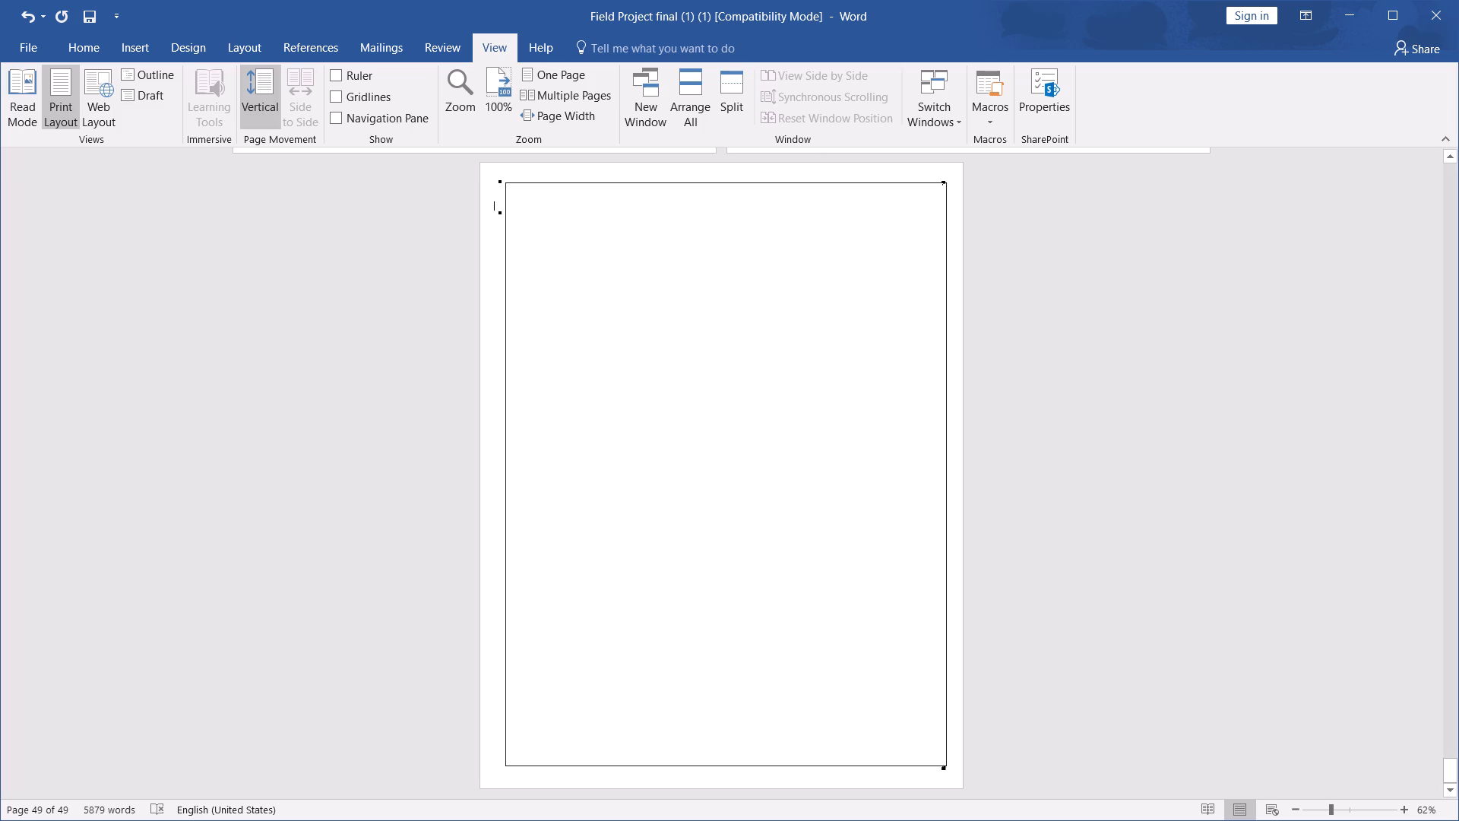
Shift the frame around the Chapter 6 Bibliography slightly to the left so it is centred on its page.
scroll(587, 360, up, 20)
scroll(587, 360, up, 20)
scroll(587, 360, up, 20)
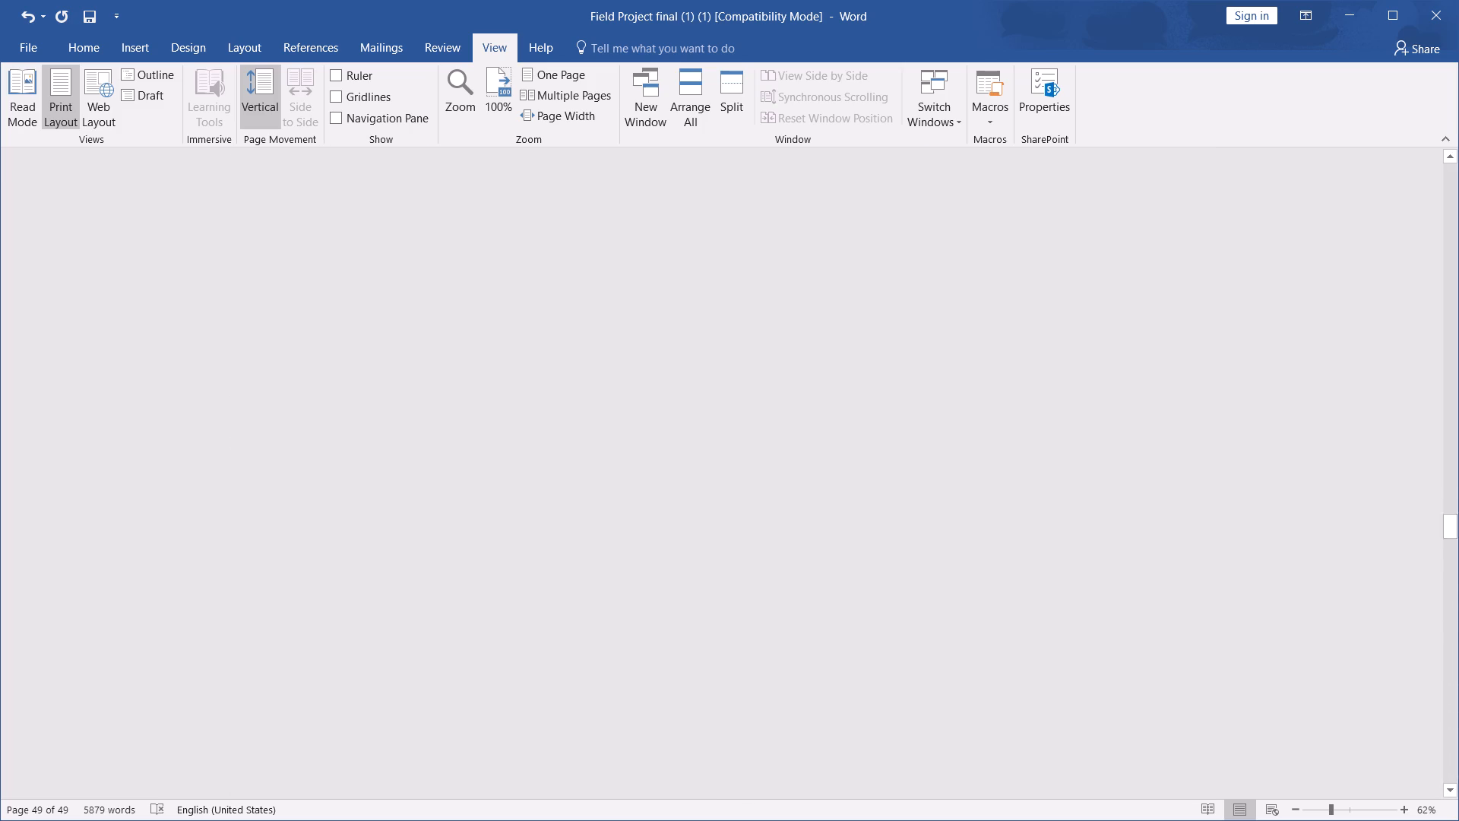
scroll(587, 360, up, 20)
scroll(587, 360, up, 20)
scroll(587, 360, up, 20)
scroll(587, 360, down, 20)
scroll(587, 360, down, 20)
scroll(587, 360, down, 20)
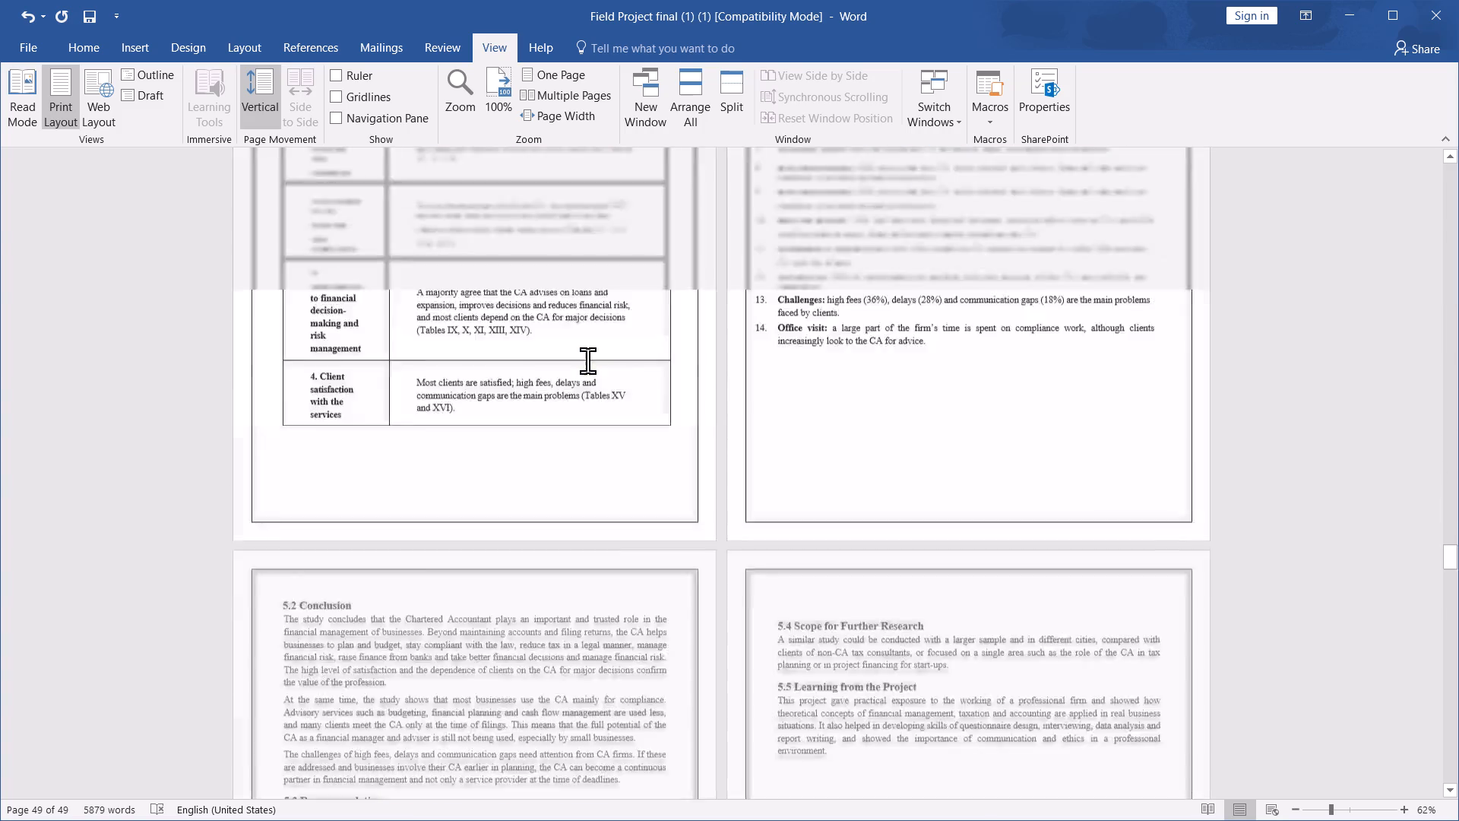
scroll(587, 360, down, 20)
scroll(587, 360, down, 2)
scroll(587, 360, up, 7)
scroll(587, 360, down, 1)
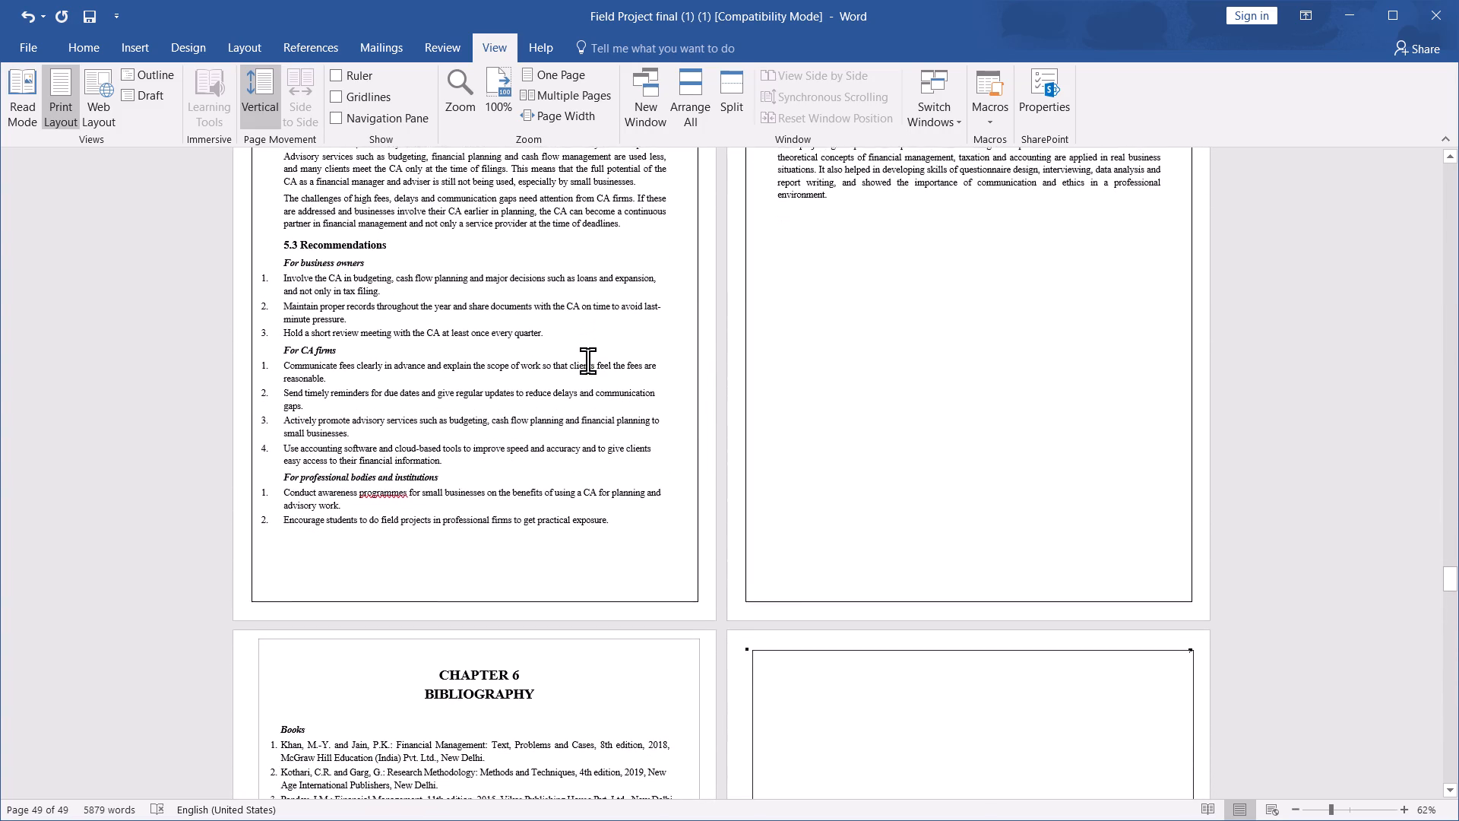
scroll(587, 360, down, 1)
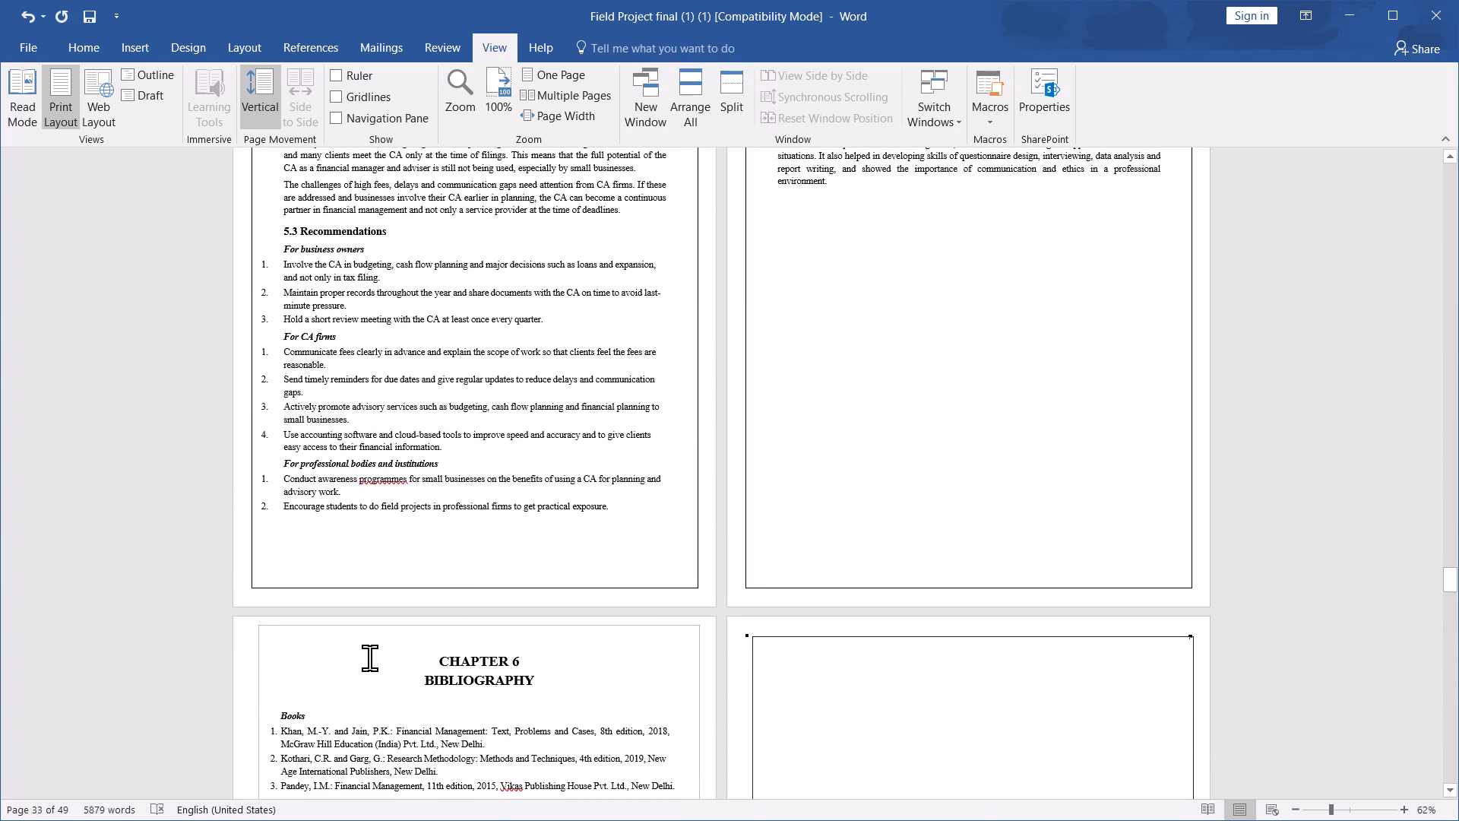
scroll(362, 658, down, 1)
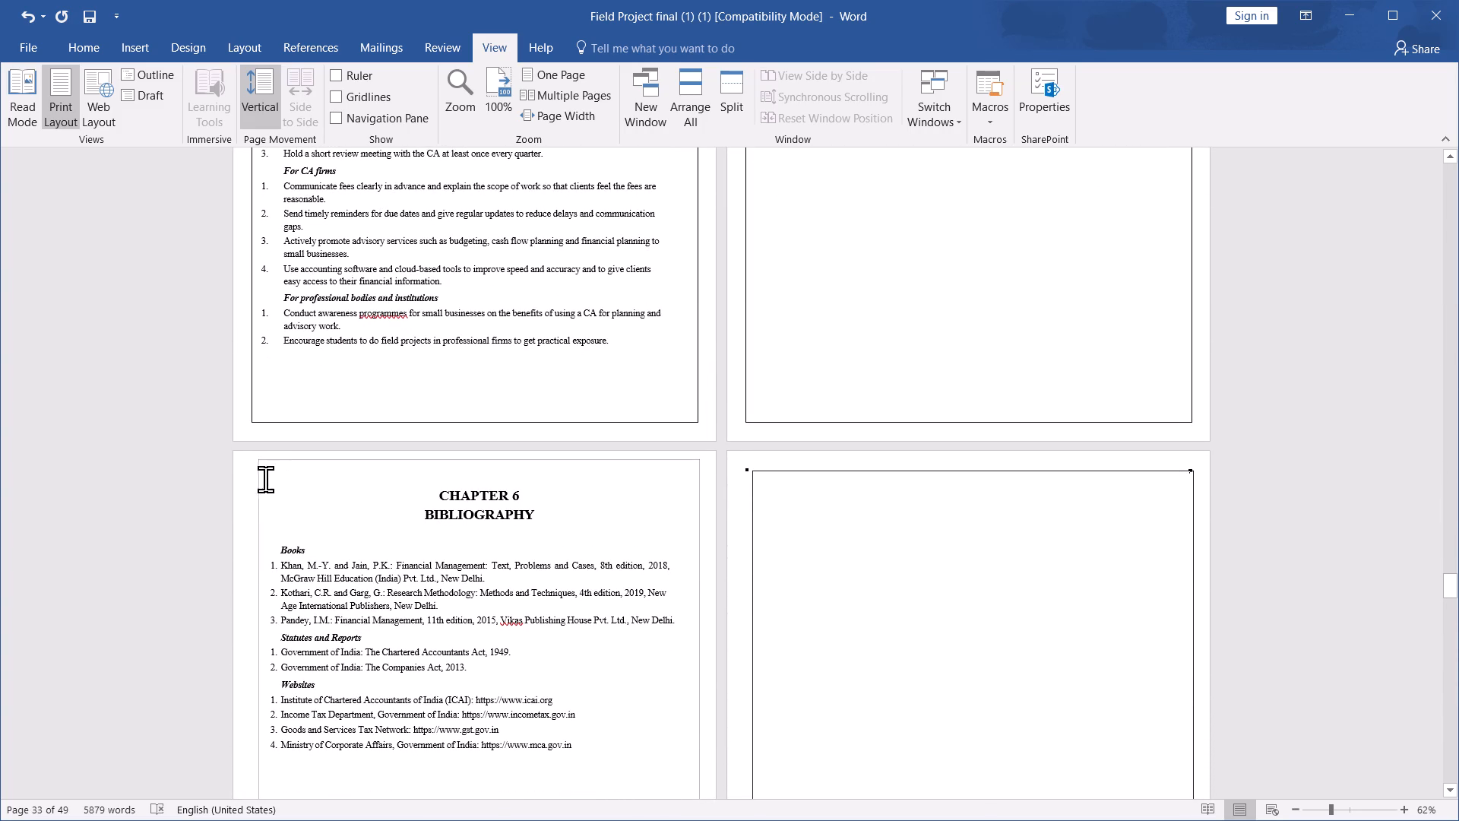
drag(259, 483, 252, 483)
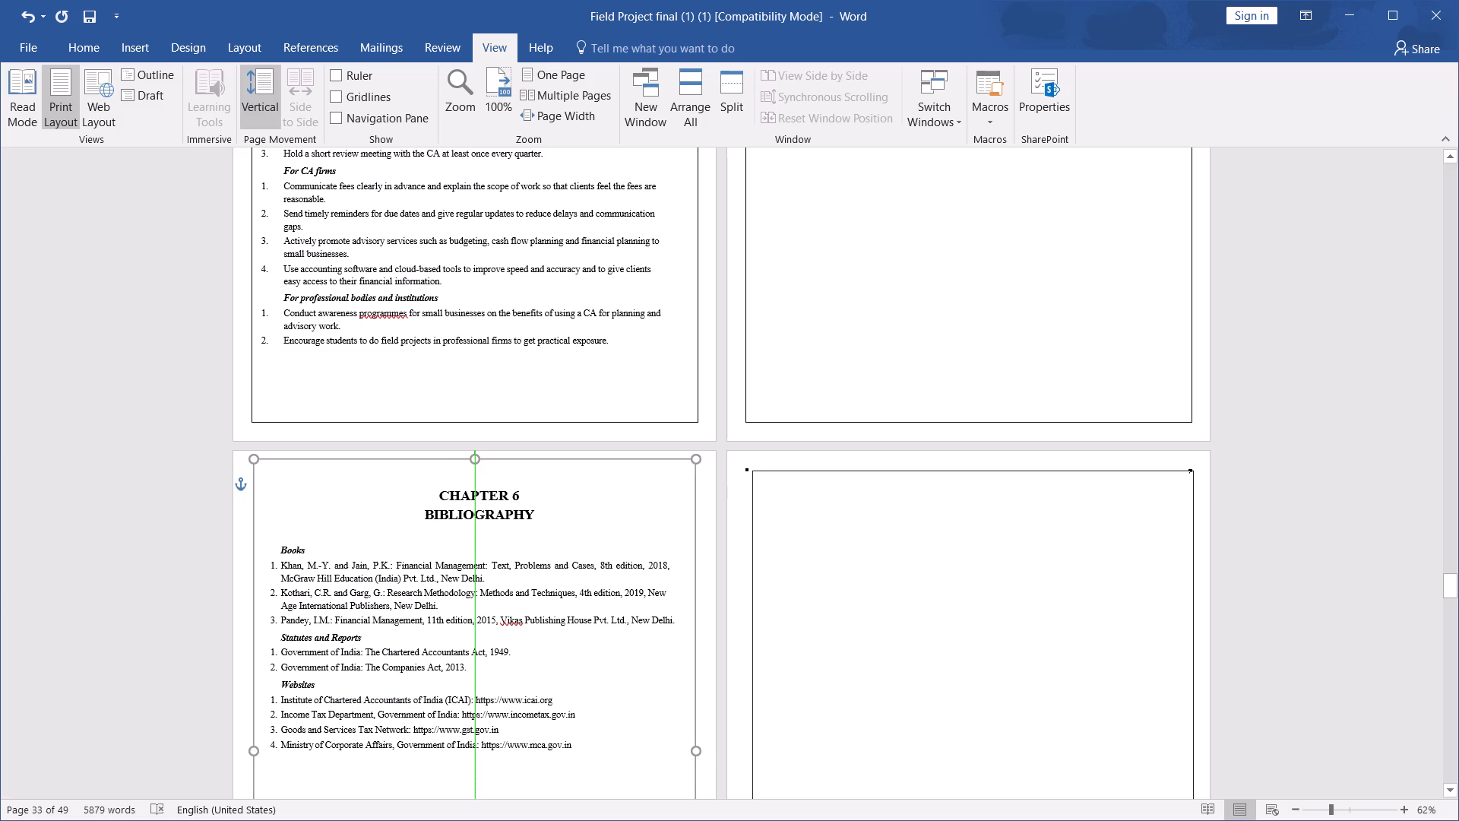
drag(252, 483, 252, 483)
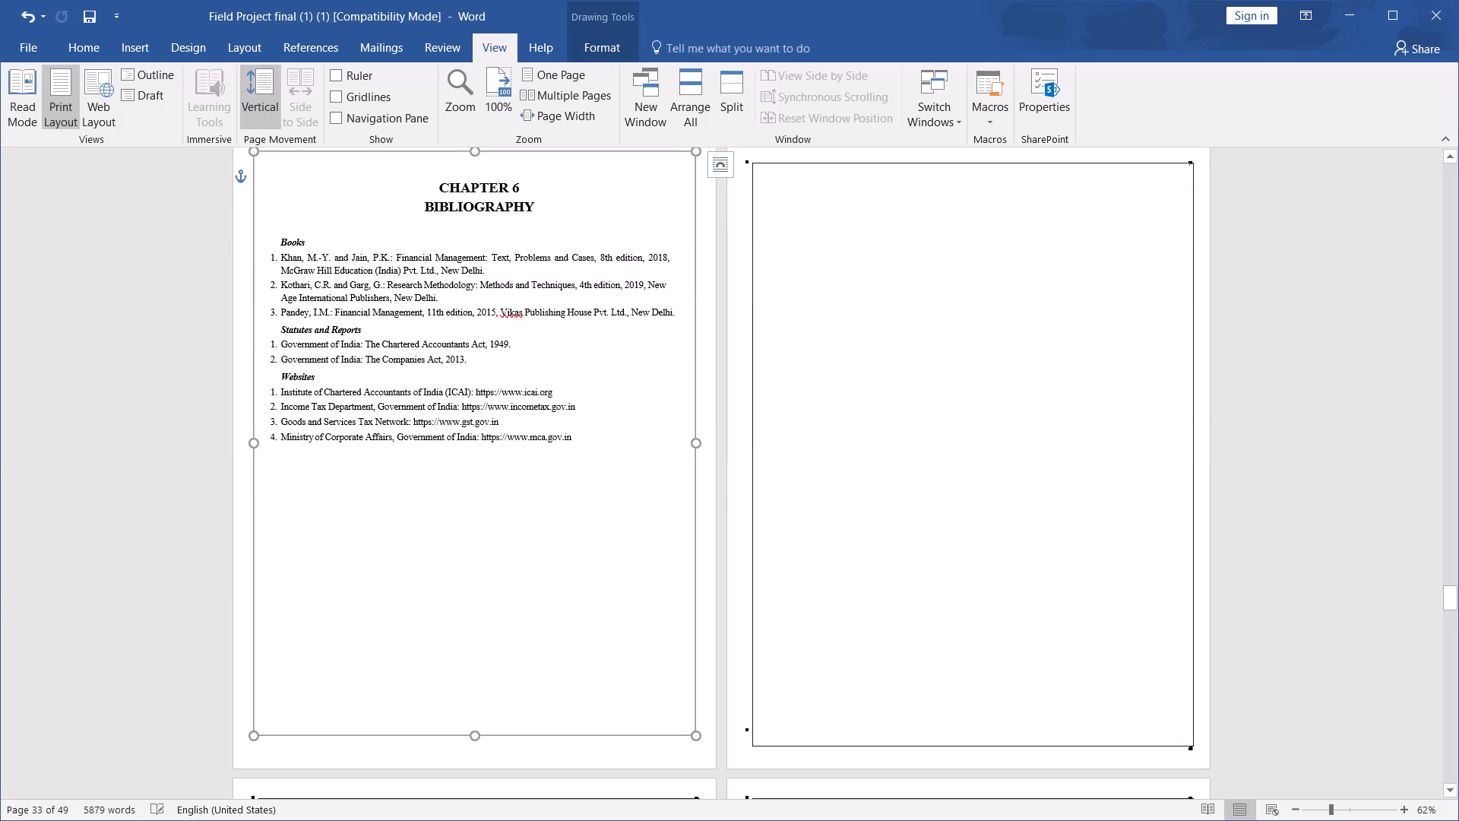
Set the font size of all the Chapter 6 Bibliography entries, from Books through Websites, to 12.
click(195, 485)
click(533, 602)
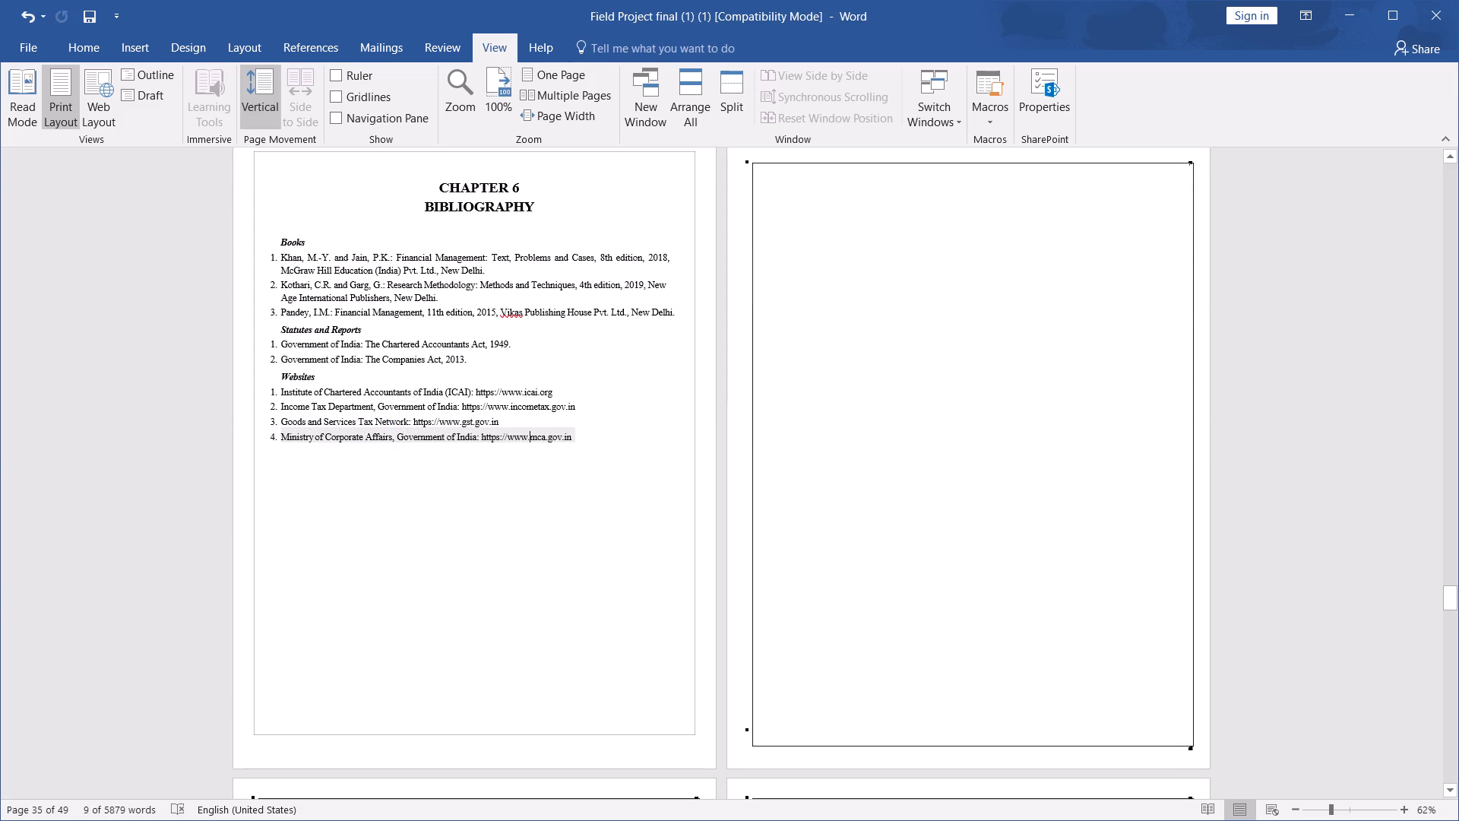
scroll(533, 602, up, 2)
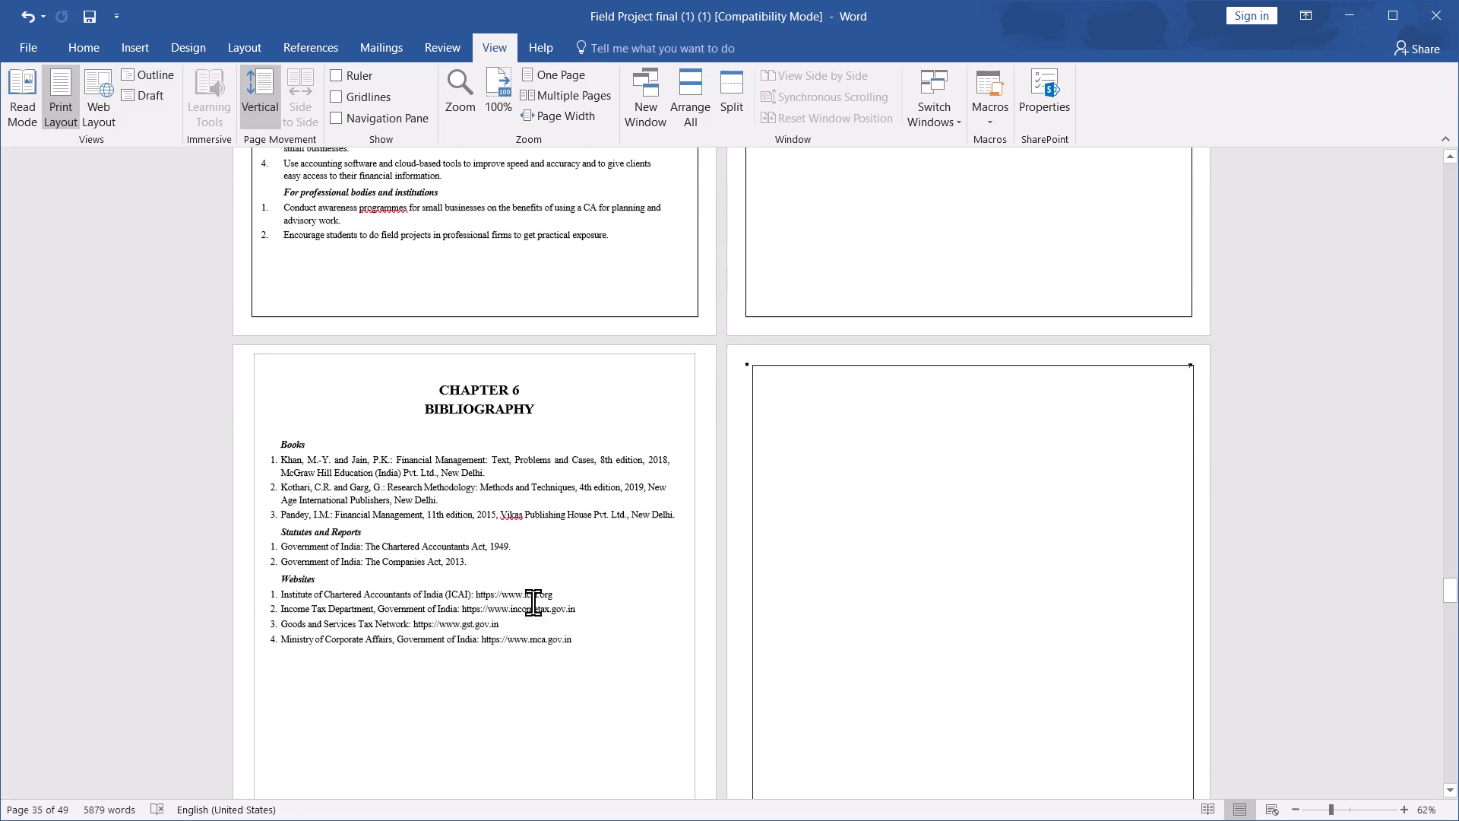
scroll(533, 602, up, 1)
scroll(477, 513, up, 1)
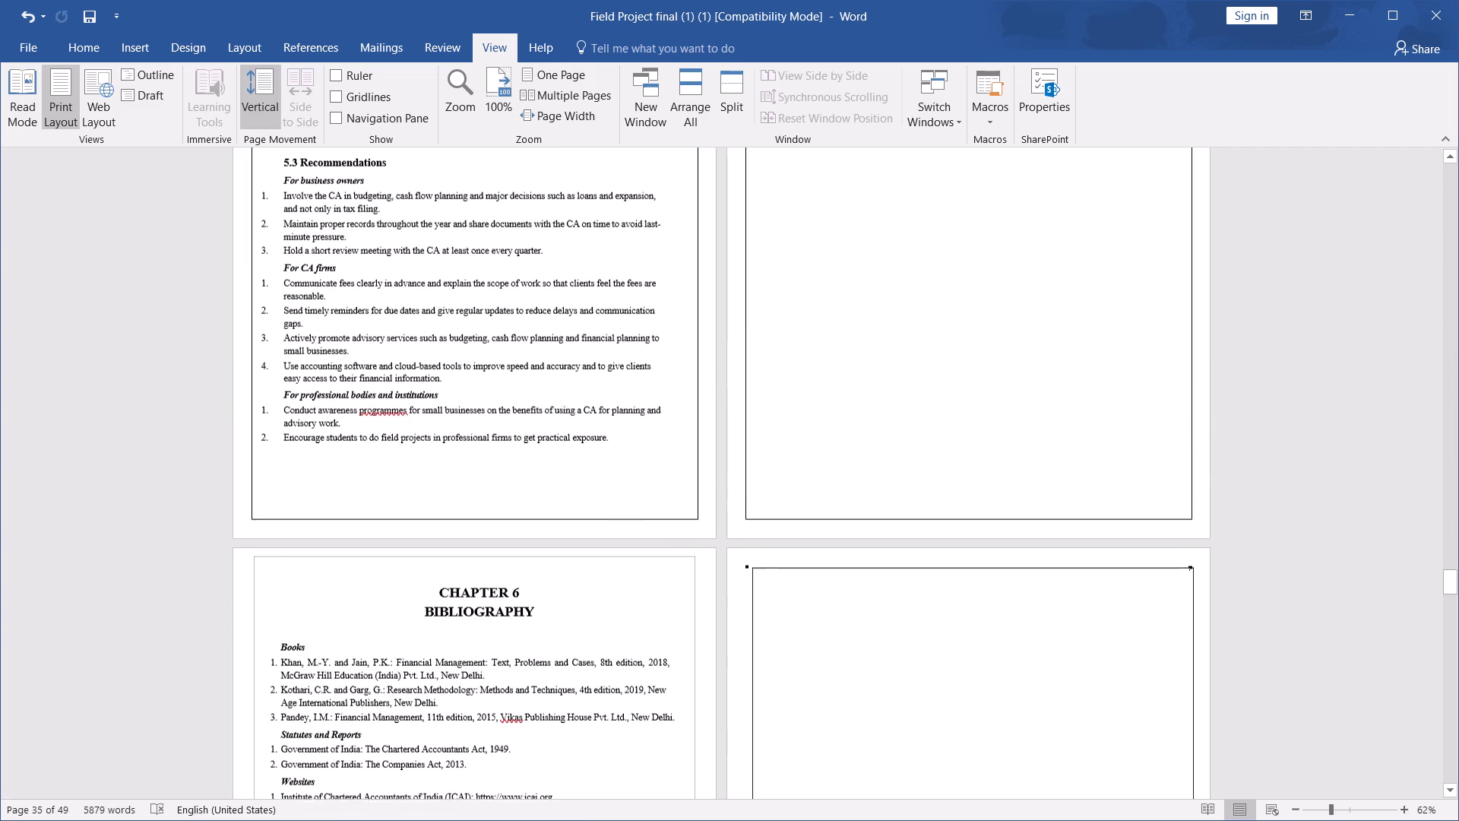
scroll(477, 513, up, 1)
scroll(477, 513, right, 2)
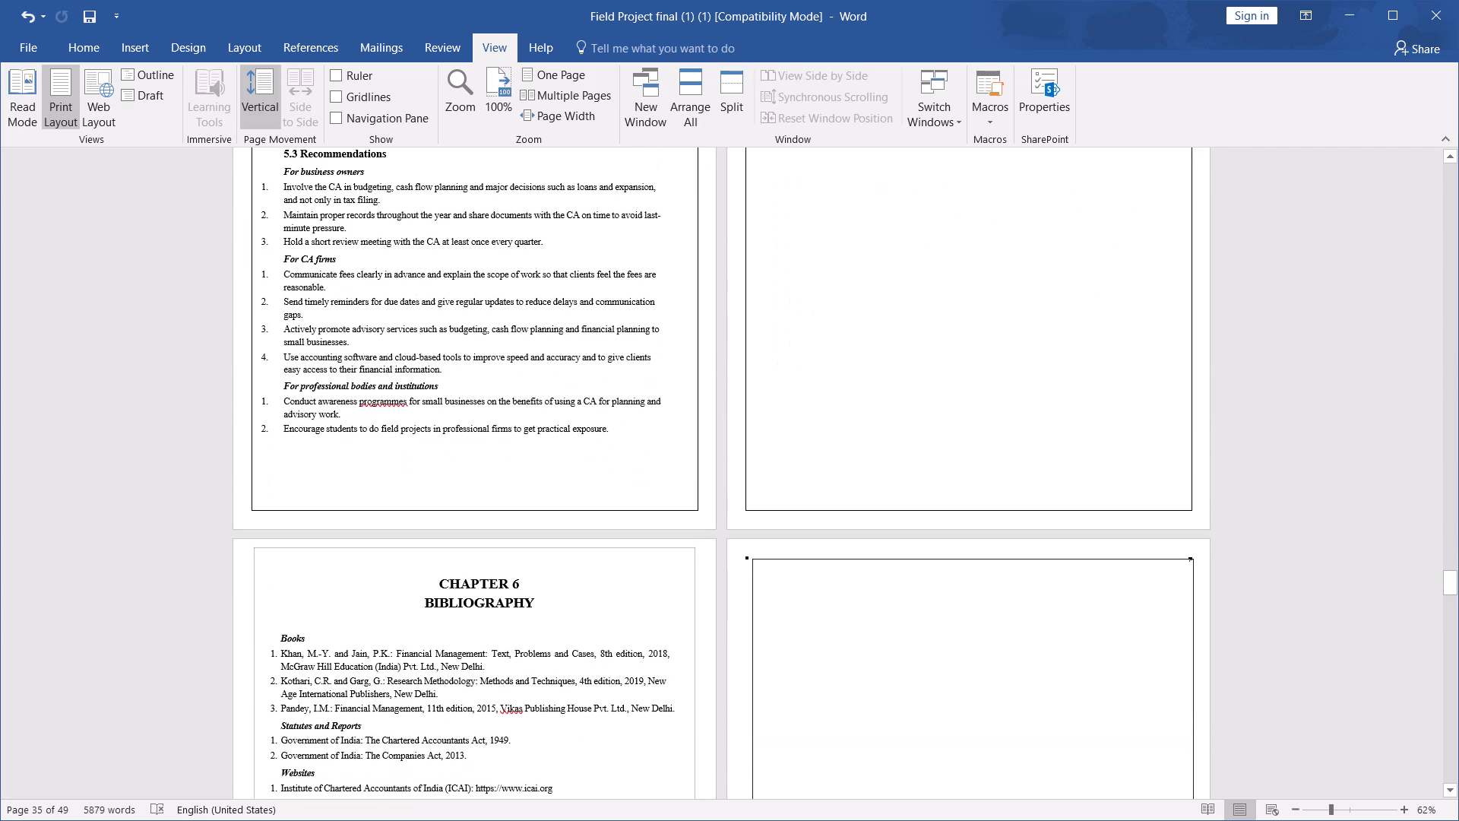
scroll(328, 551, down, 1)
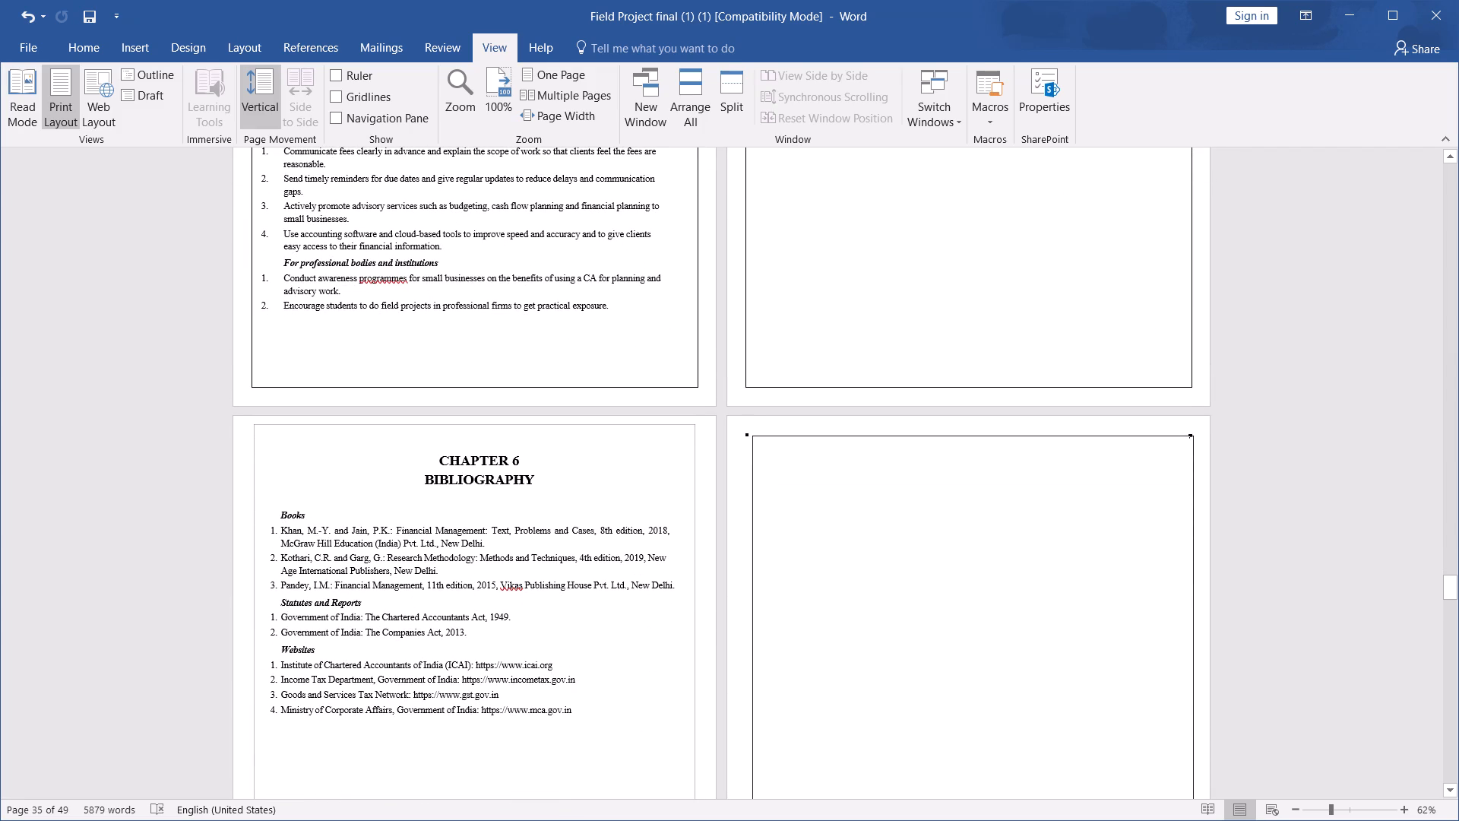
drag(587, 703, 293, 520)
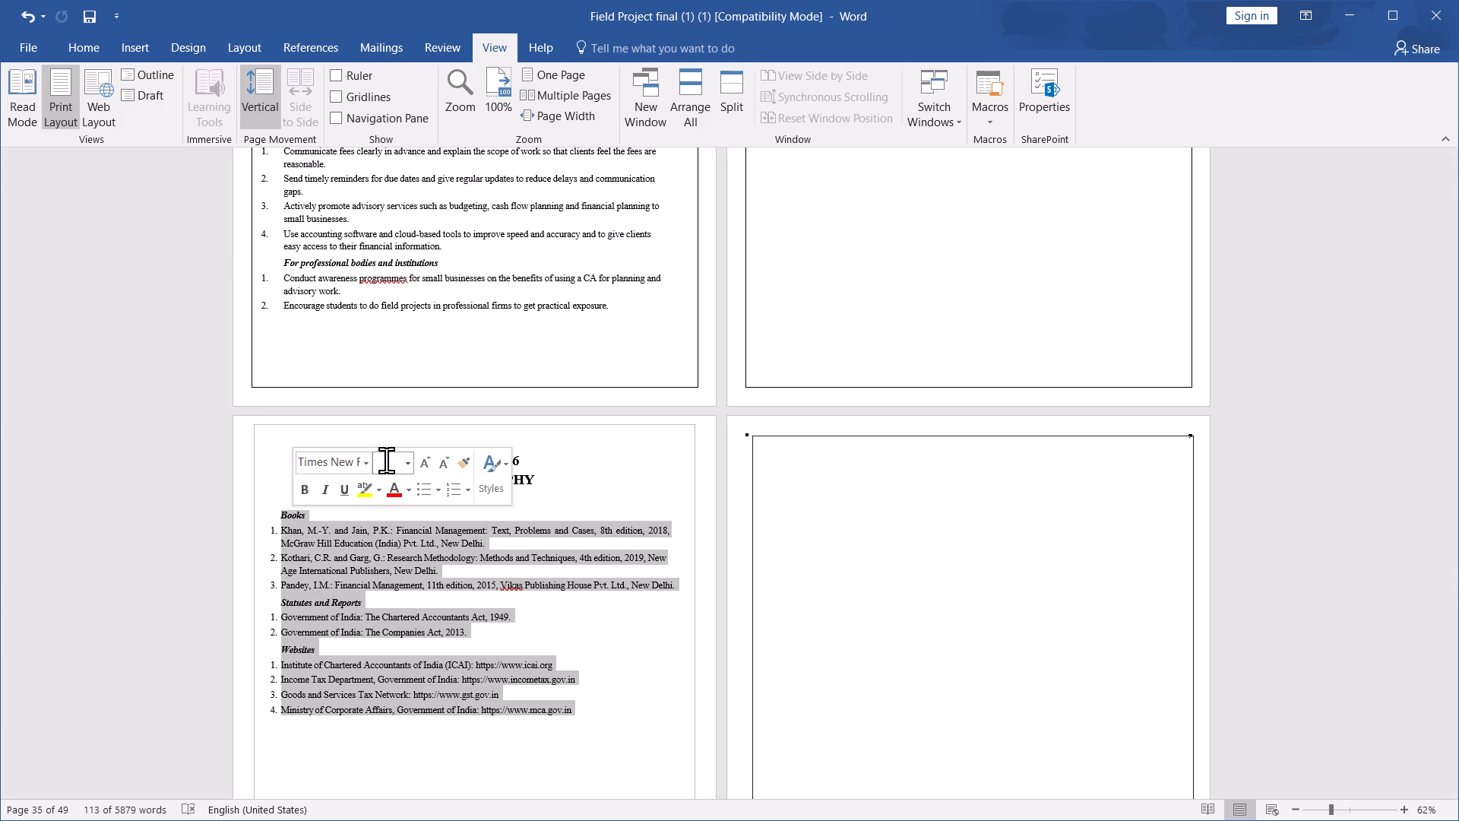
click(405, 460)
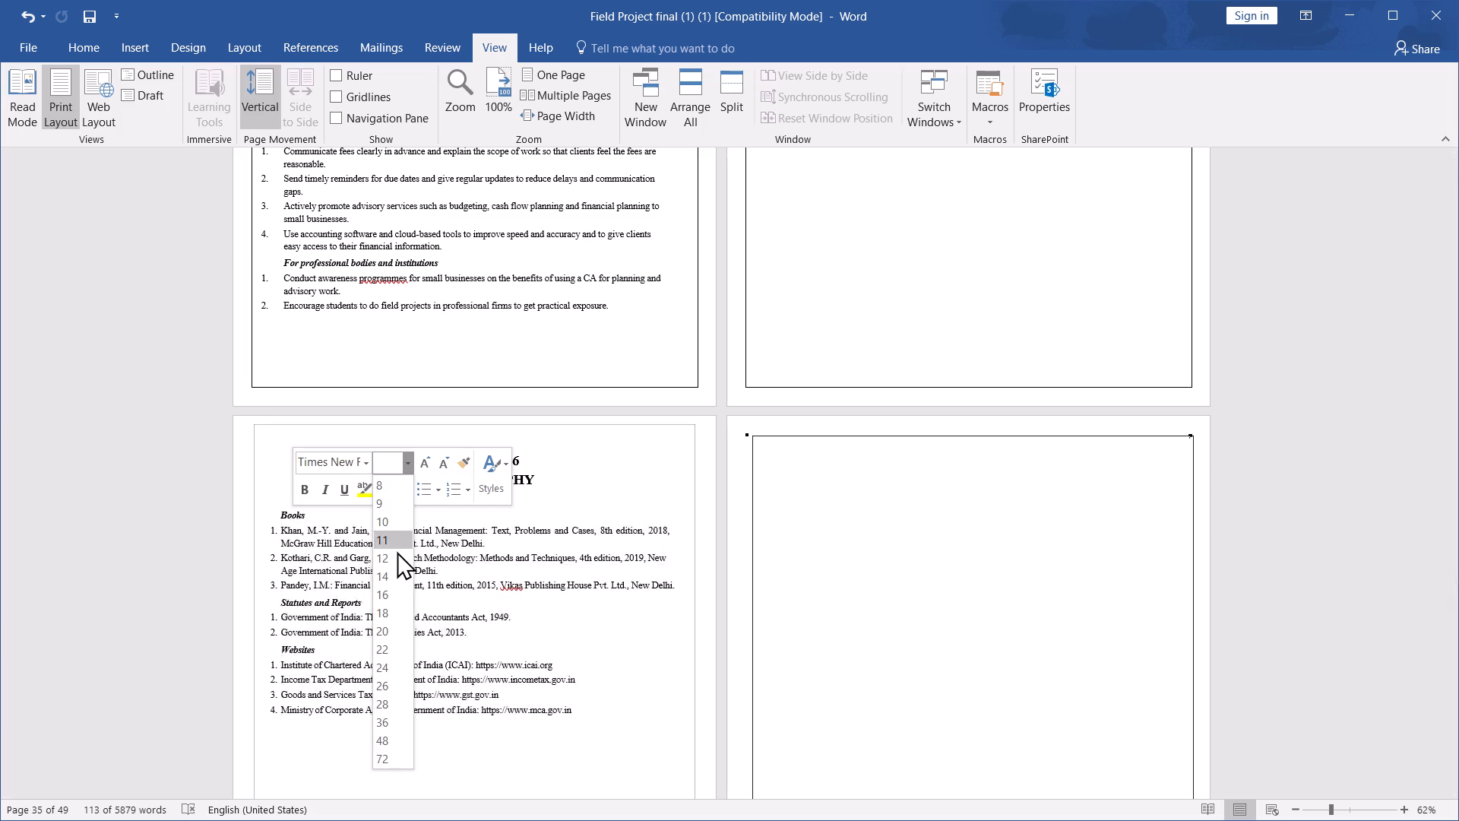
click(396, 553)
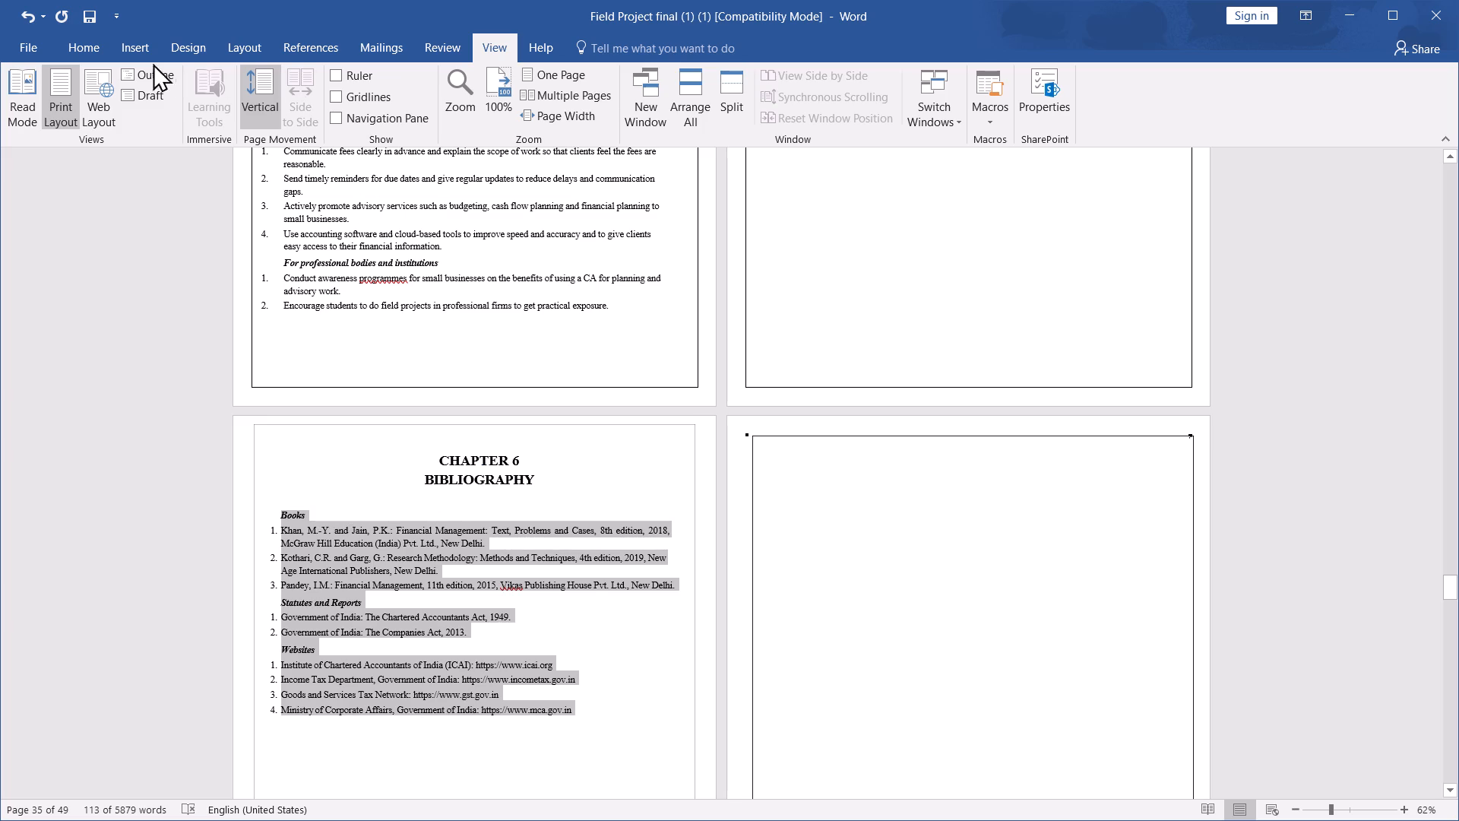
Set the line spacing of the selected Bibliography entries to 1.5.
click(75, 36)
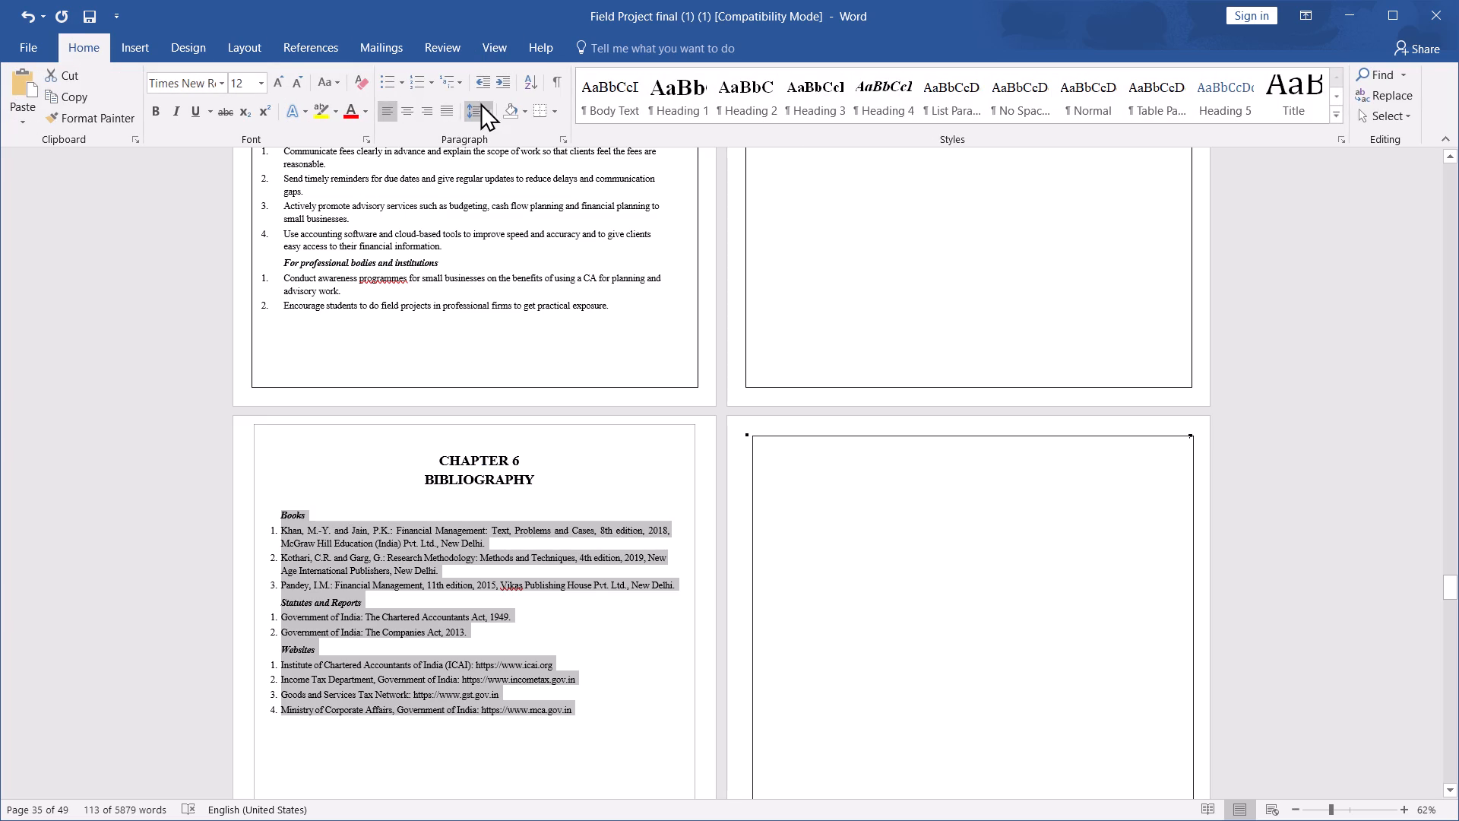
click(488, 107)
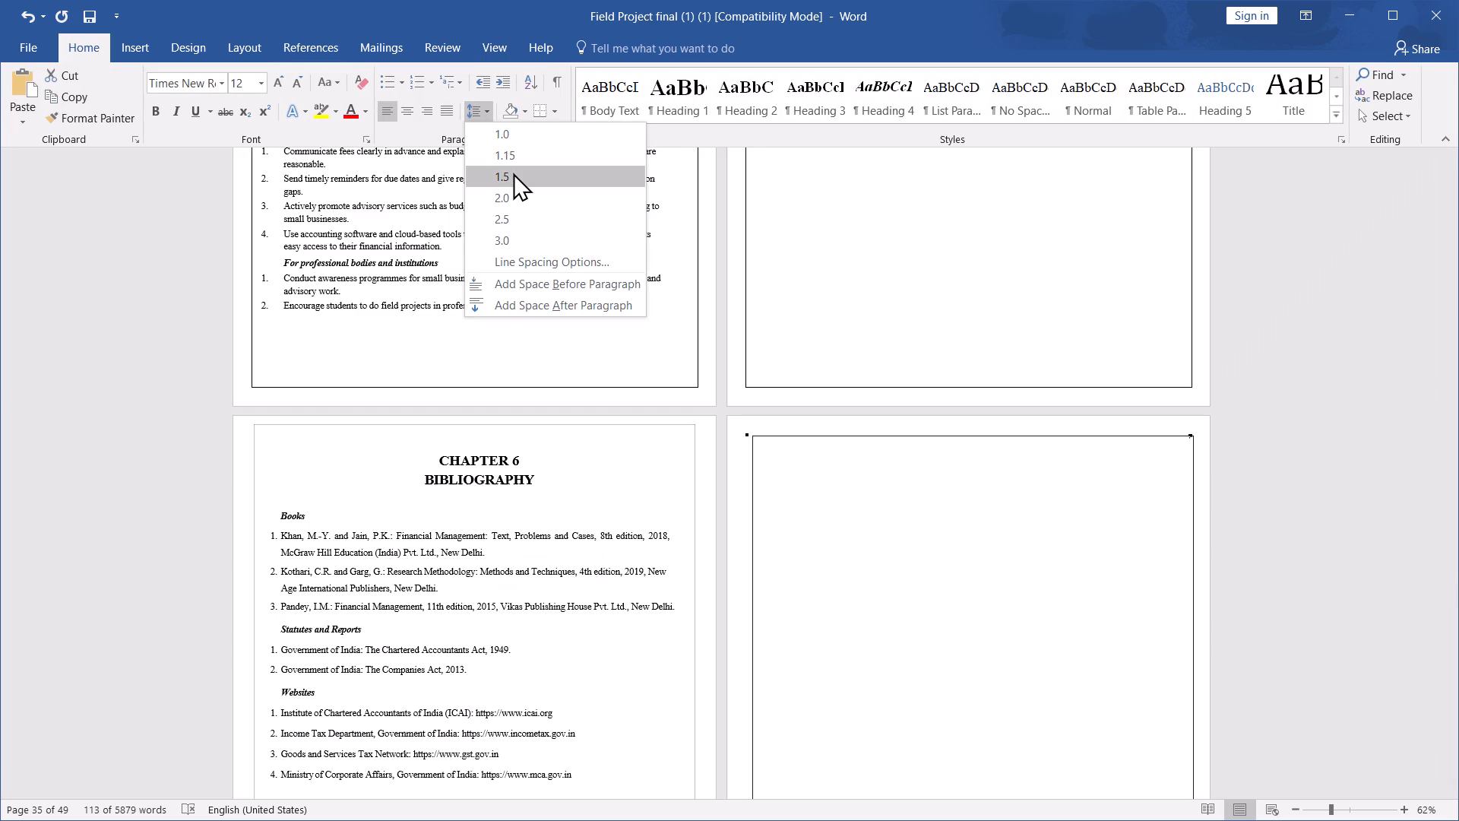
click(513, 173)
click(886, 616)
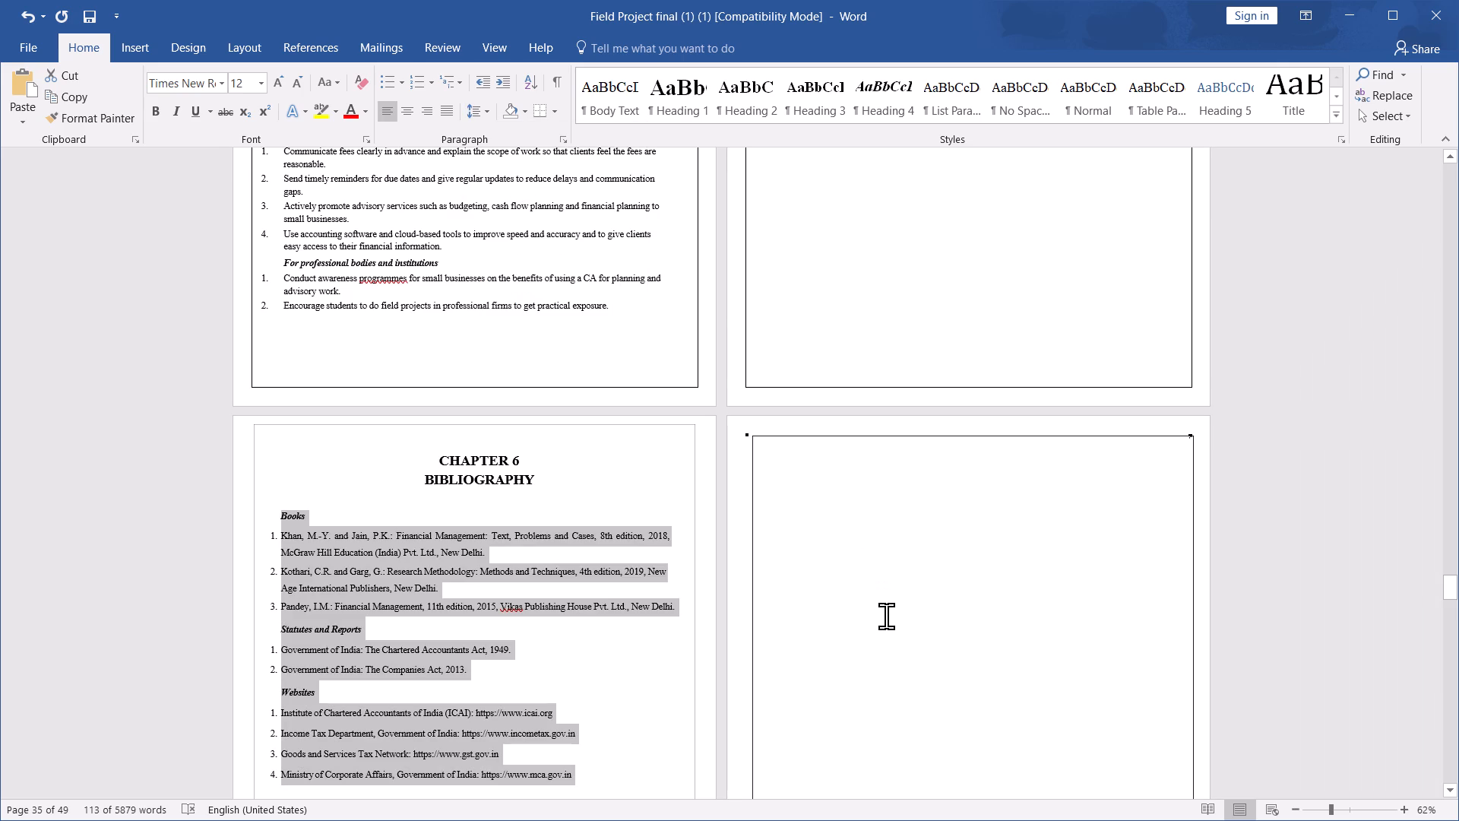
Review the report's pages from Chapter 5 back through the earlier chapters to the cover page.
scroll(886, 616, up, 6)
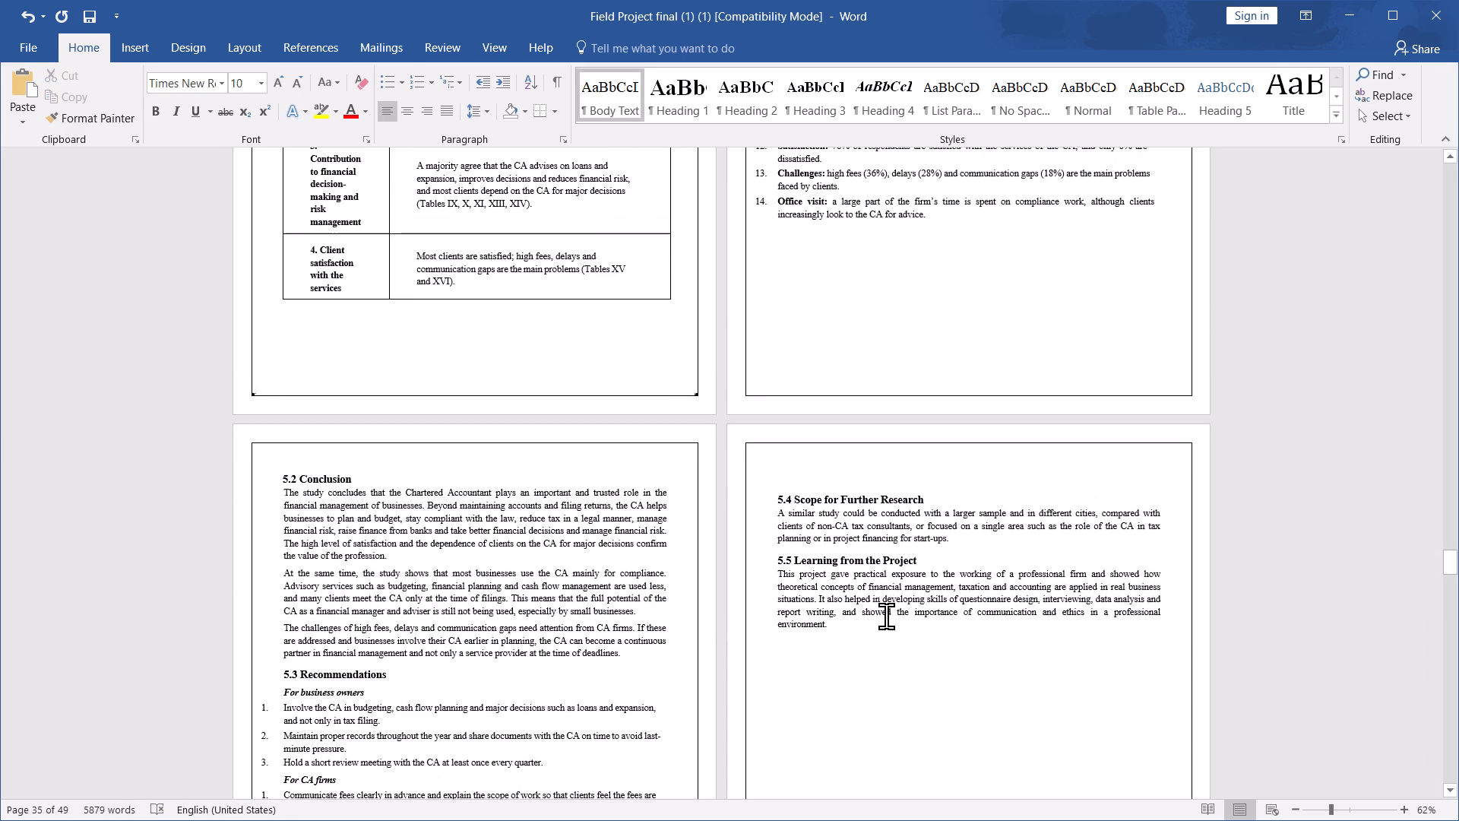
scroll(886, 616, up, 5)
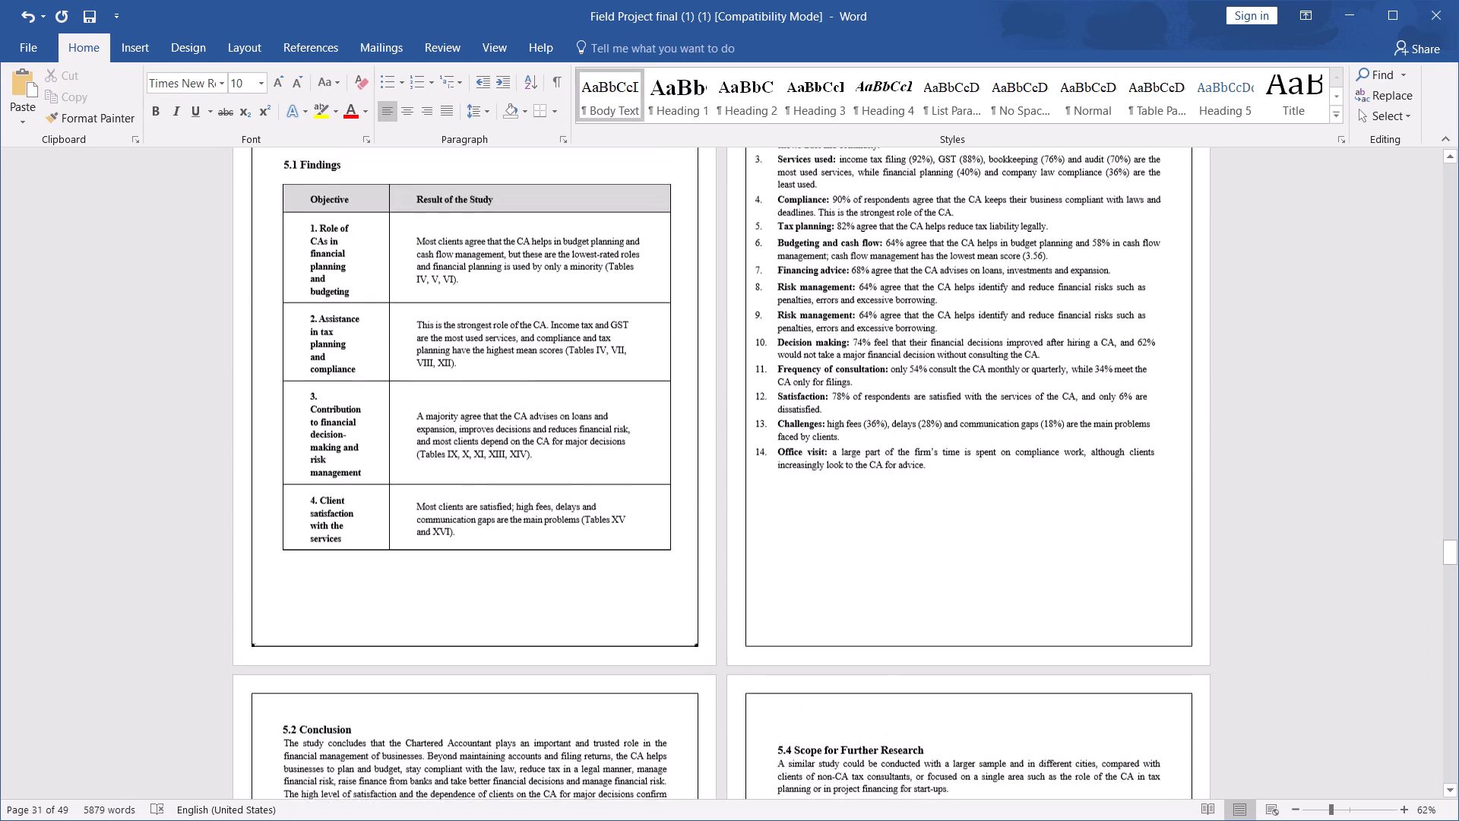
scroll(886, 616, up, 5)
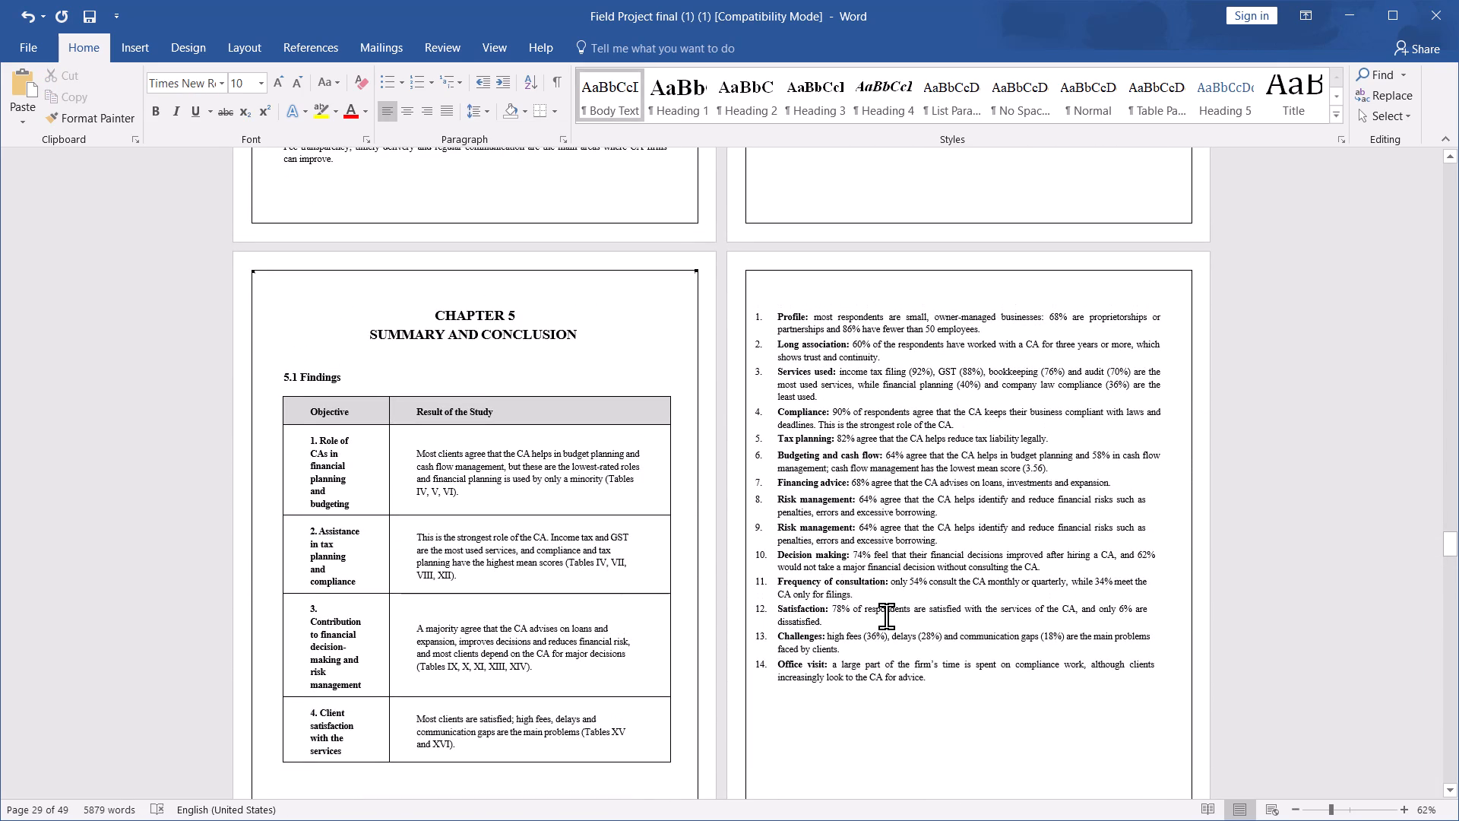
scroll(886, 616, up, 3)
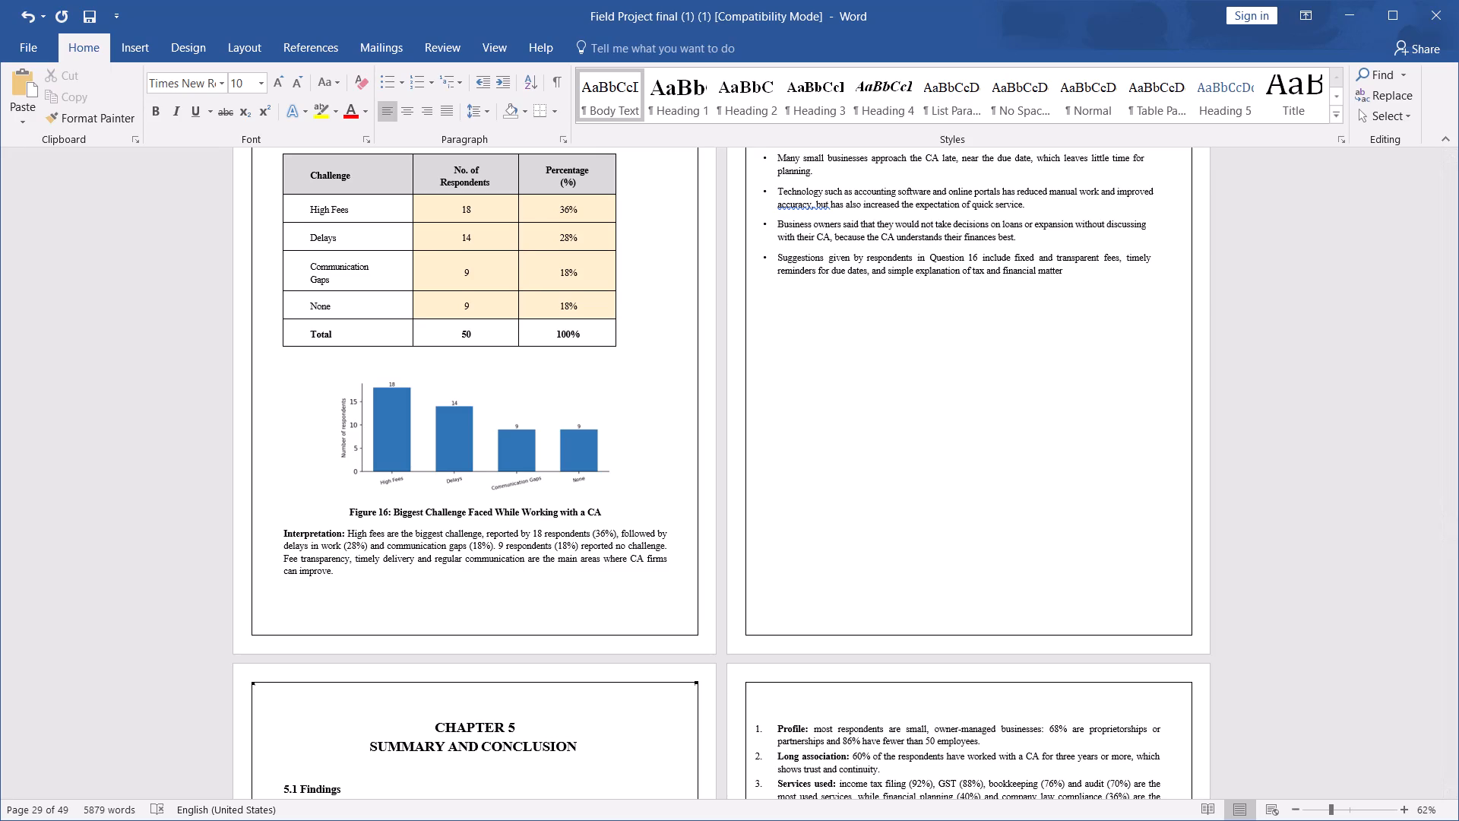
scroll(886, 616, up, 13)
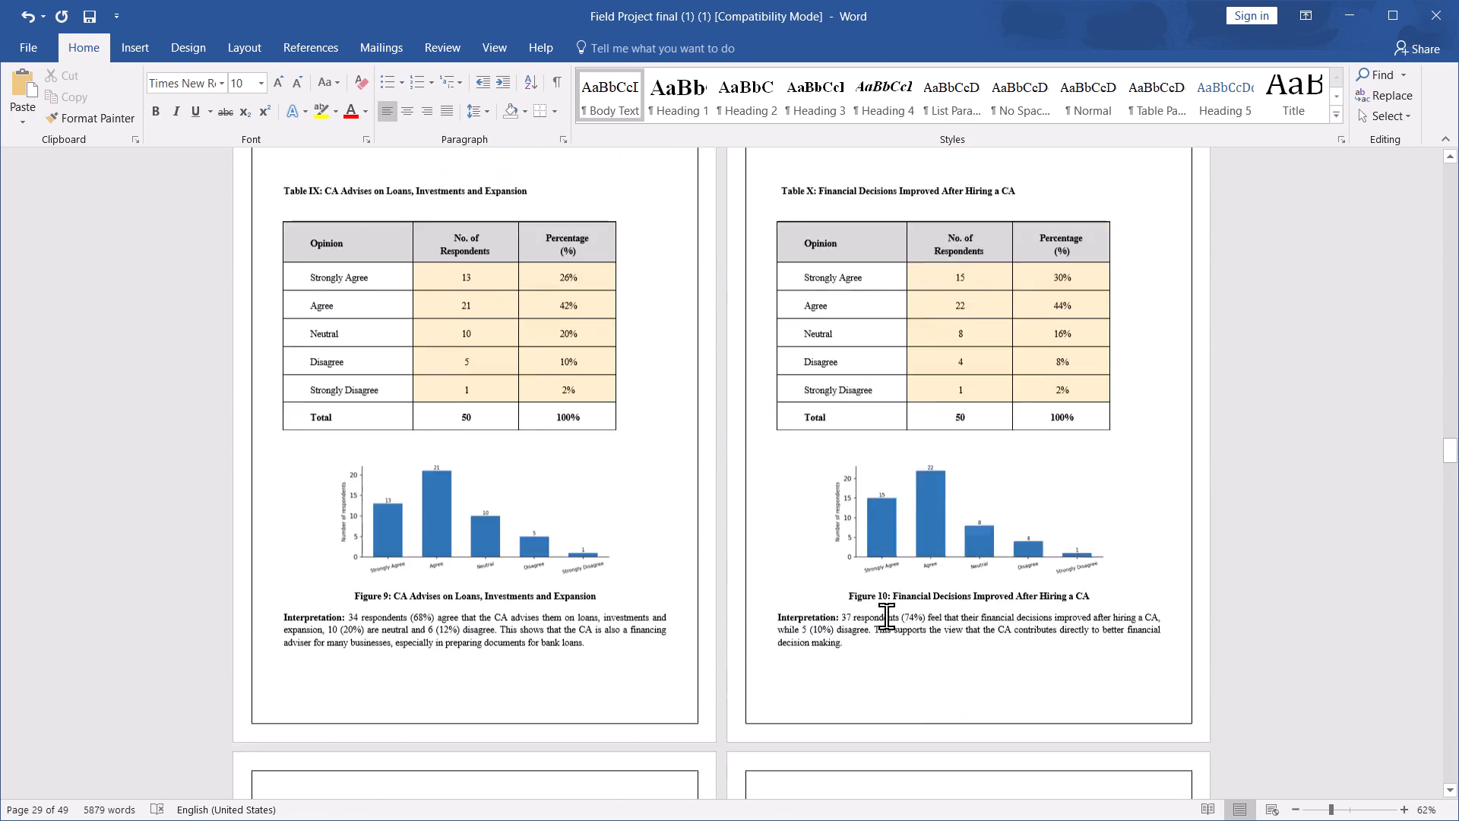
scroll(886, 616, up, 3)
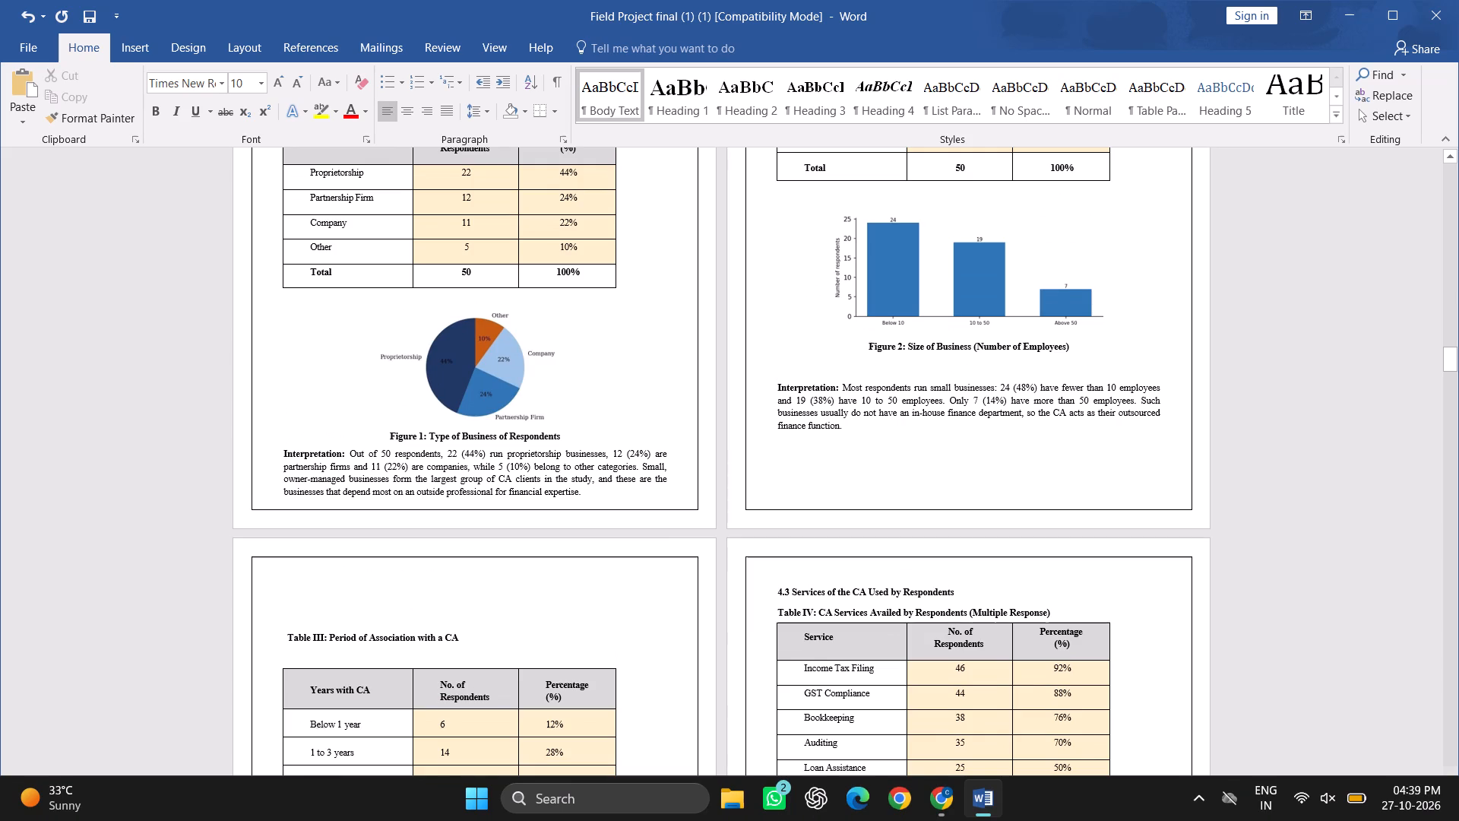
scroll(1171, 608, up, 9)
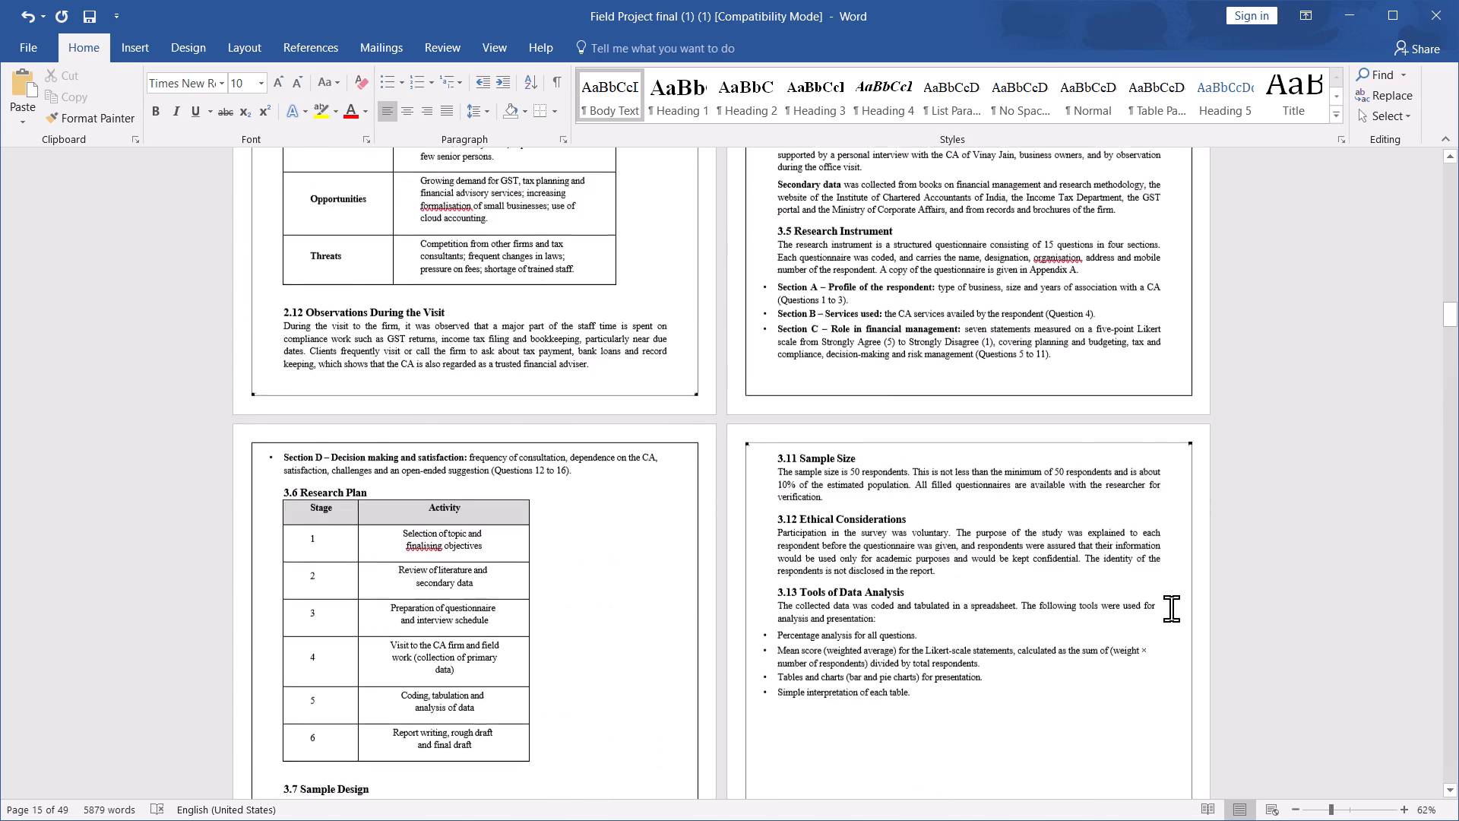
scroll(1171, 608, up, 16)
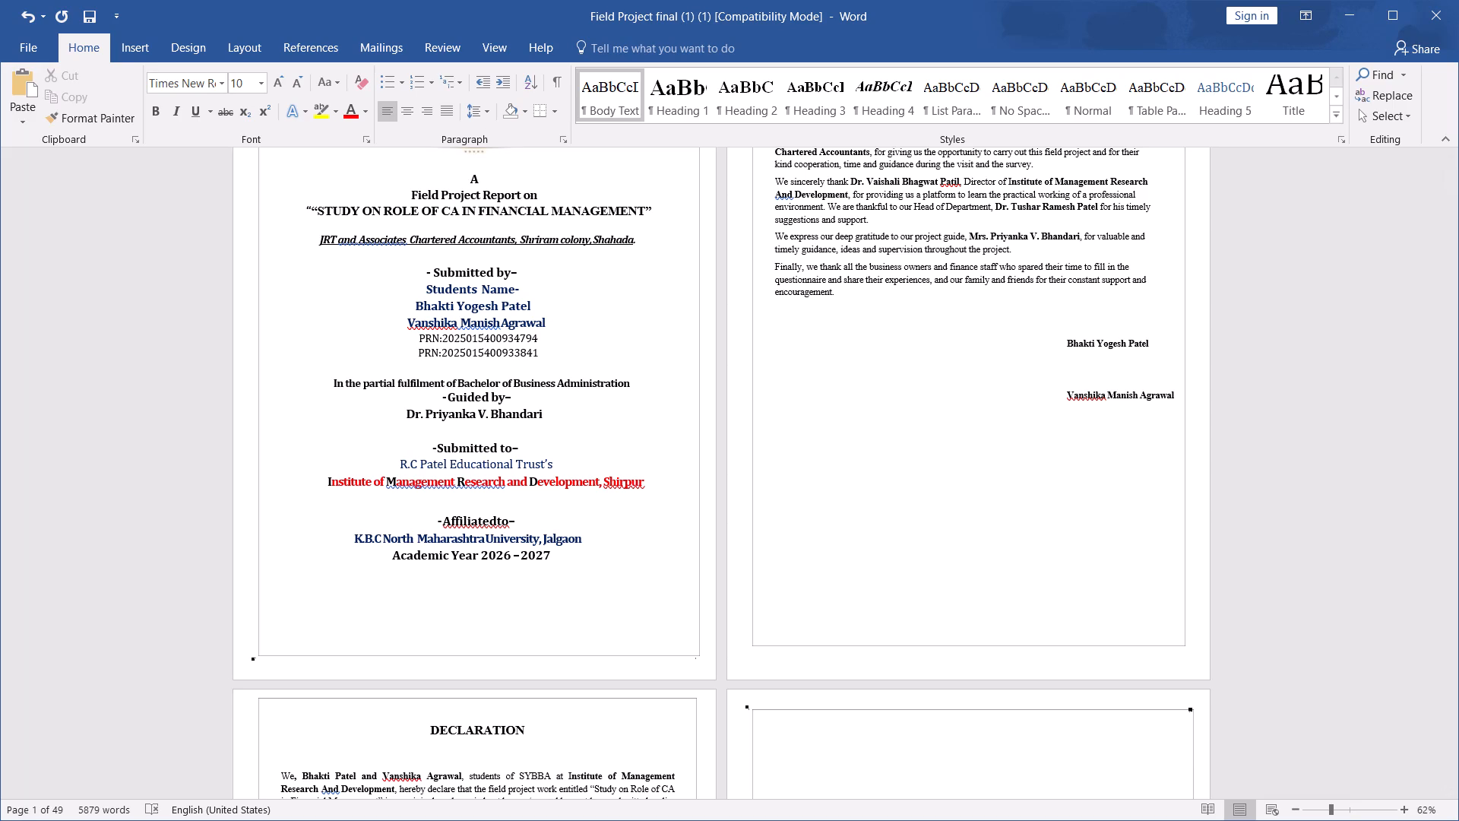
scroll(555, 291, up, 2)
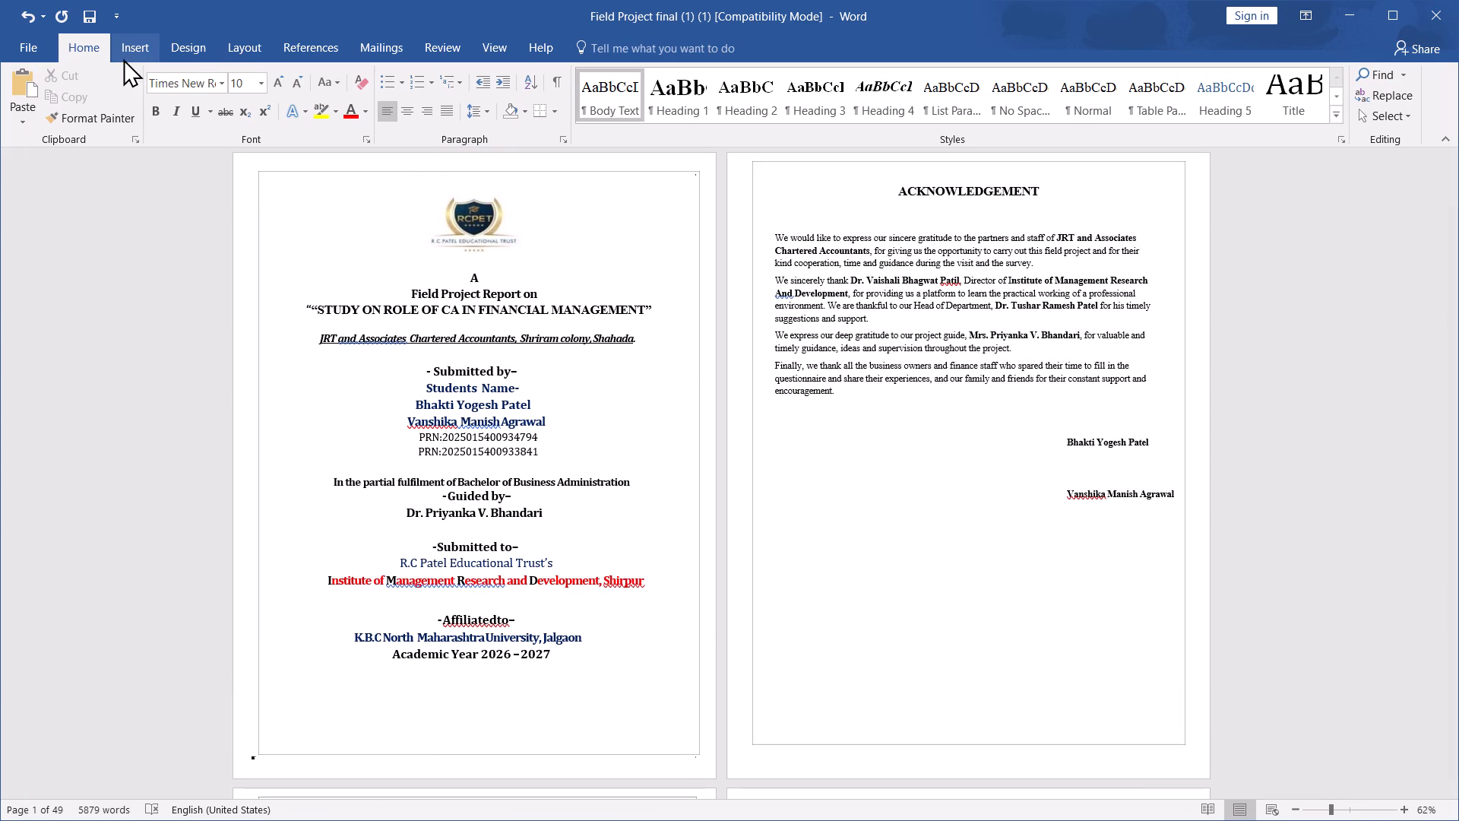
Save the changes to the current document.
key(ctrl+s)
key(ctrl+s)
key(ctrl+s)
key(ctrl+s)
key(ctrl+s)
key(ctrl+s)
key(ctrl+s)
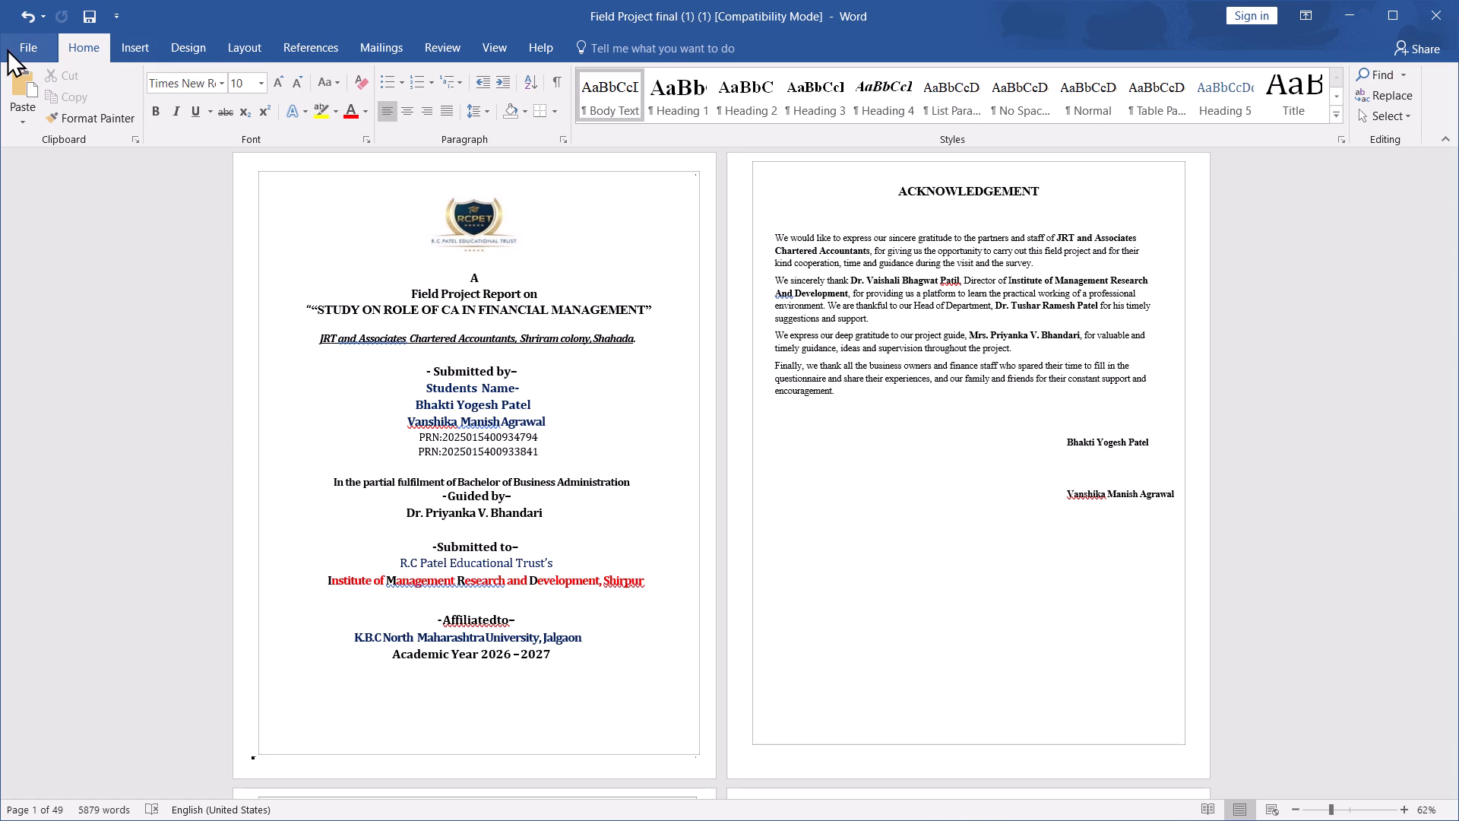
Save a copy as a Word Document named "Field project finalllll" in Downloads, accepting the upgrade to the newest file format.
click(7, 49)
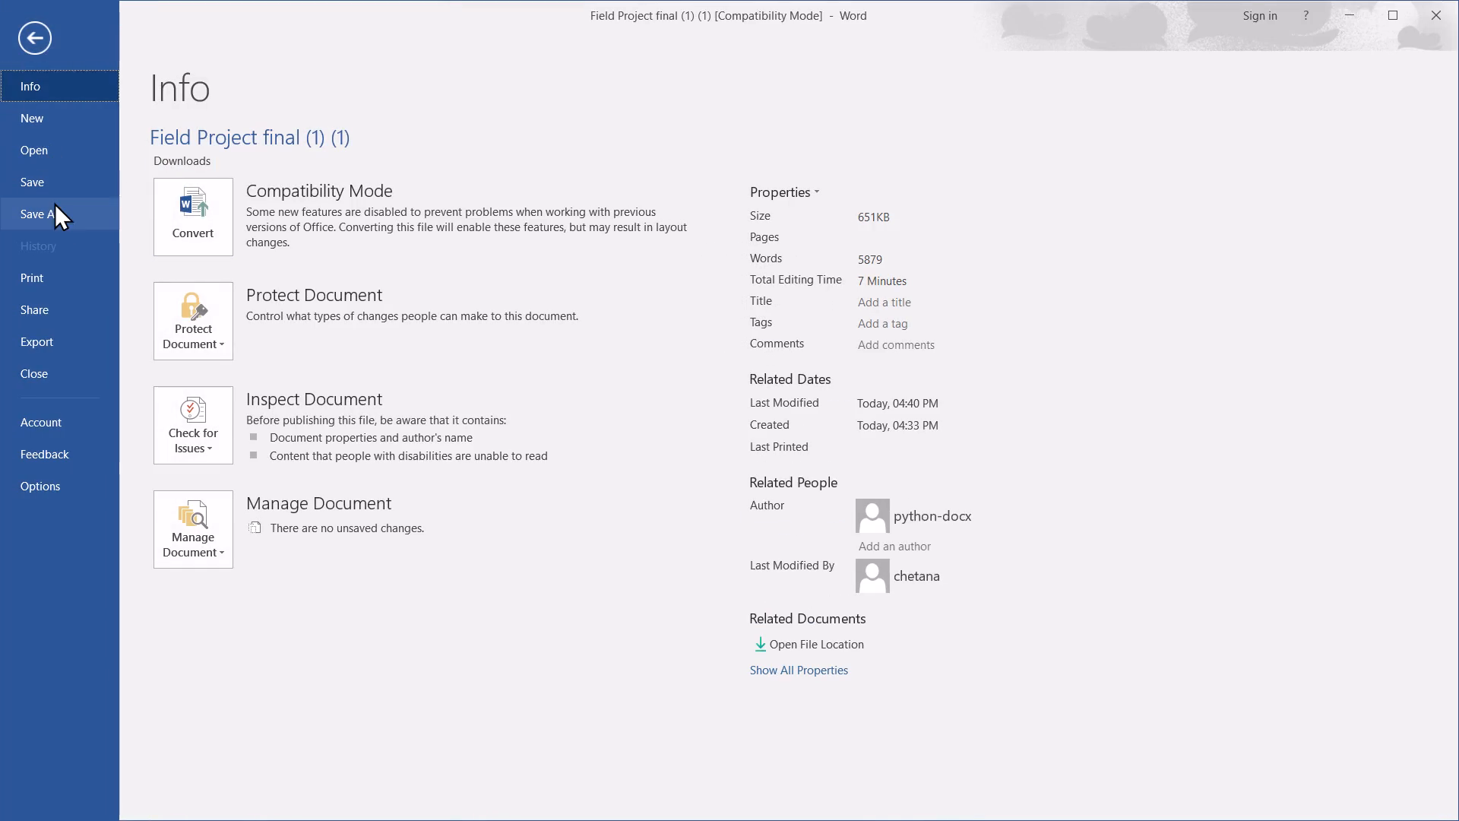
click(54, 208)
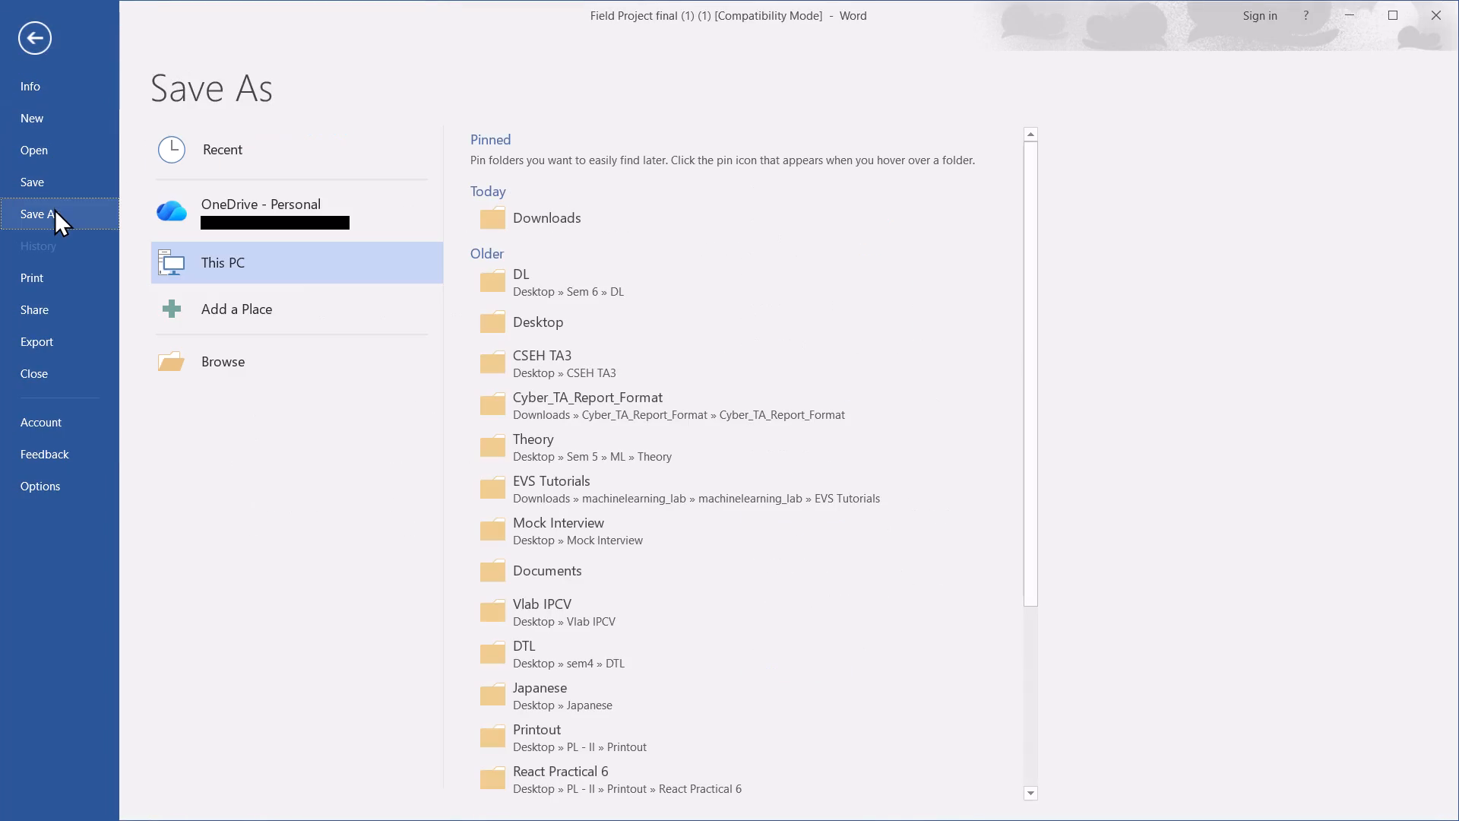
click(383, 268)
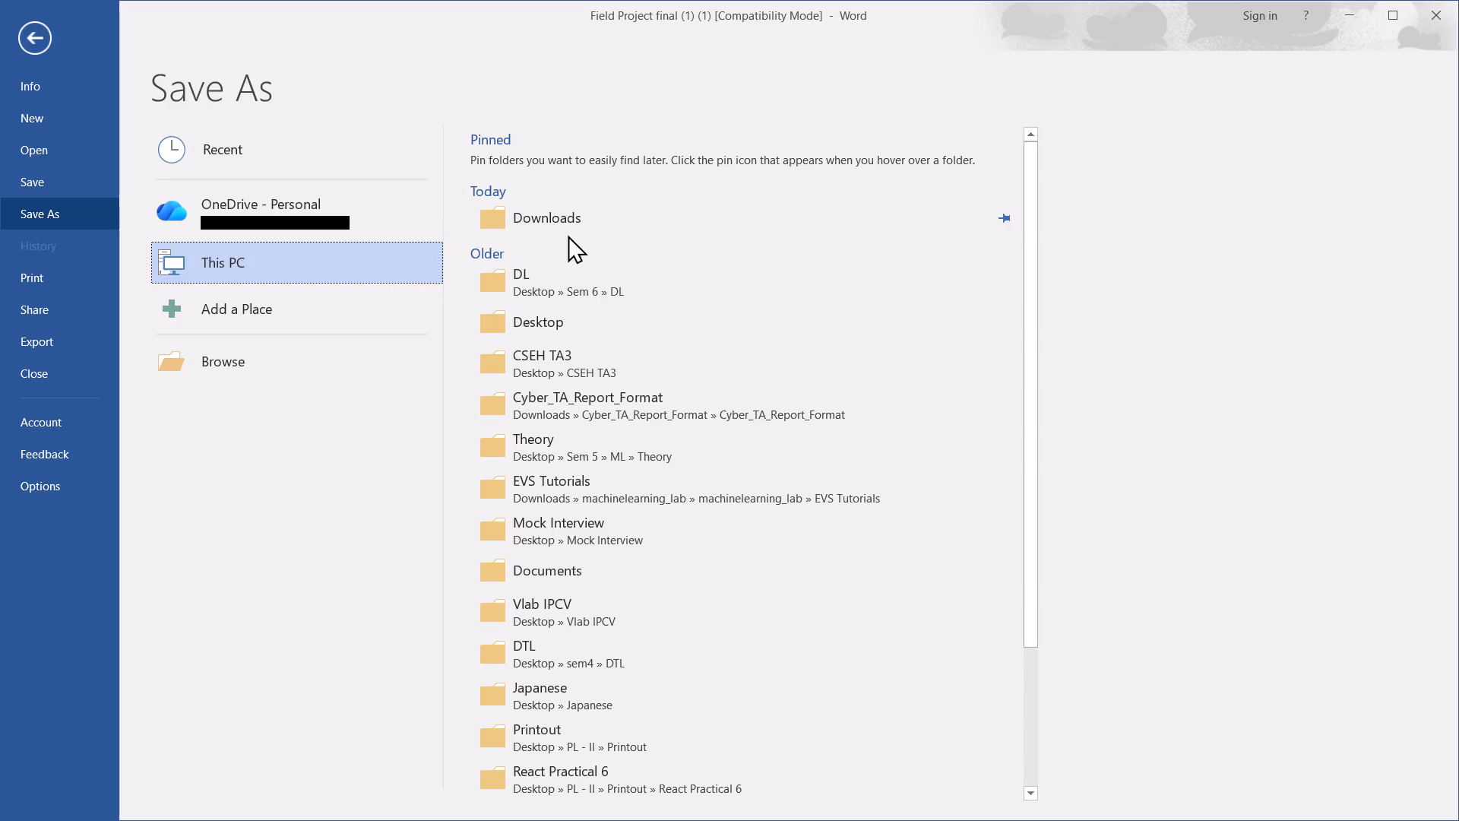
click(568, 235)
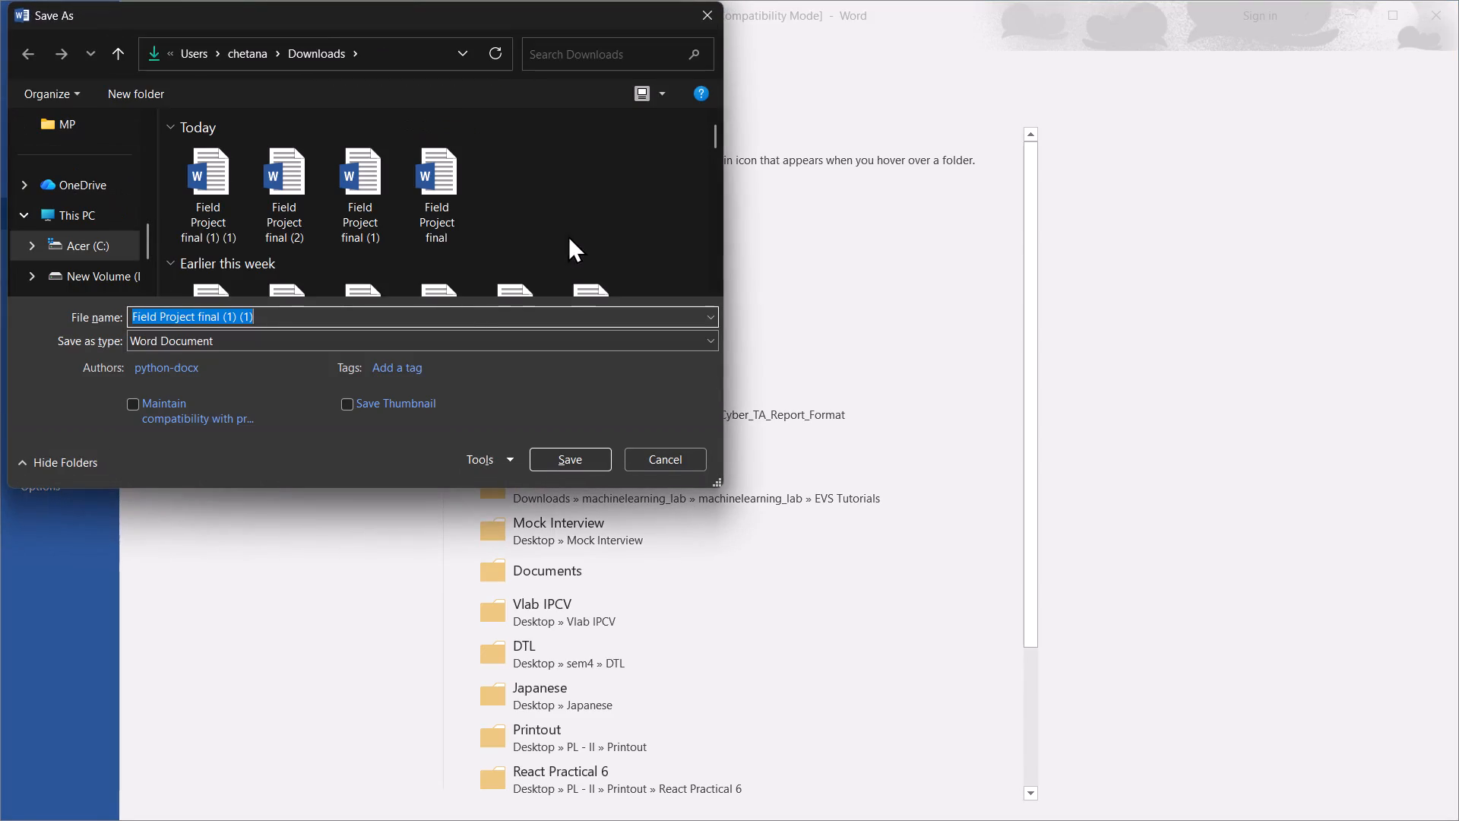
click(494, 315)
key(BackSpace)
key(BackSpace)
key(BackSpace)
key(BackSpace)
key(BackSpace)
key(BackSpace)
key(BackSpace)
key(BackSpace)
key(BackSpace)
key(BackSpace)
key(BackSpace)
key(BackSpace)
key(BackSpace)
key(BackSpace)
key(BackSpace)
key(BackSpace)
key(BackSpace)
key(BackSpace)
key(BackSpace)
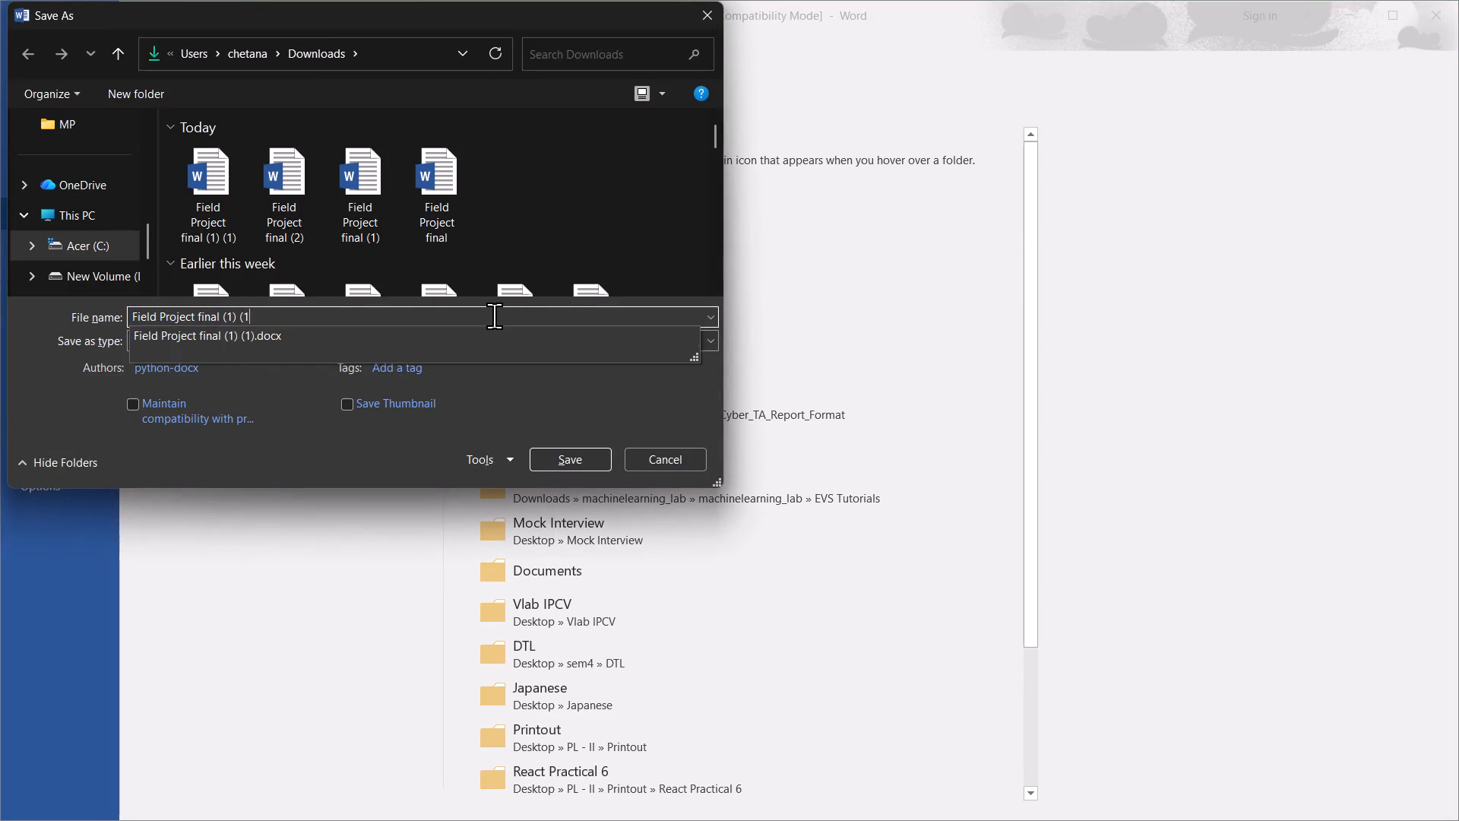
key(BackSpace)
key(BackSpace)
key(BackSpace)
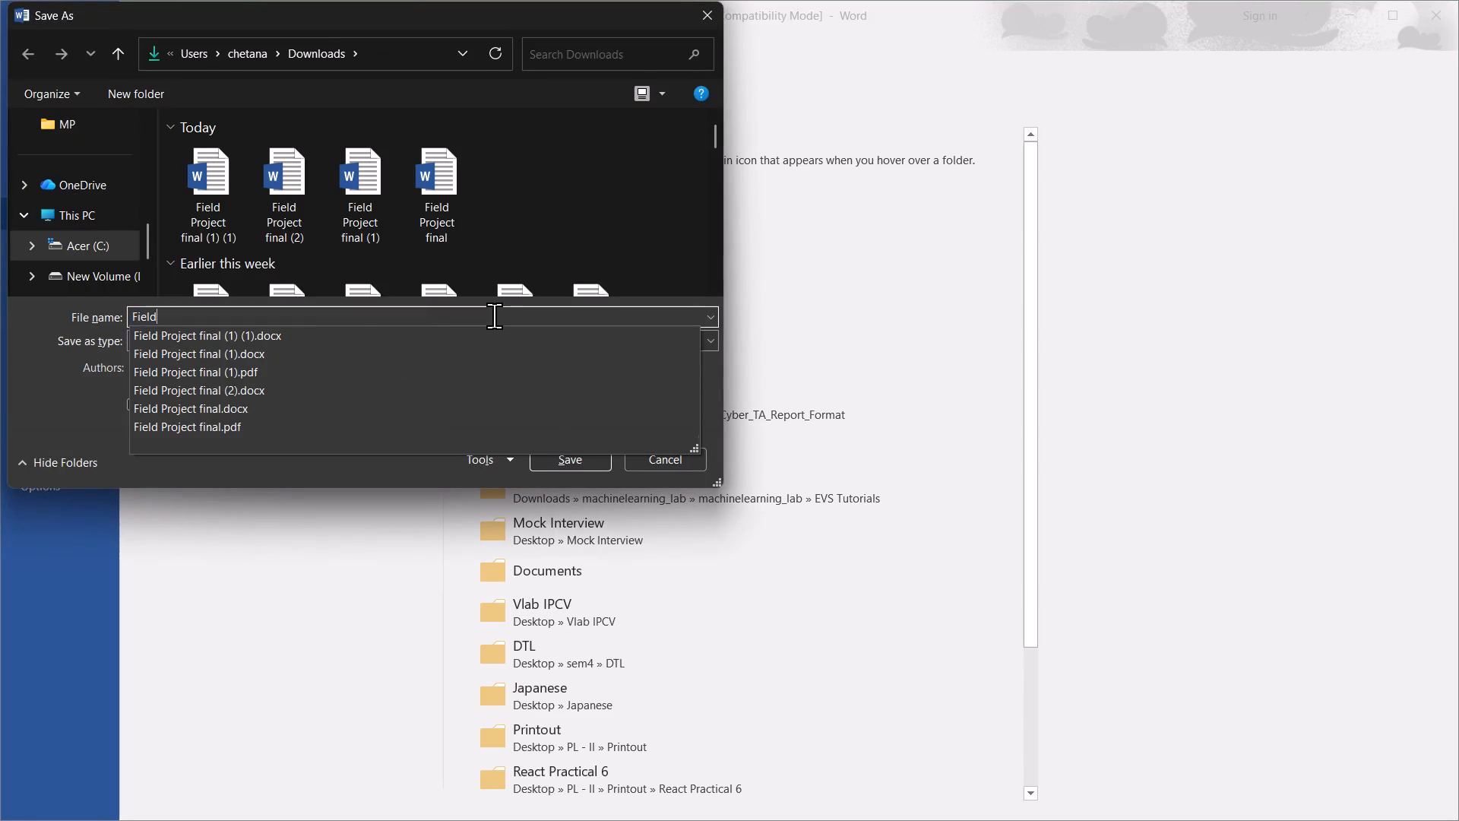
key(space)
text(project)
key(space)
text(finalllll)
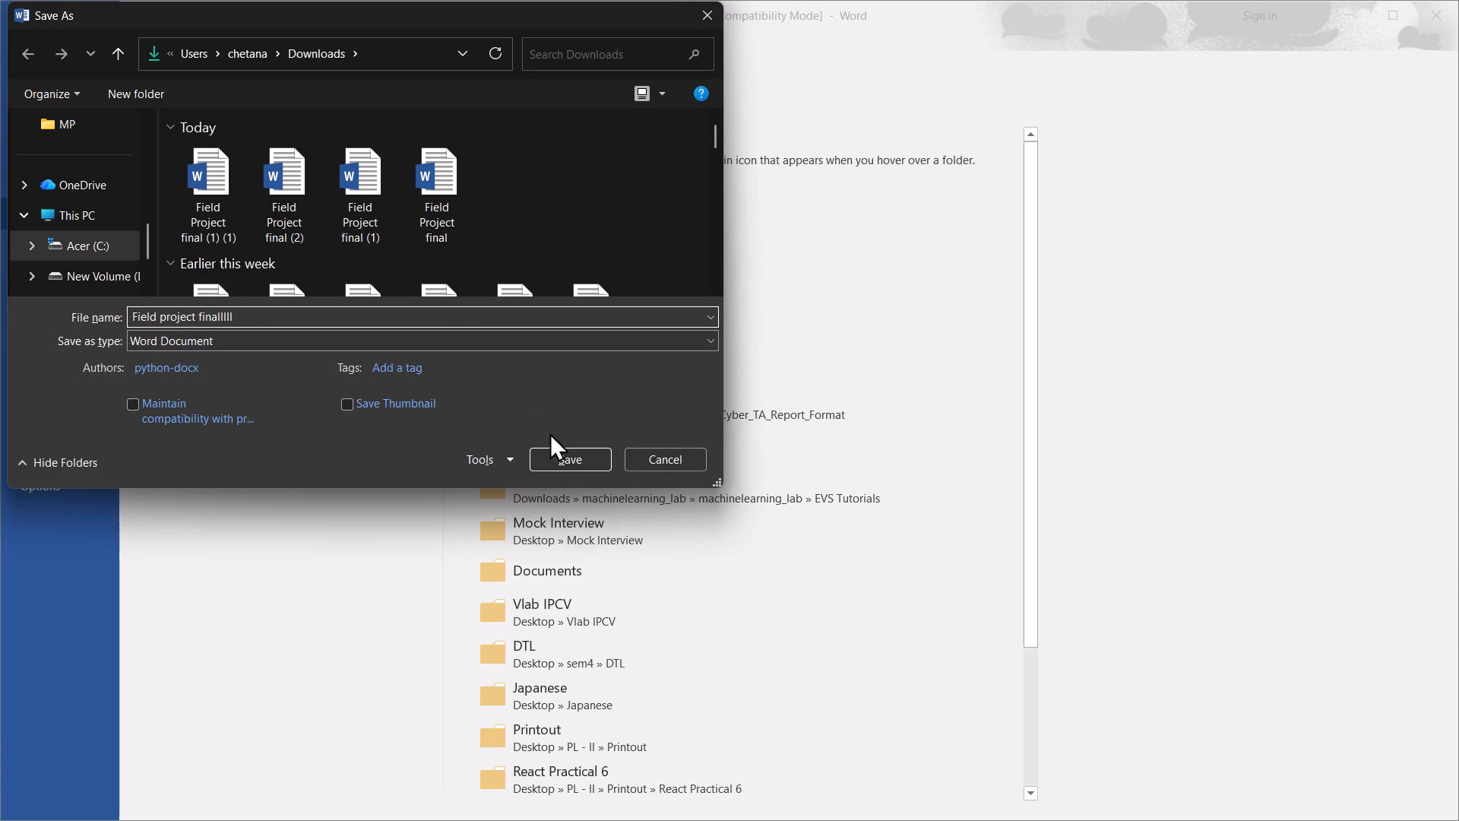
click(584, 461)
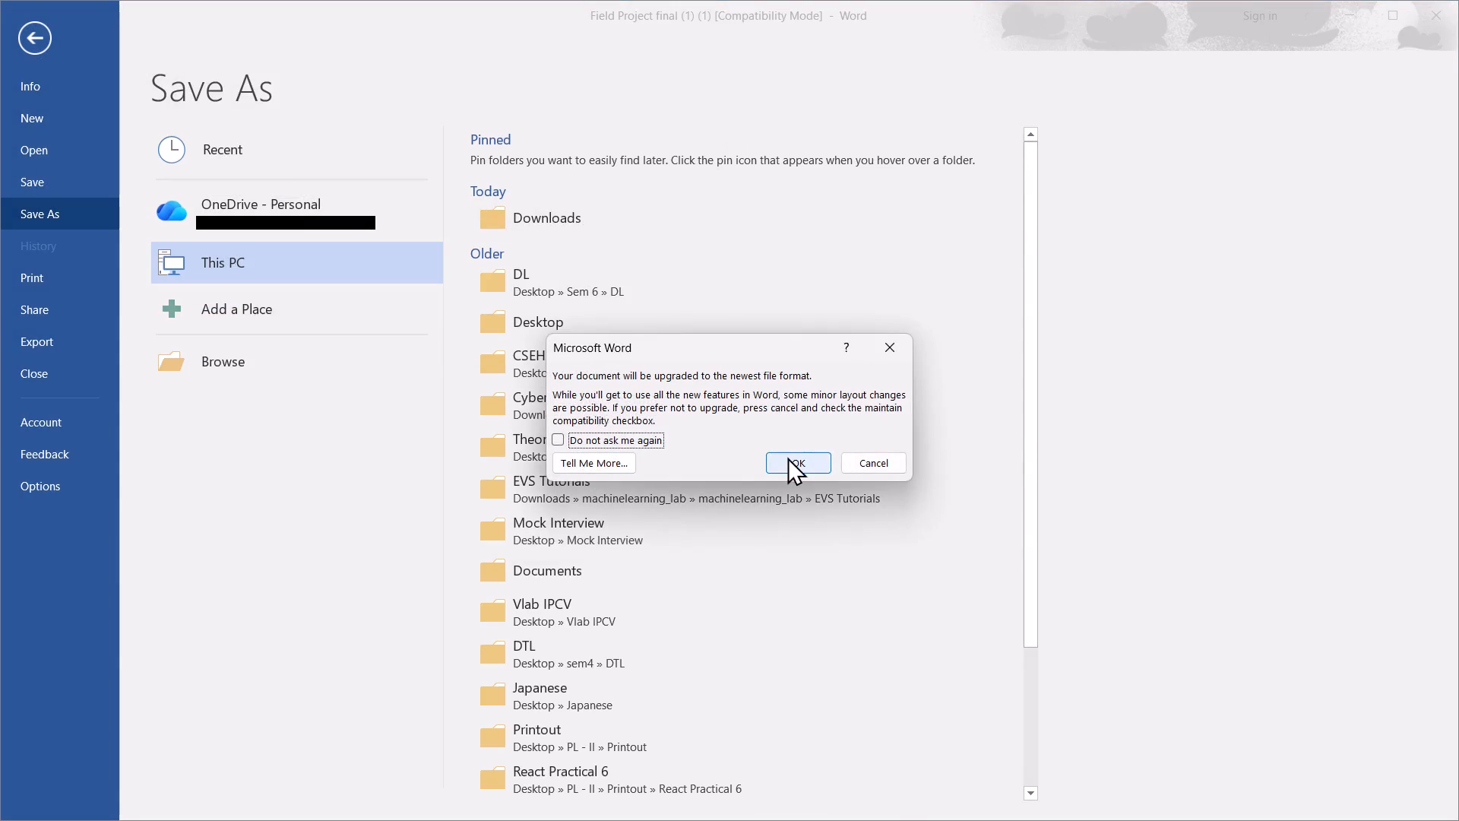
click(787, 459)
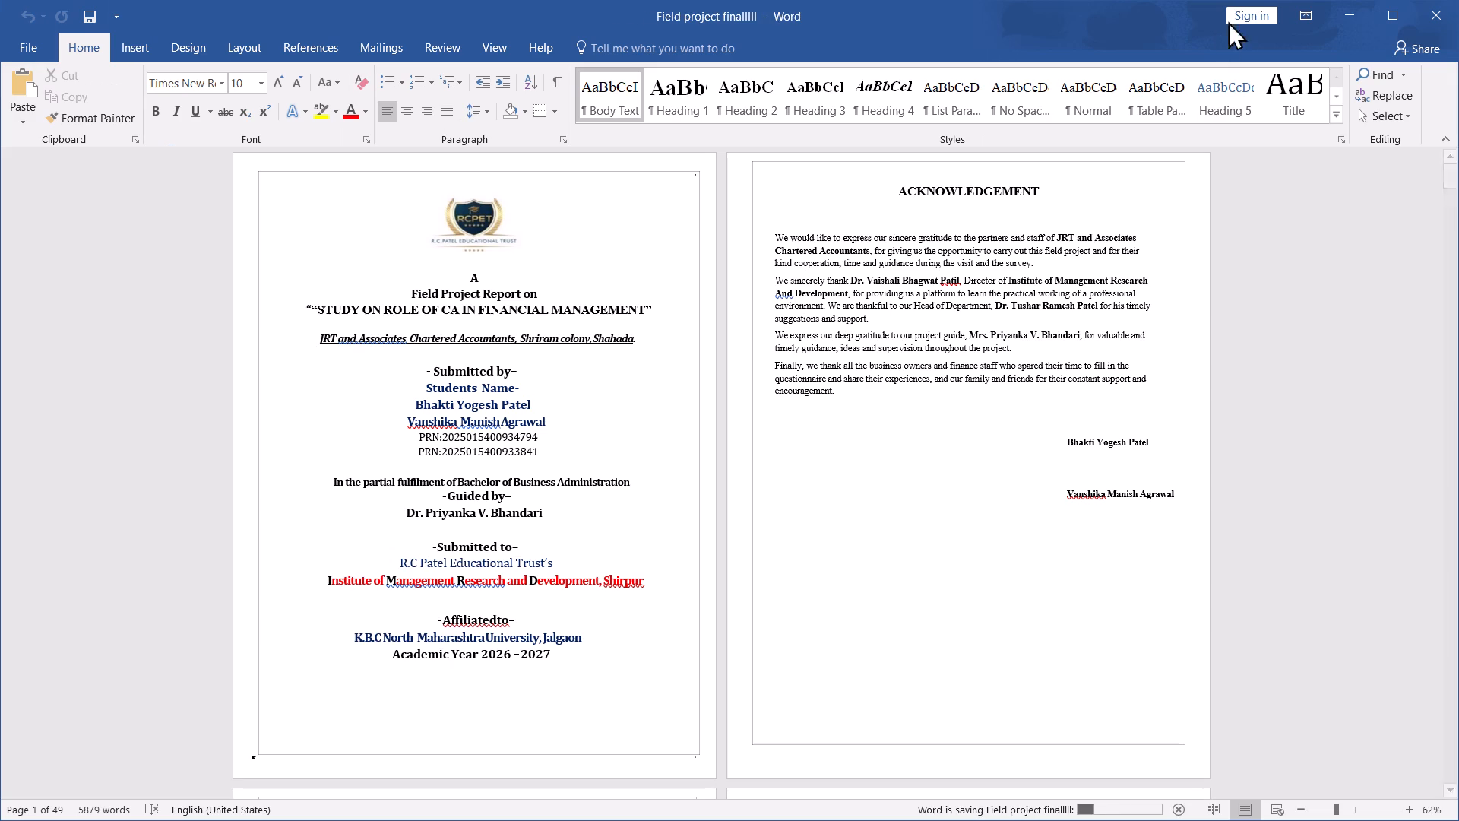
Minimize the Word and Chrome windows to reach the desktop.
click(1336, 1)
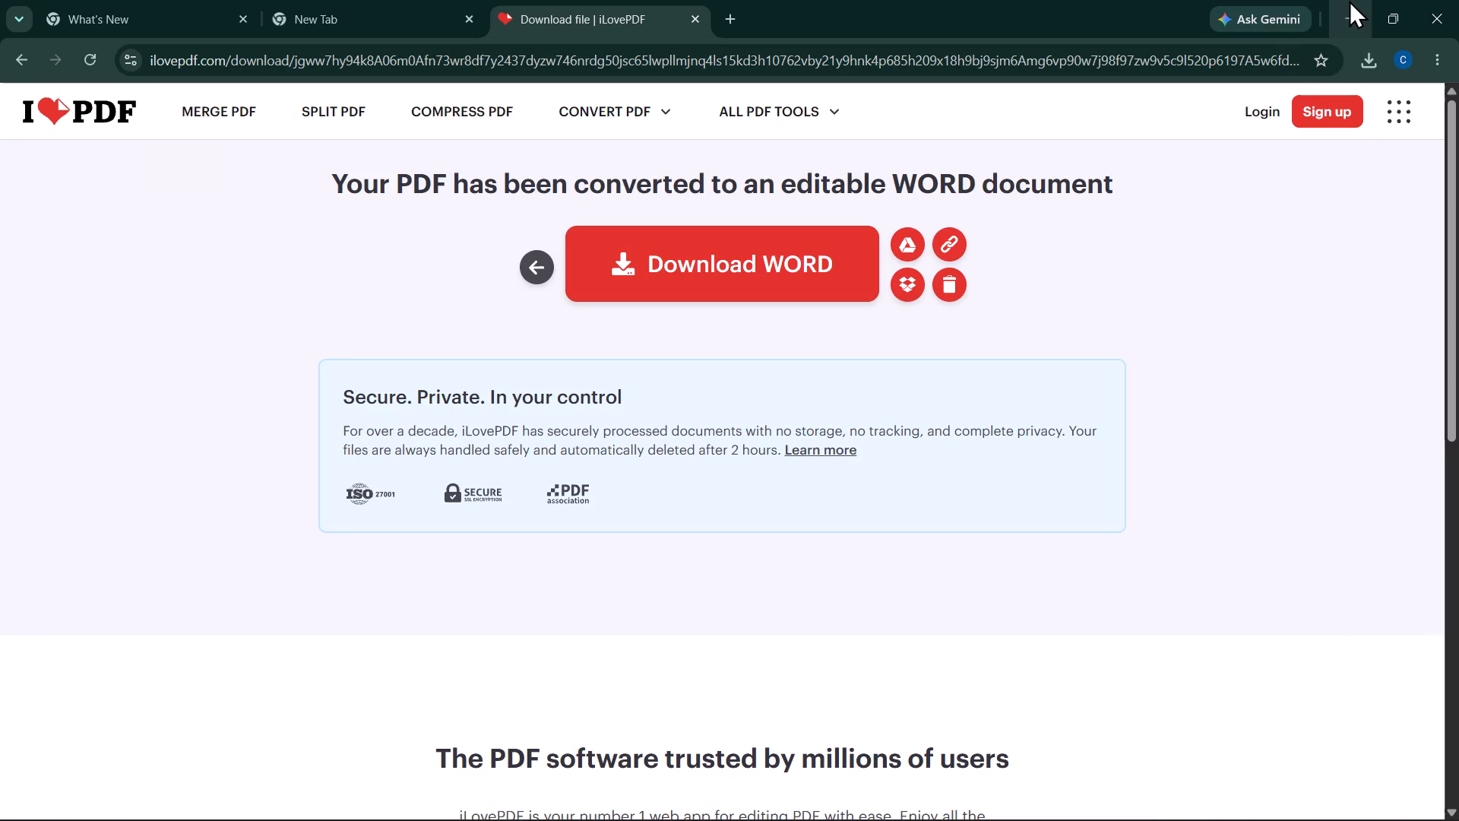
click(1349, 0)
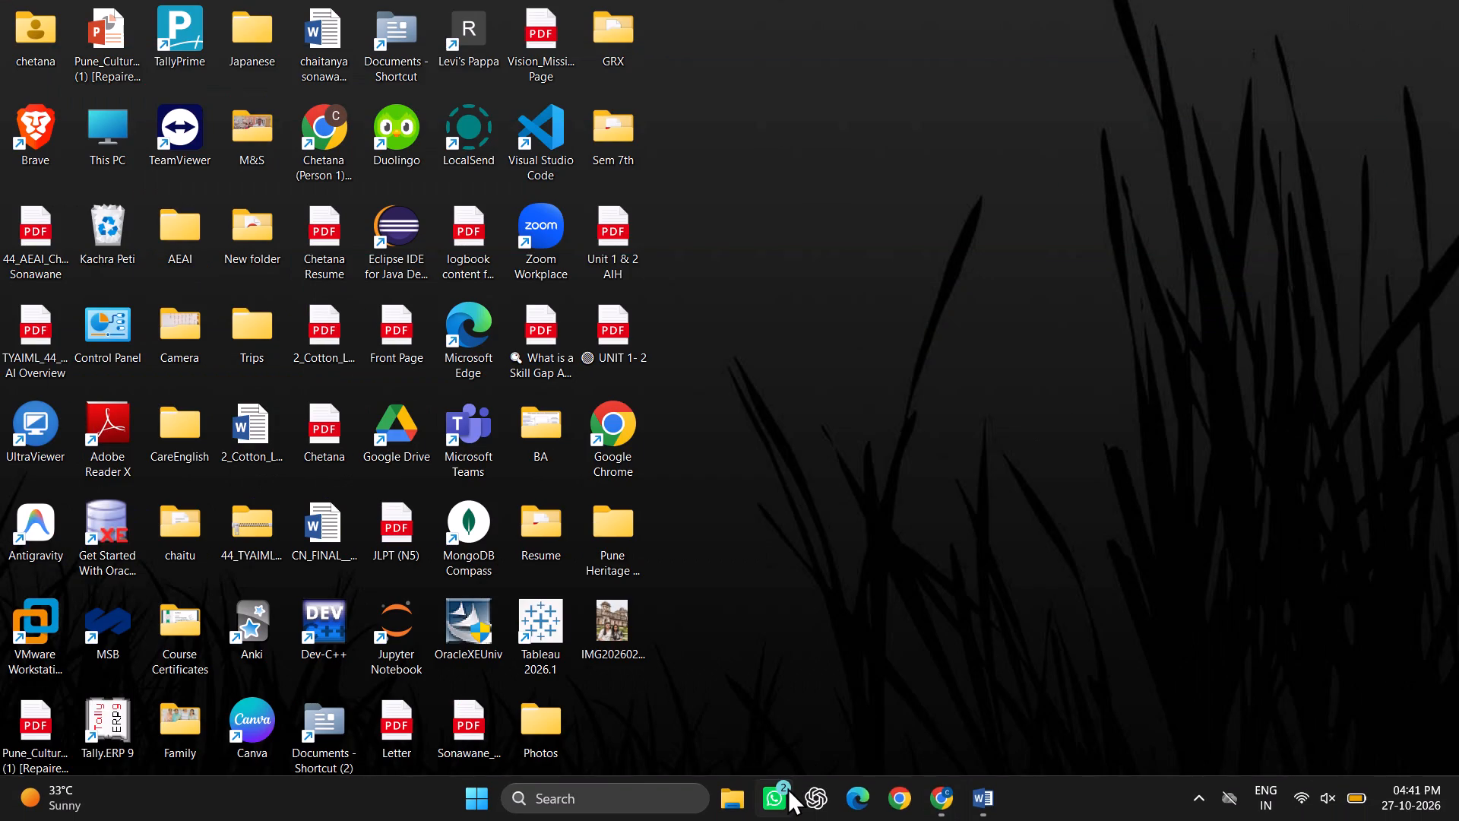
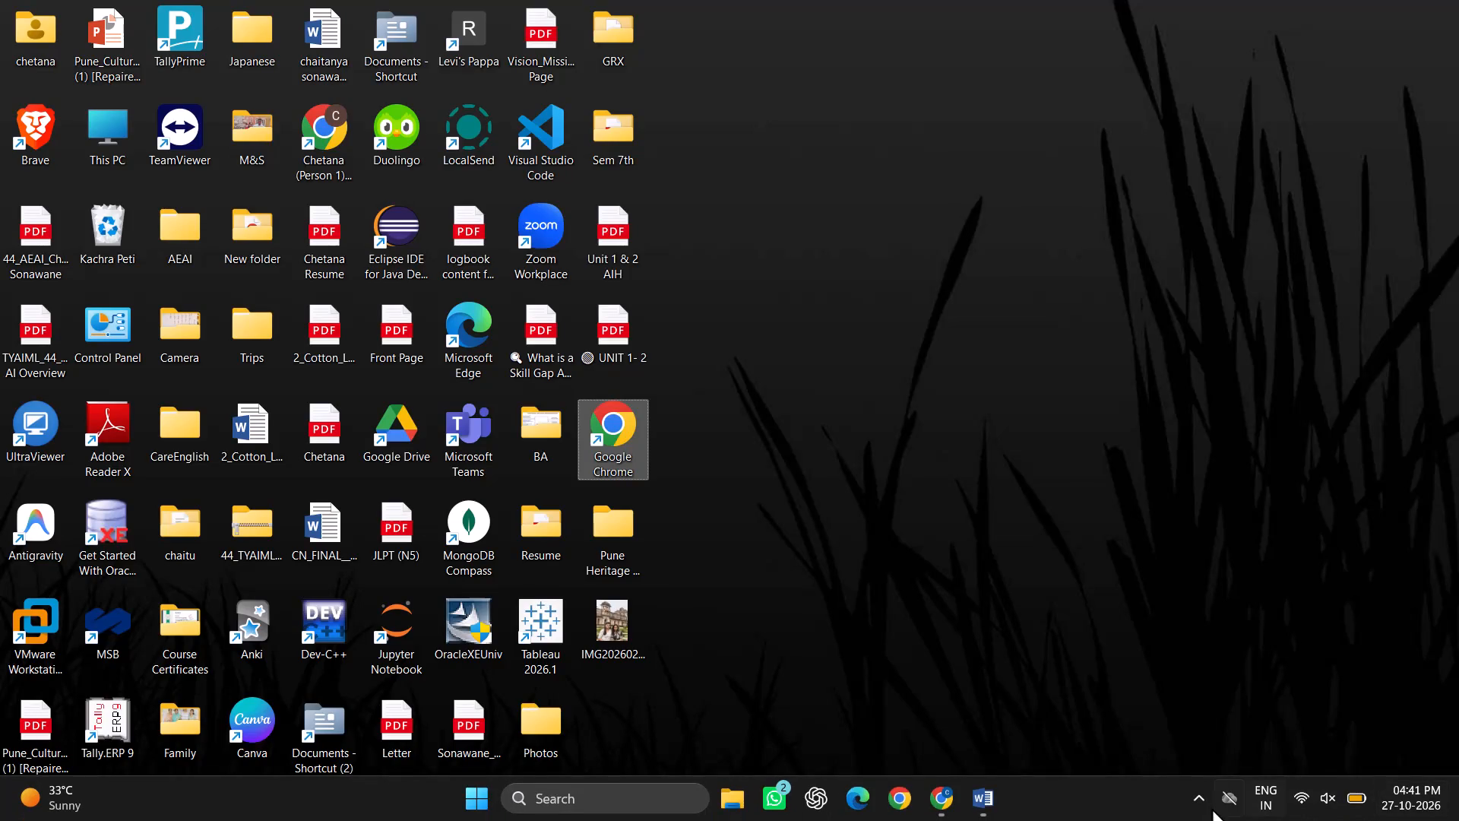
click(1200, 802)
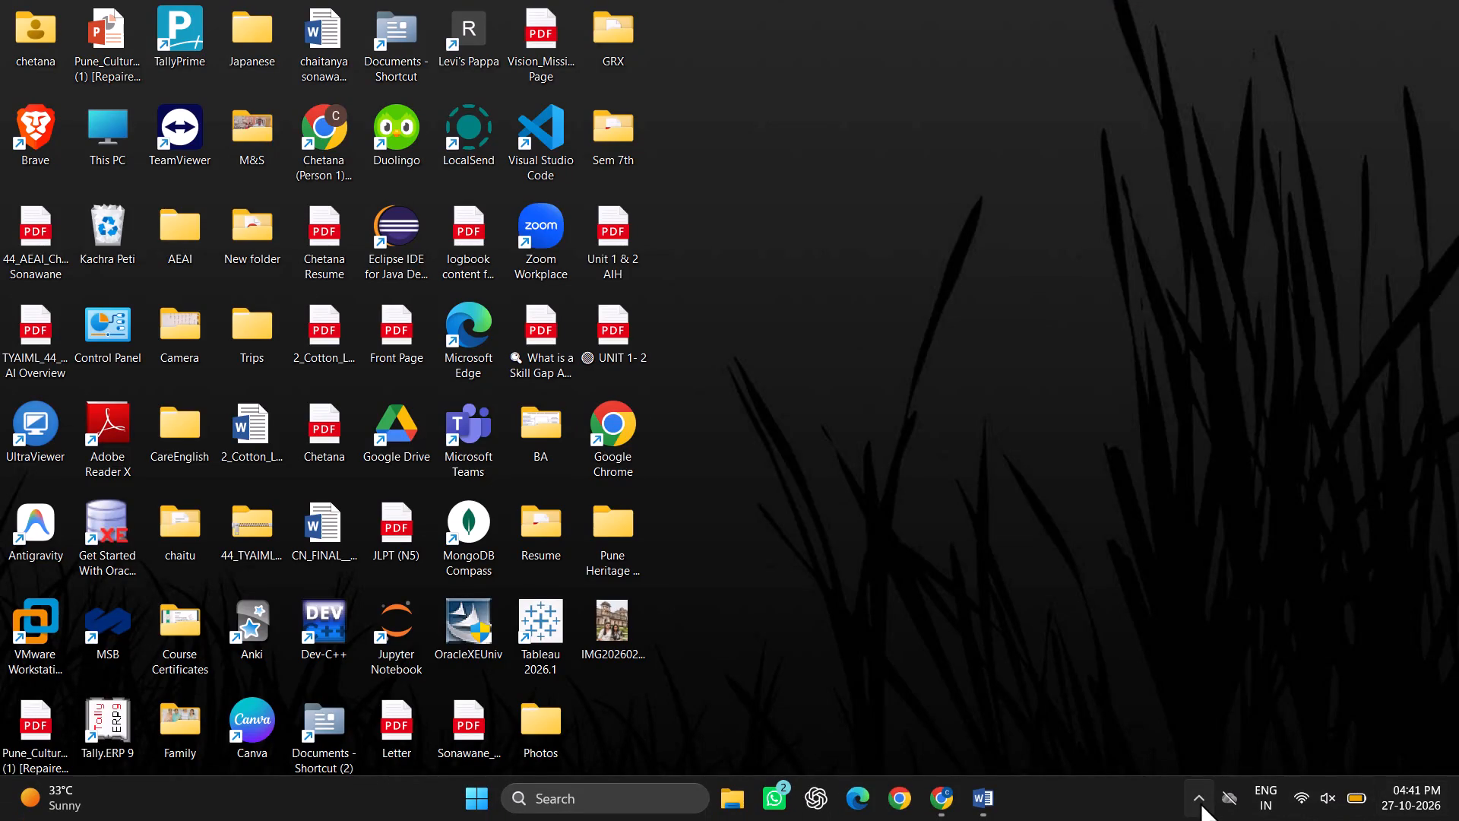
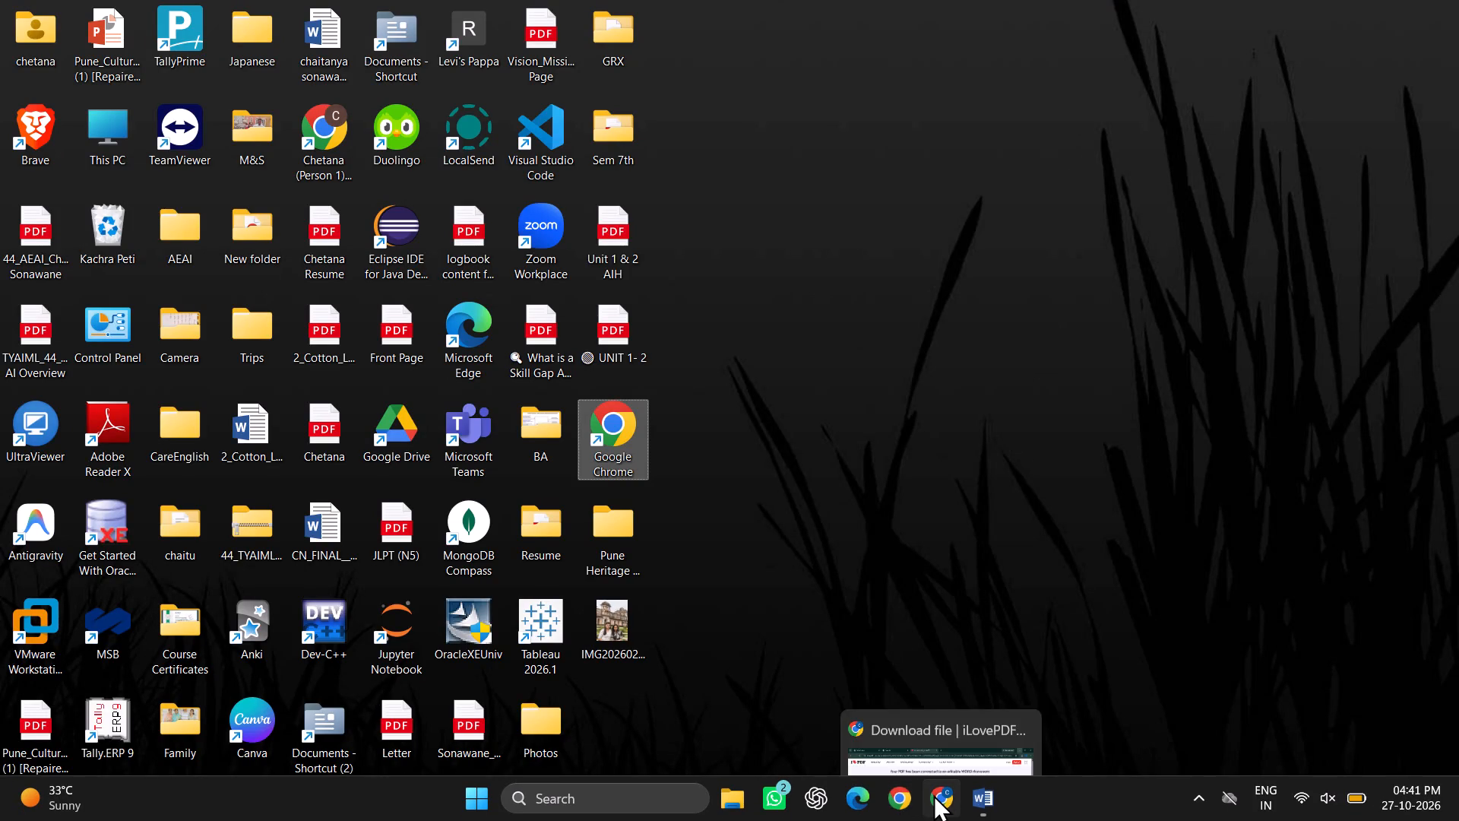
Switch to the Chrome window with the iLovePDF download page for the converted Word document.
click(946, 791)
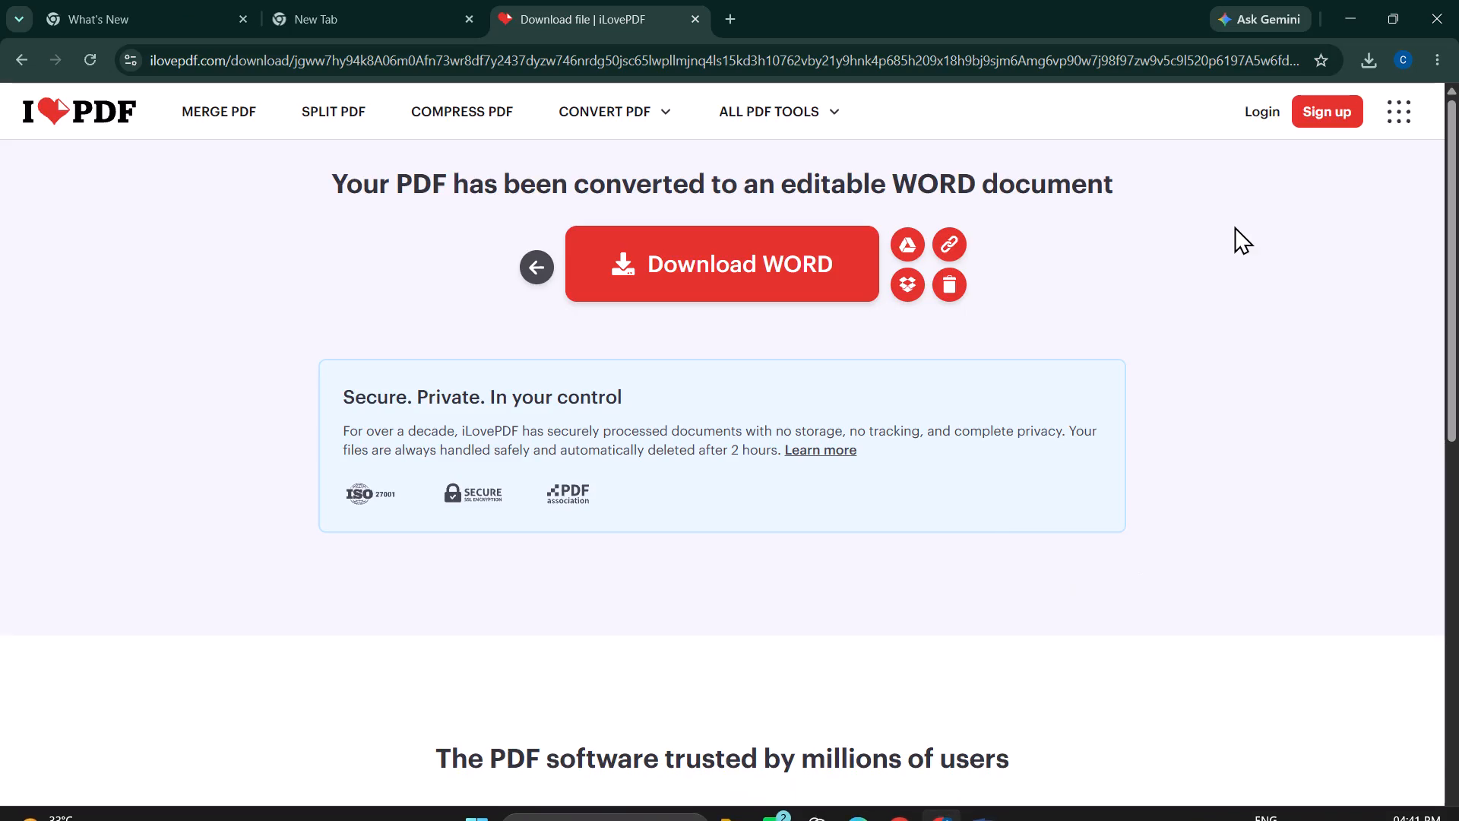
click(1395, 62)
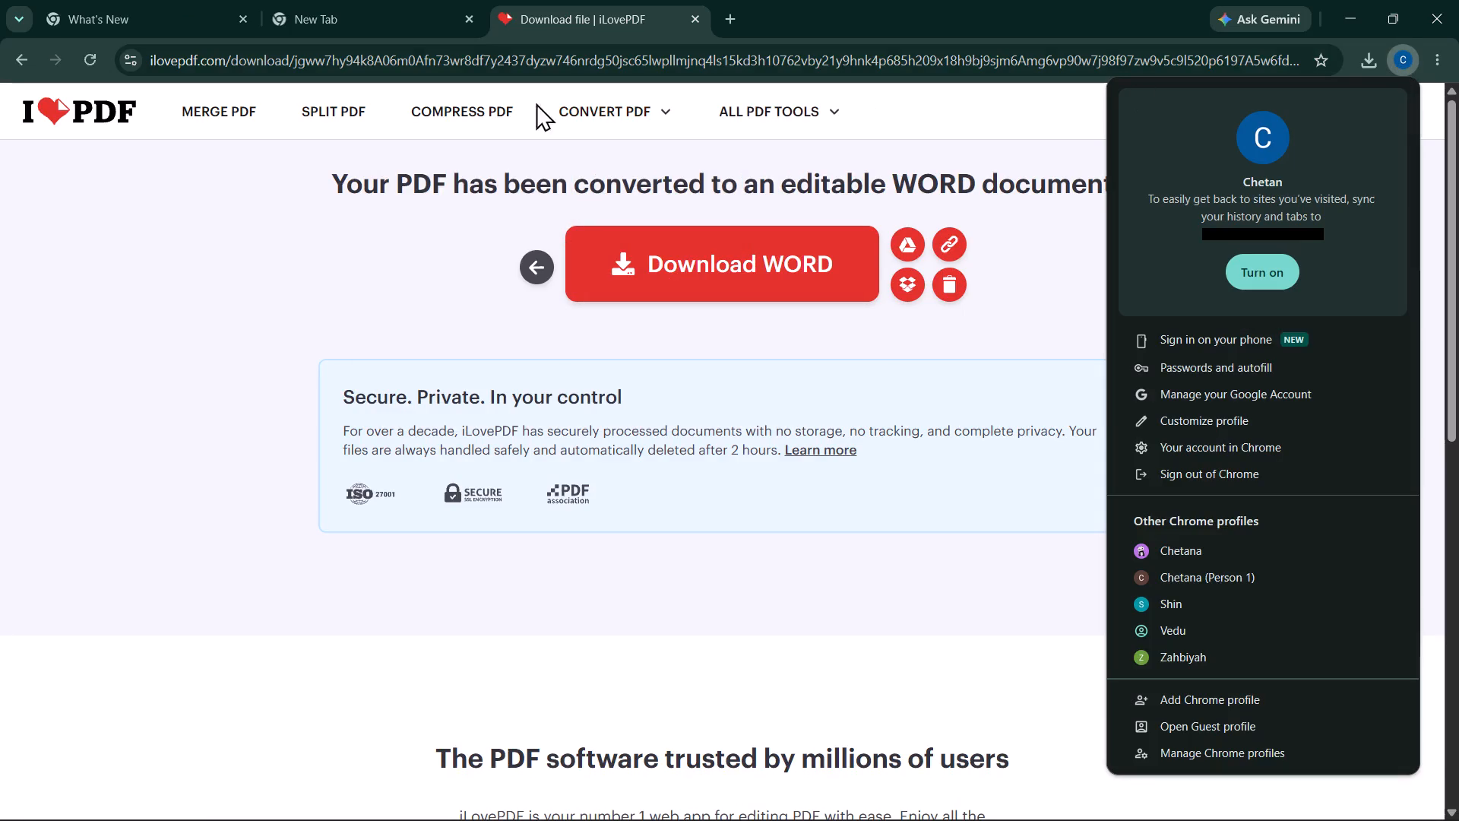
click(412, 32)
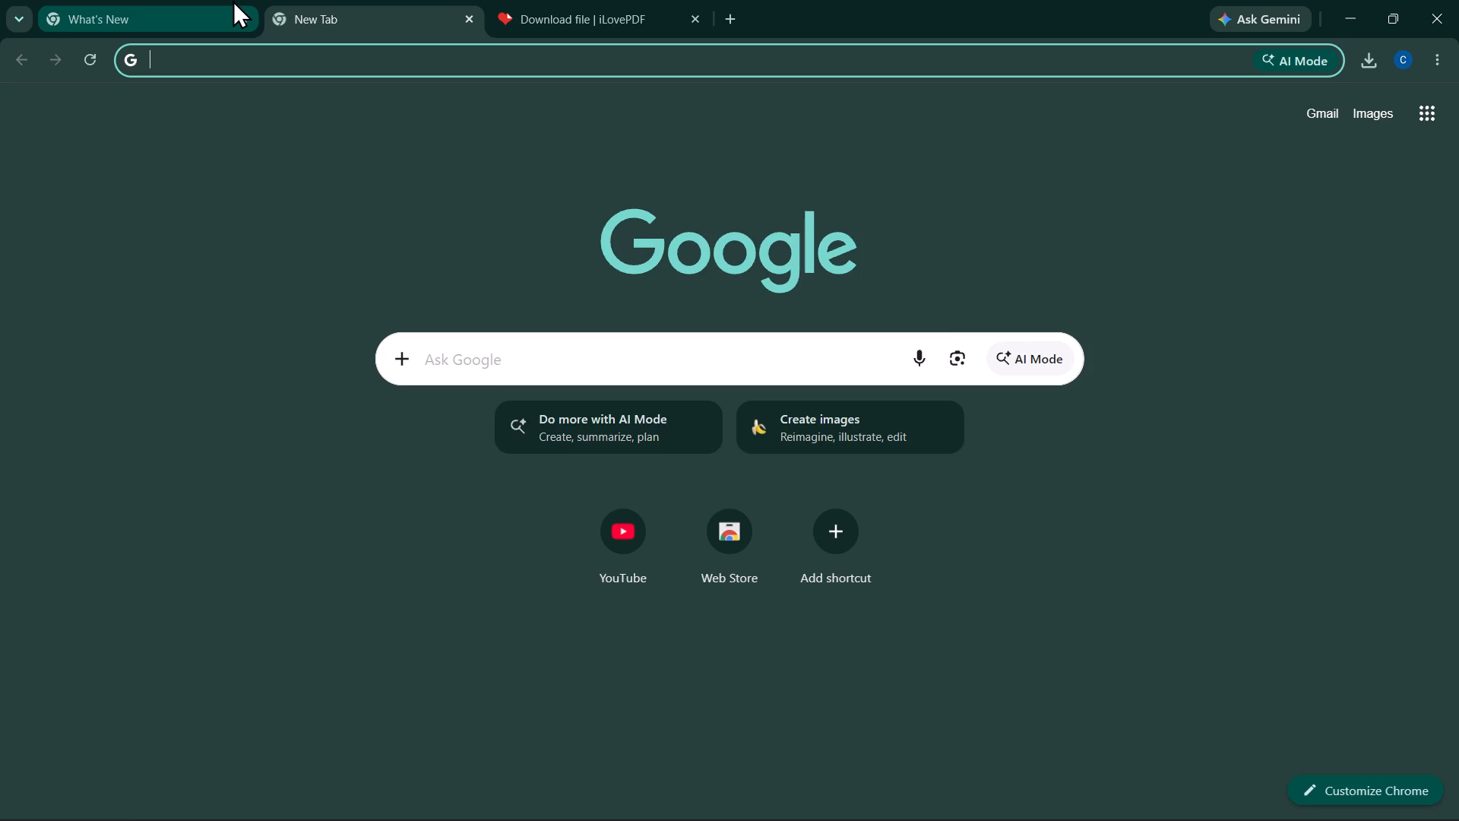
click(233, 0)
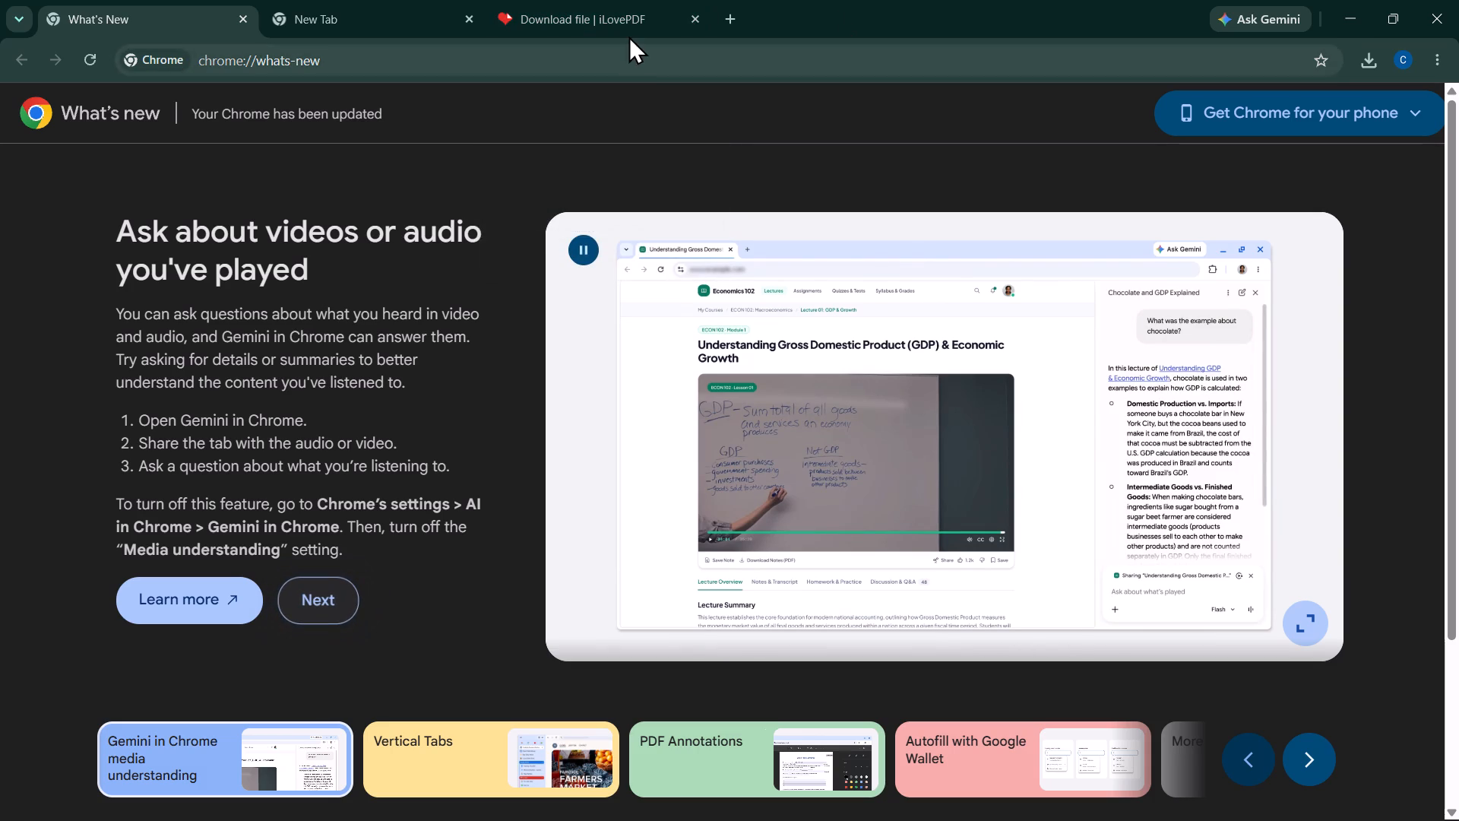
Close the current Chrome window and open Chrome with the Person 1 profile from its desktop shortcut.
click(1458, 10)
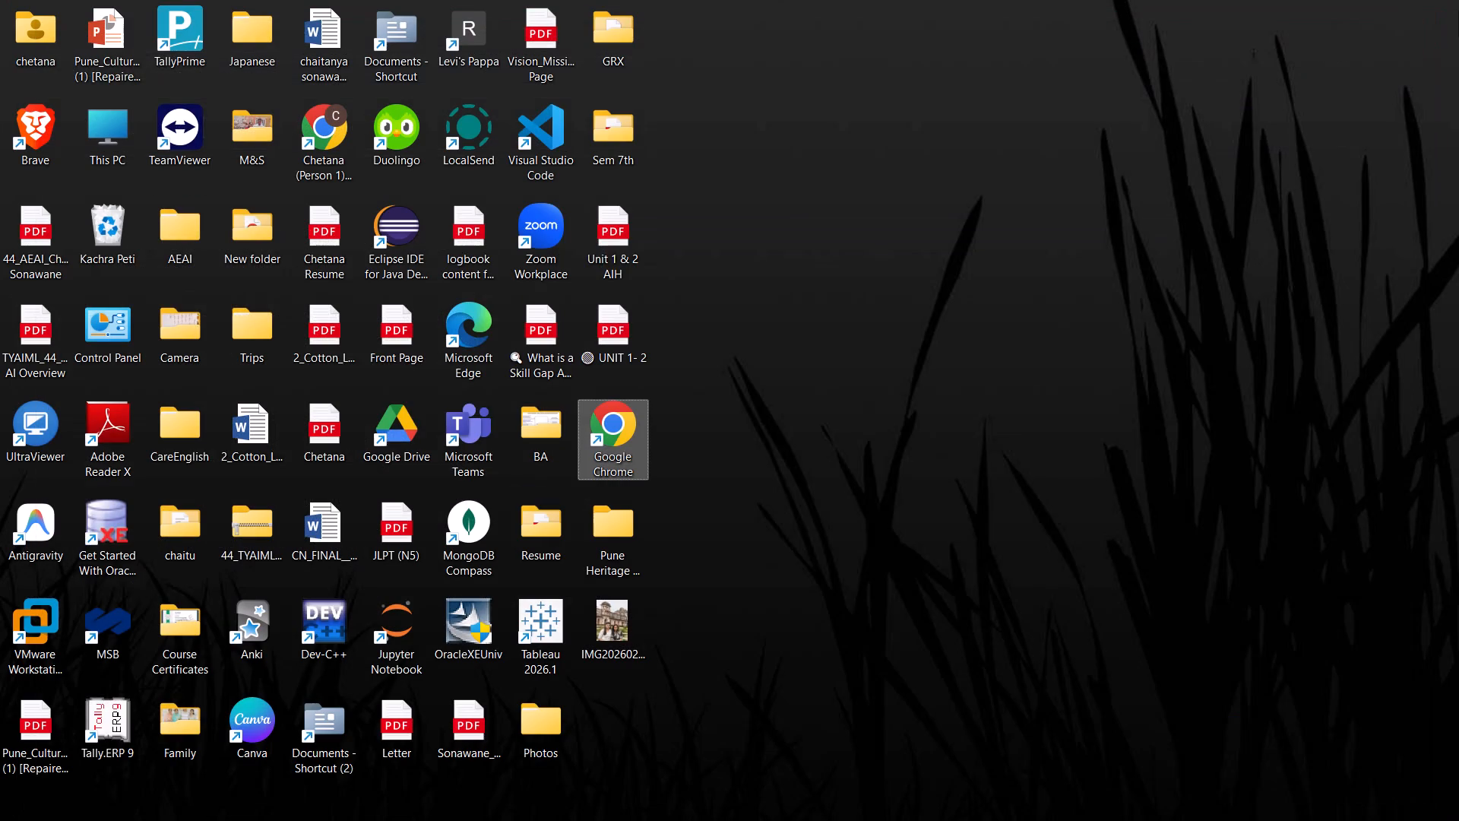
double_click(332, 137)
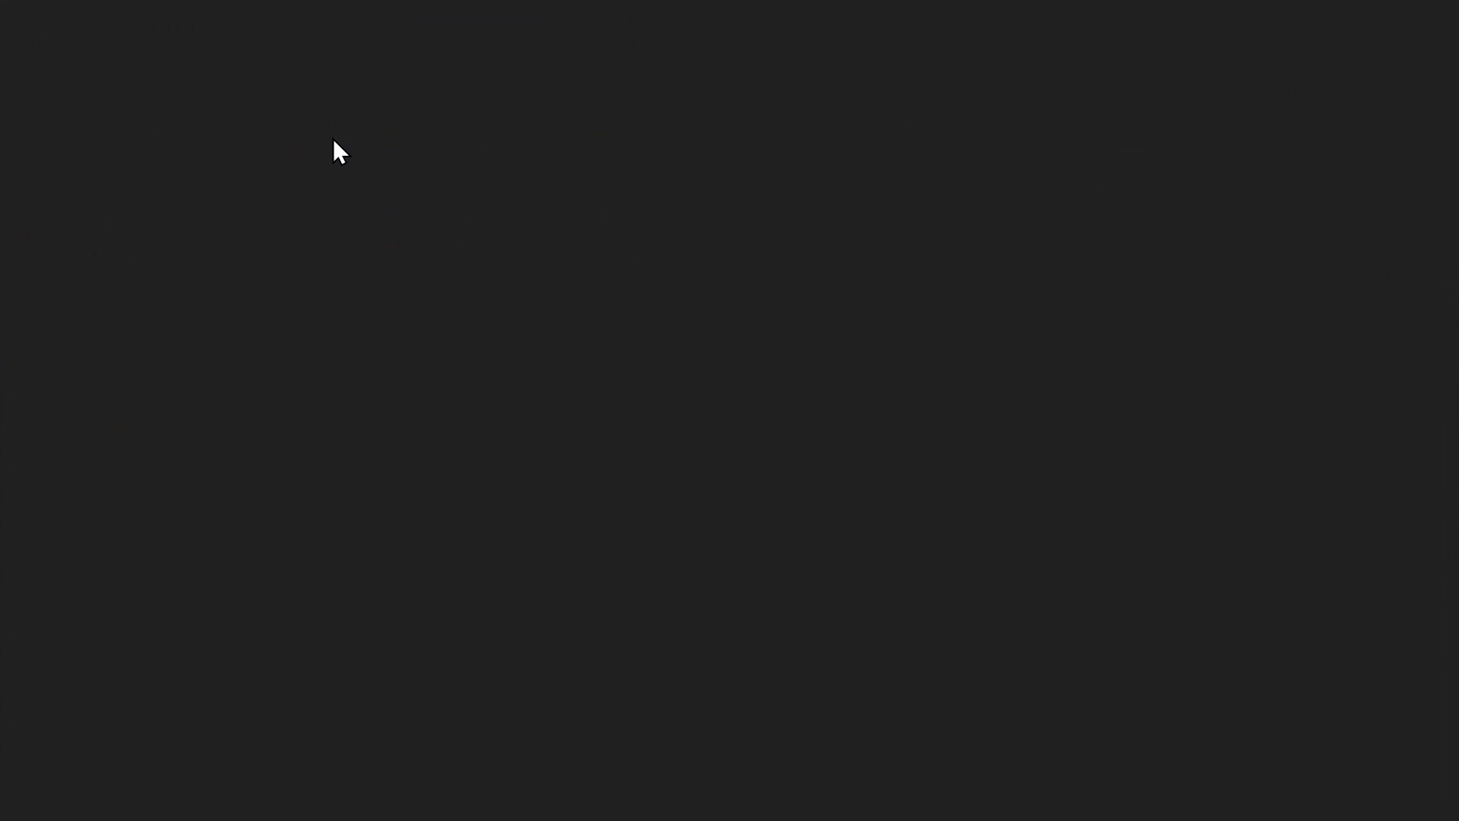
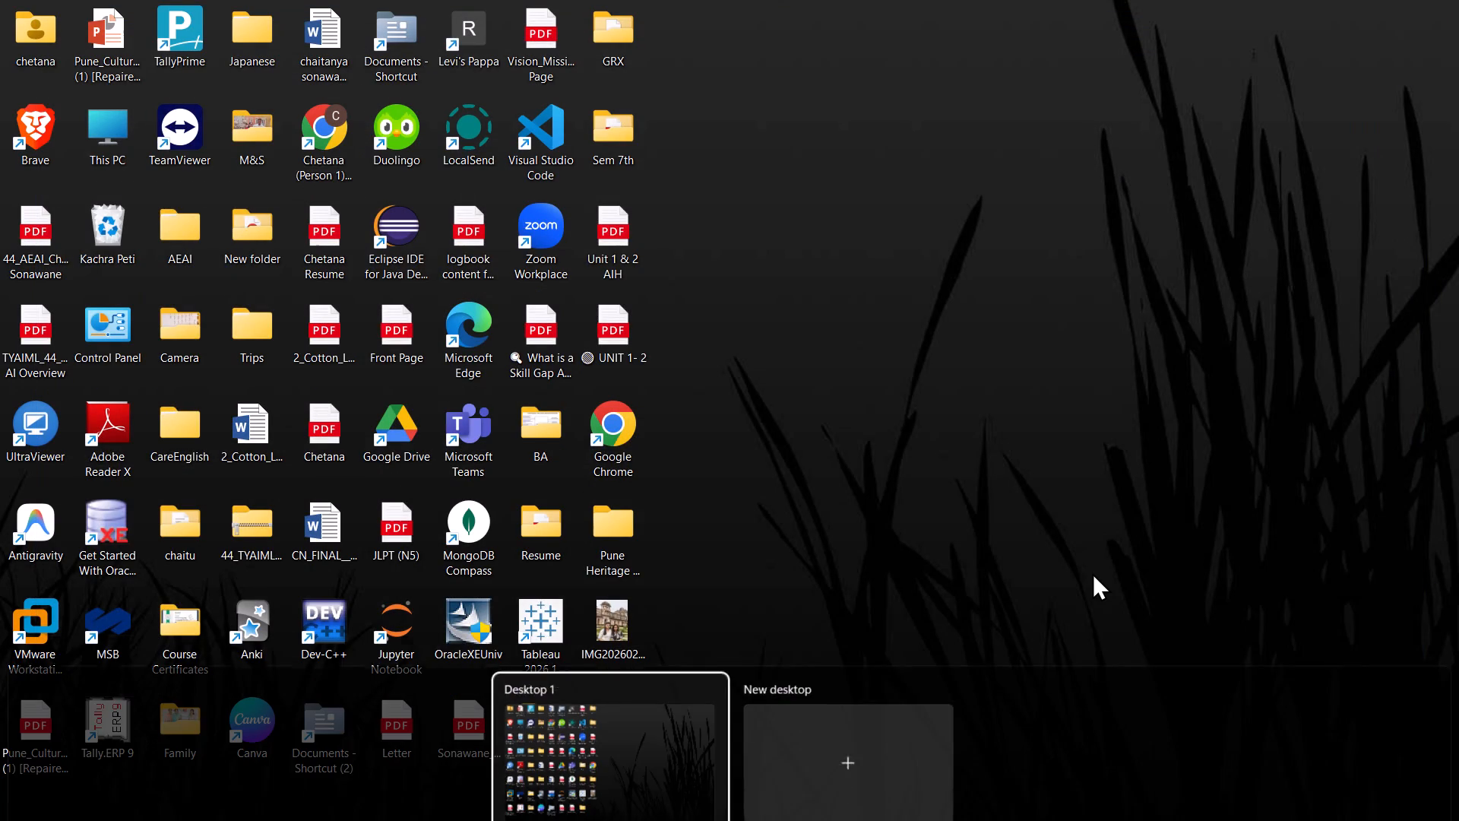
Open a new Chrome window from the desktop profile shortcut and go to WhatsApp Web at web.whatsapp.com.
click(1100, 477)
double_click(337, 122)
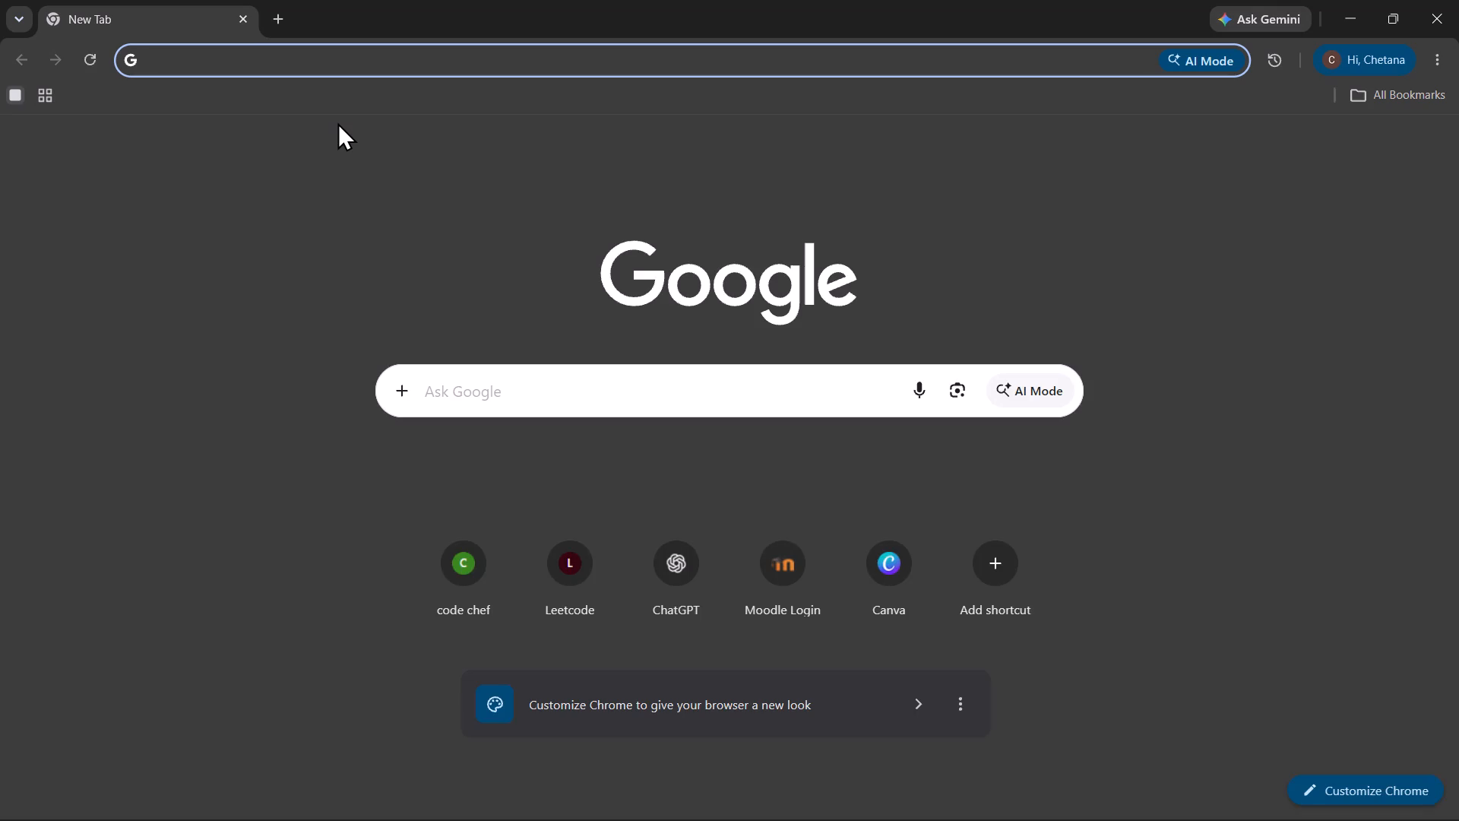
text(we)
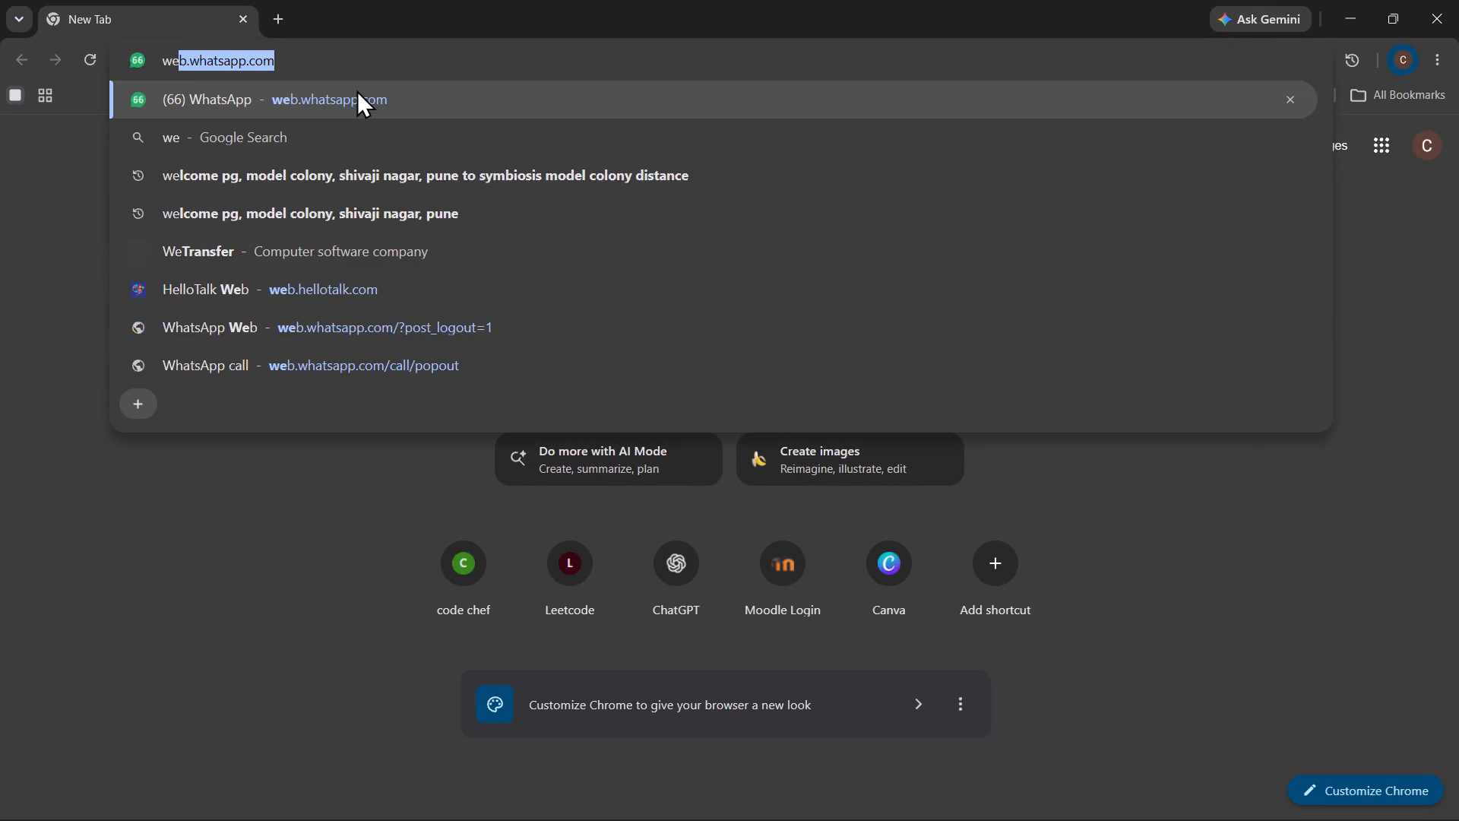